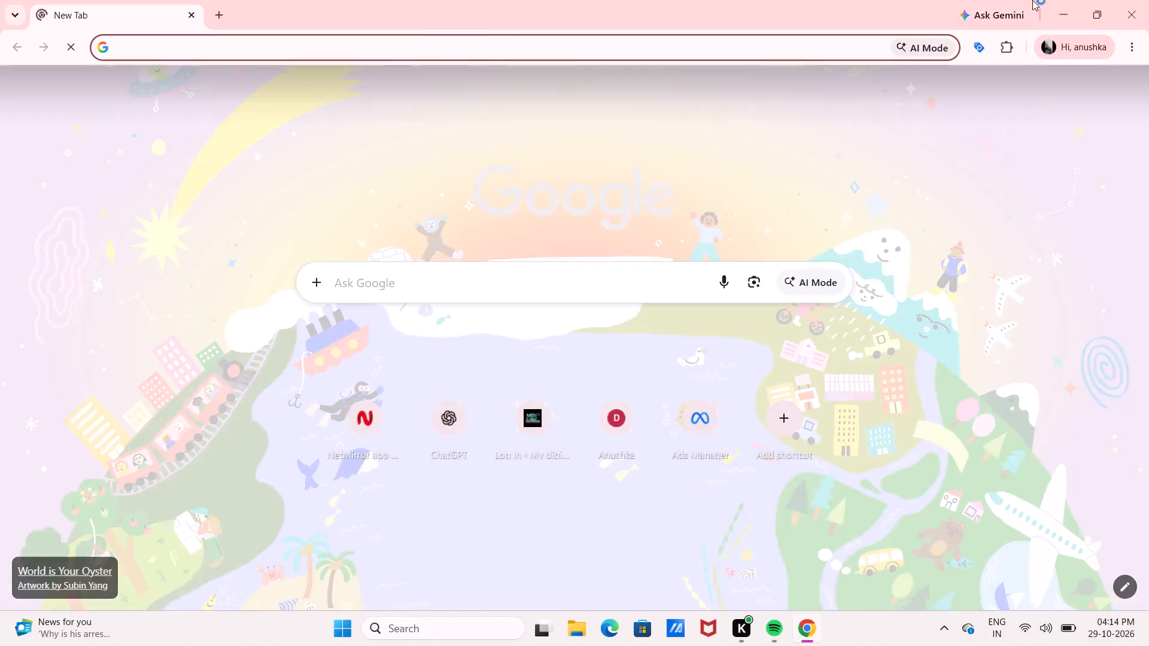
Switch Google to the first alternate account listed beneath the current one.
click(1120, 92)
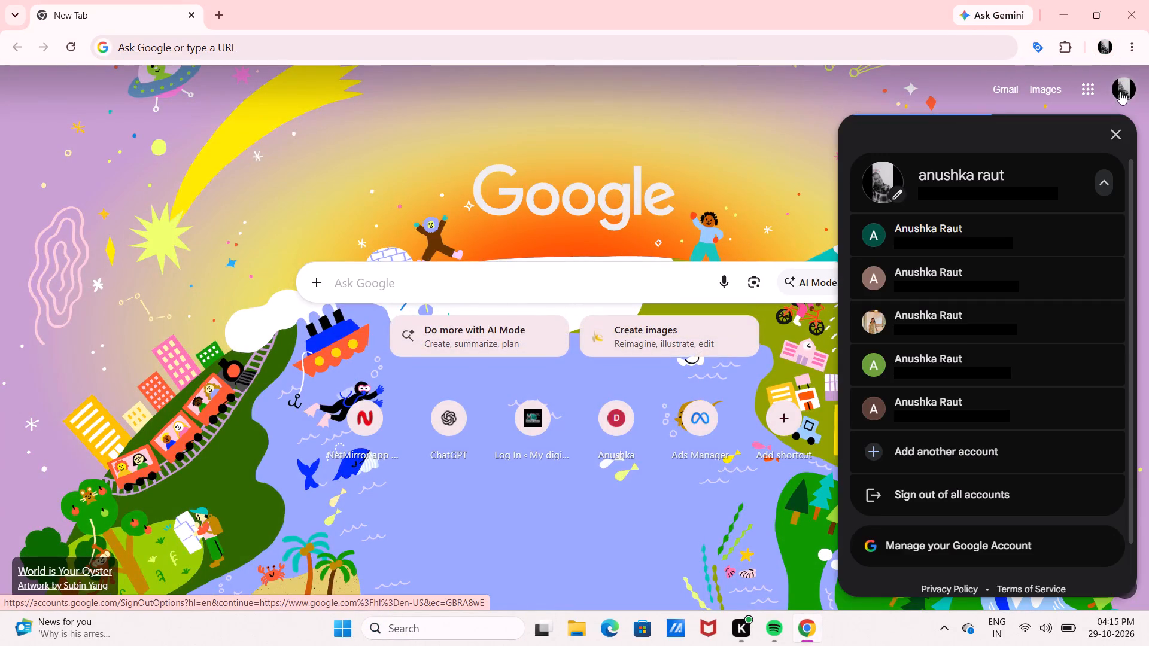
click(979, 238)
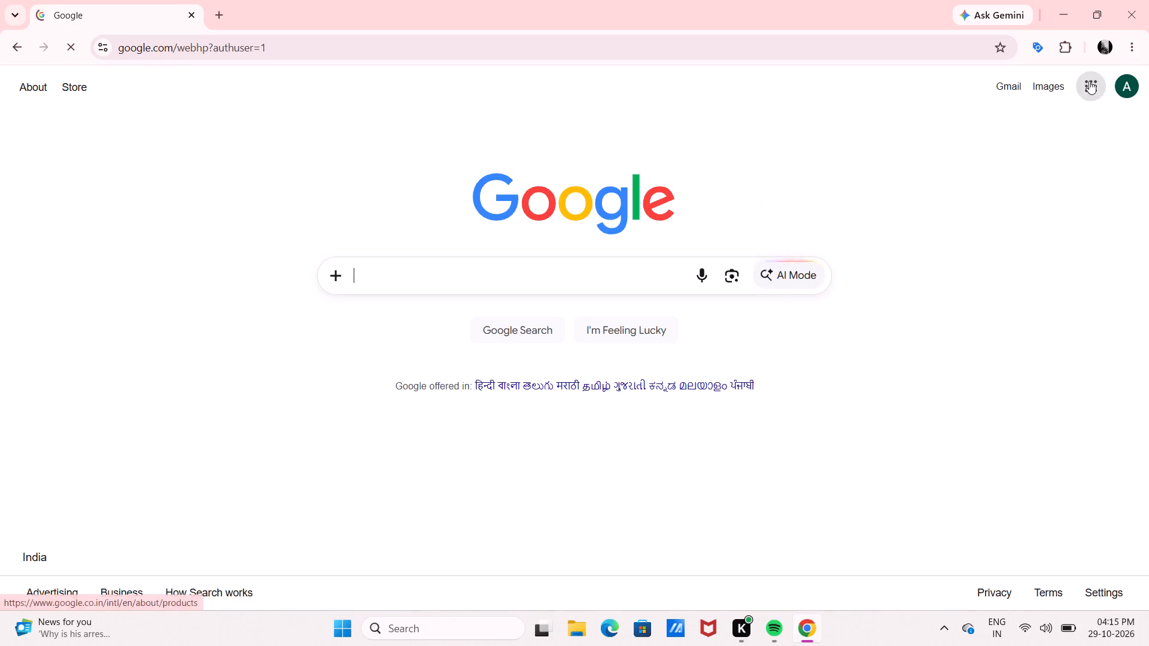
Go to Business Profile Manager and open the profile of My Digital Savvy- Digital Marketing Agency in Nagpur.
click(1089, 81)
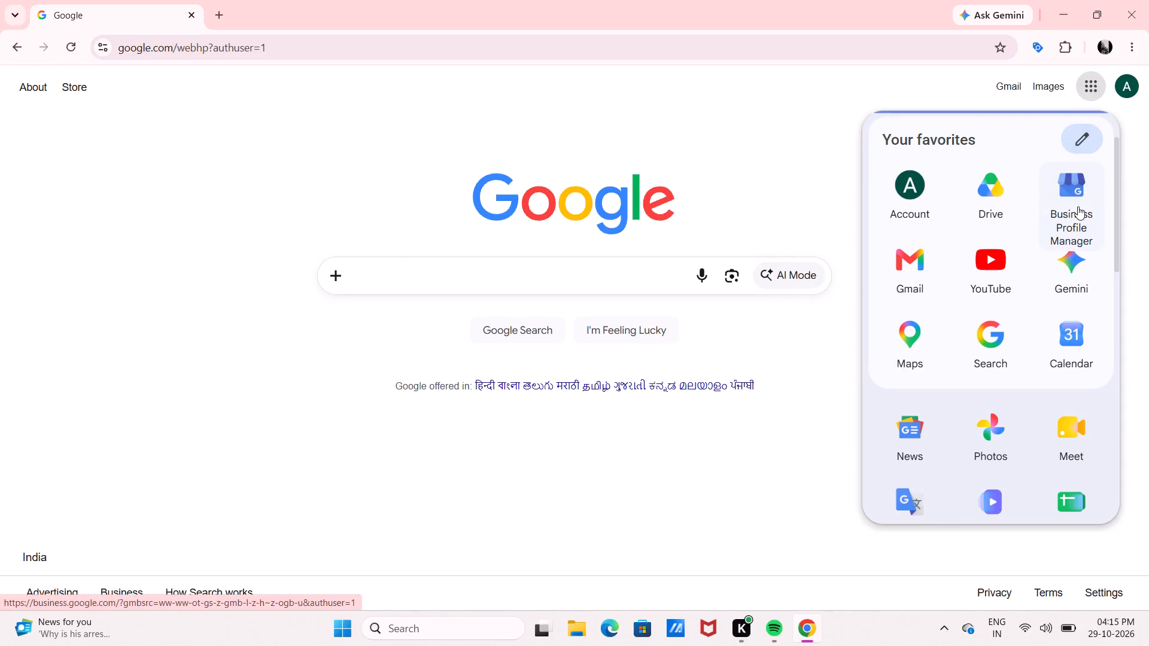
click(1078, 206)
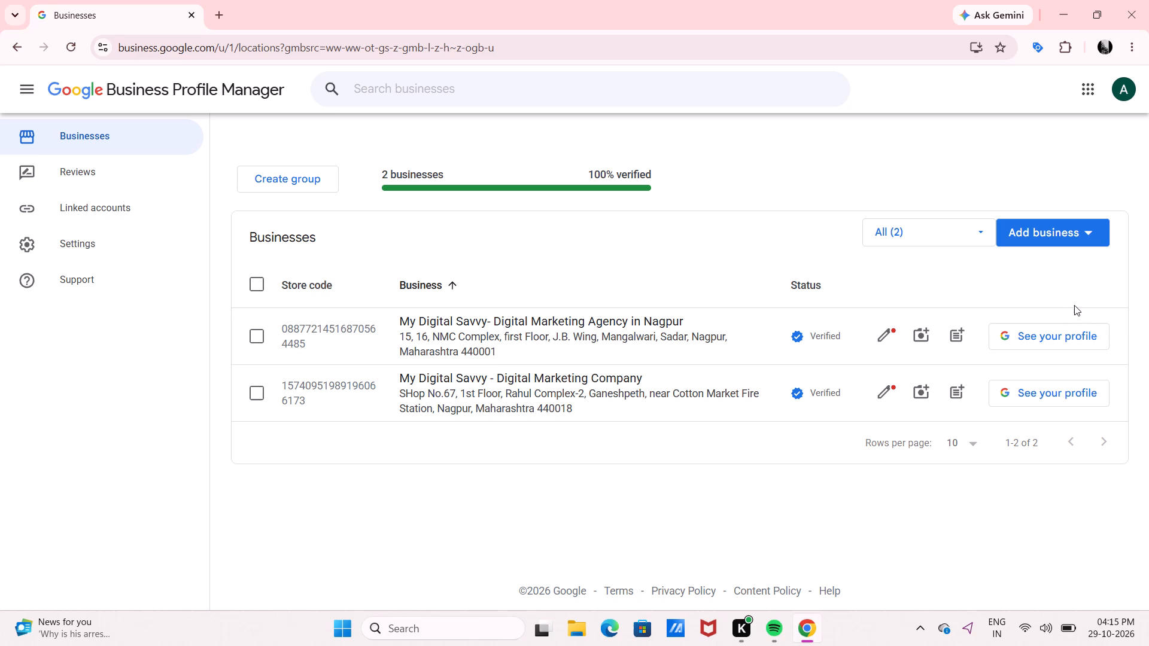
click(1078, 338)
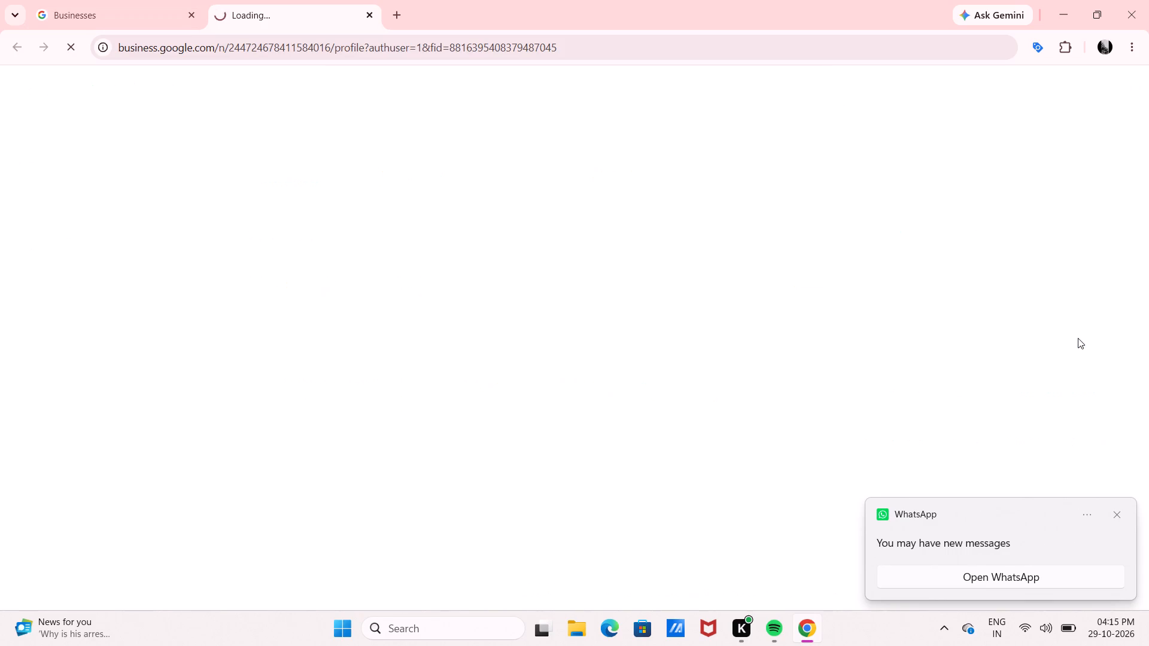
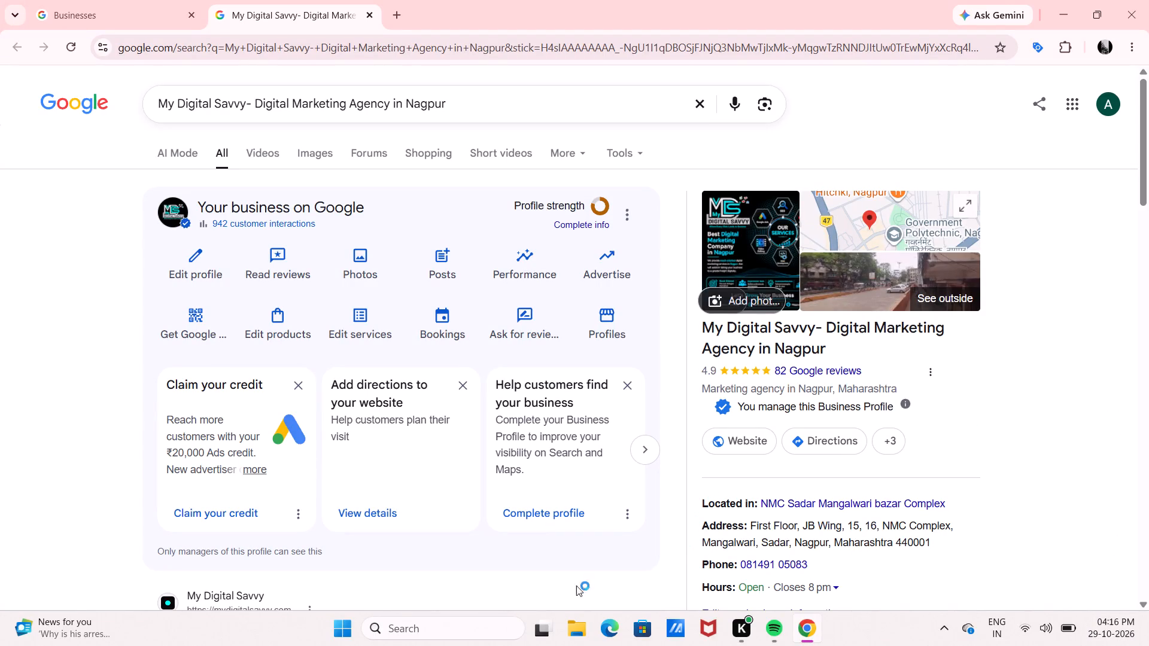
Launch the WhatsApp desktop app from the recent Windows searches.
click(471, 622)
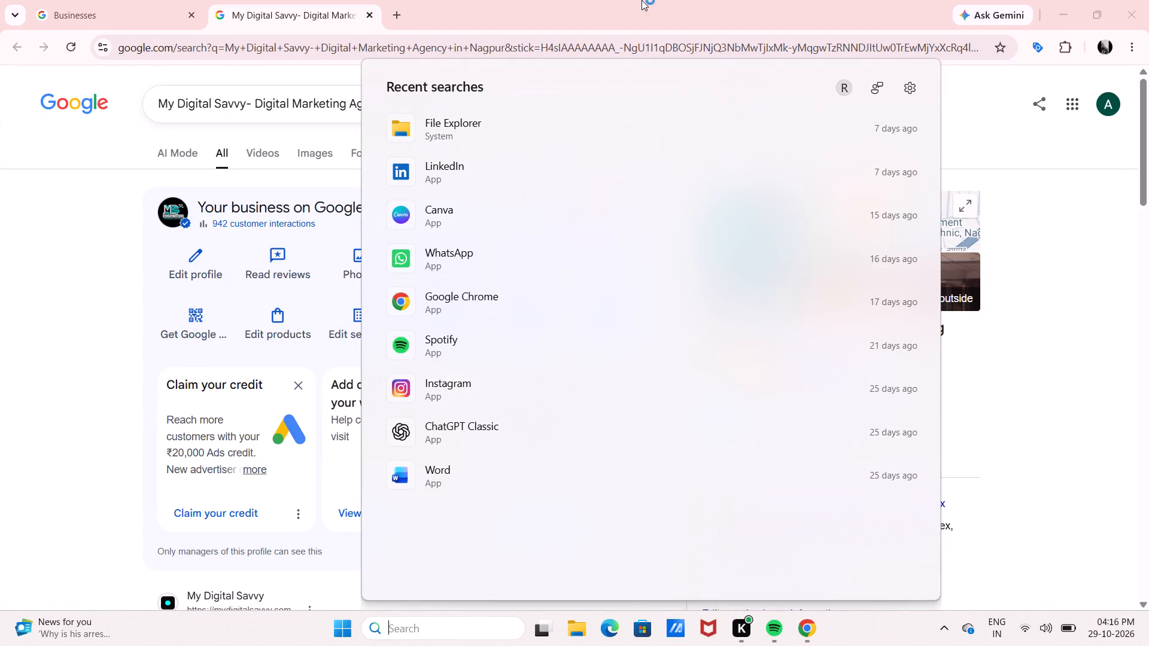
click(469, 255)
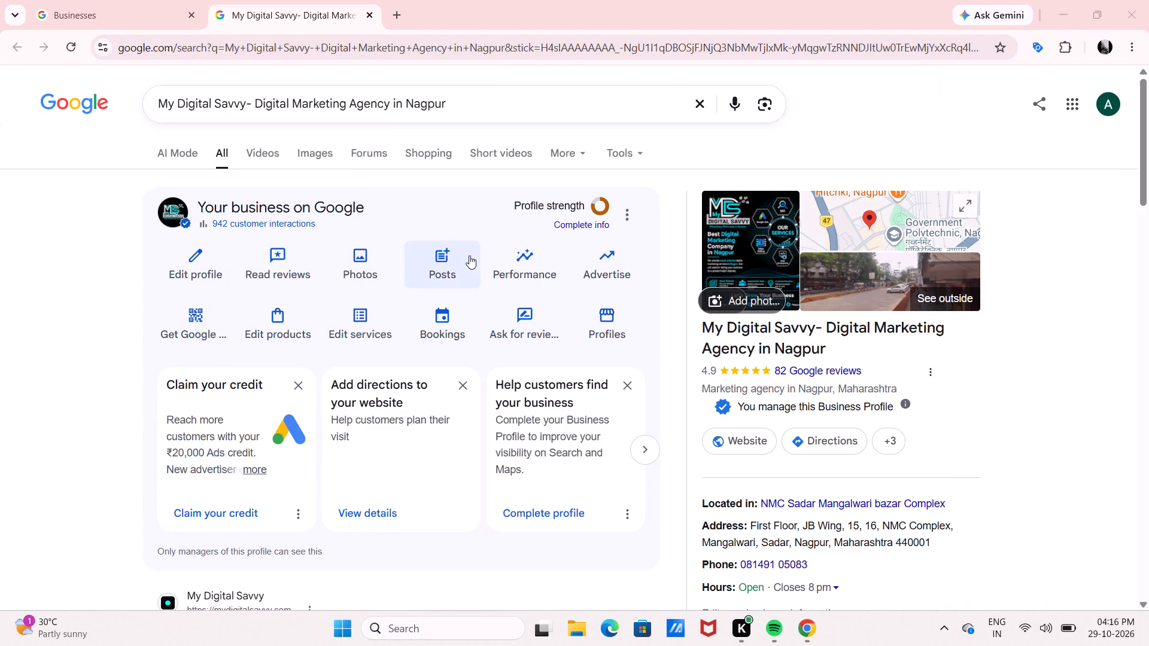
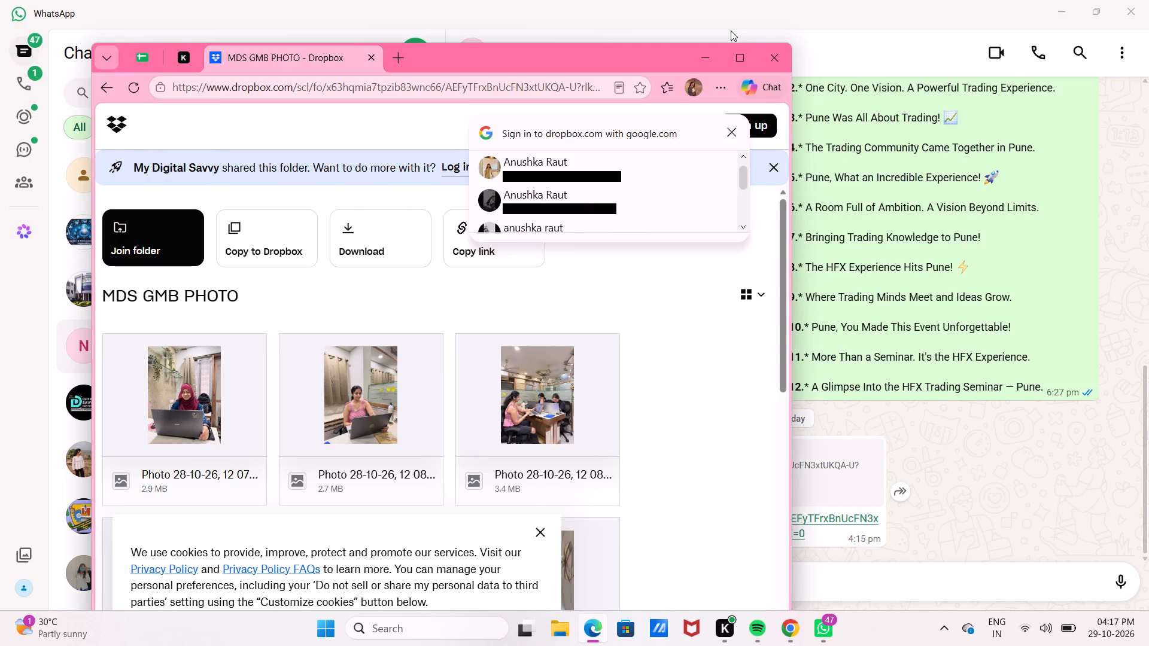
click(742, 59)
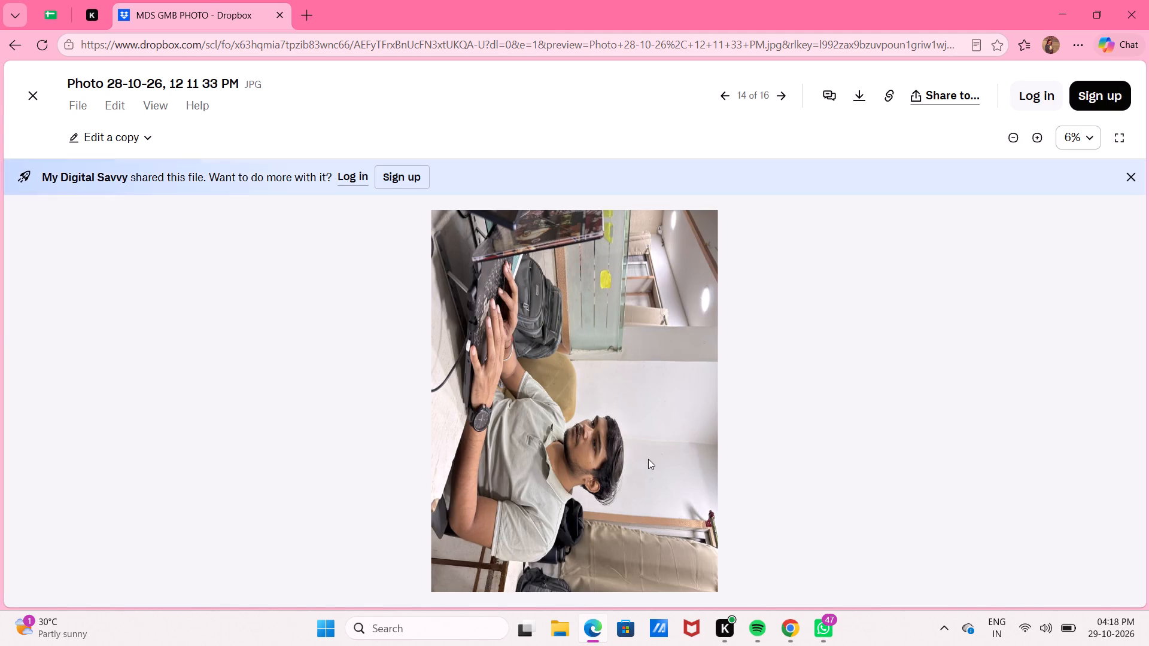
scroll(613, 450, down, 1)
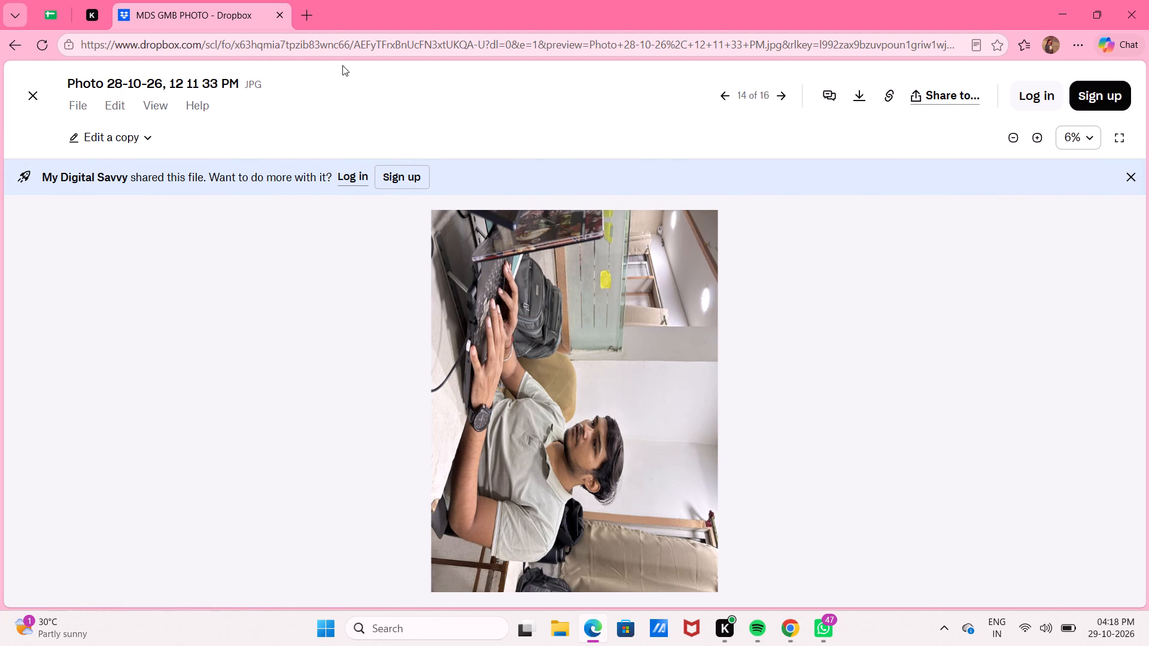
click(38, 96)
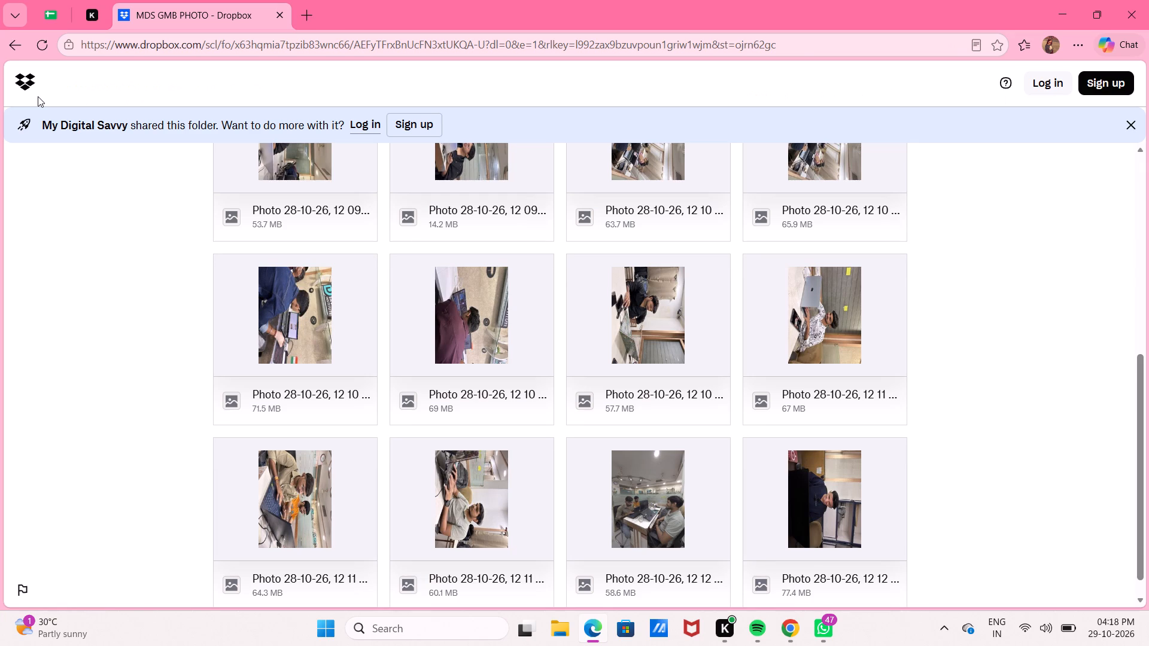
scroll(498, 386, down, 5)
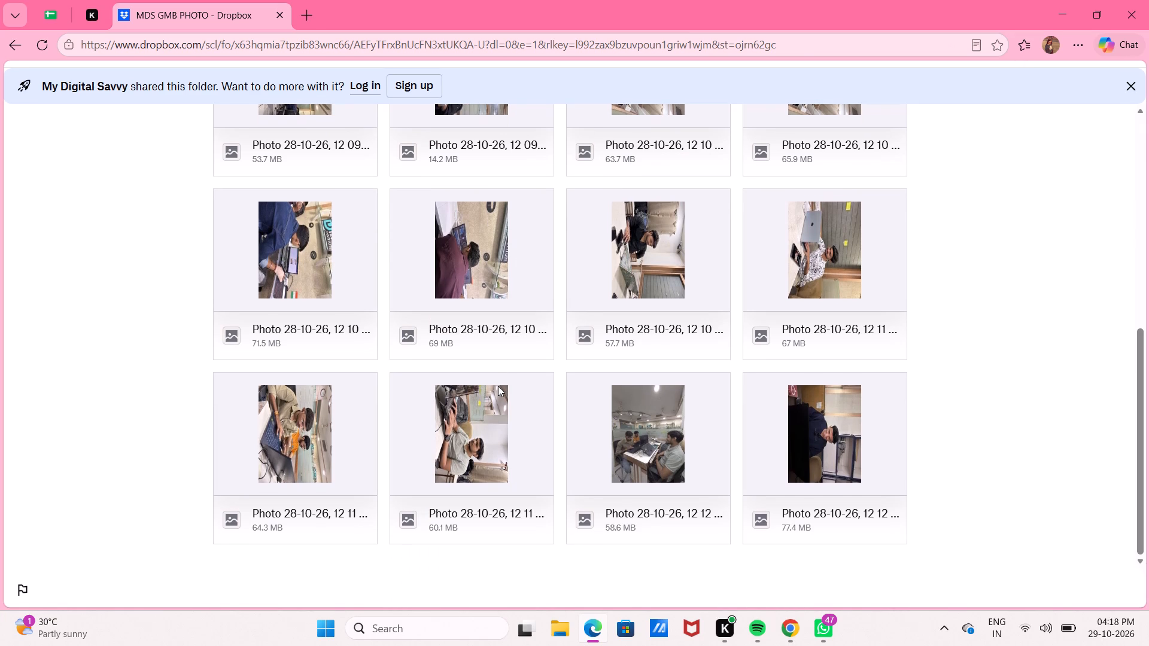
scroll(498, 386, down, 13)
scroll(498, 386, up, 5)
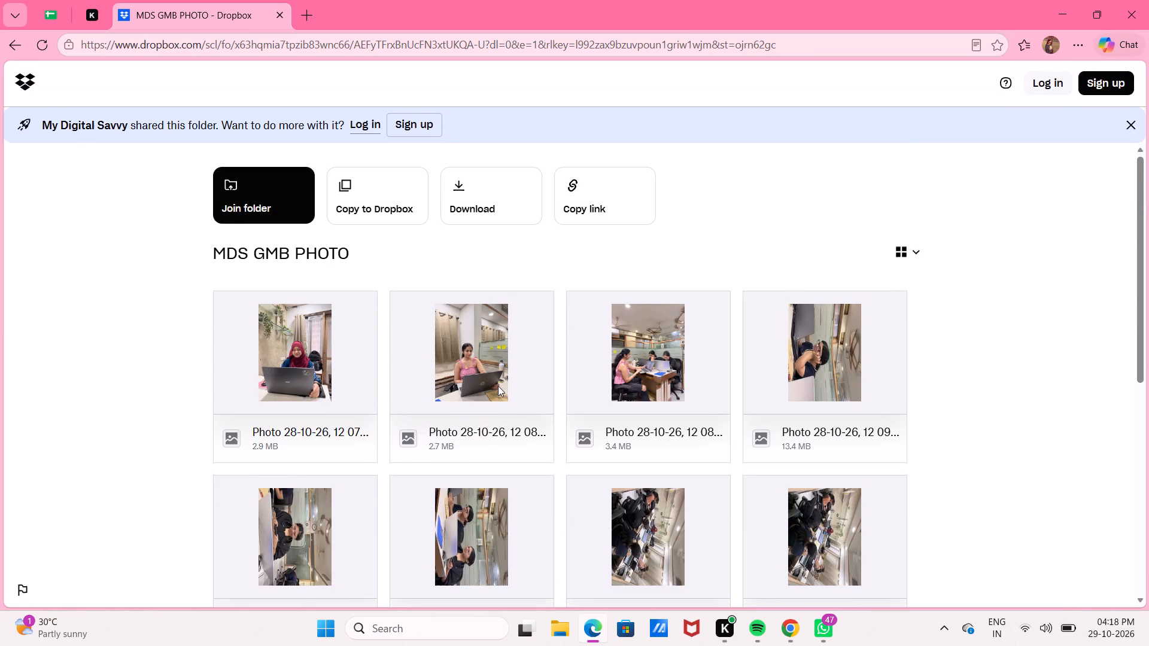
scroll(498, 386, up, 5)
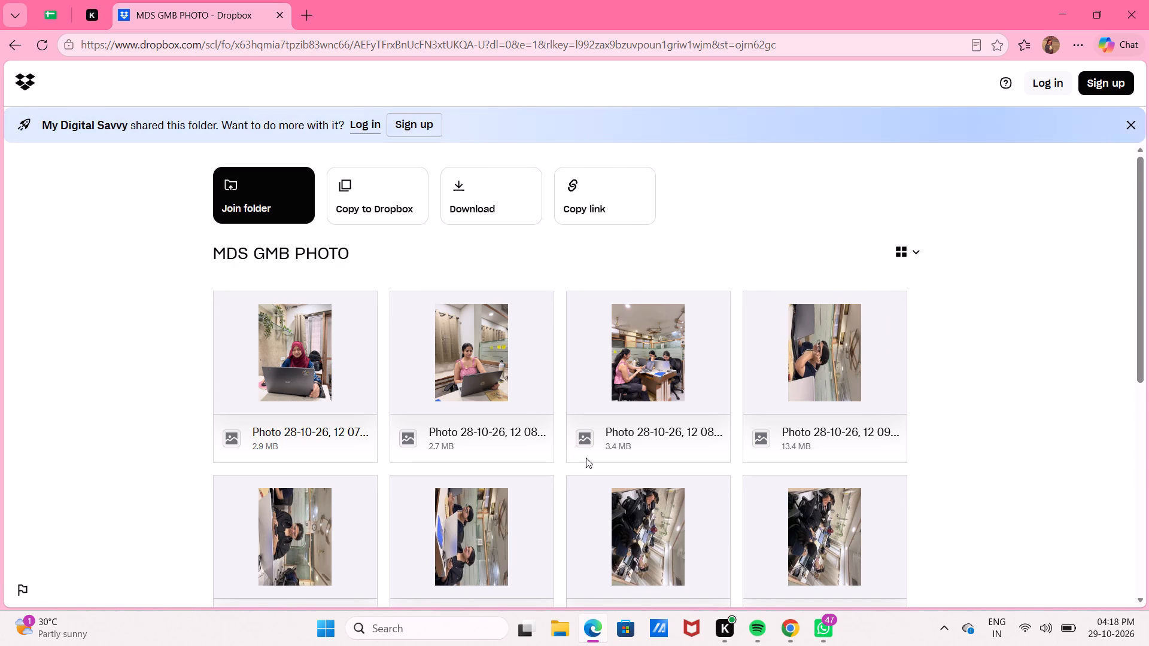
scroll(586, 458, down, 1)
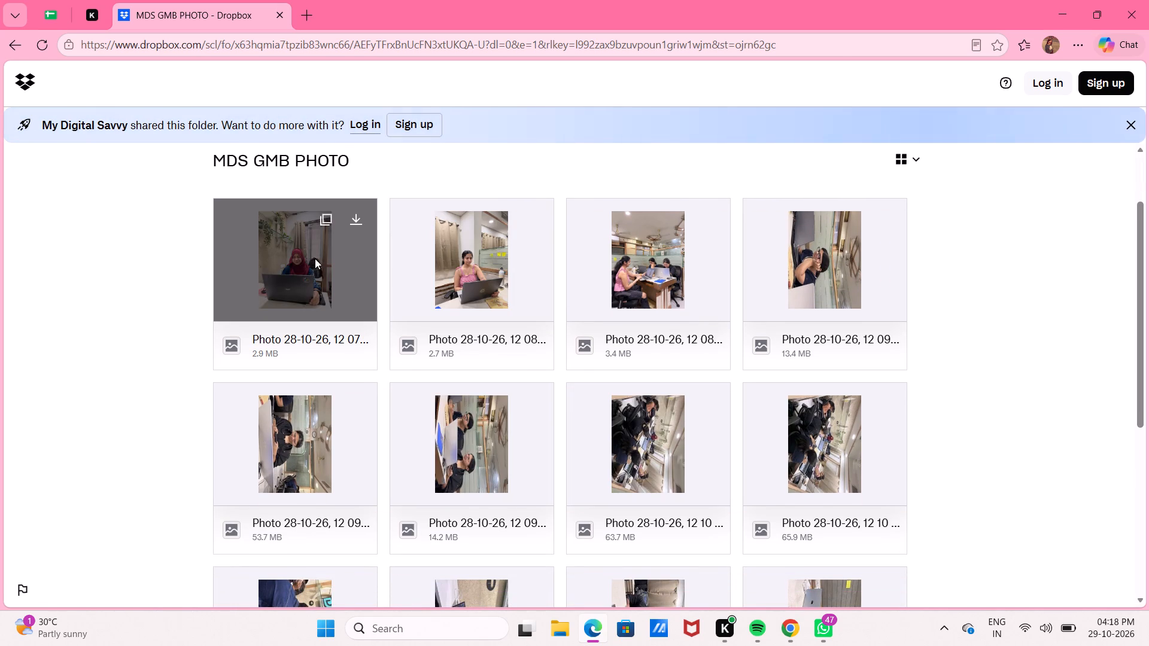
click(308, 273)
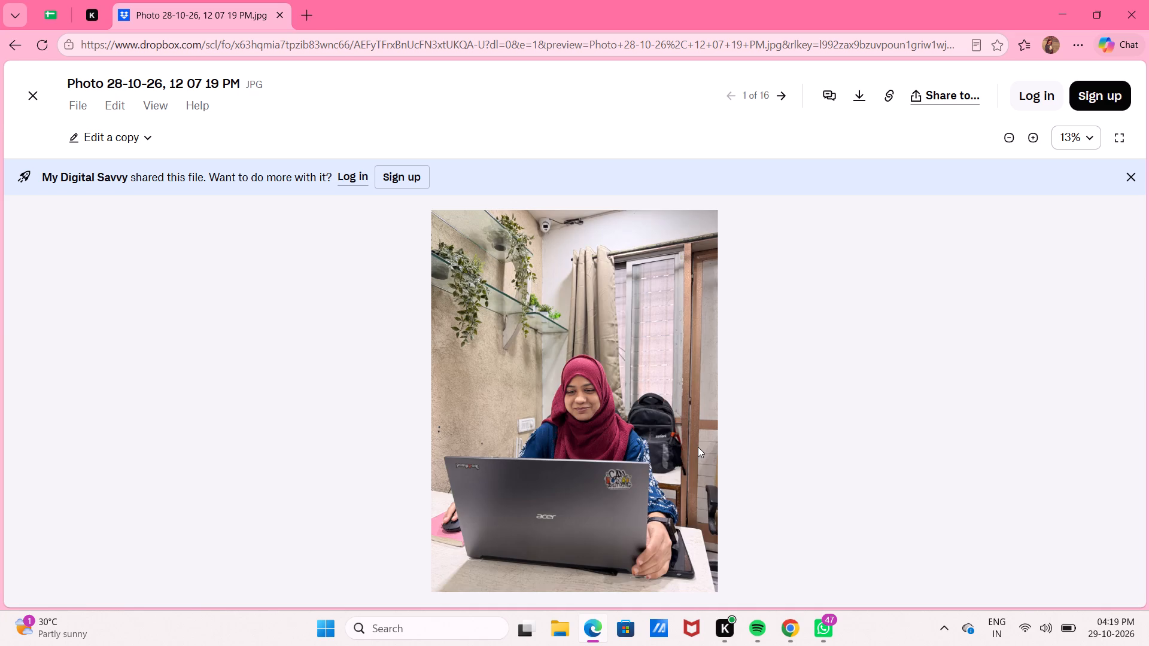
right_click(567, 378)
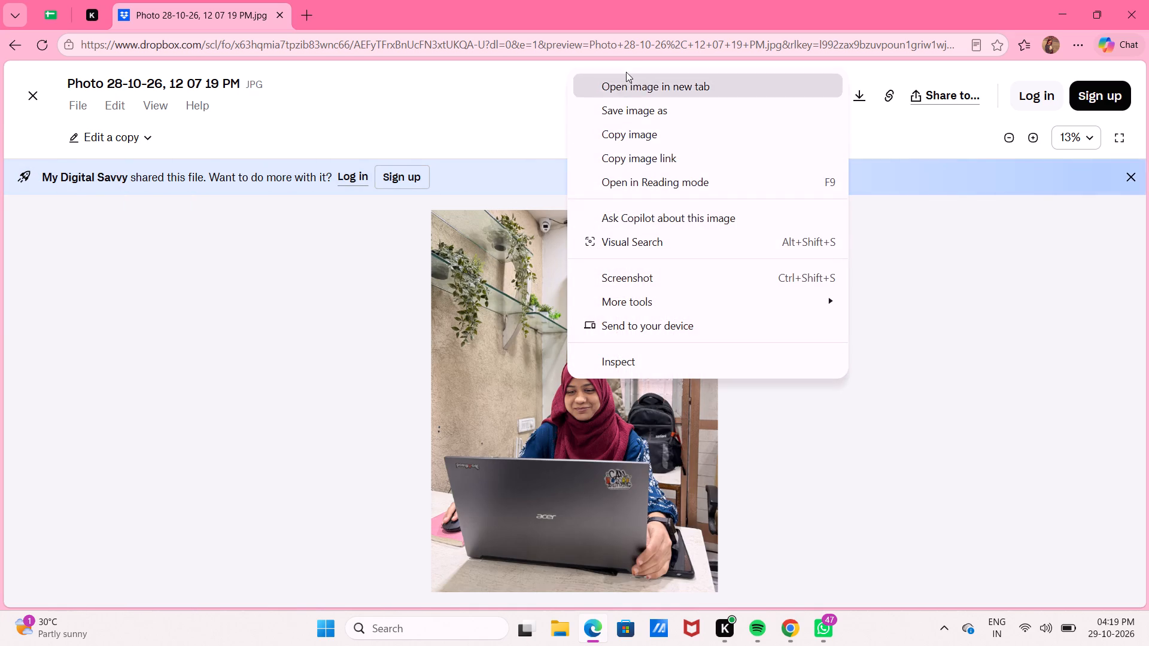
click(649, 108)
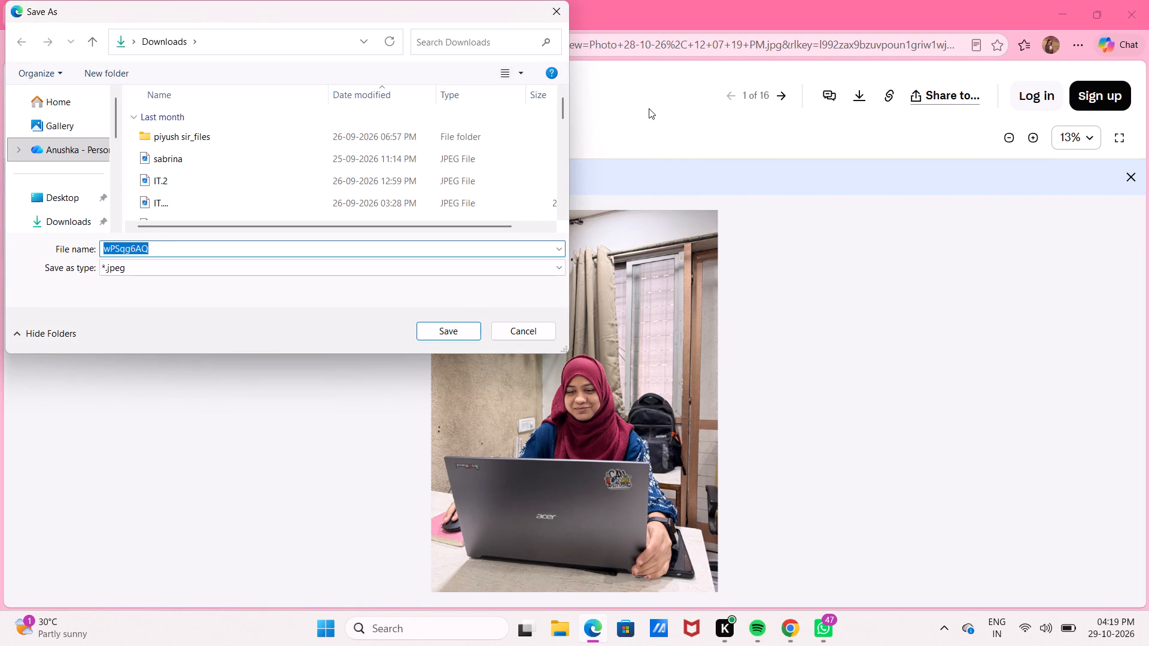
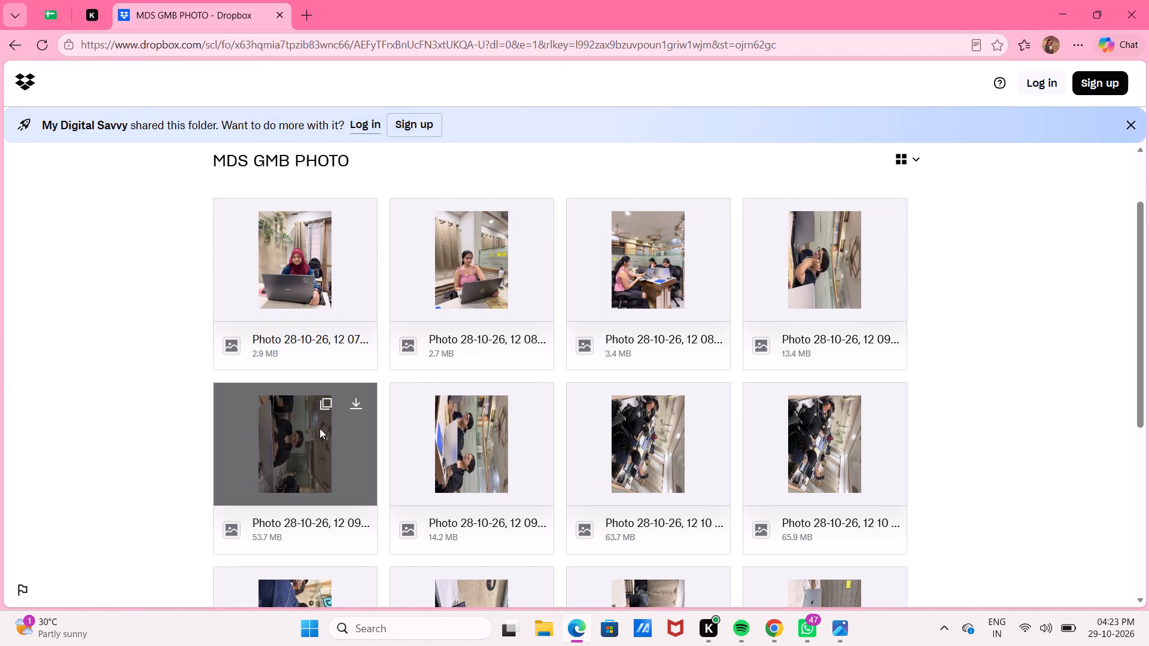
right_click(530, 396)
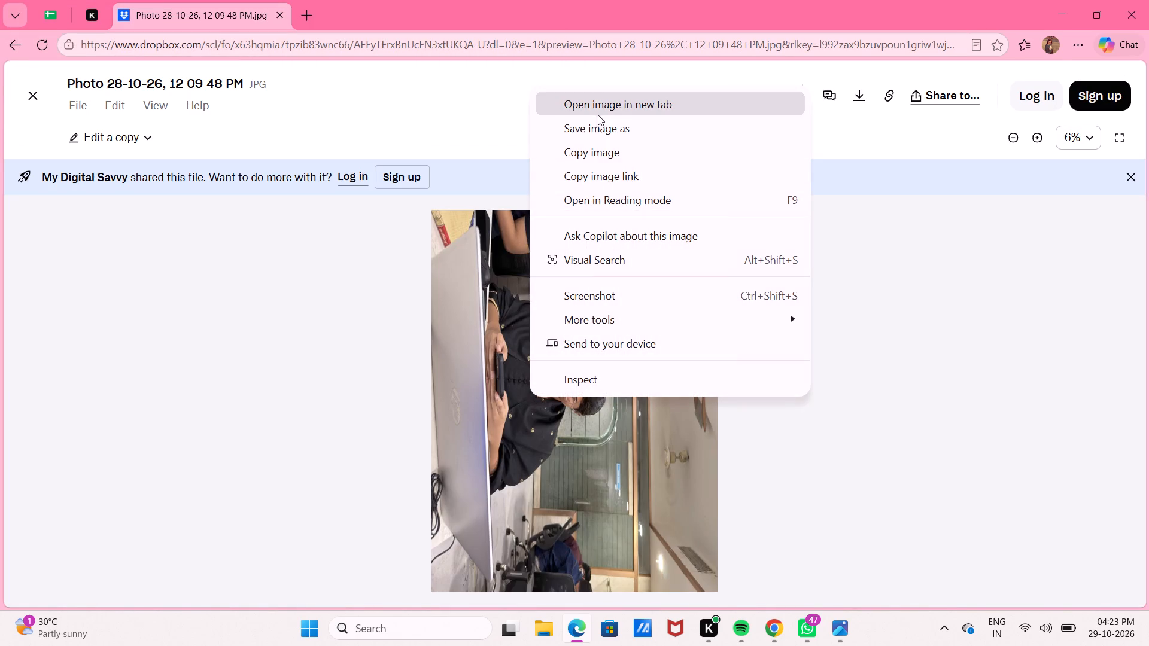
click(595, 121)
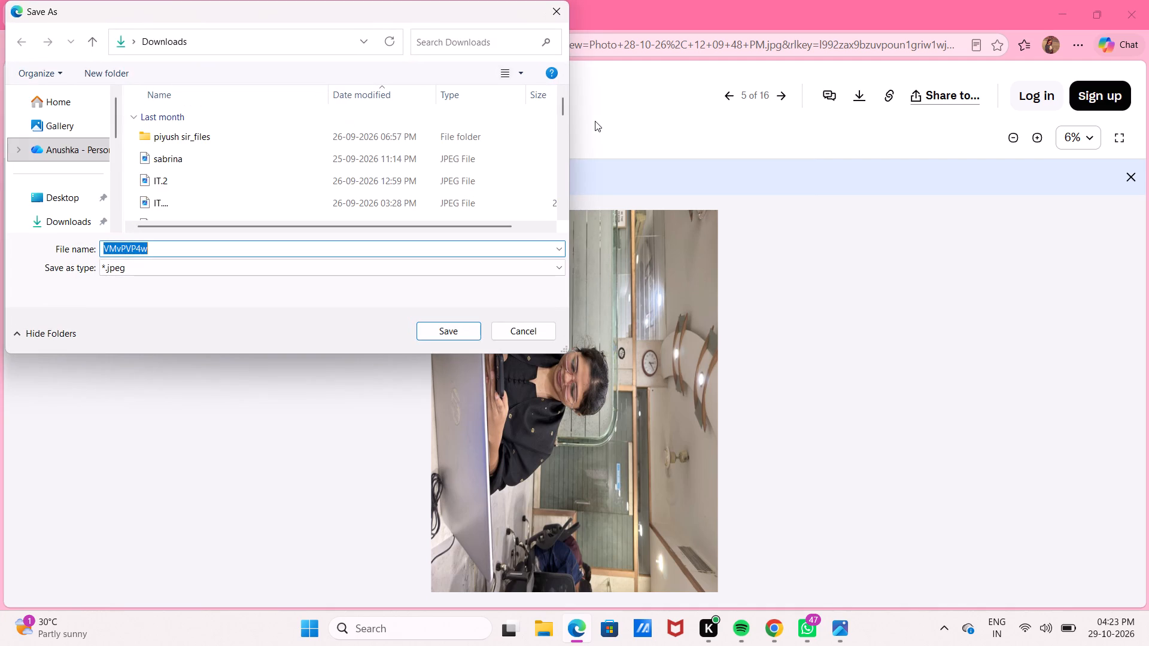
key(BackSpace)
text(savvy)
key(5)
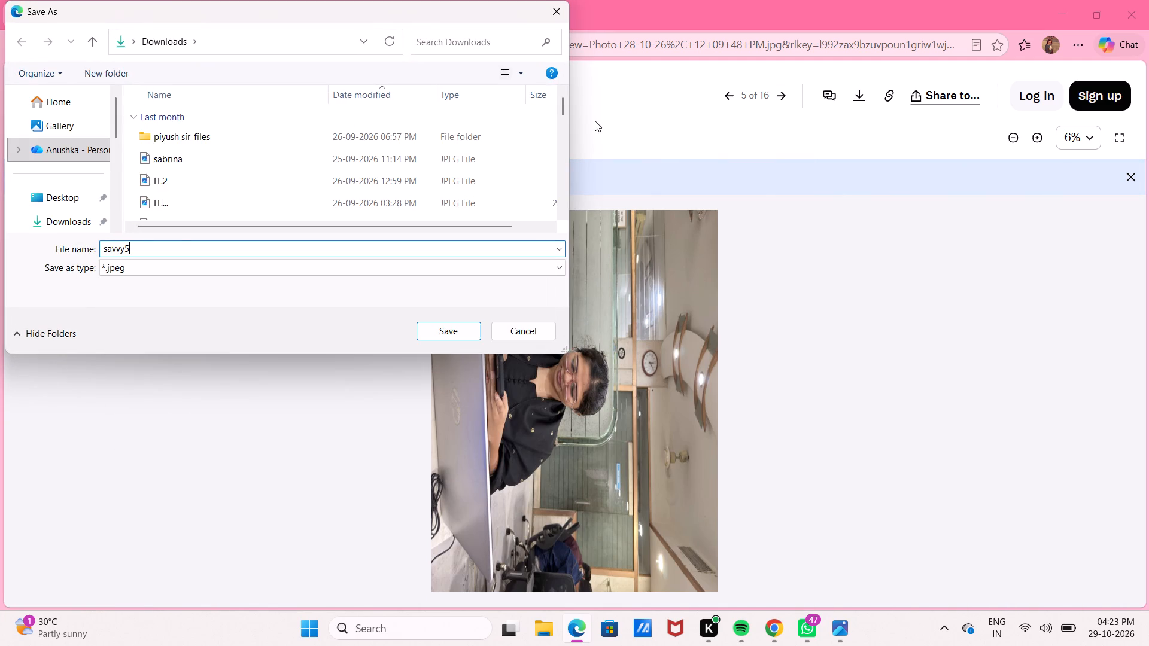
click(89, 217)
click(451, 330)
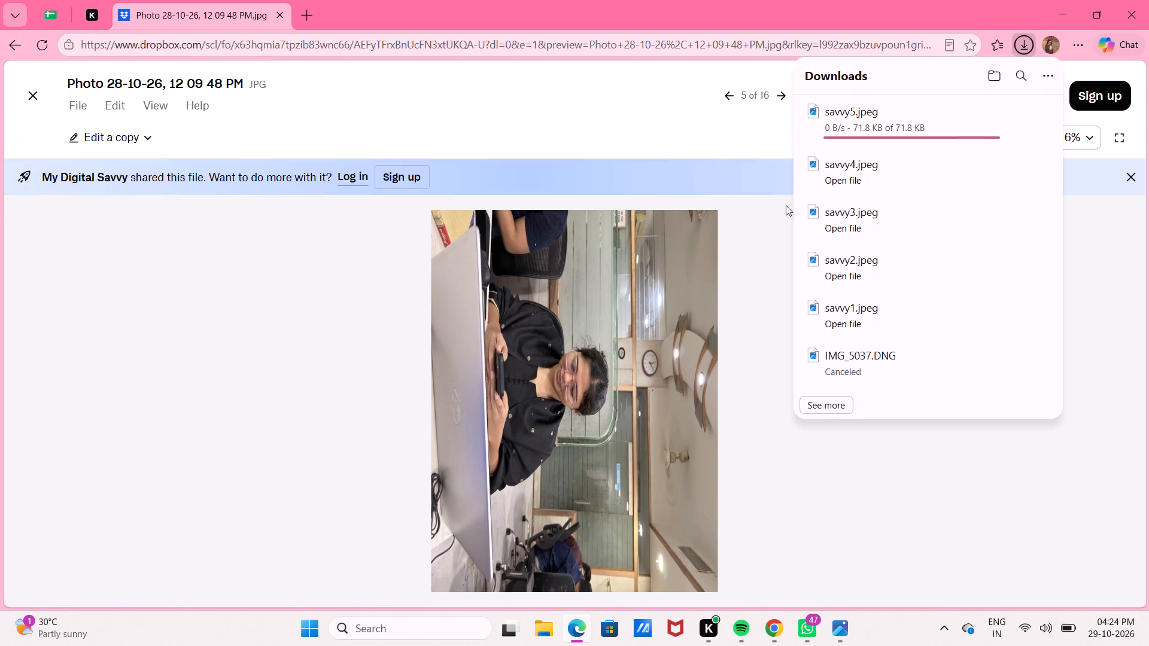
Open the downloaded savvy5.jpeg in Photos and rotate it clockwise by three quarter turns so the picture is upright.
click(904, 117)
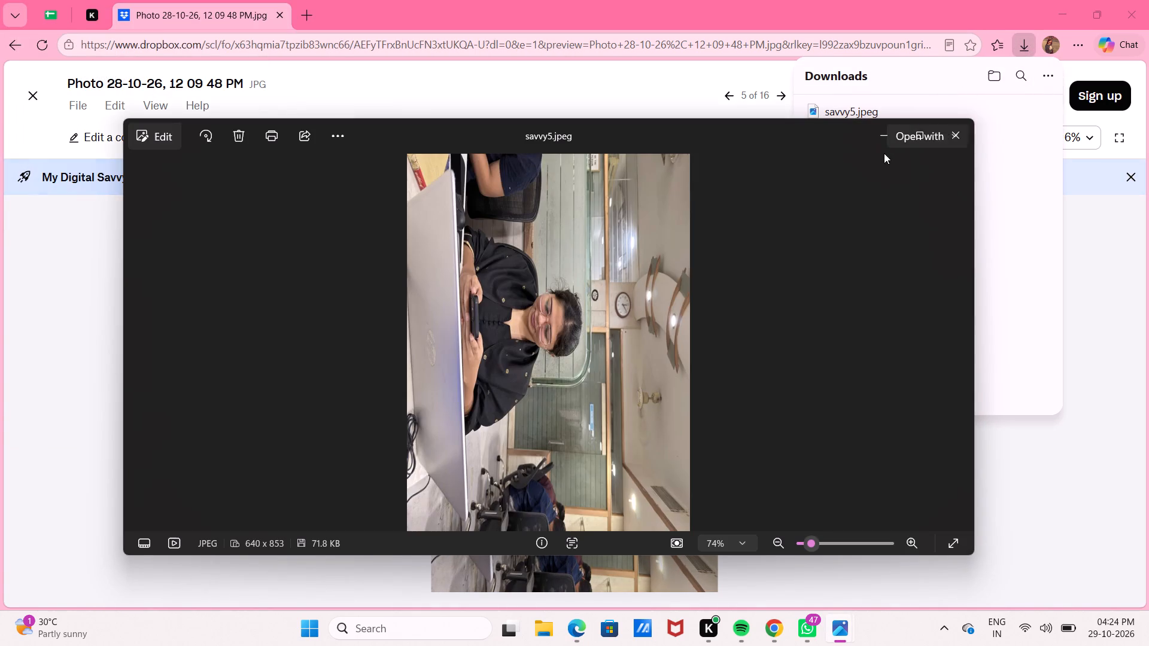
click(202, 135)
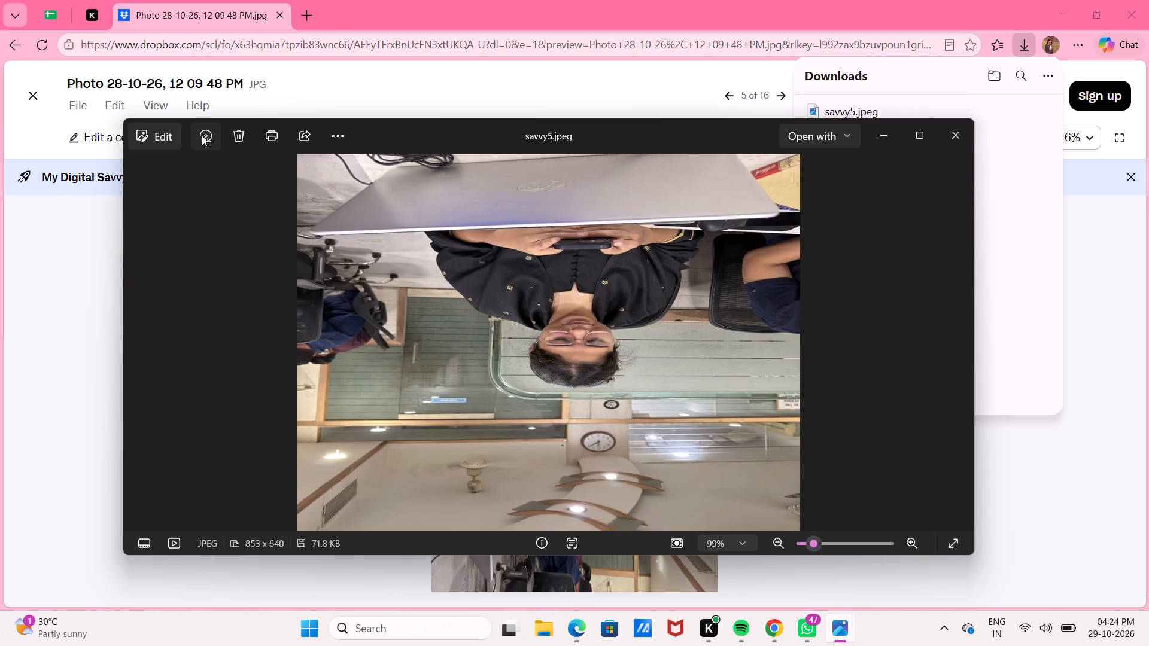
click(202, 135)
click(202, 135)
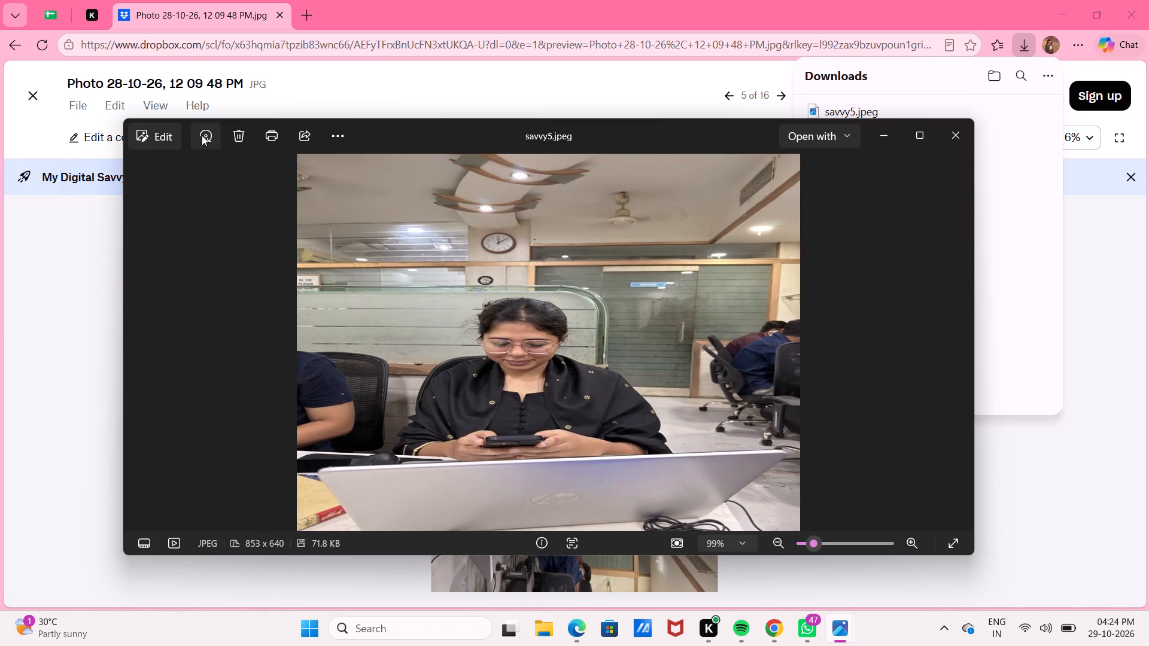
click(917, 132)
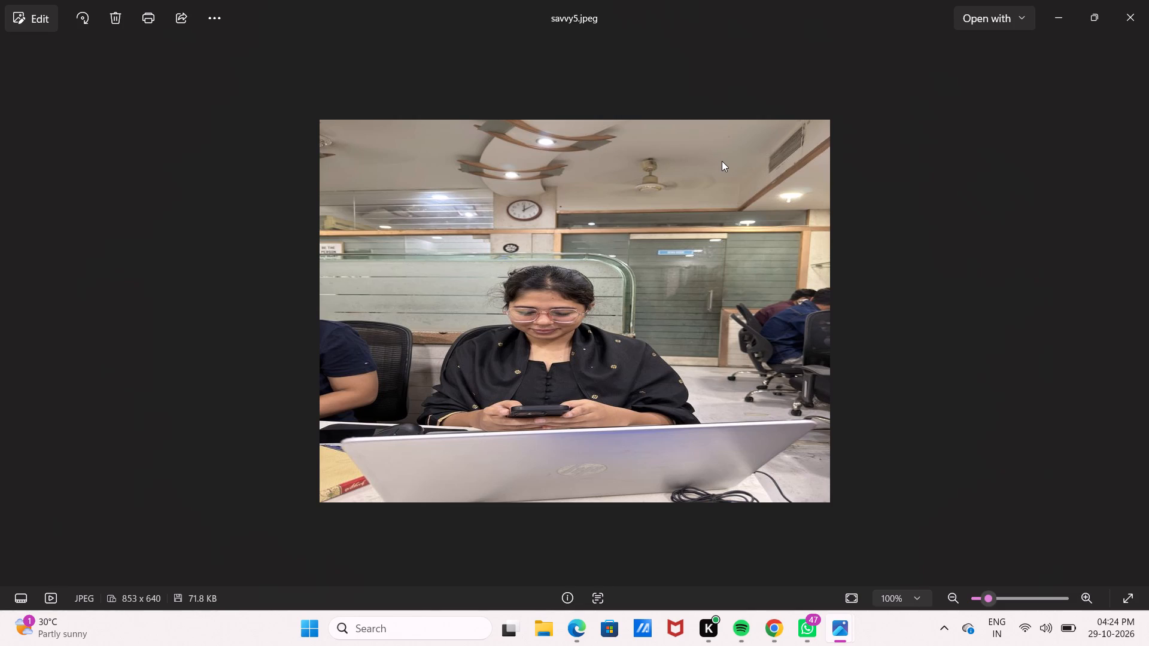
click(1130, 10)
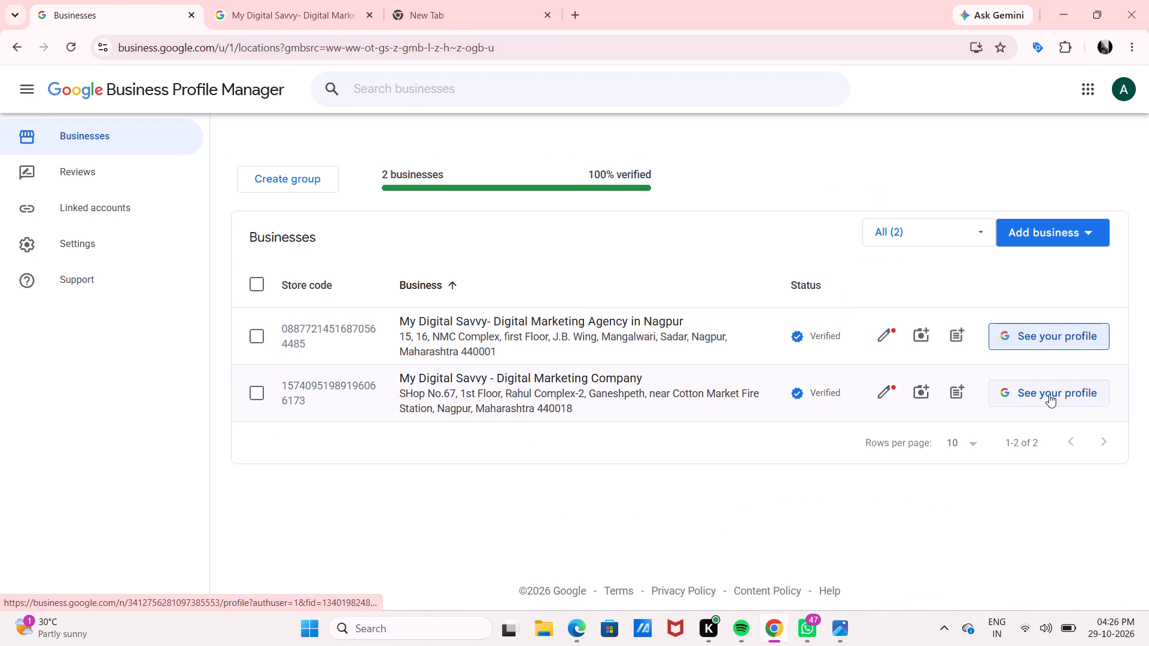
click(1049, 394)
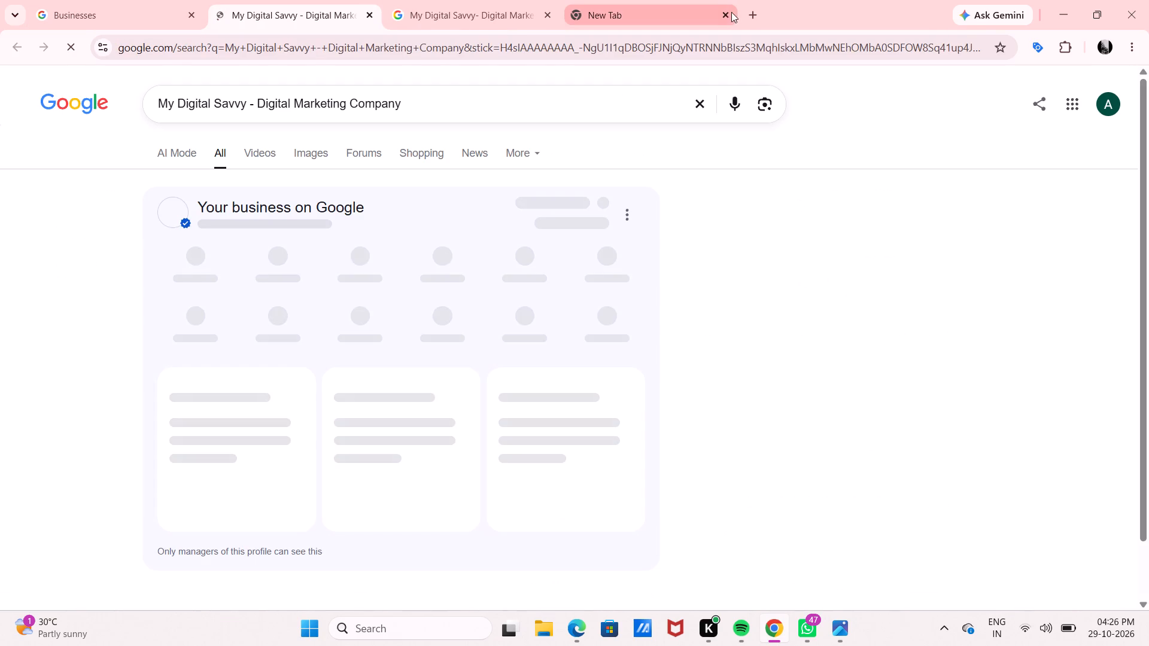
click(725, 16)
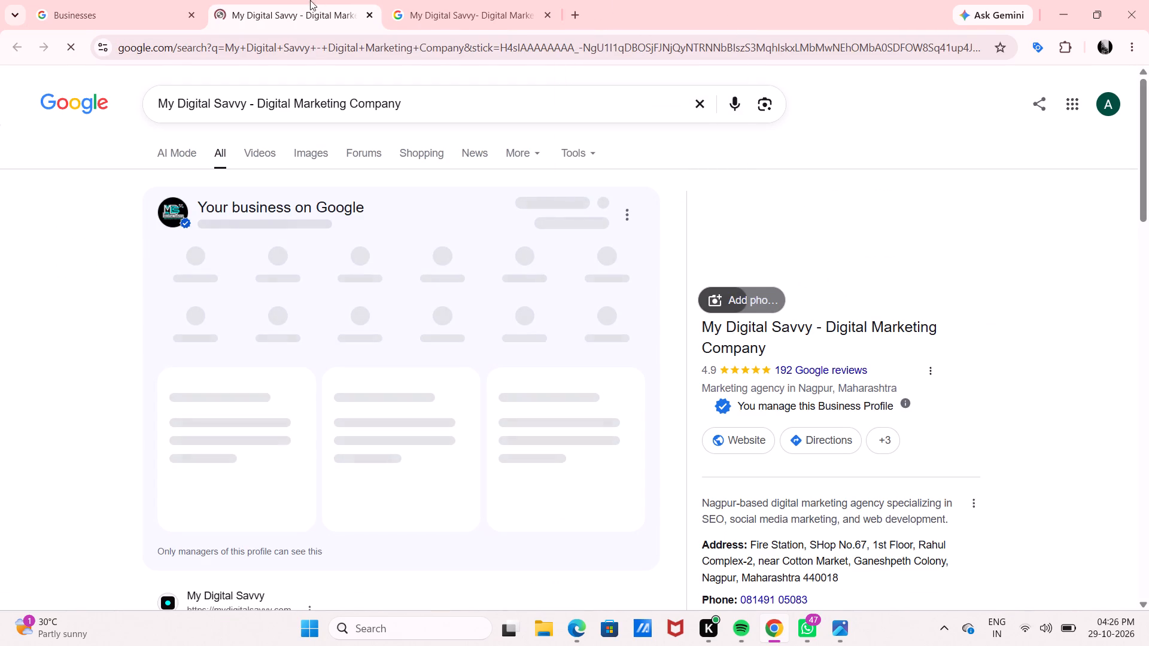
click(463, 5)
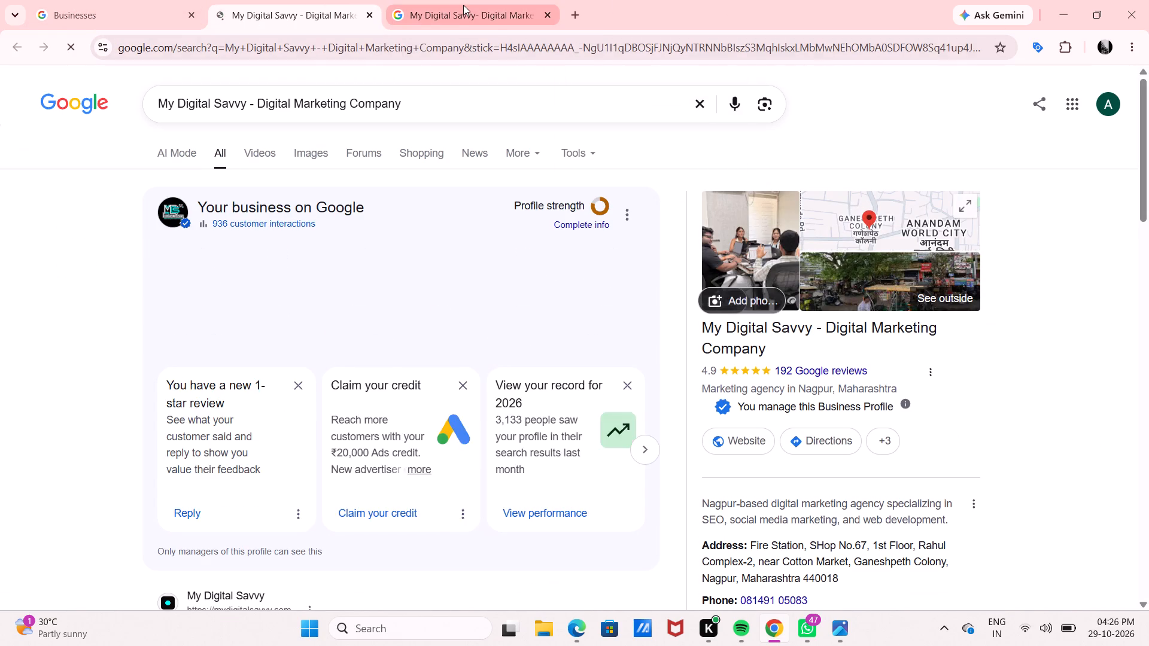
click(290, 2)
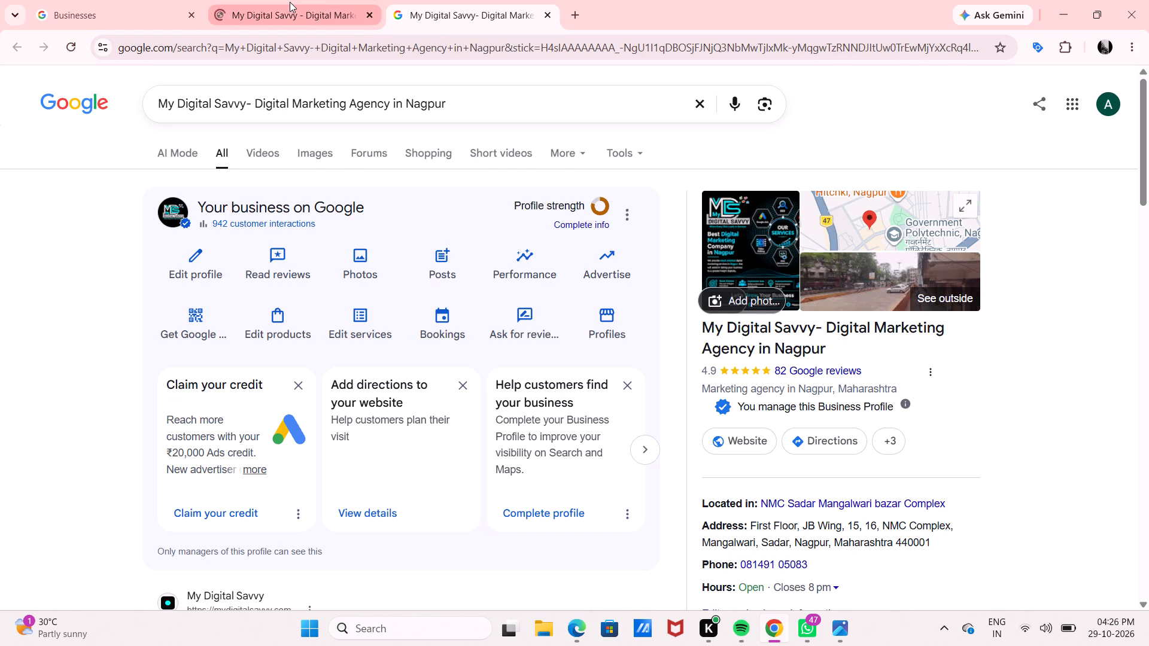
View the business information of the My Digital Savvy - Digital Marketing Company profile and close it.
click(210, 272)
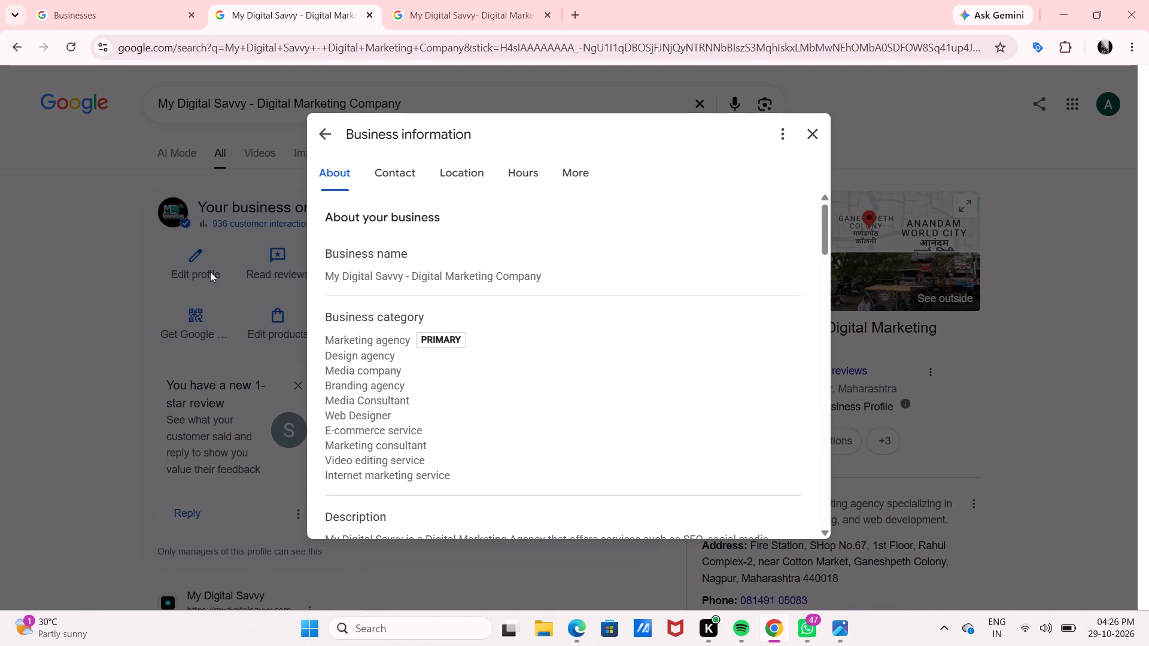
click(809, 136)
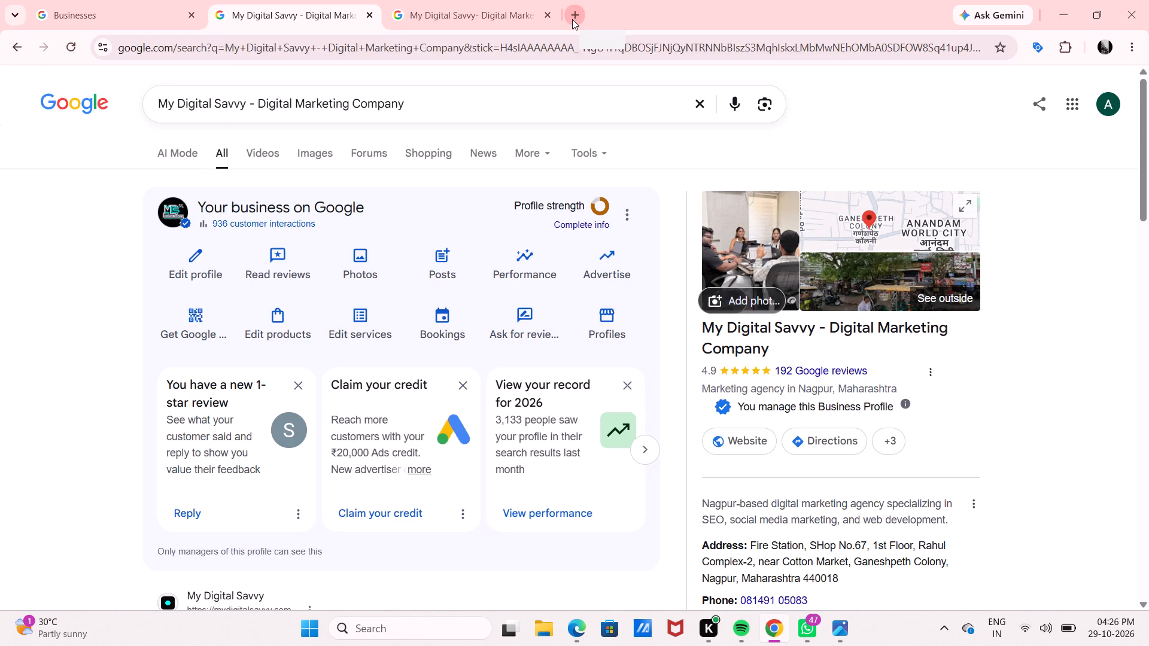
Search the web for geotag in a new tab and open the Geotag Photos Online tool from GeoImgr.
click(572, 19)
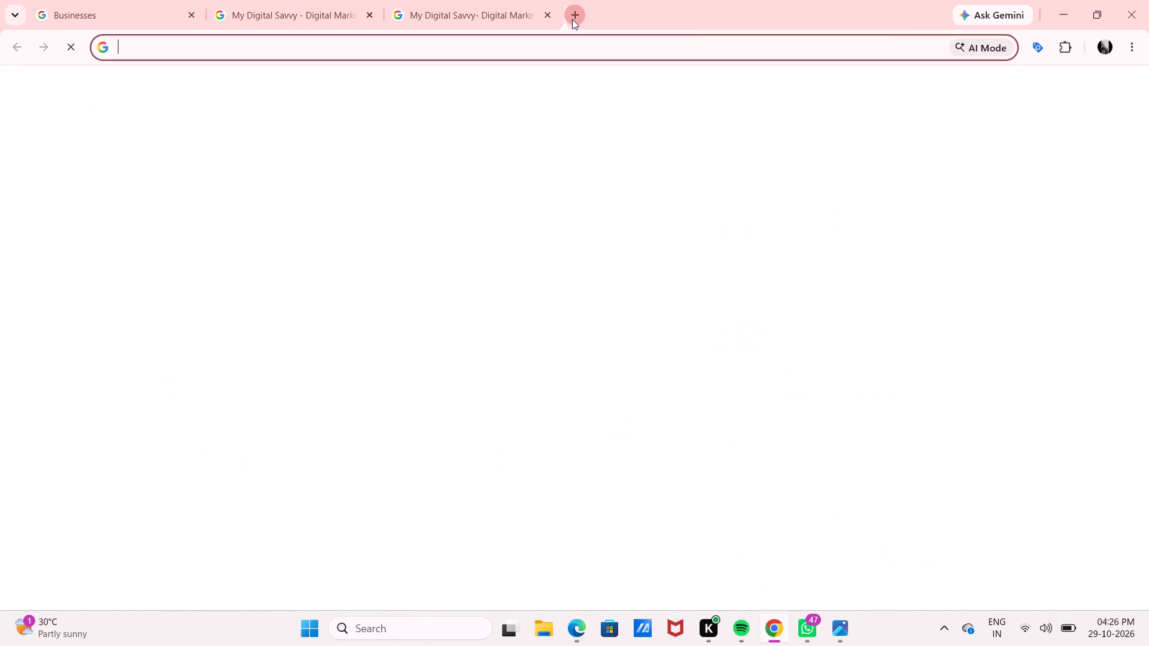
text(jeo)
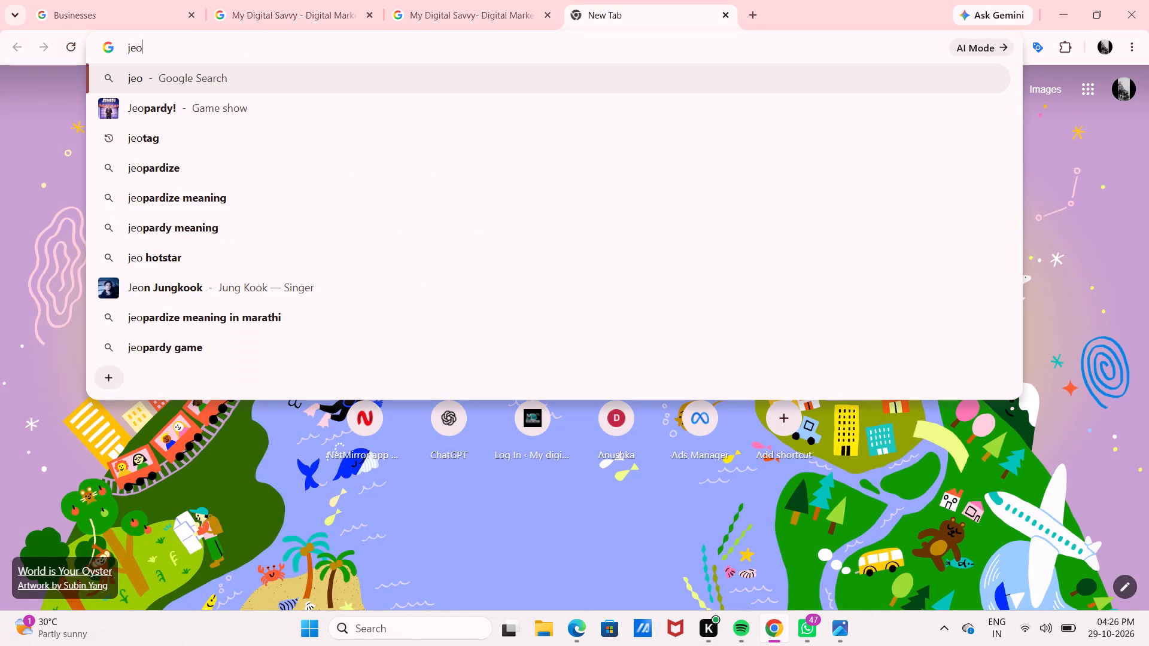
key(BackSpace)
key(BackSpace)
key(BackSpace)
key(BackSpace)
key(BackSpace)
key(BackSpace)
key(BackSpace)
key(BackSpace)
text(ge)
key(o)
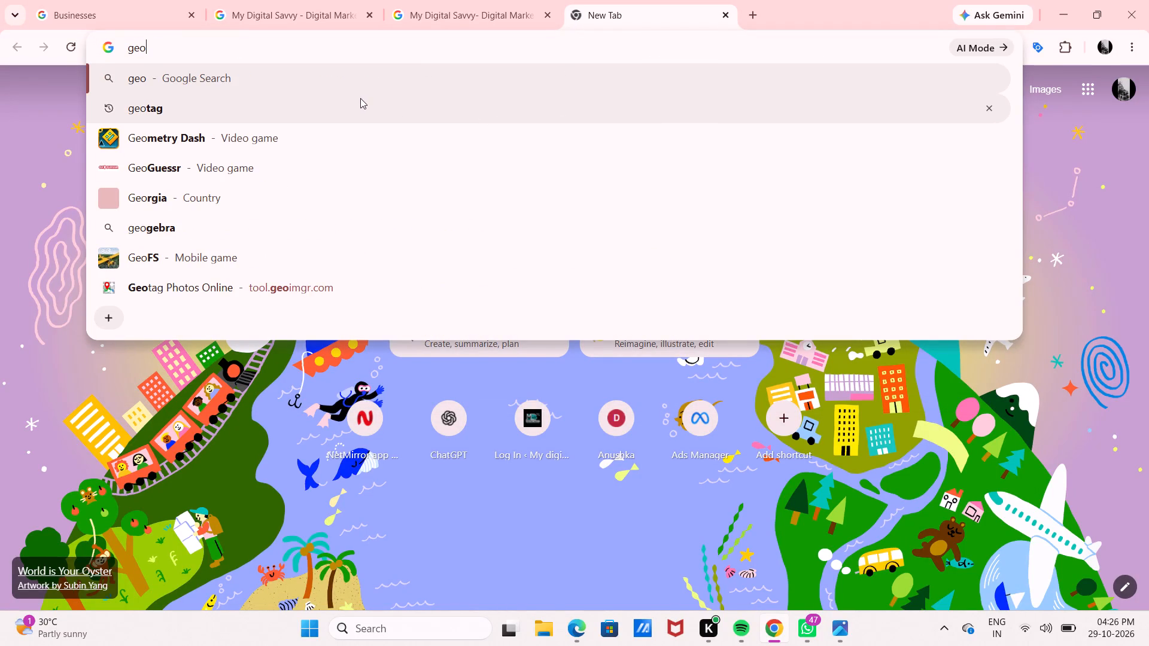
click(360, 98)
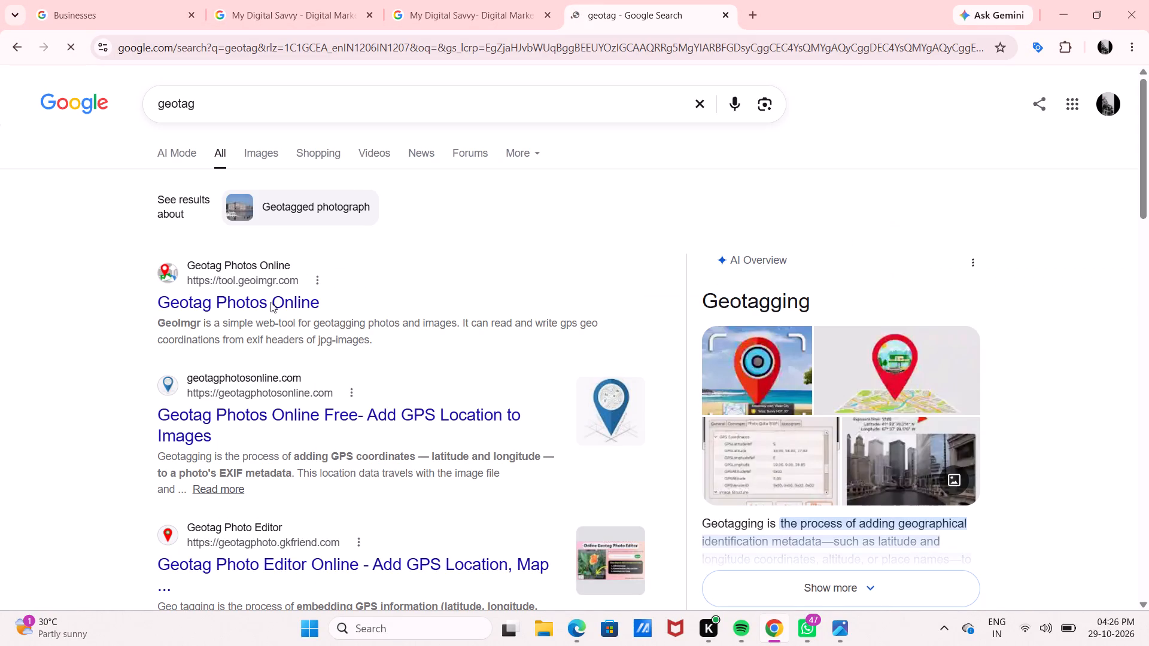
click(270, 302)
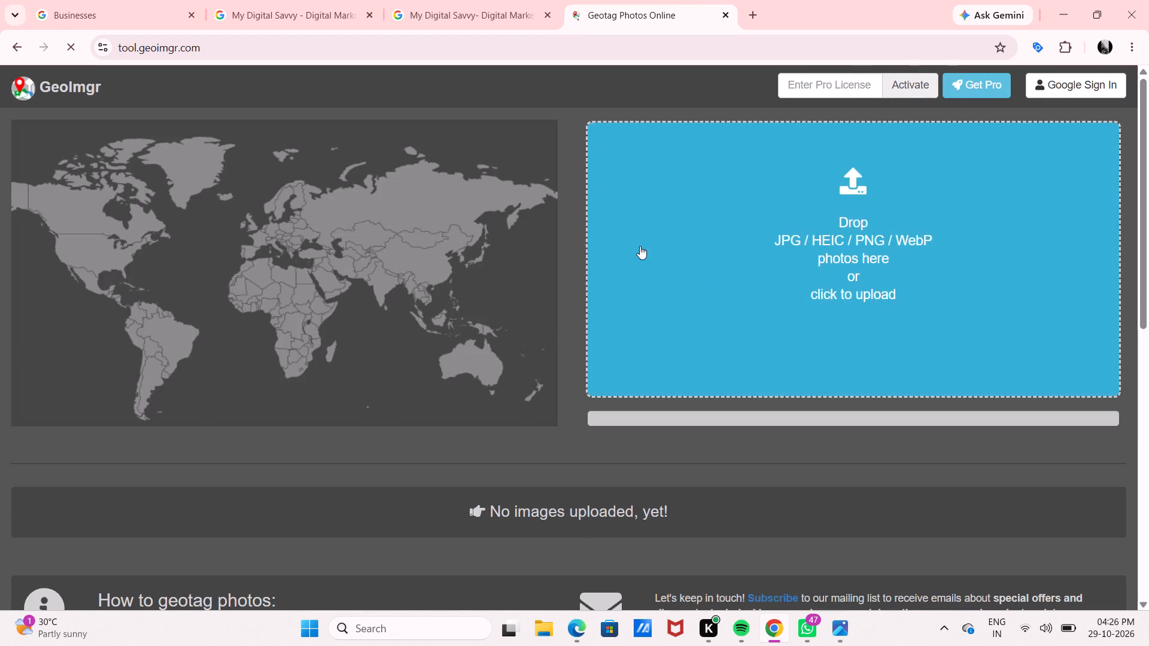
Look through the GeoImgr page for its upload area, geotagging instructions and FAQ, collapsing the advertisement banner.
scroll(875, 445, up, 1)
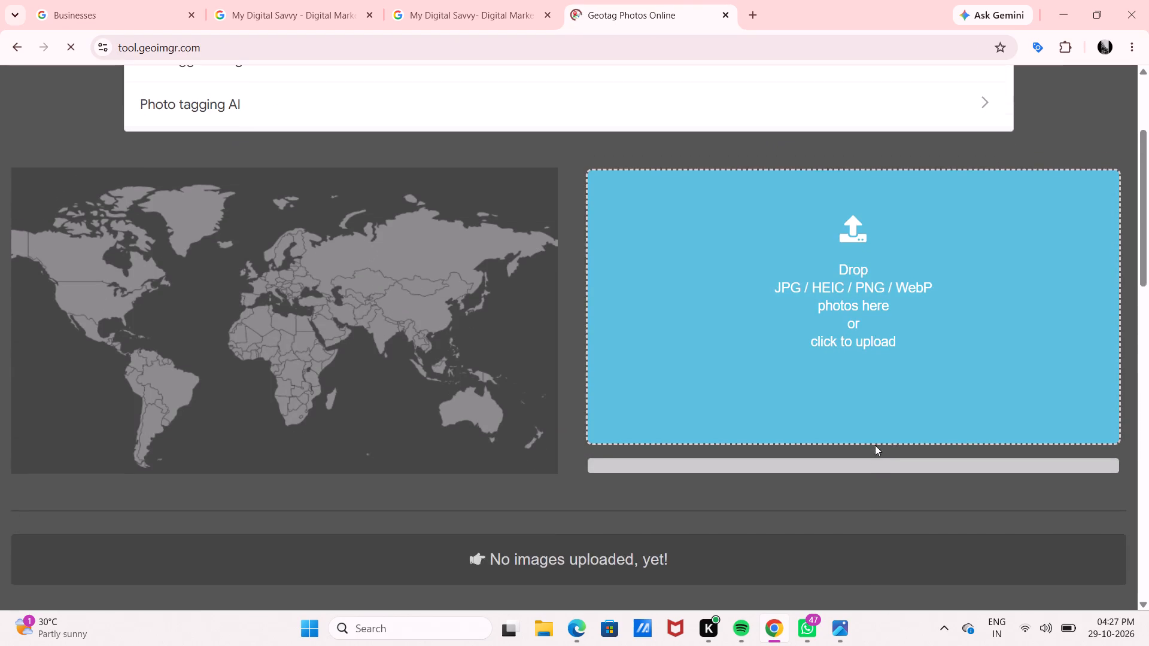
scroll(875, 445, up, 1)
scroll(875, 445, down, 3)
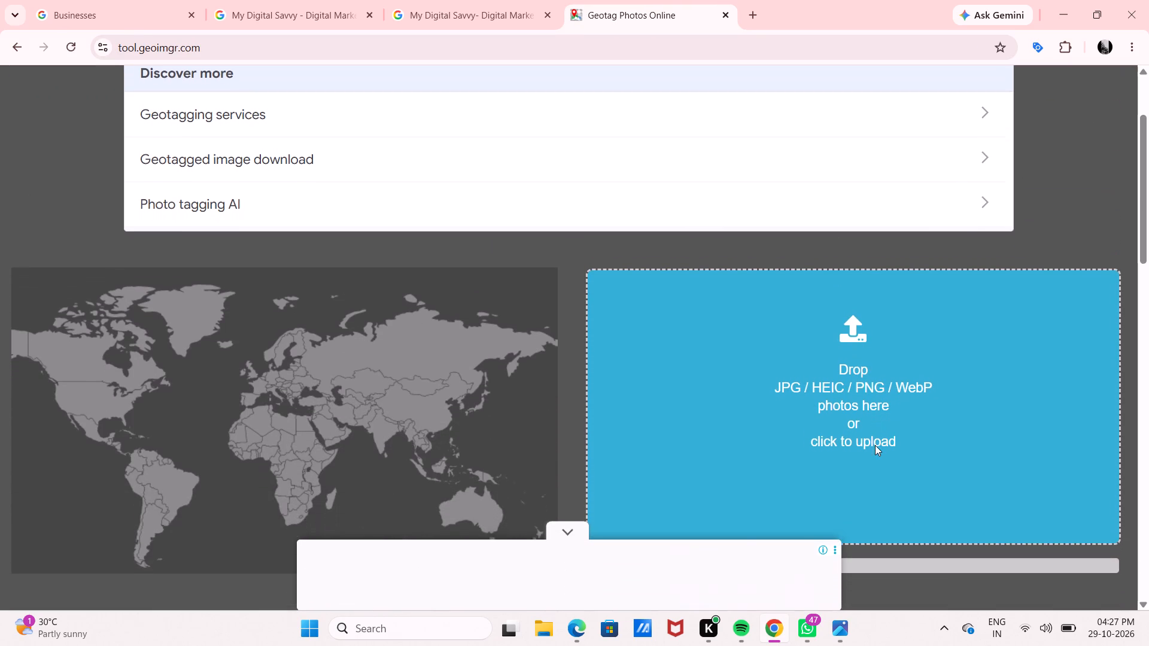
scroll(875, 445, down, 4)
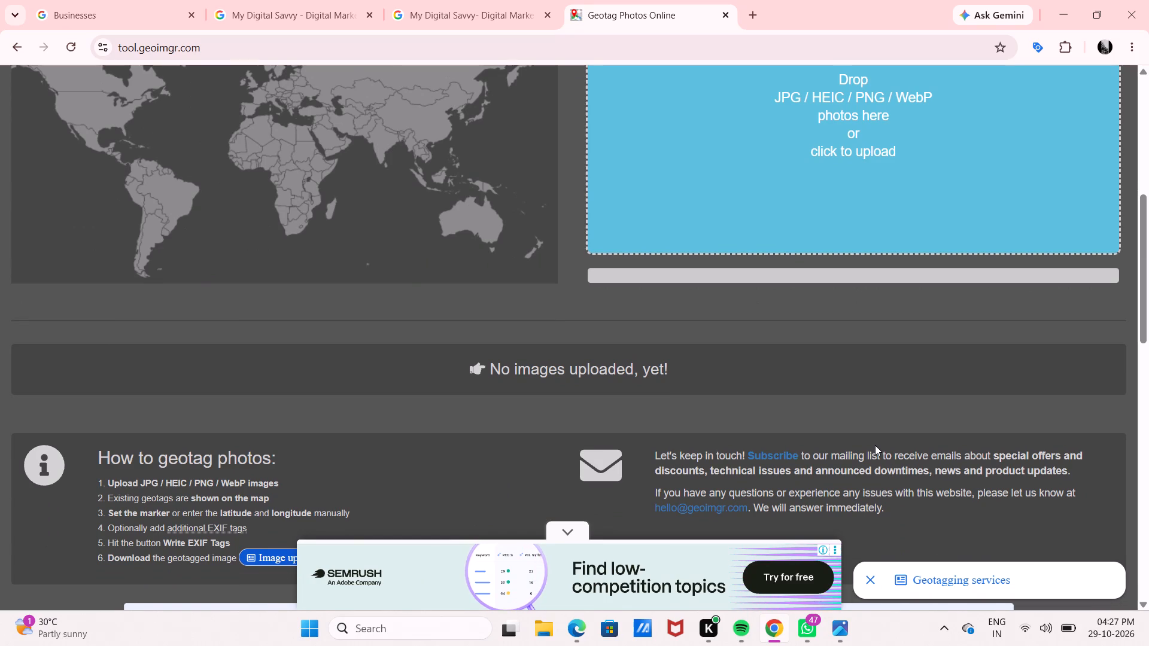
scroll(875, 445, down, 3)
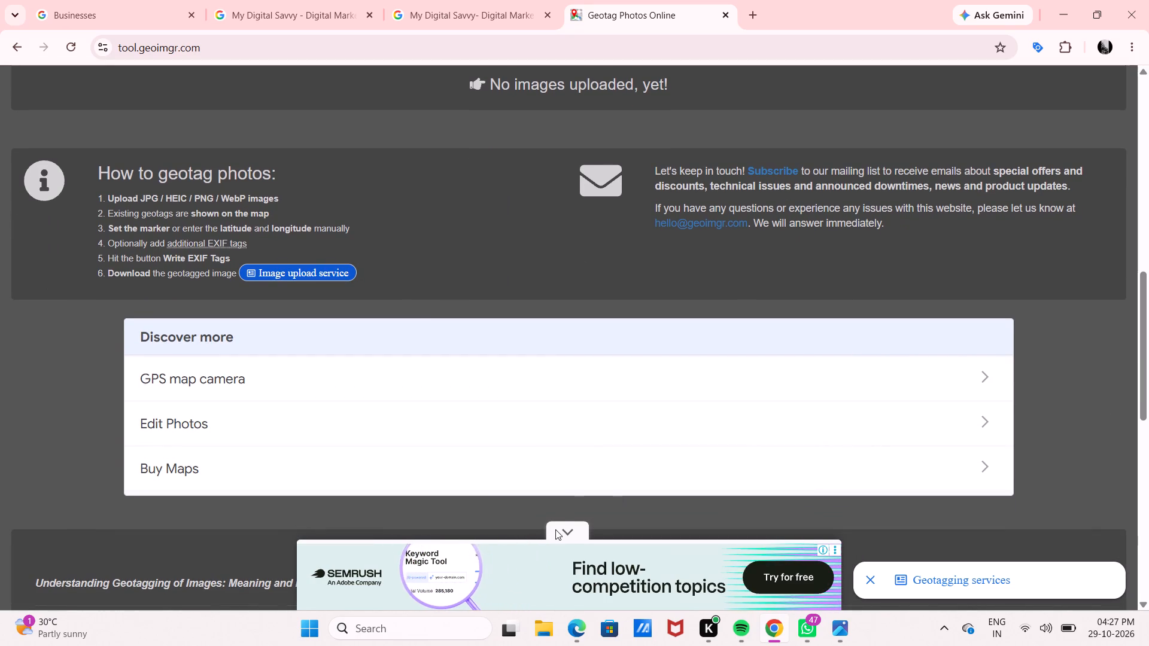
click(565, 527)
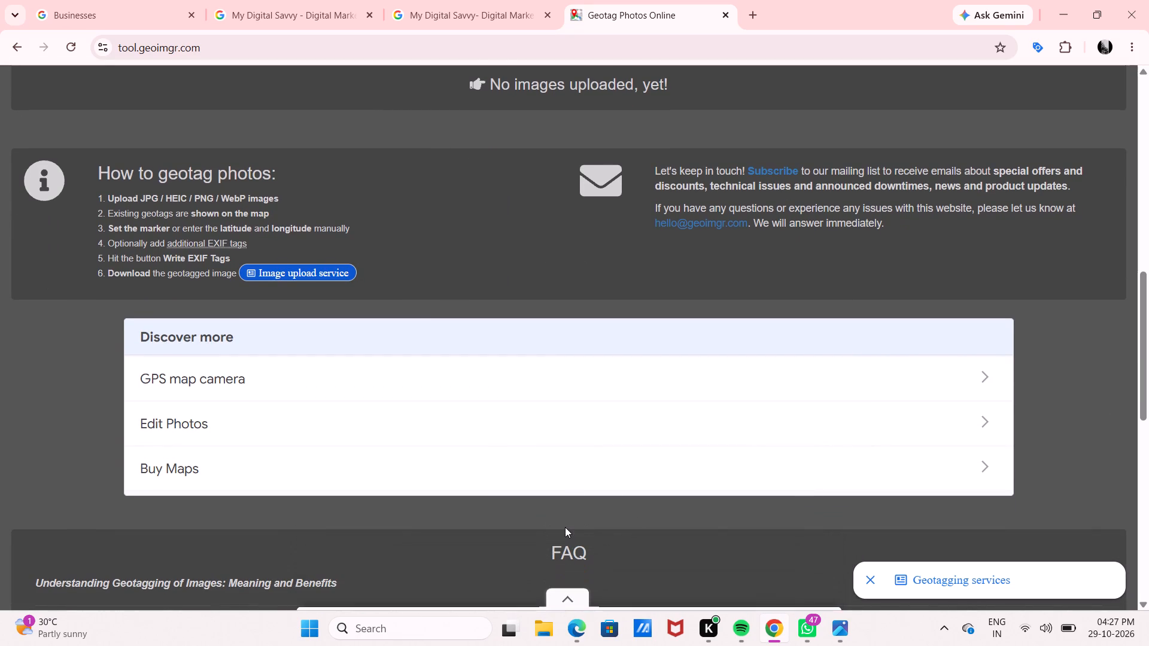
scroll(598, 556, down, 8)
scroll(598, 556, up, 5)
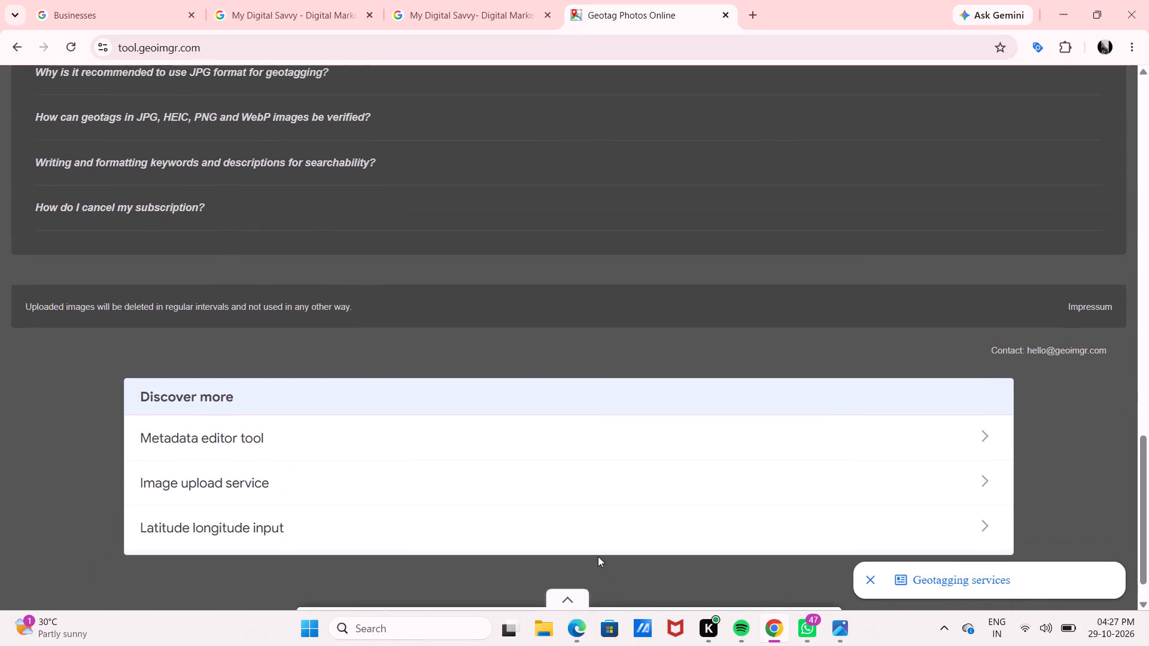
scroll(598, 556, up, 8)
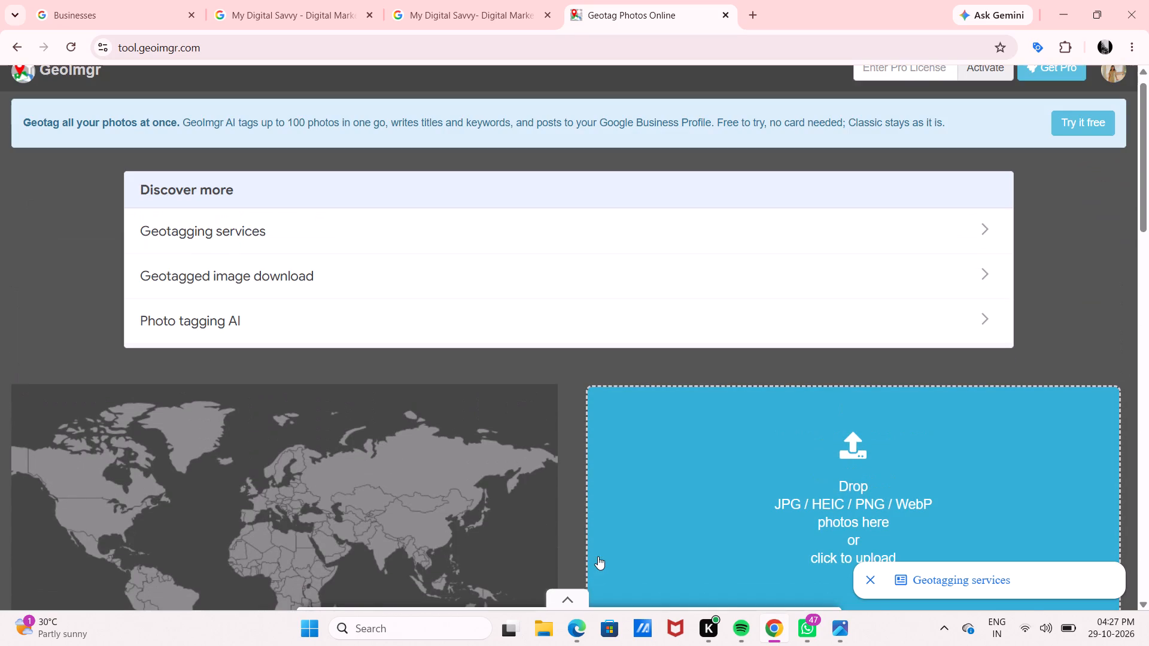
Upload the savvy1 photo from Downloads to the GeoImgr geotagging tool.
scroll(605, 525, down, 3)
click(846, 310)
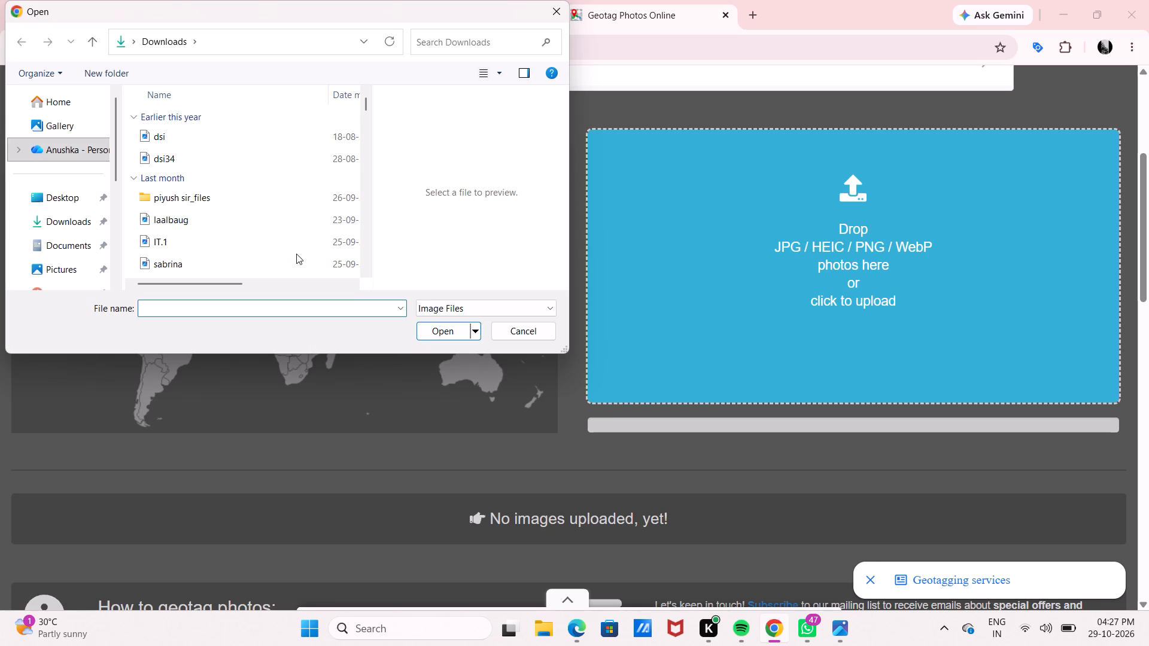
scroll(296, 254, down, 16)
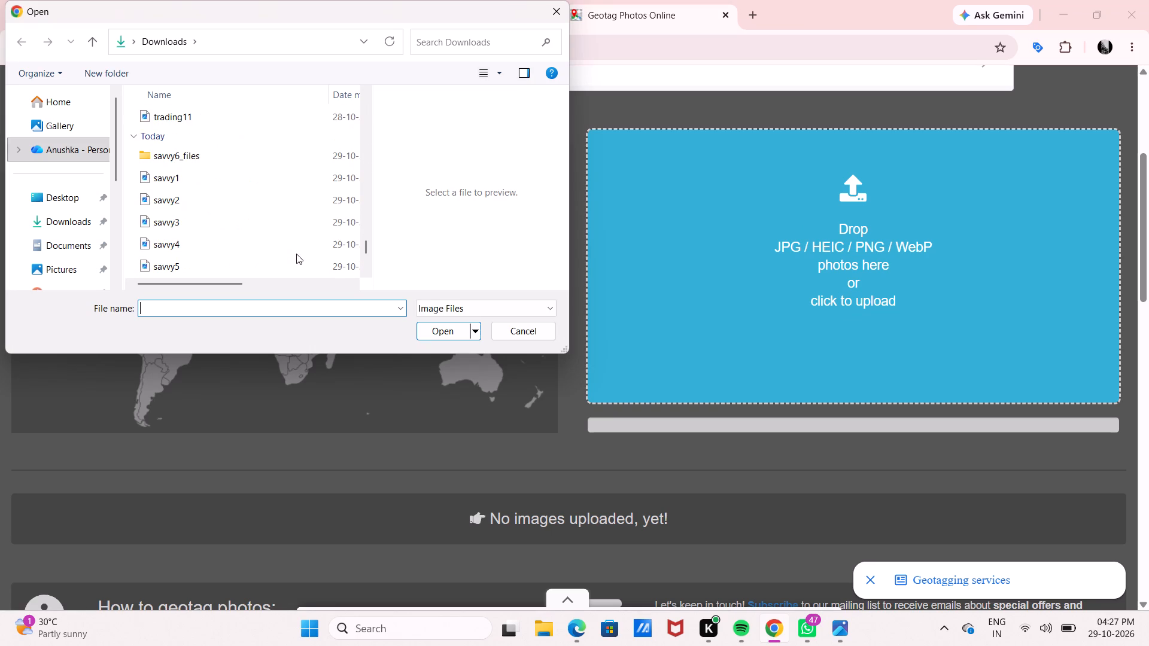
click(224, 173)
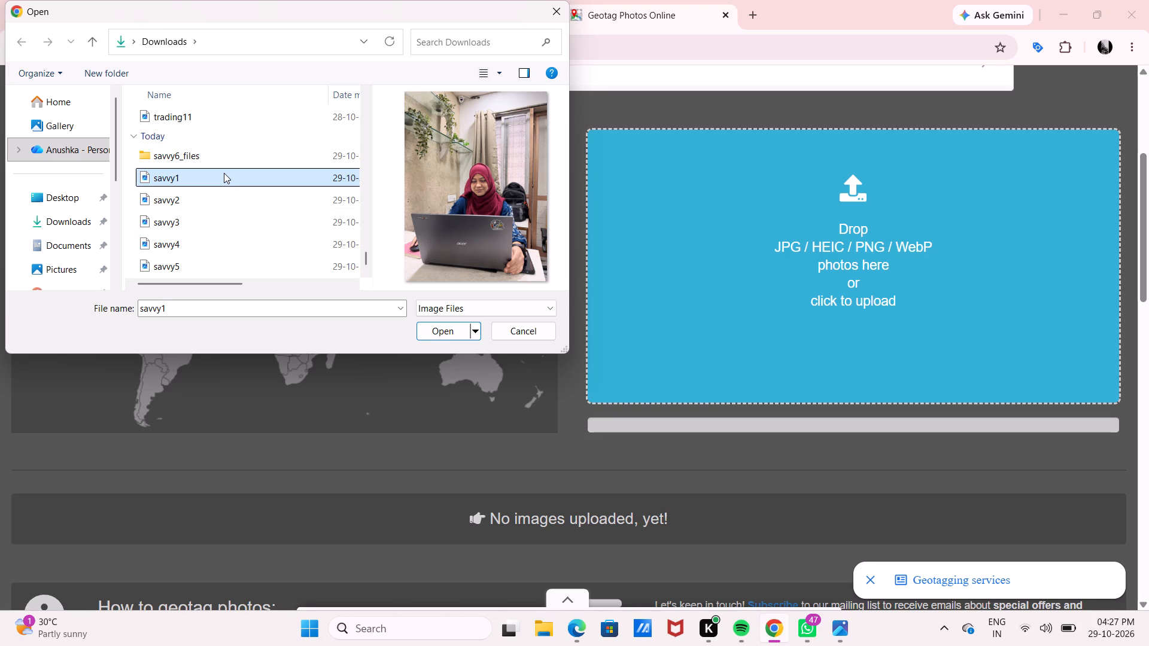
click(446, 333)
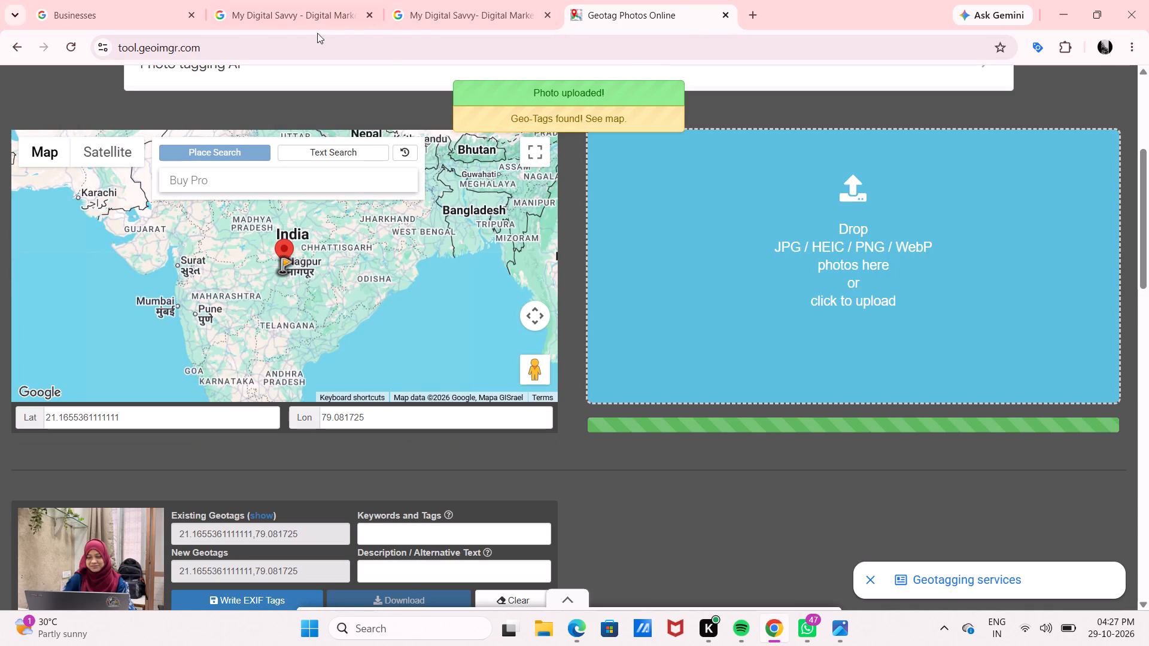
Open the My Digital Savvy - Digital Marketing Company profile in a new tab by searching for digital.
click(287, 14)
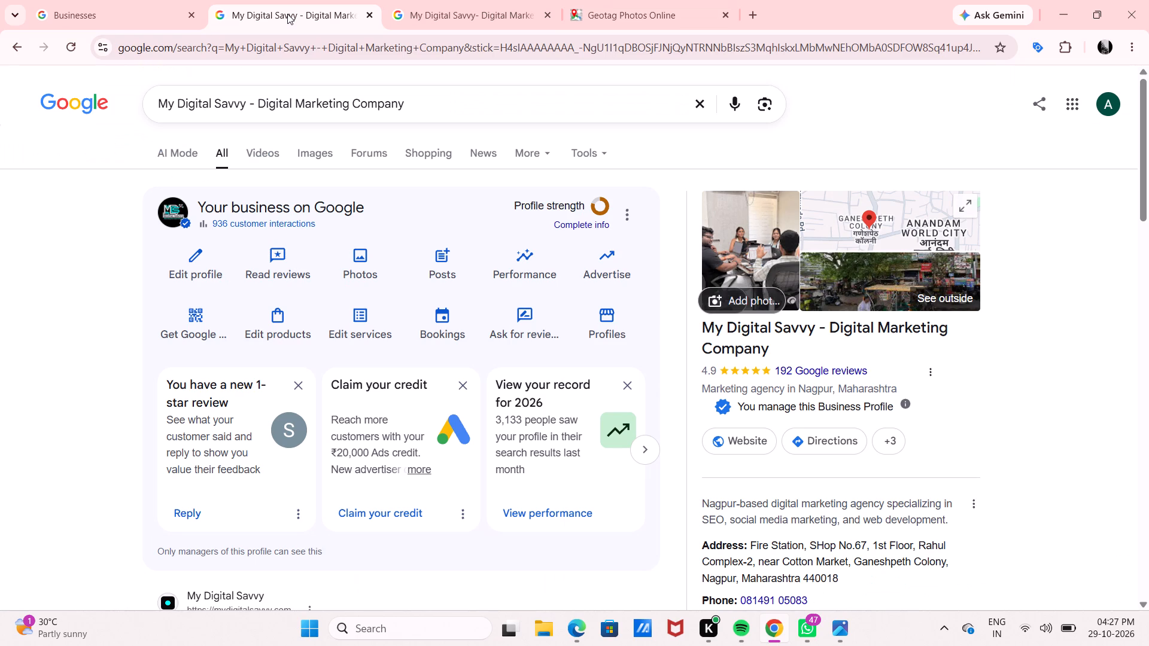
click(749, 15)
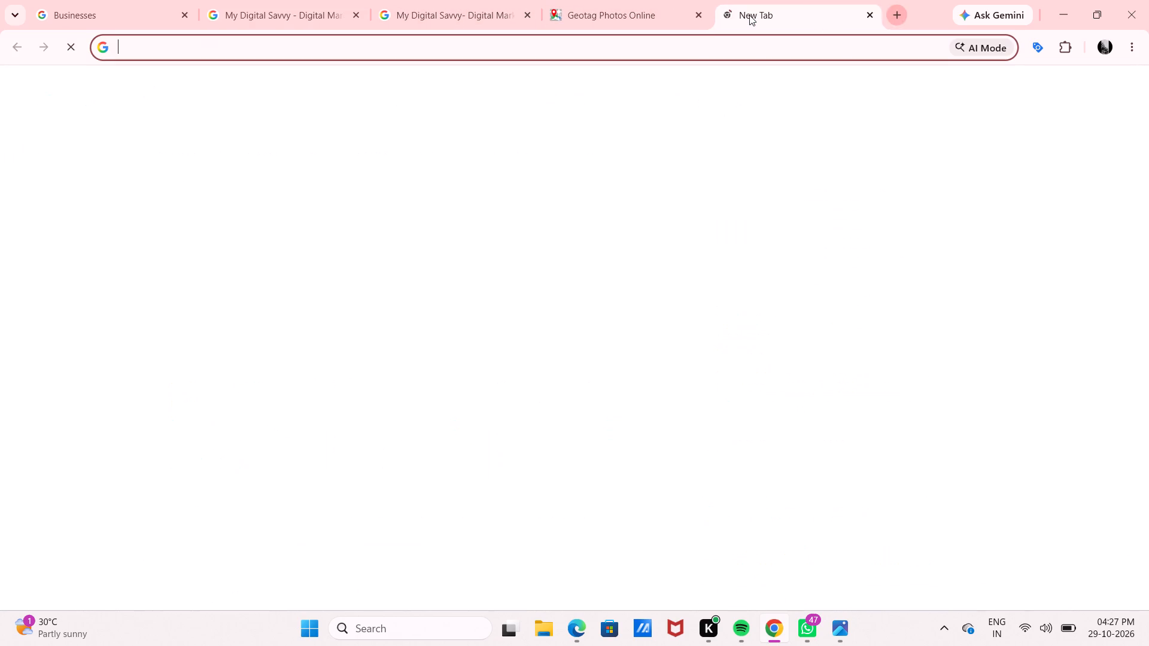
text(digital)
key(space)
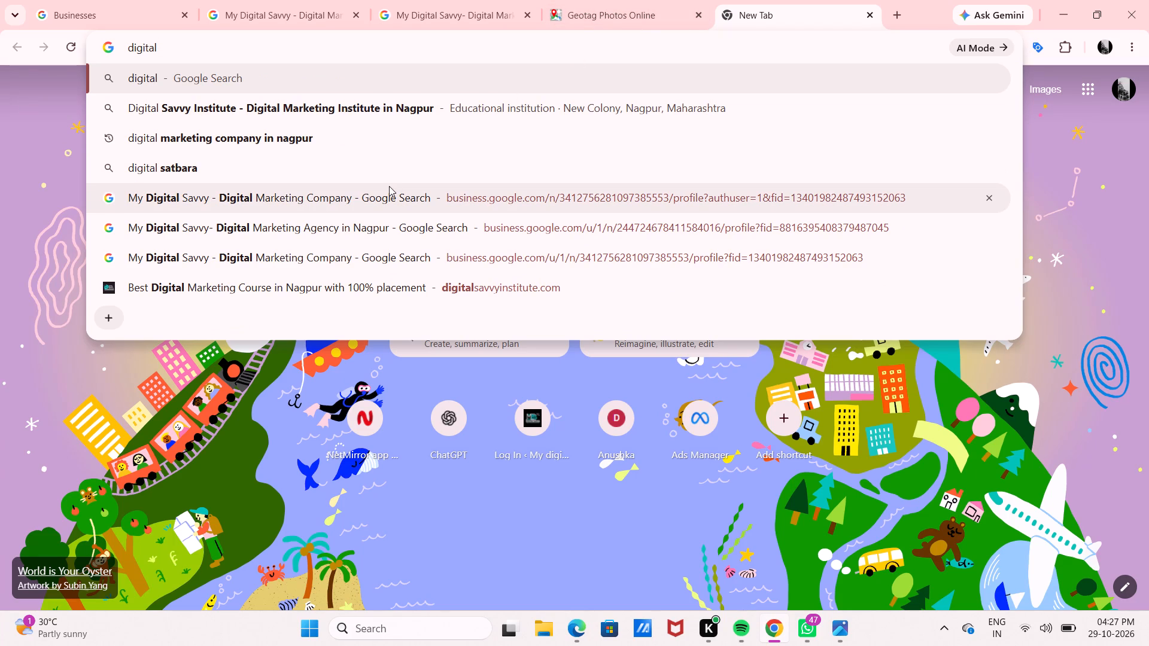
click(253, 198)
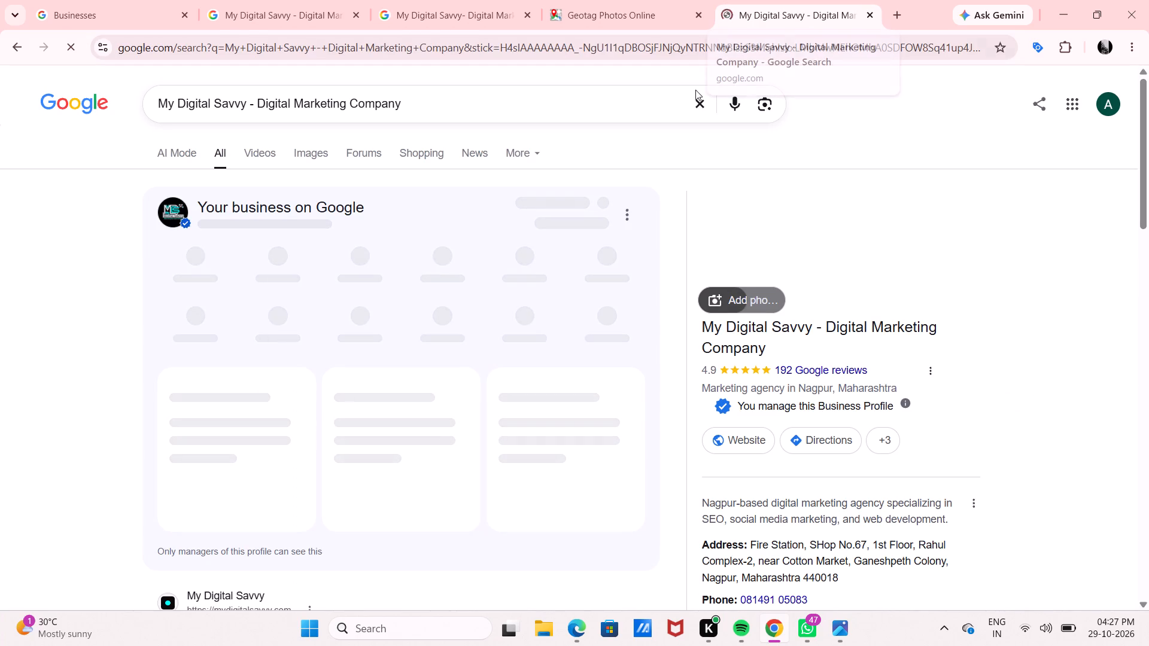
Look over the My Digital Savvy - Digital Marketing Company search page and close its duplicate tab.
scroll(545, 408, down, 1)
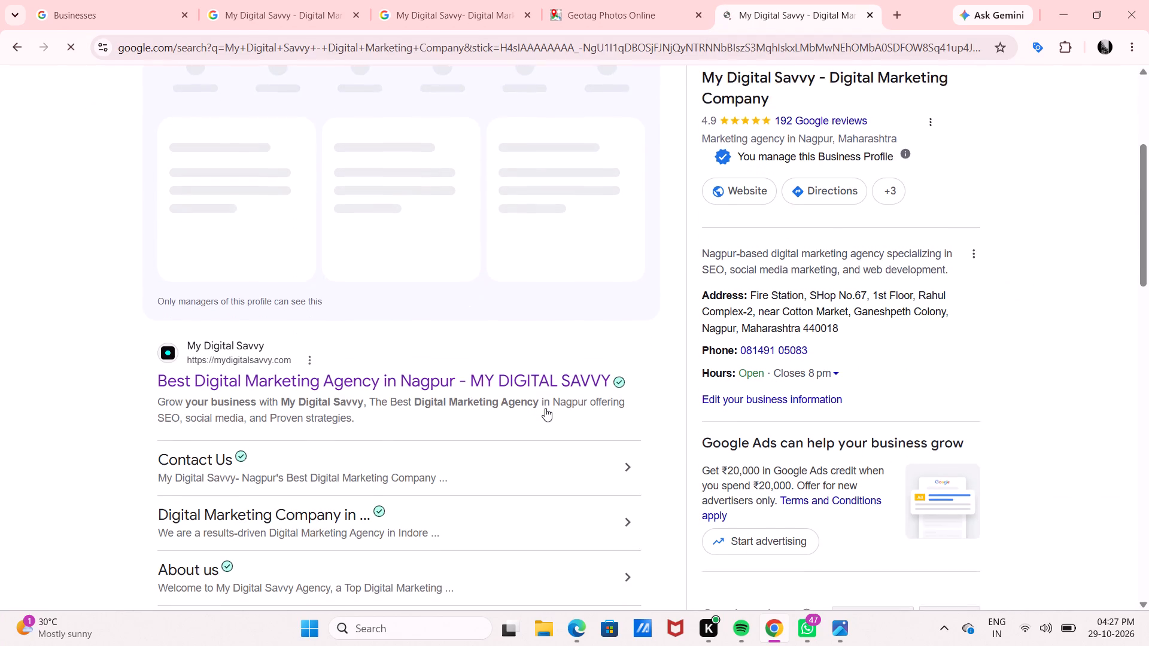
scroll(545, 408, down, 1)
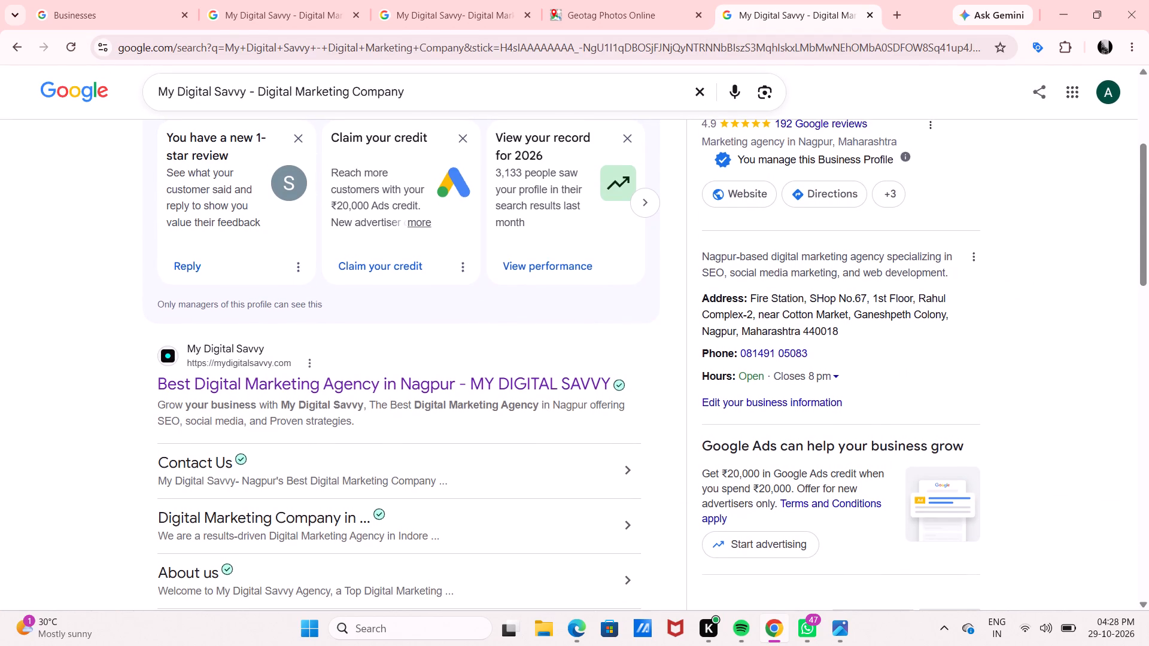
scroll(545, 408, down, 1)
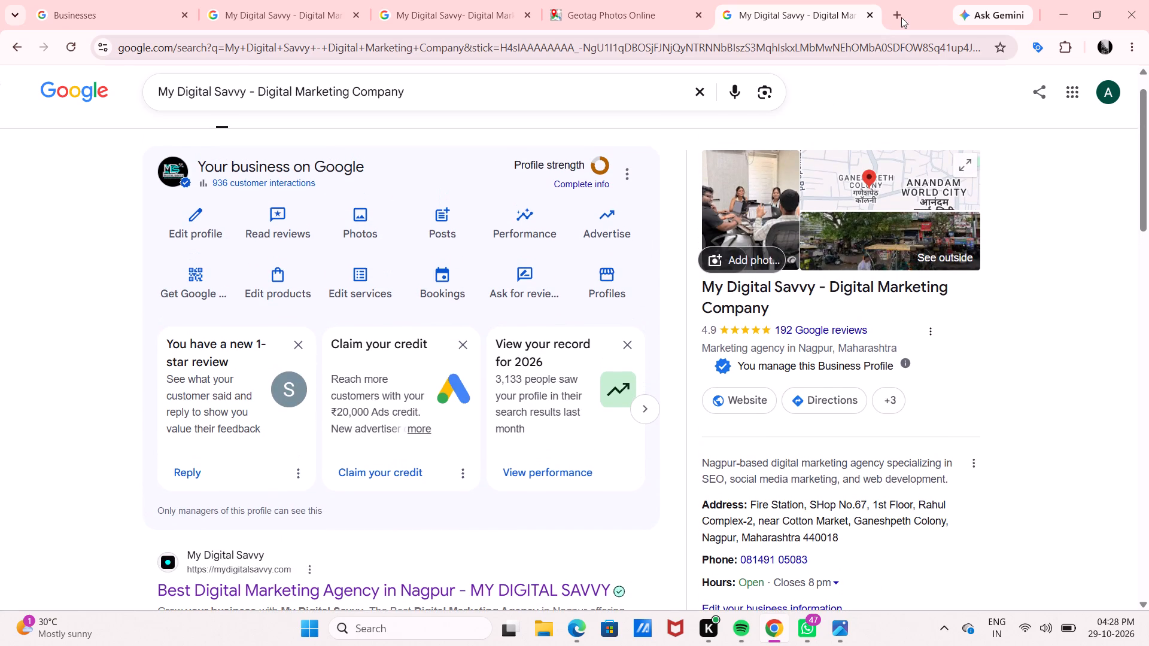
click(867, 16)
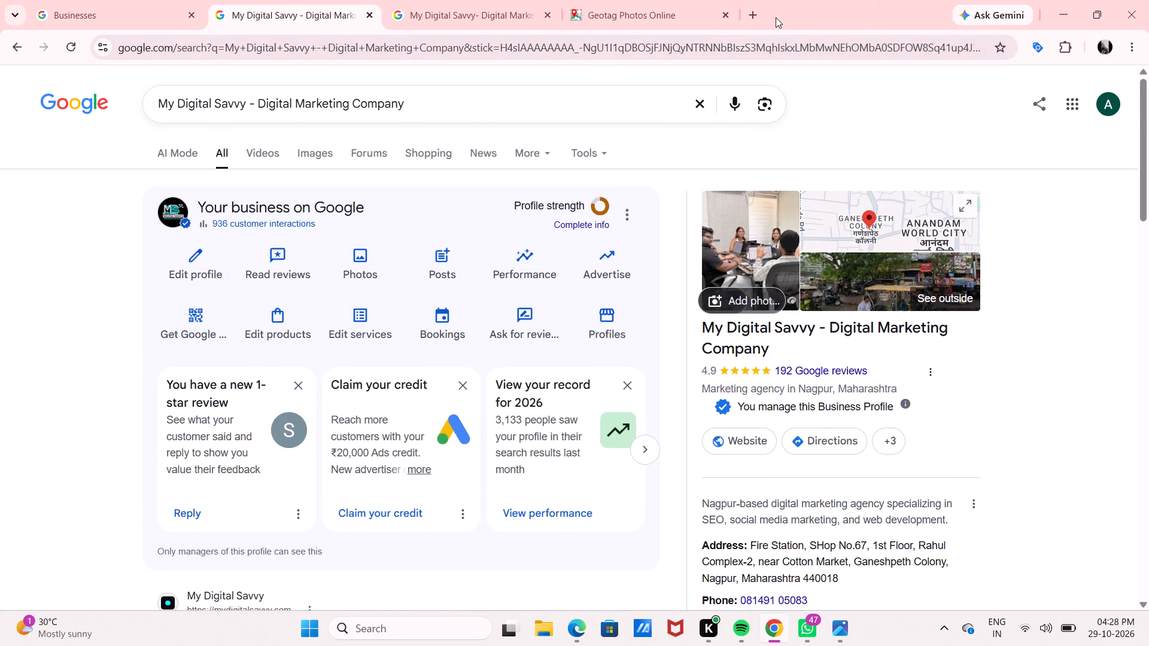
Open Google Maps in a new tab and display the My Digital Savvy - Digital Marketing Company location.
click(751, 16)
text(map)
key(Return)
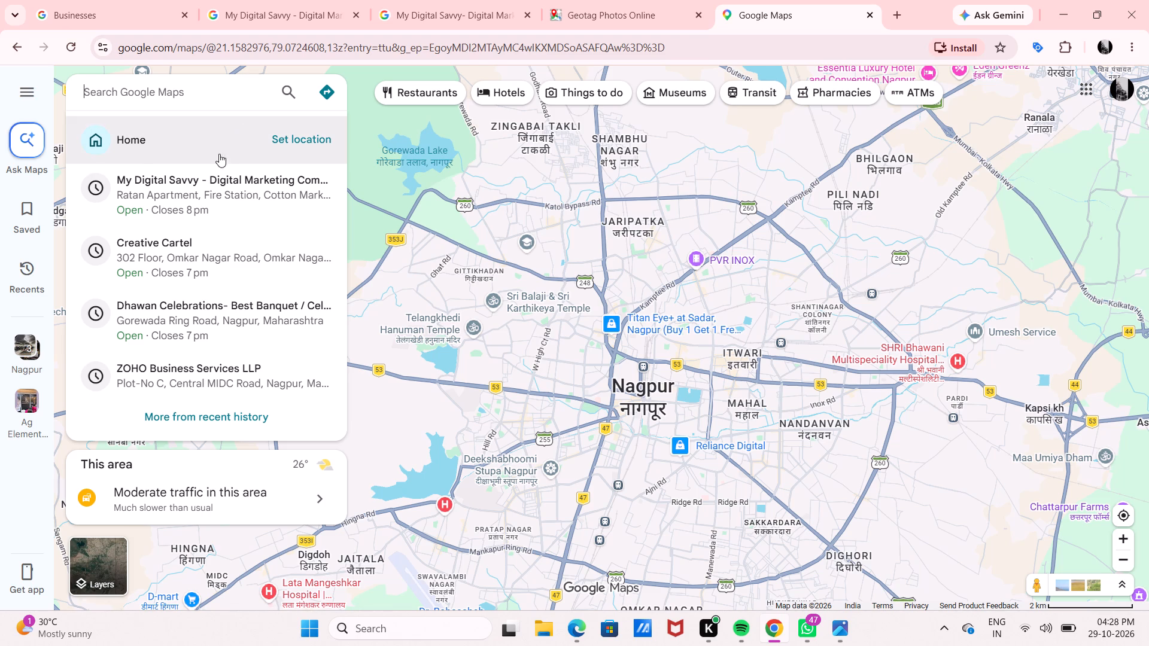
click(206, 177)
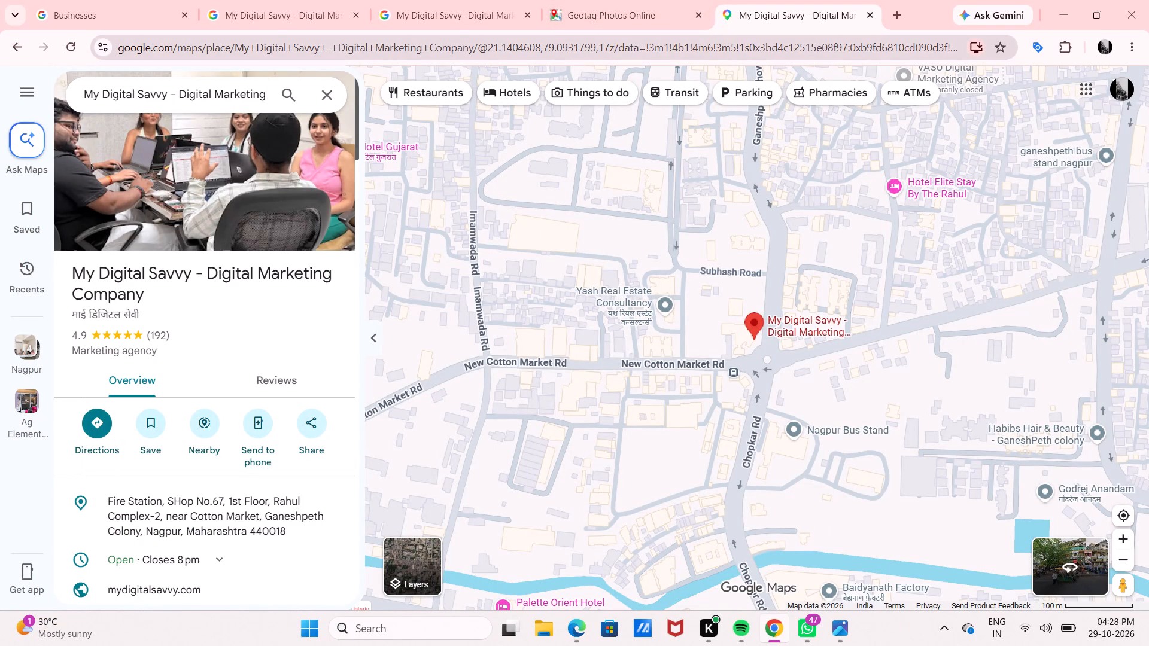
Copy the latitude 21.1404608 from the Maps page address and set it as the photo's latitude in GeoImgr, dismissing the advertisement.
drag(488, 45, 537, 44)
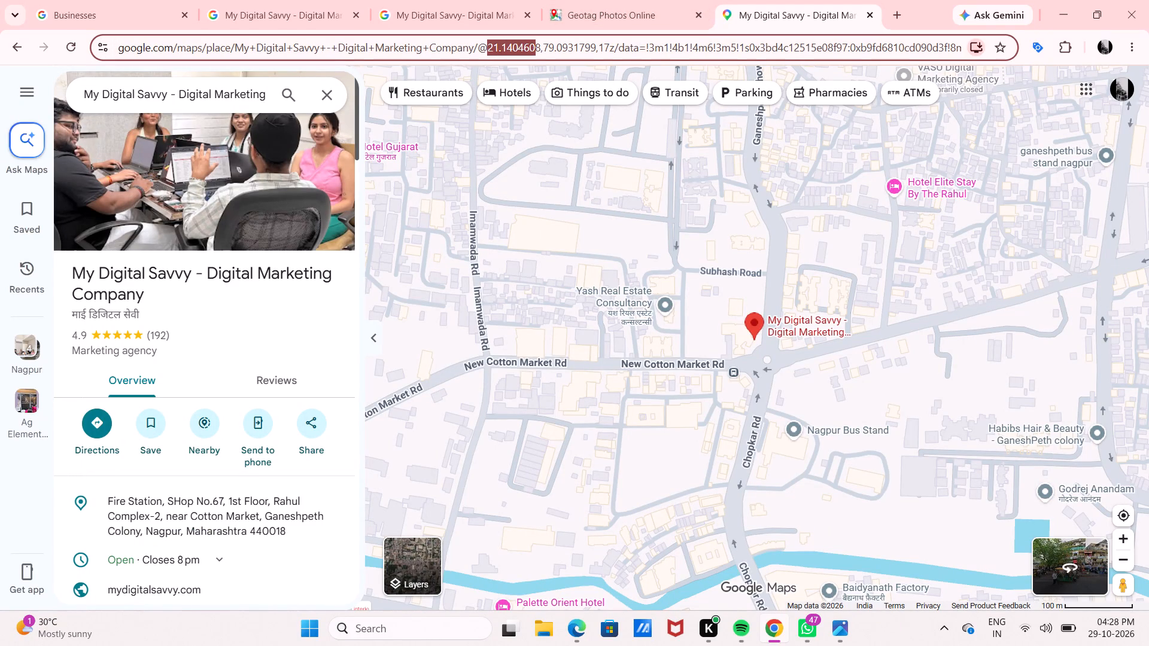
drag(537, 44, 539, 42)
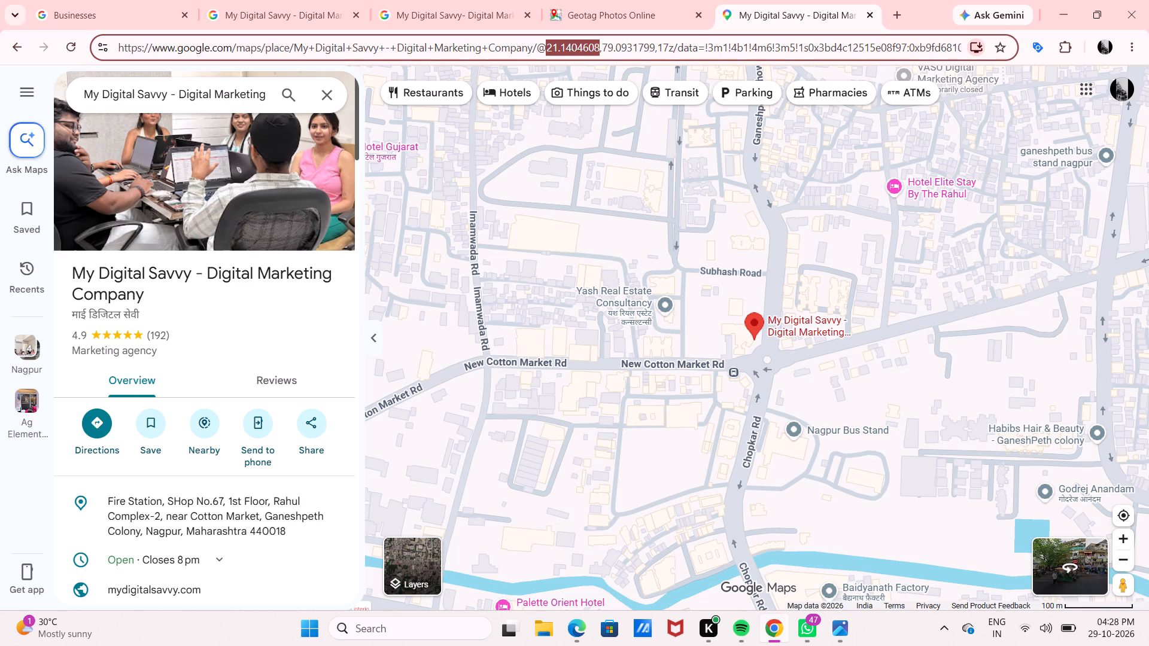
key(ctrl+c)
click(581, 2)
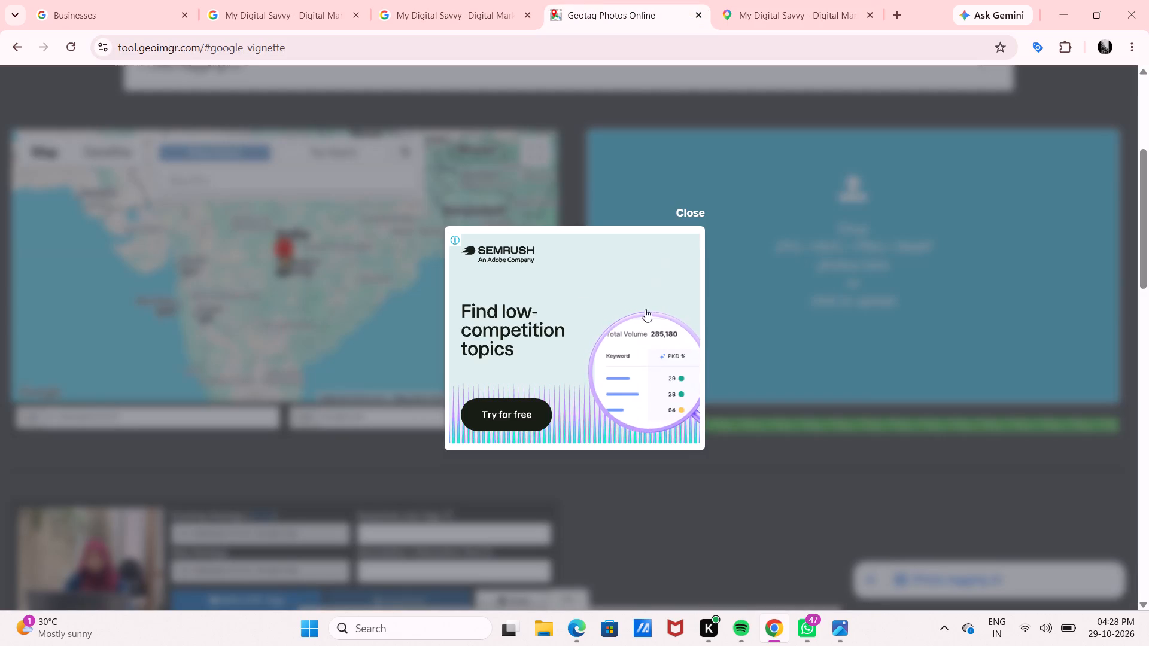
click(696, 211)
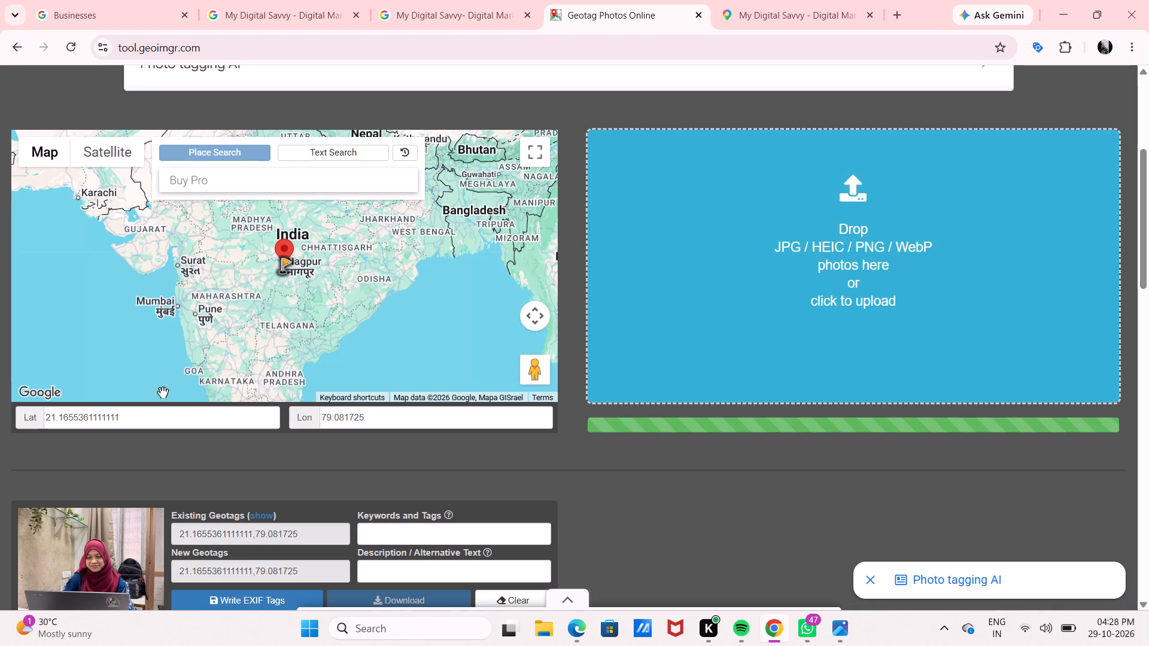
click(130, 416)
key(BackSpace)
key(BackSpace)
key(BackSpace)
key(BackSpace)
key(BackSpace)
key(BackSpace)
key(BackSpace)
key(BackSpace)
key(BackSpace)
key(BackSpace)
key(BackSpace)
key(BackSpace)
key(BackSpace)
key(BackSpace)
key(BackSpace)
key(BackSpace)
key(BackSpace)
key(BackSpace)
key(BackSpace)
key(BackSpace)
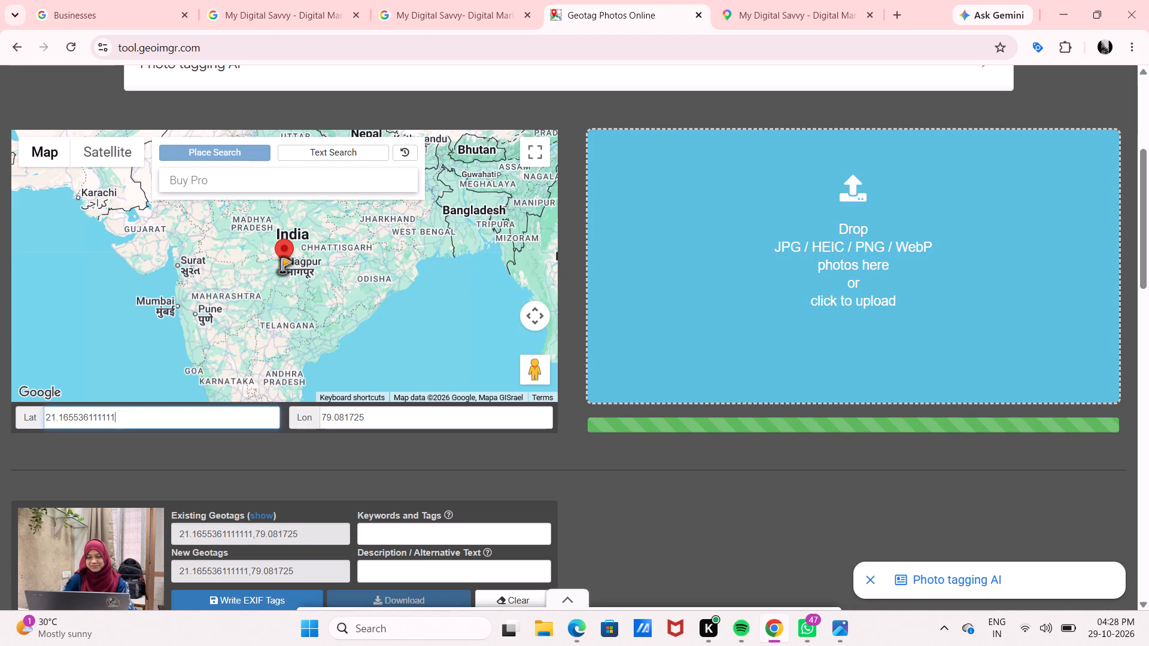
key(ctrl+v)
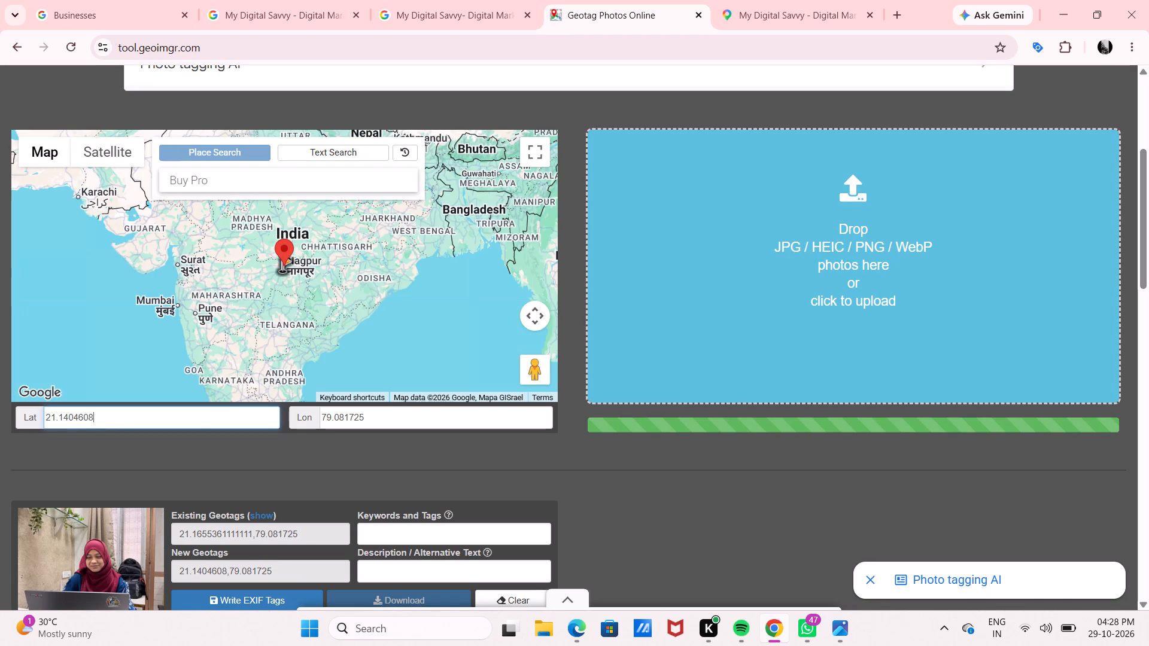
Copy the longitude 79.0931799 from the Maps page address and set it as the photo's longitude in GeoImgr.
click(792, 0)
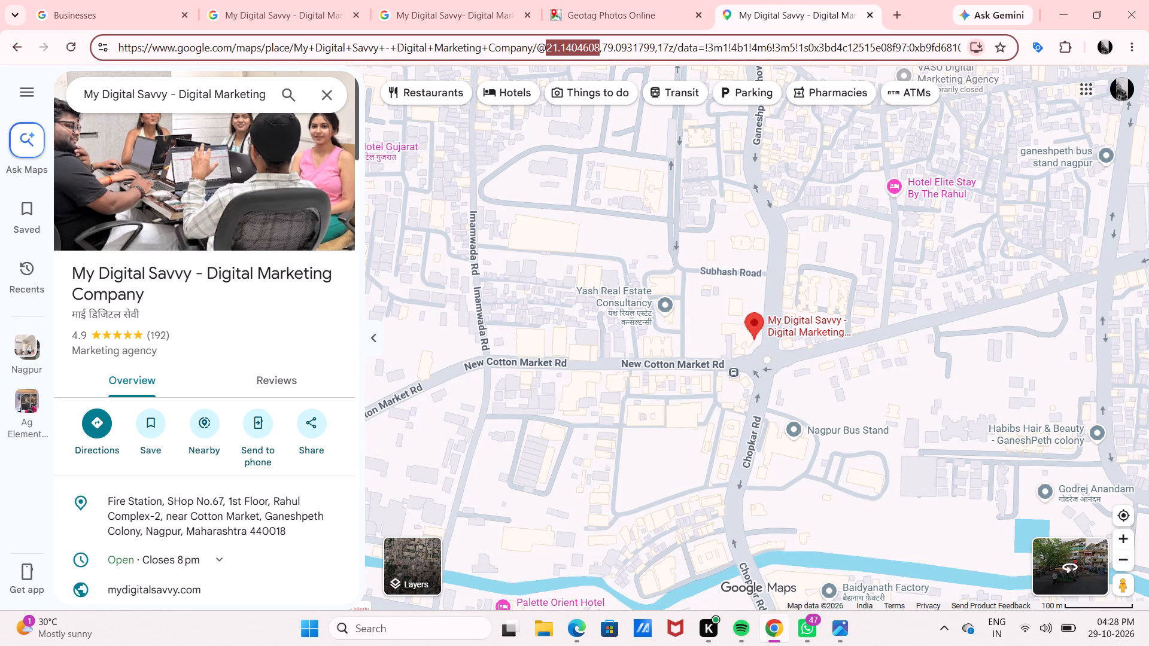
click(604, 47)
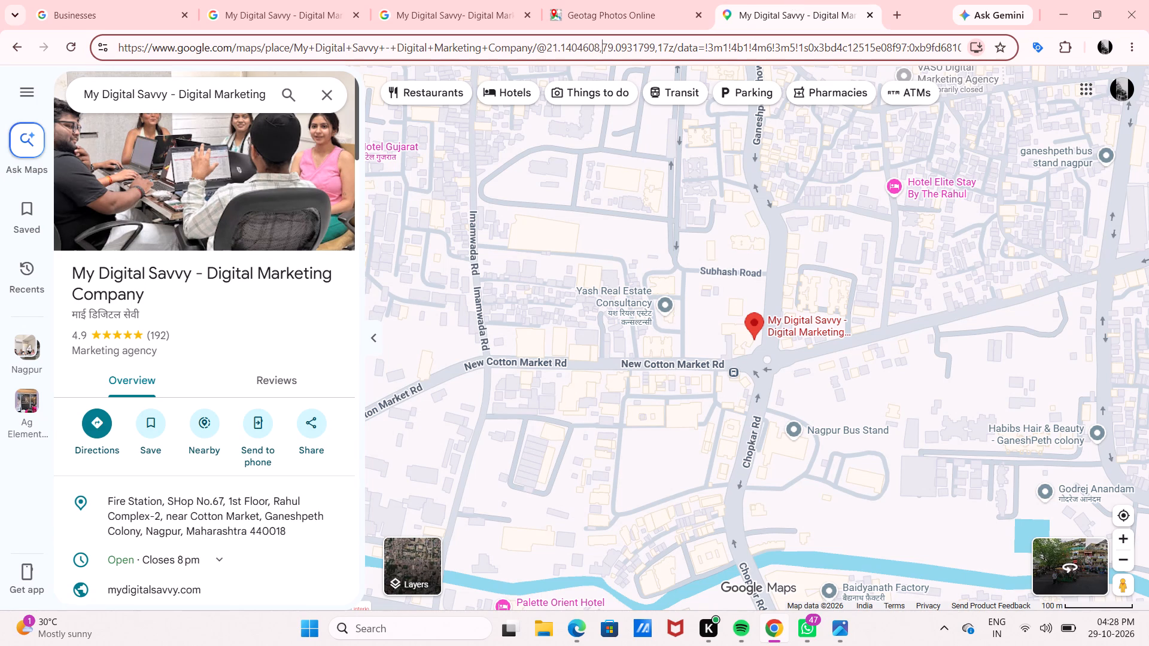
drag(604, 47, 655, 39)
key(ctrl+c)
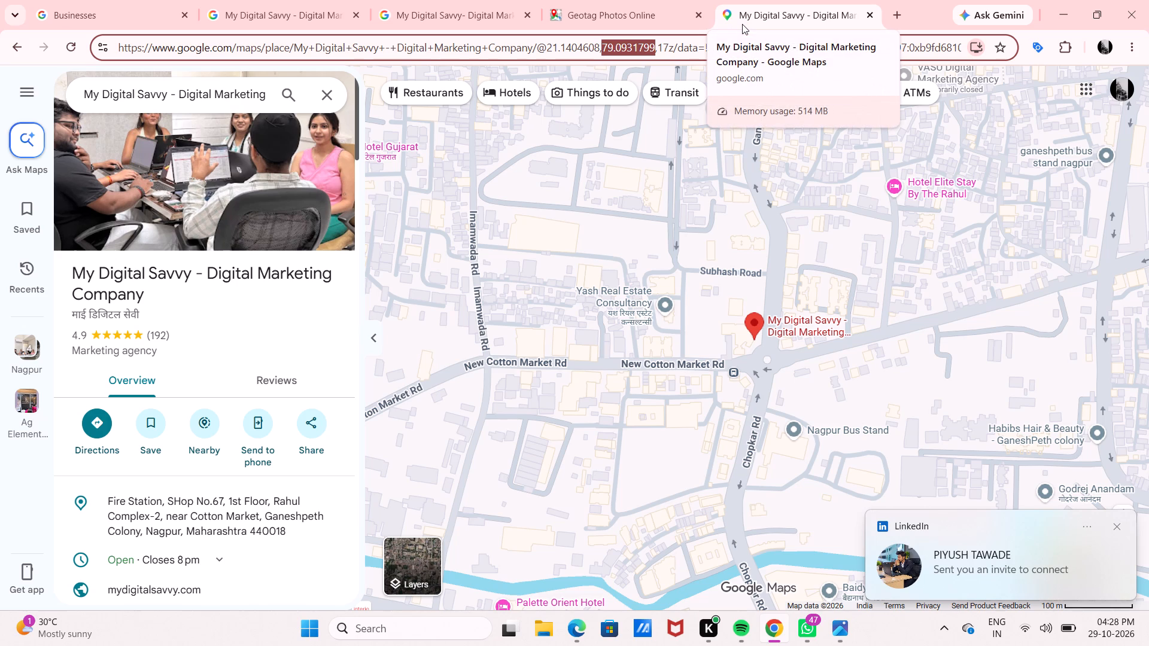
click(598, 3)
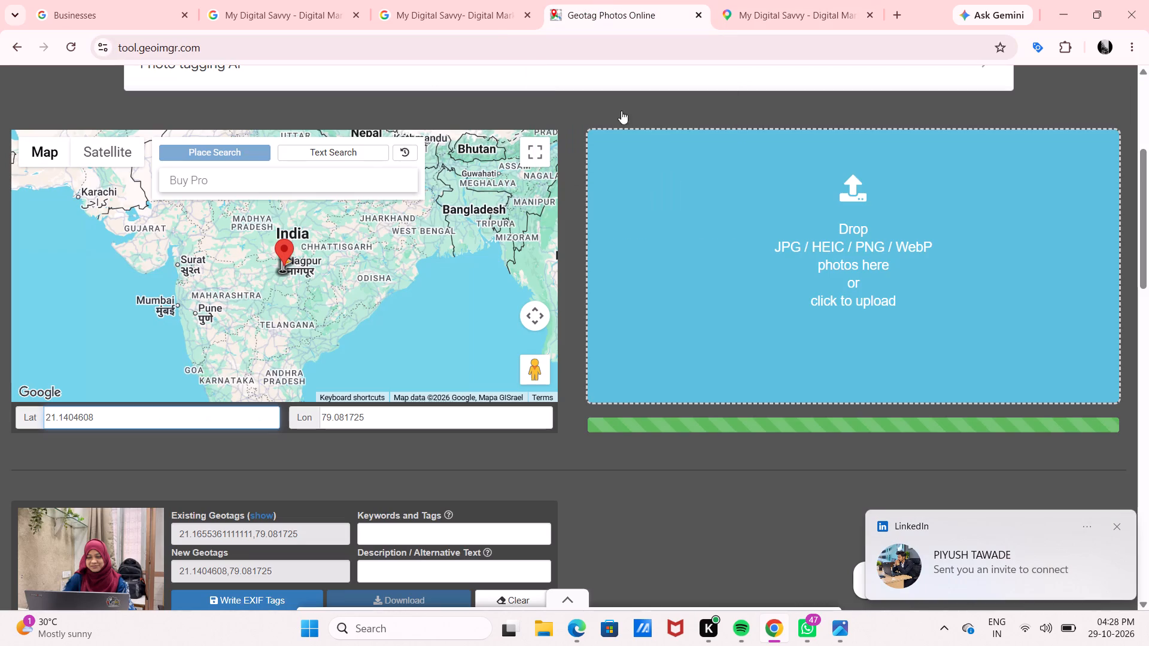
click(414, 416)
key(BackSpace)
key(BackSpace)
key(BackSpace)
key(BackSpace)
key(BackSpace)
key(BackSpace)
key(BackSpace)
key(BackSpace)
key(BackSpace)
key(BackSpace)
key(BackSpace)
key(BackSpace)
key(BackSpace)
key(BackSpace)
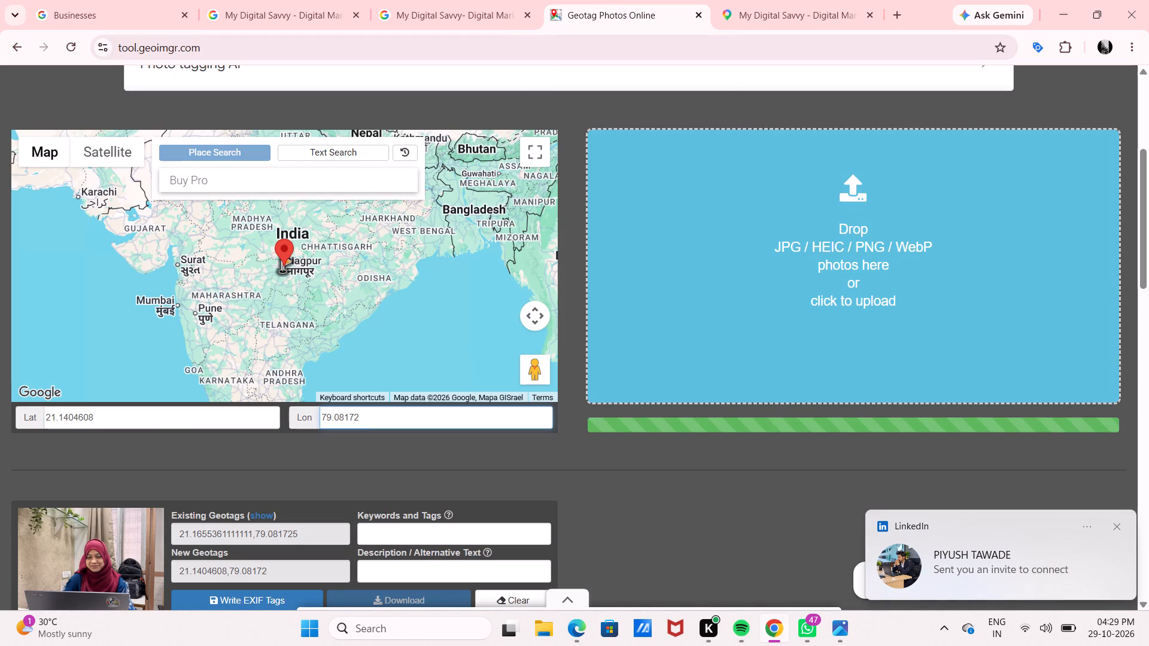
key(ctrl+v)
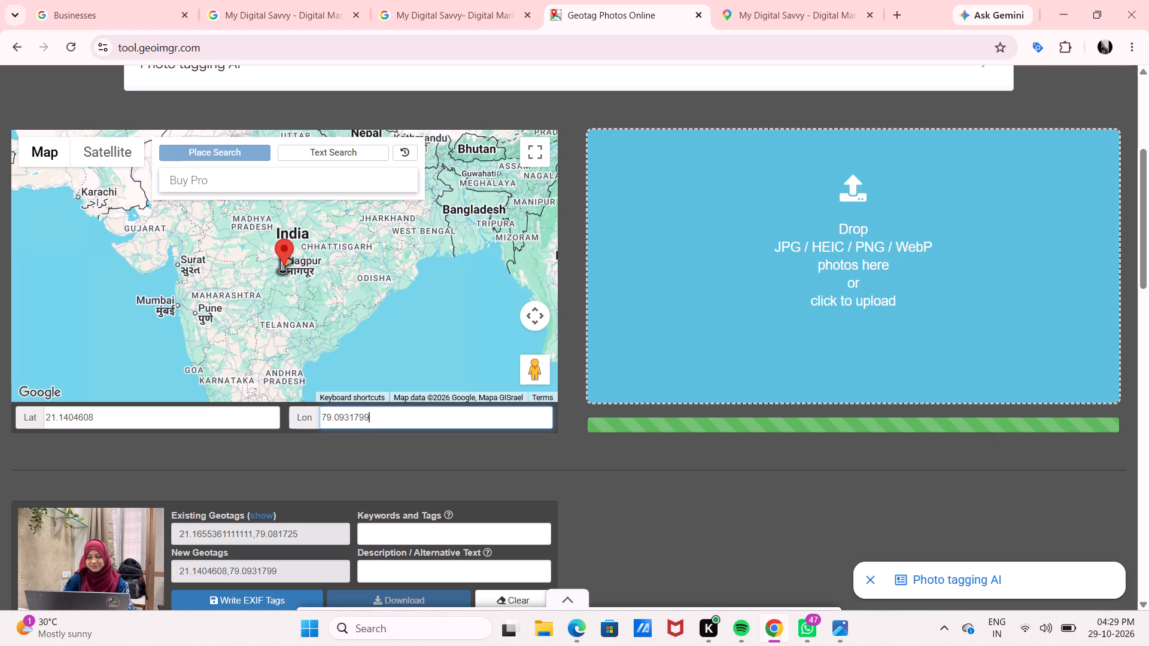
Open the My Digital Savvy - Digital Marketing Company profile's business information and copy its full description text.
scroll(627, 491, down, 2)
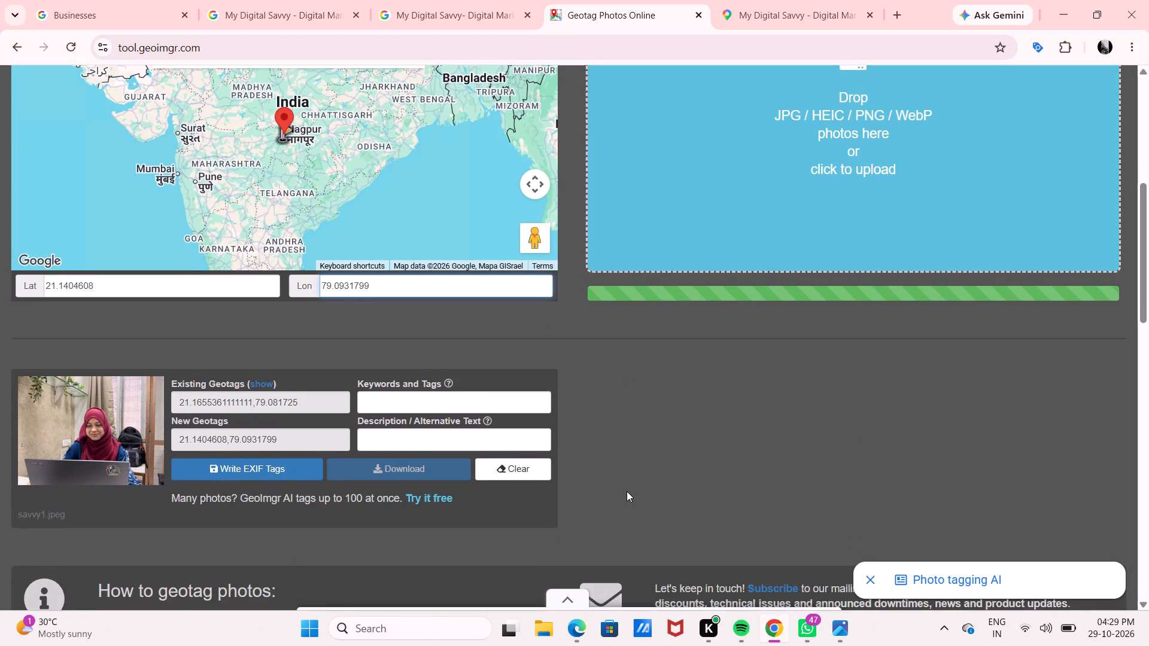
scroll(627, 491, down, 1)
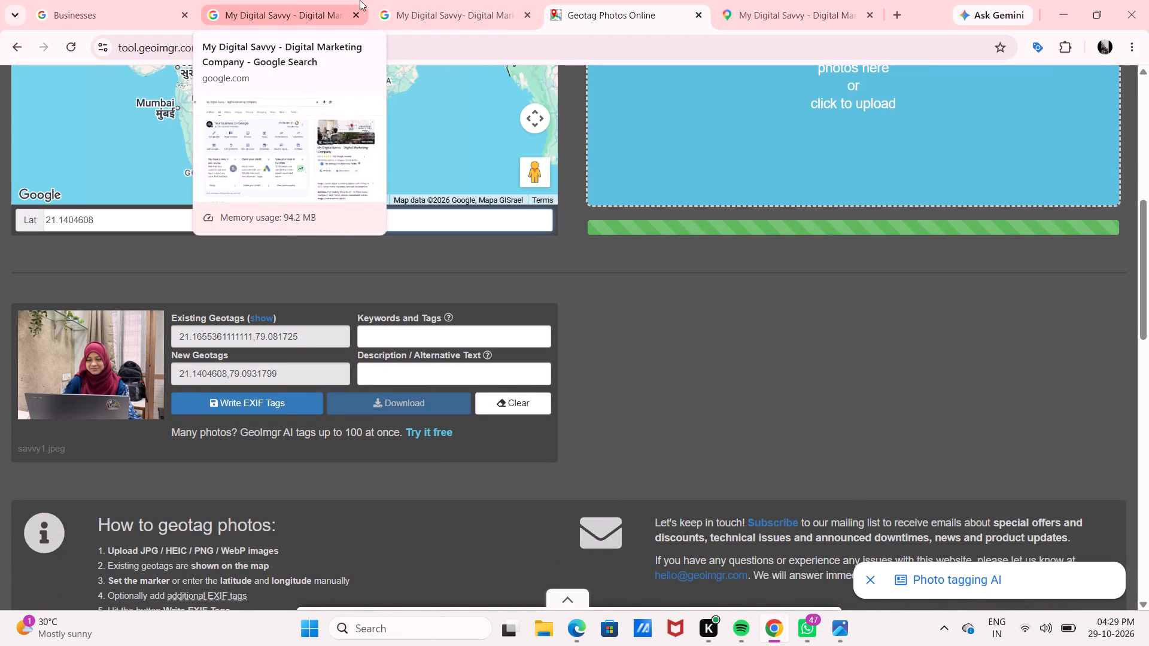
click(770, 2)
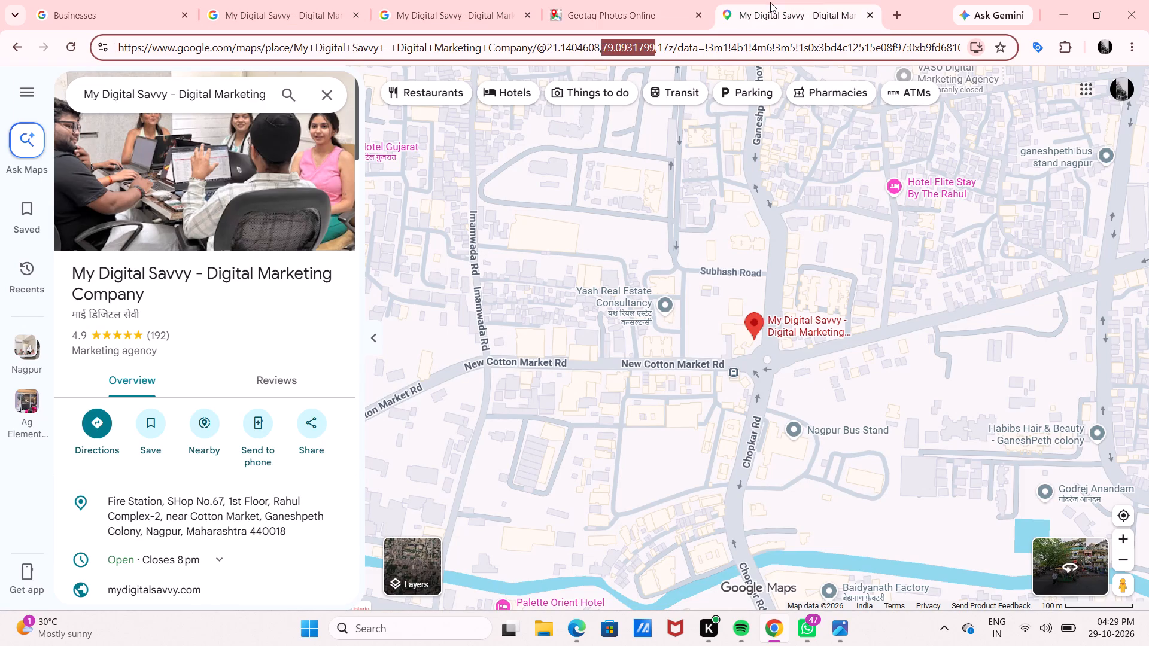
click(479, 1)
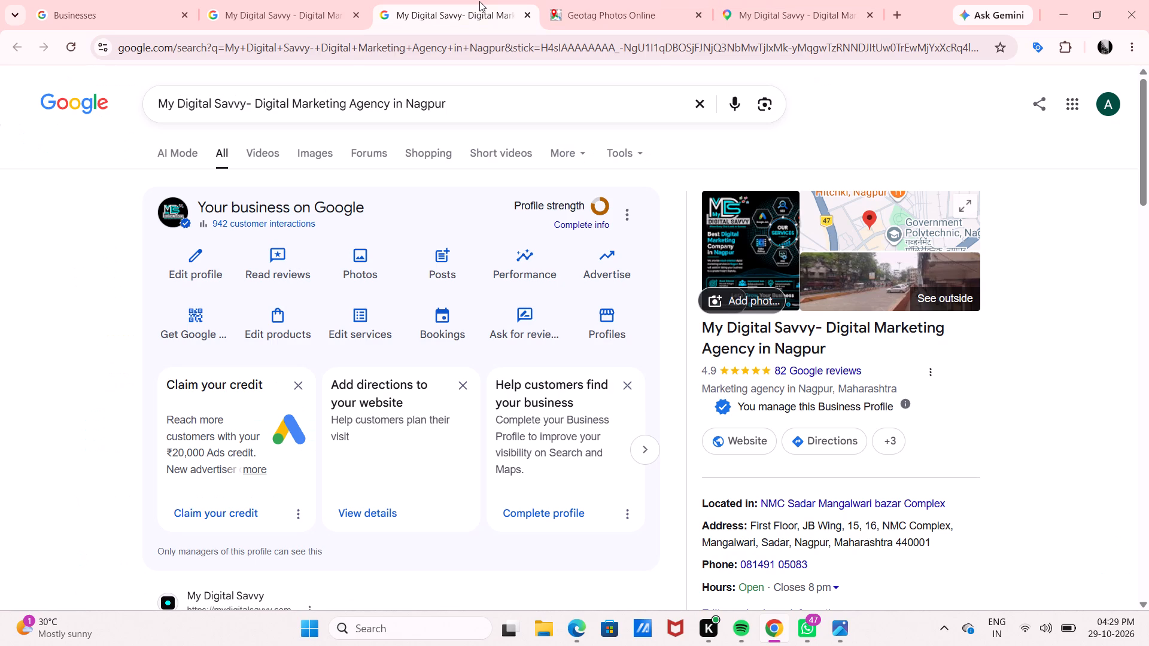
click(257, 0)
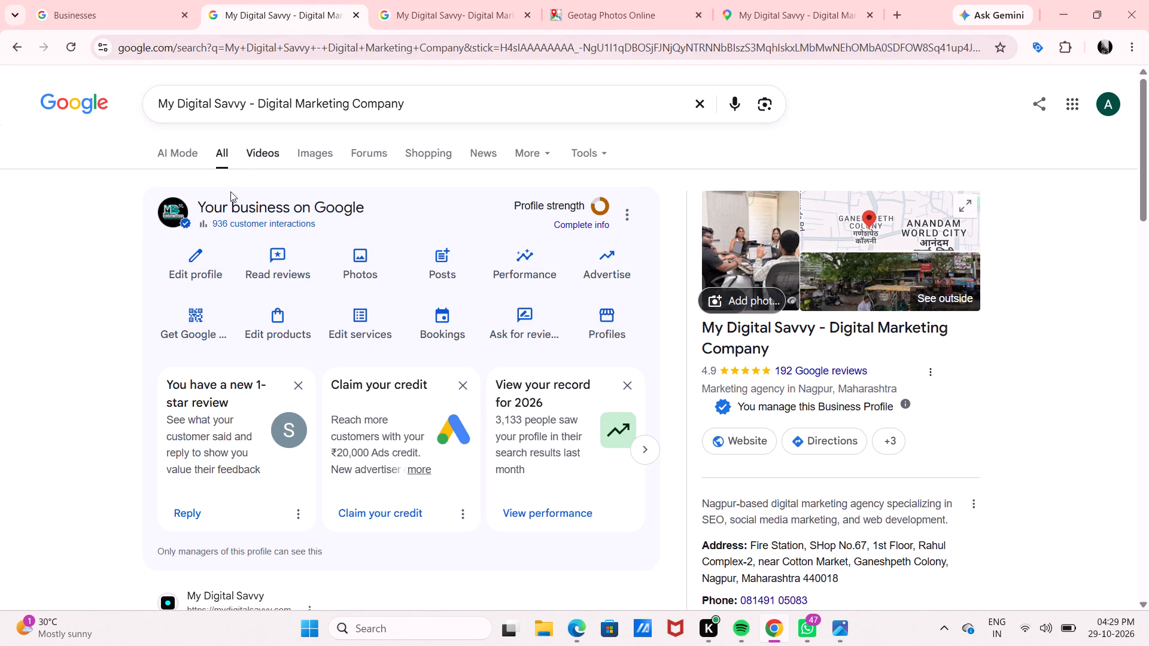
click(197, 258)
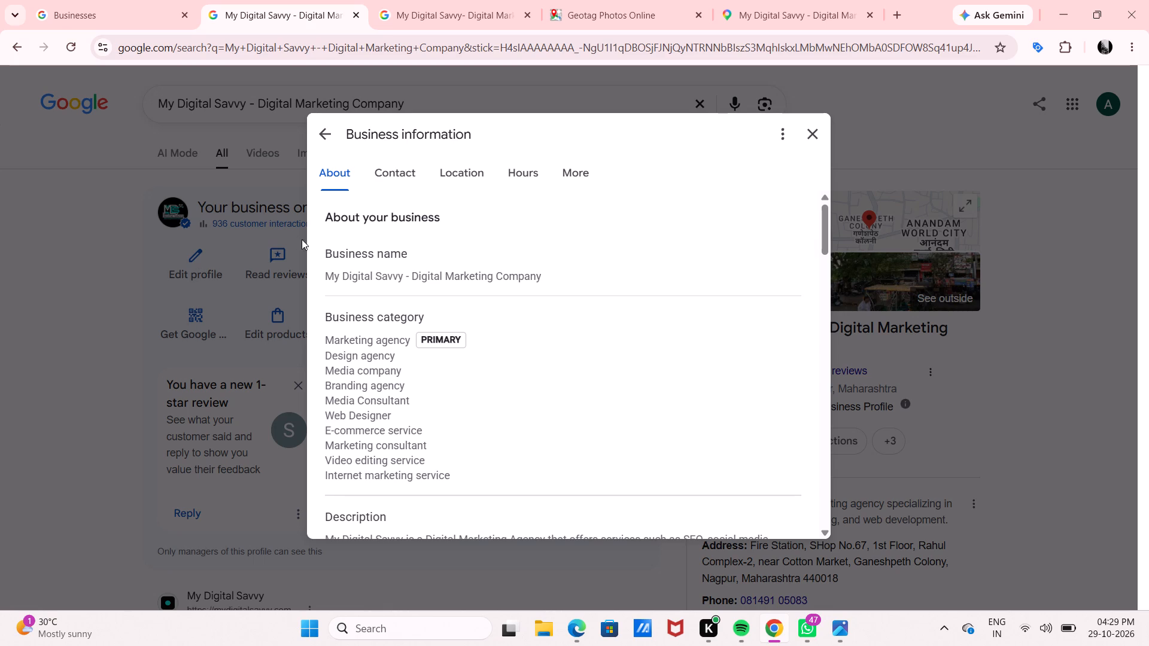
scroll(427, 335, down, 1)
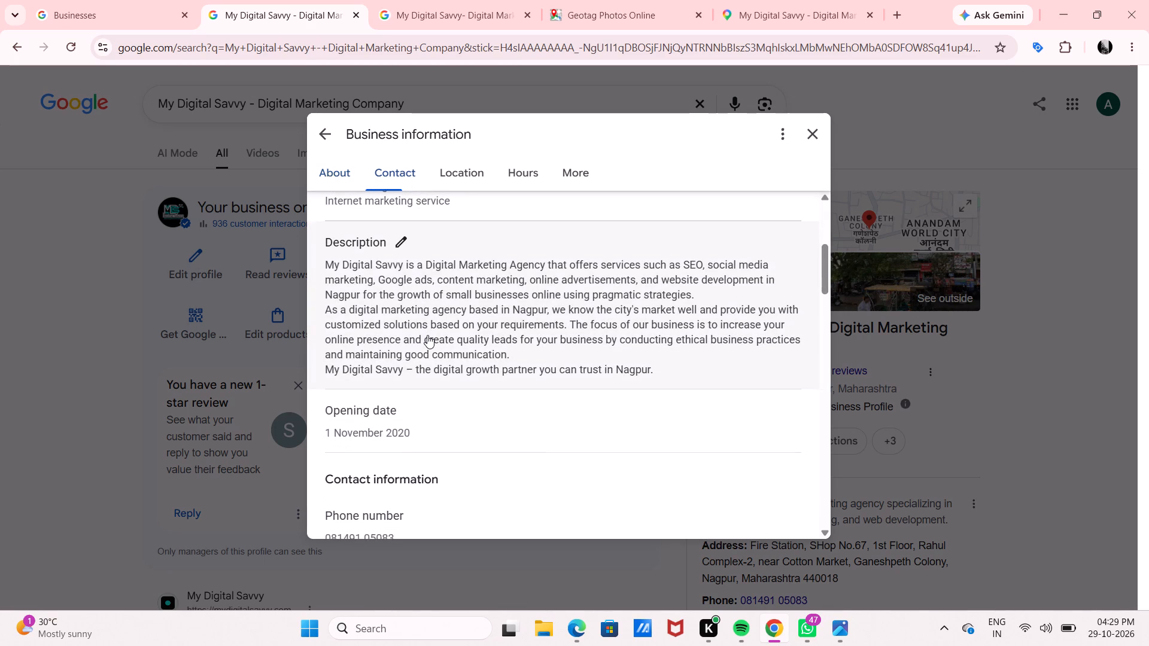
scroll(427, 335, down, 1)
click(462, 321)
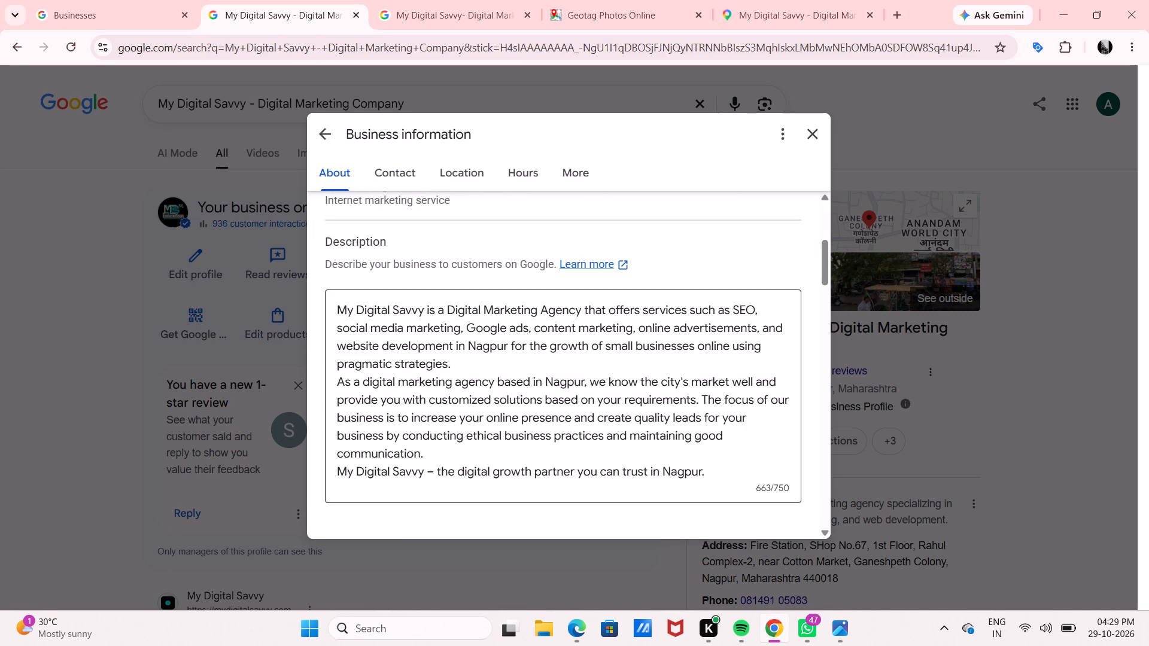
drag(335, 309, 344, 310)
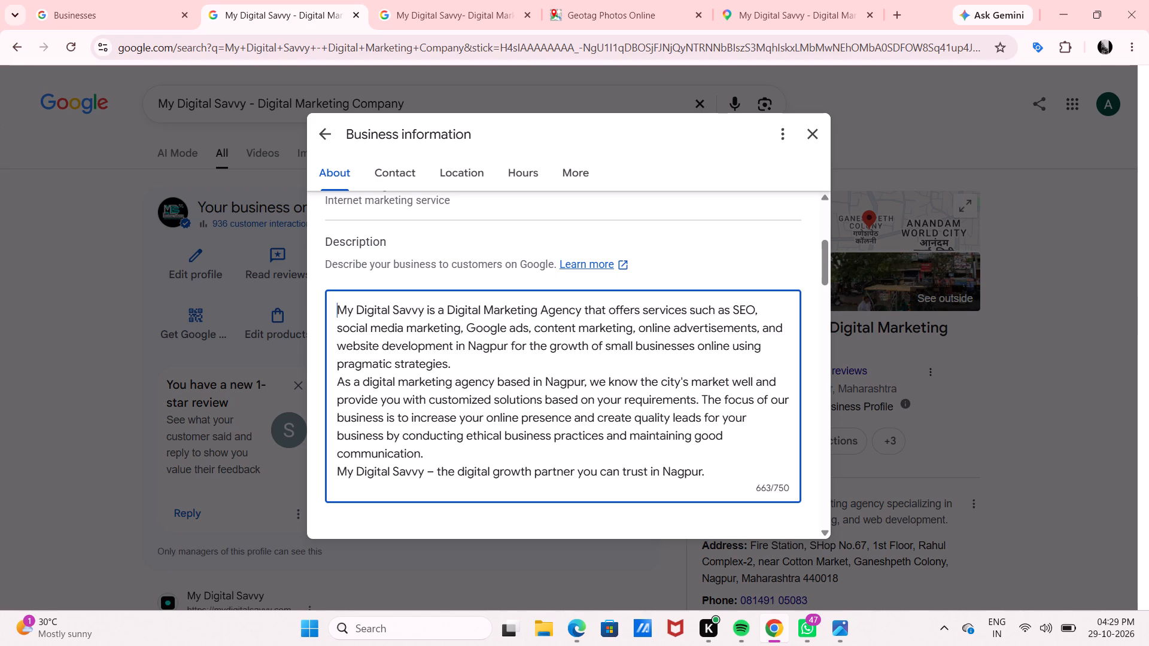
drag(344, 310, 712, 476)
key(ctrl+c)
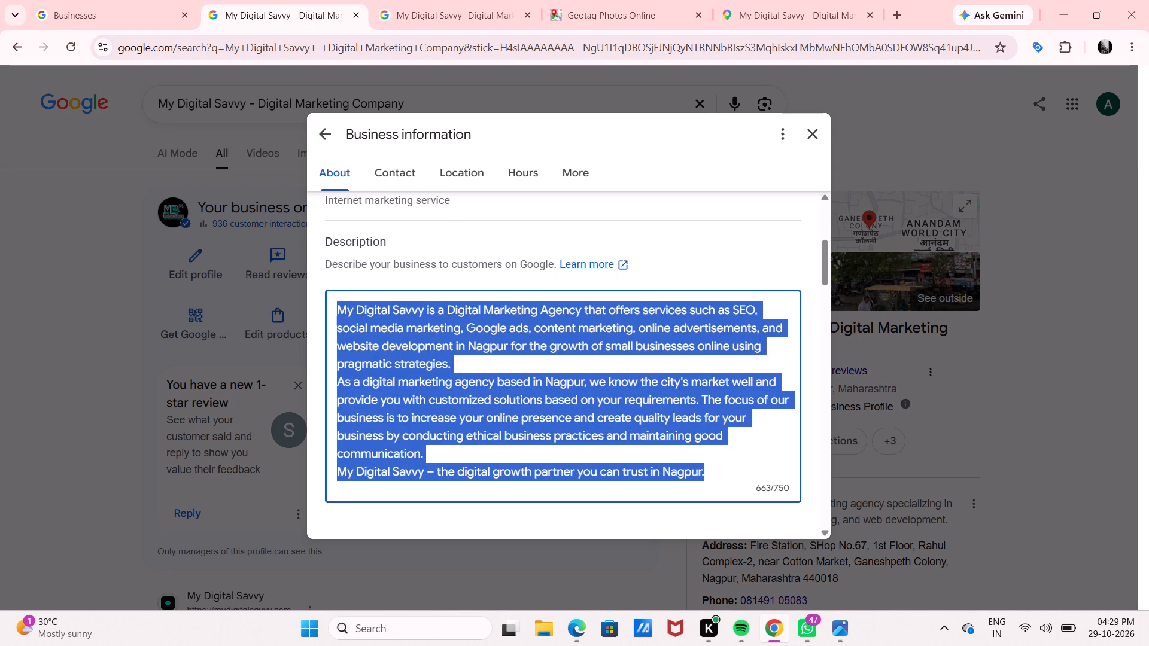
Paste the copied business description as the savvy1 photo's description / alternative text in GeoImgr.
click(785, 0)
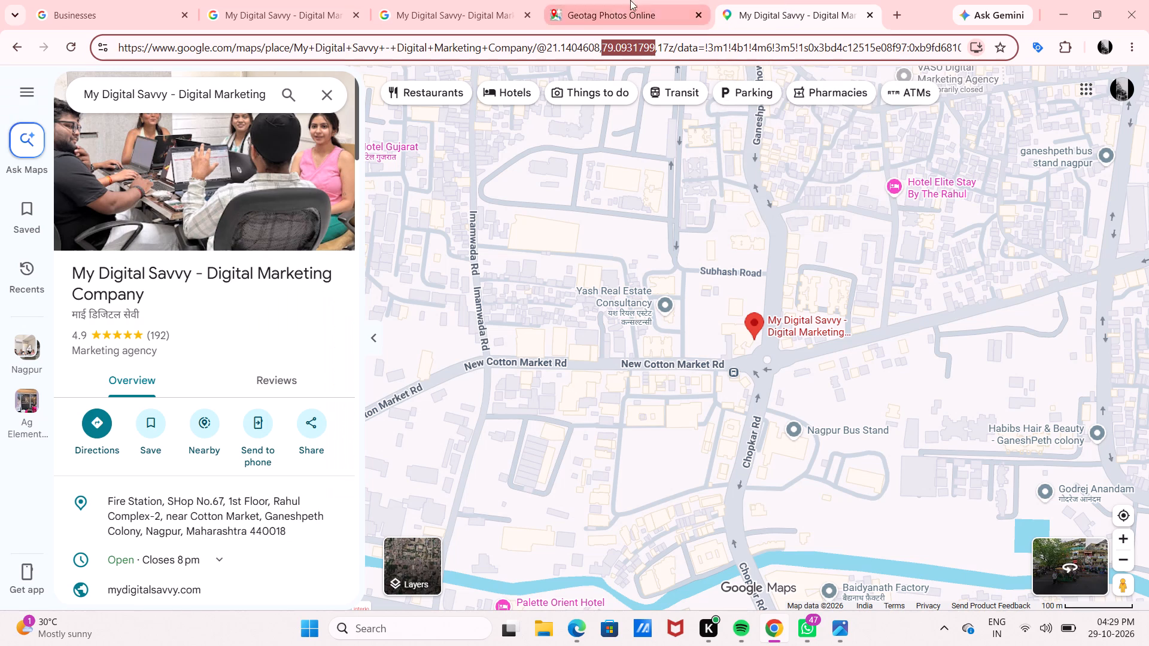
click(606, 0)
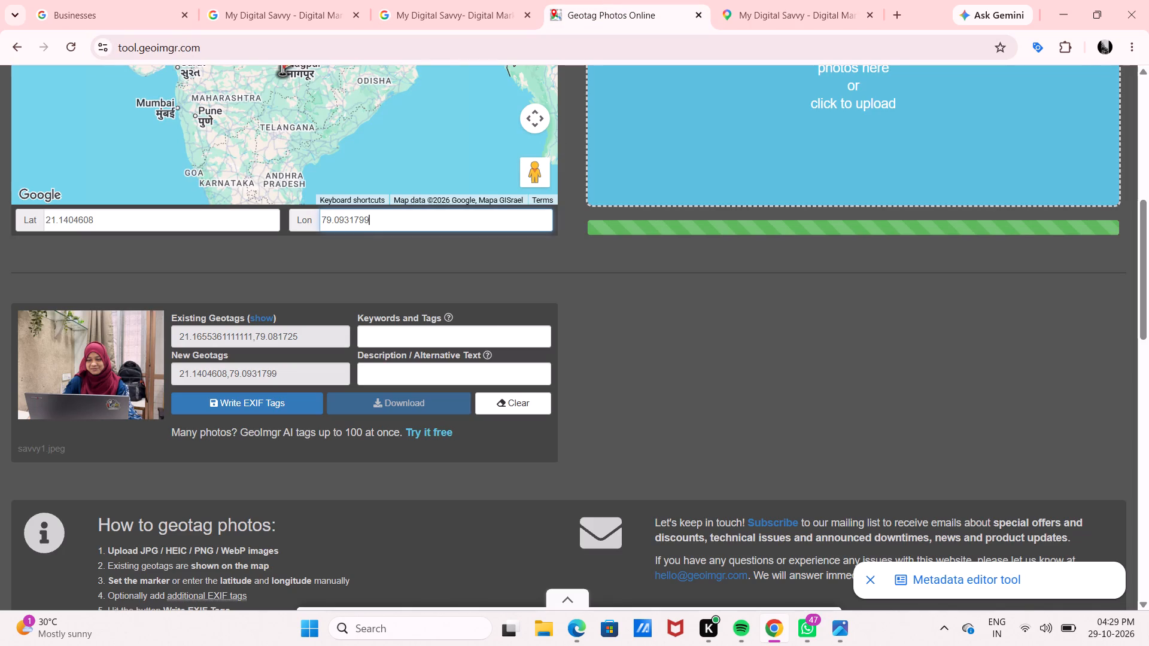
click(408, 371)
key(ctrl+v)
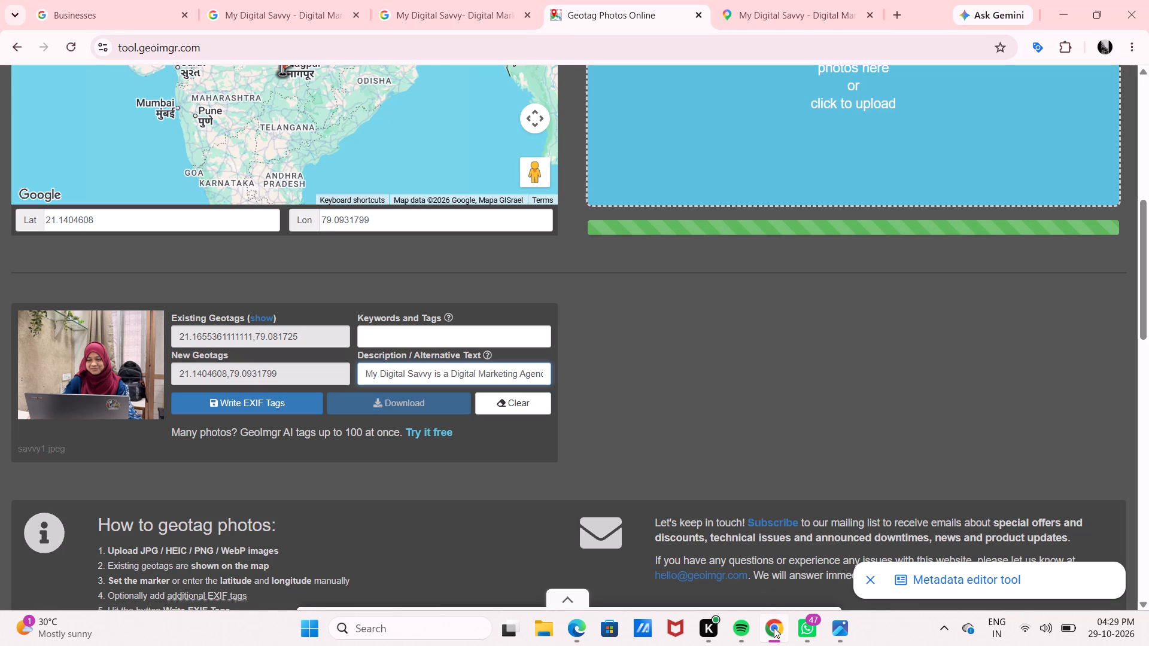
Open the Keyword Sheet in Google Sheets and copy the nine keywords from "Digital marketing agency in nagpur" to "social media marketing company in nagpur".
click(898, 10)
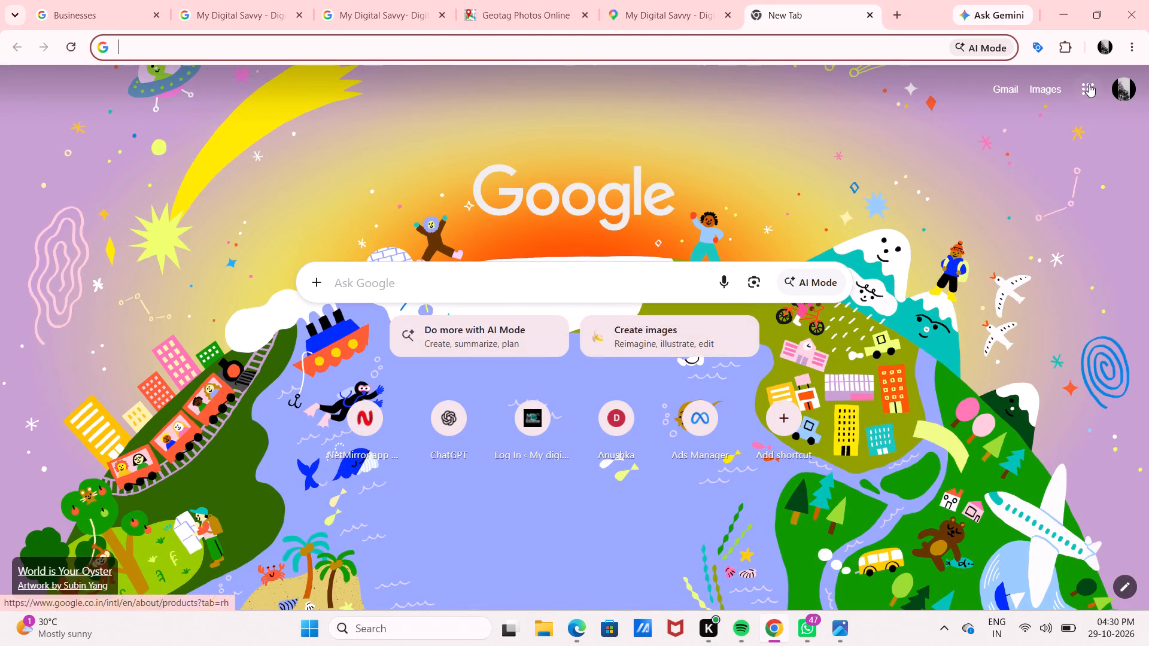
click(1083, 83)
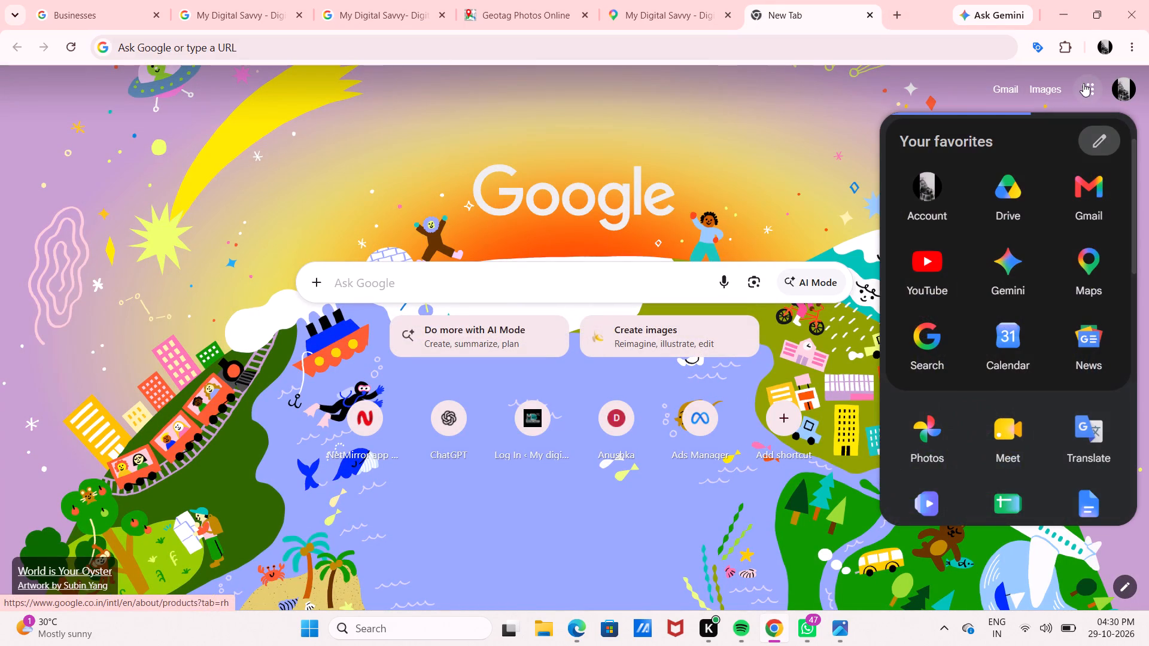
click(999, 490)
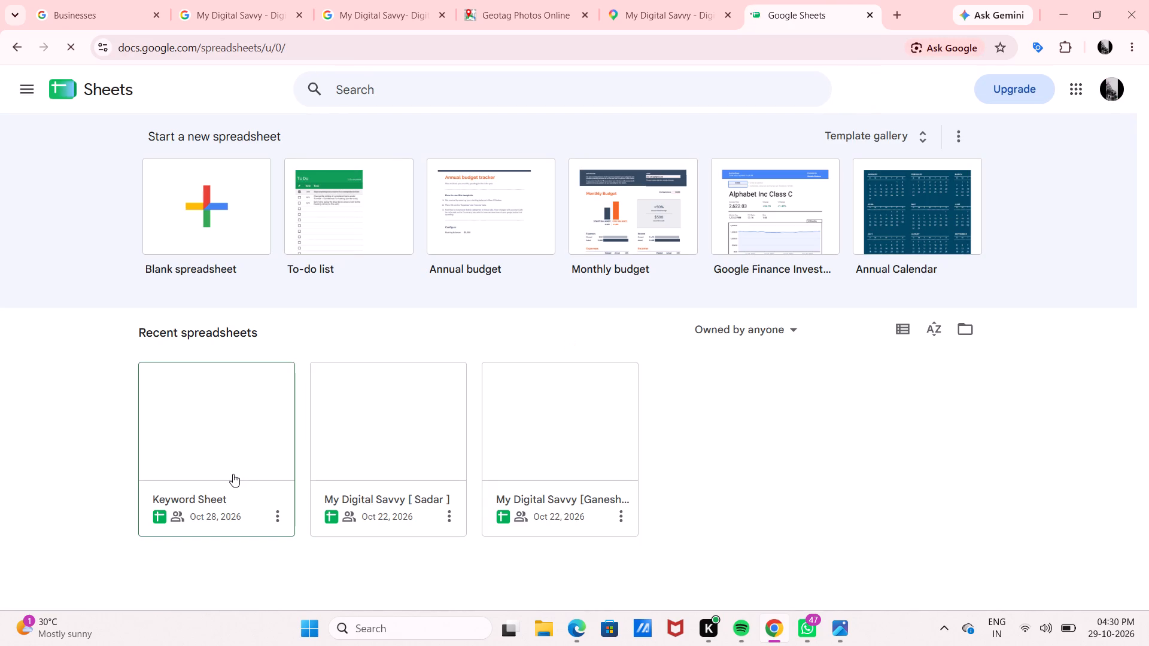
click(233, 473)
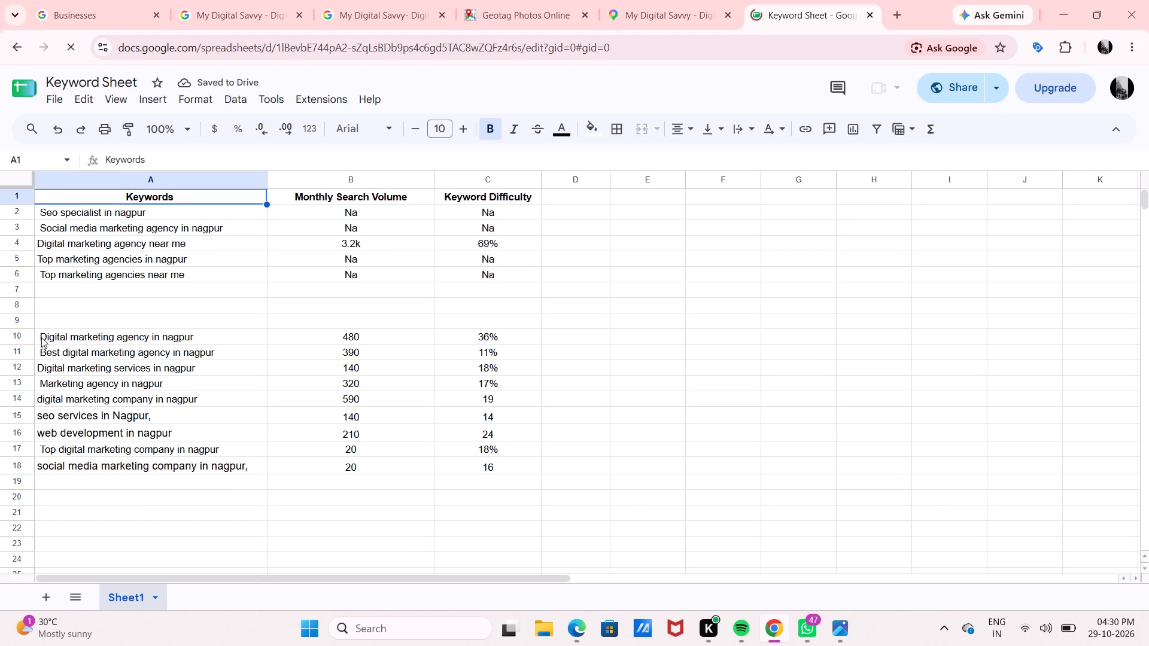
drag(38, 333, 48, 338)
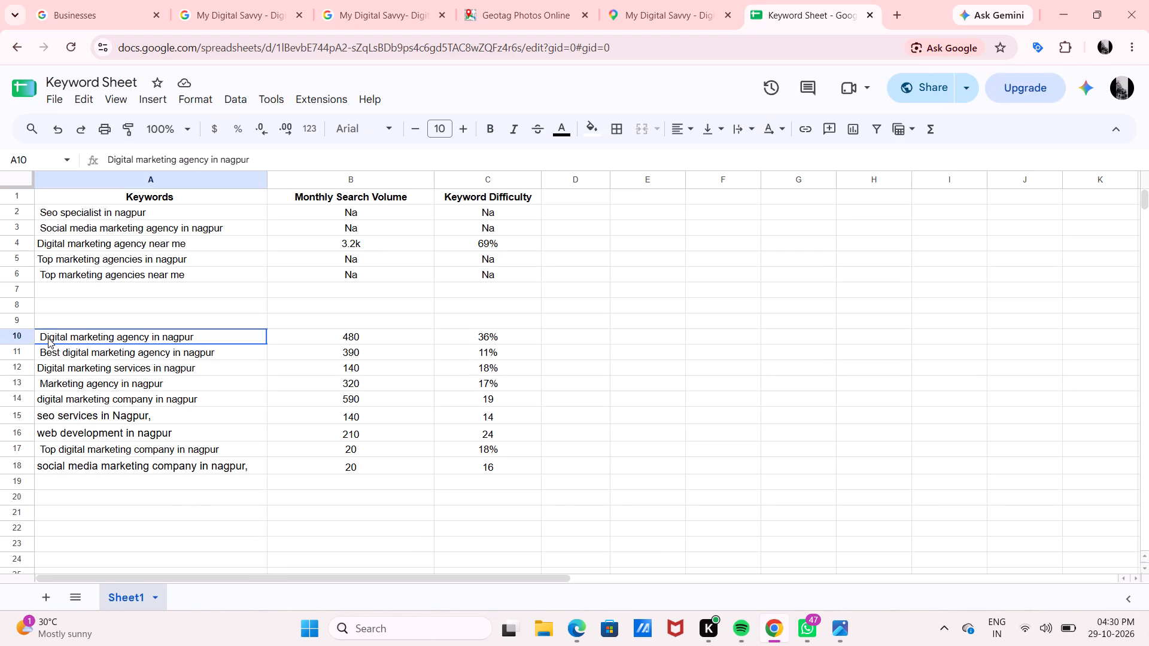
drag(48, 338, 226, 465)
key(ctrl+c)
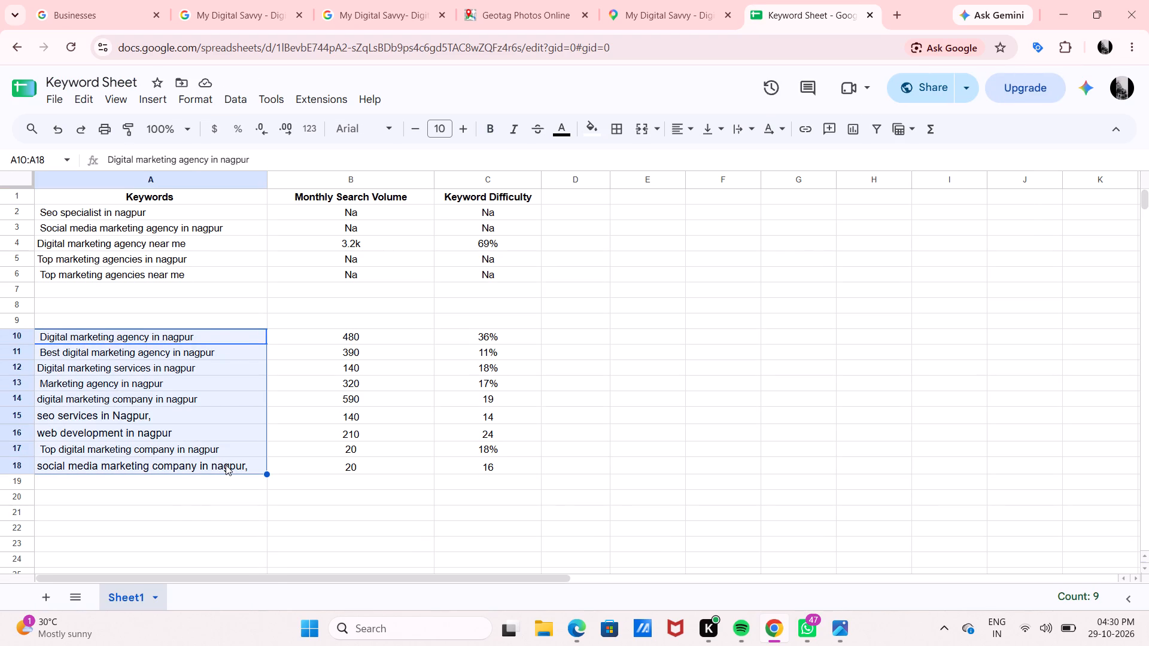
Paste the copied Nagpur keywords as the savvy1 photo's keywords and tags in GeoImgr.
click(496, 0)
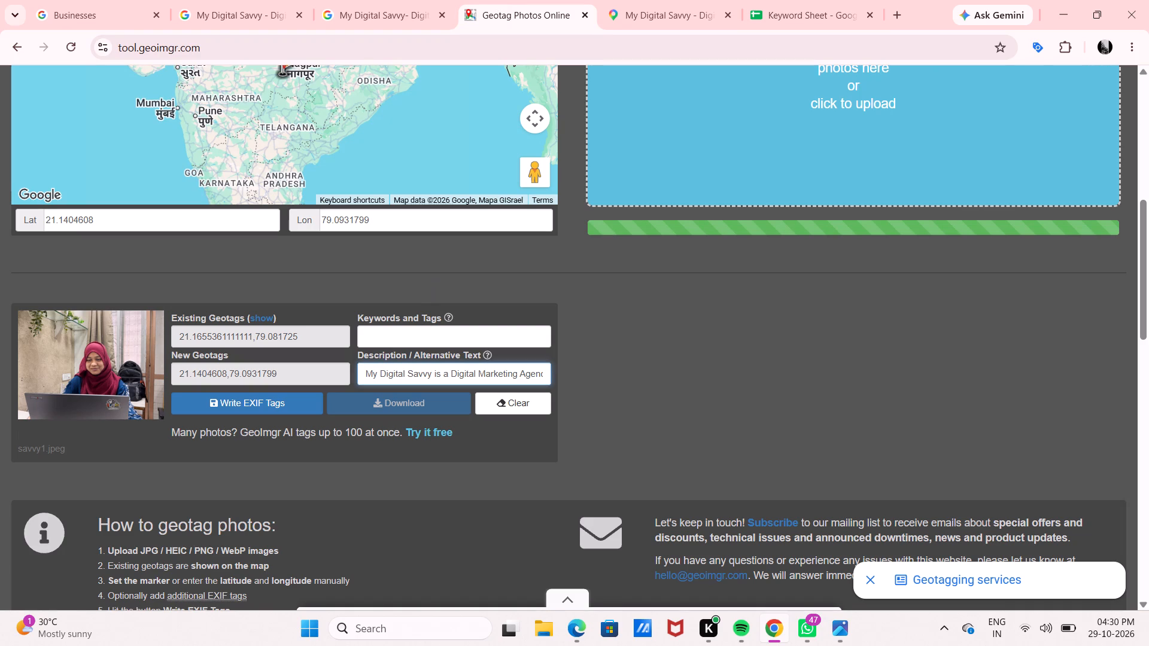
click(414, 332)
key(ctrl+v)
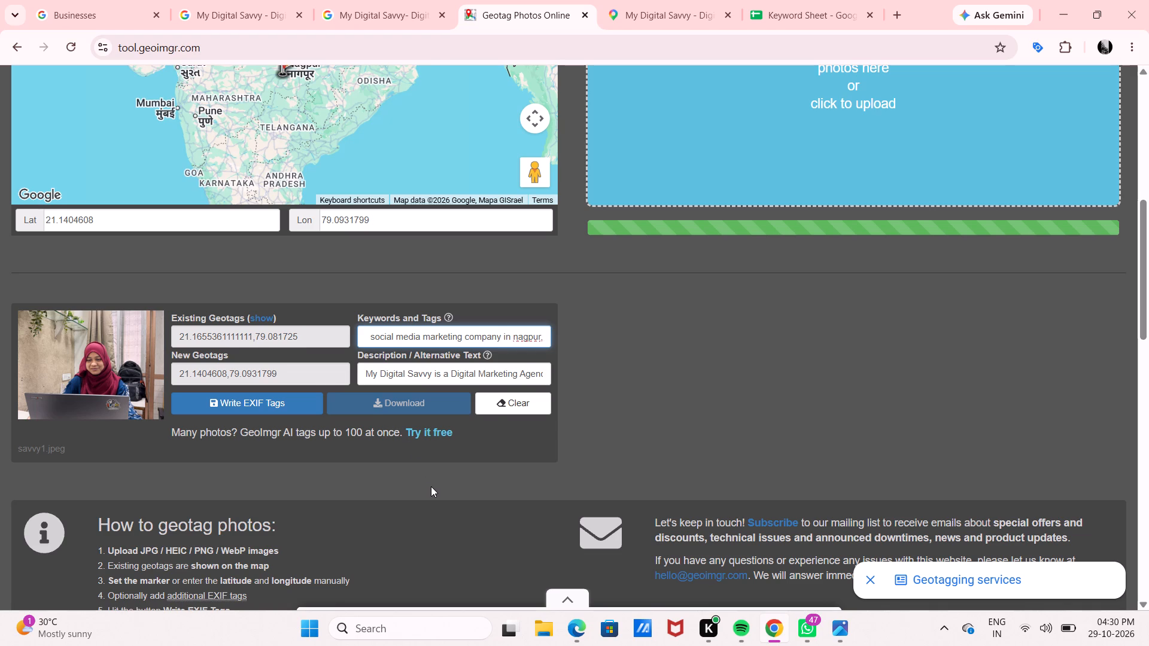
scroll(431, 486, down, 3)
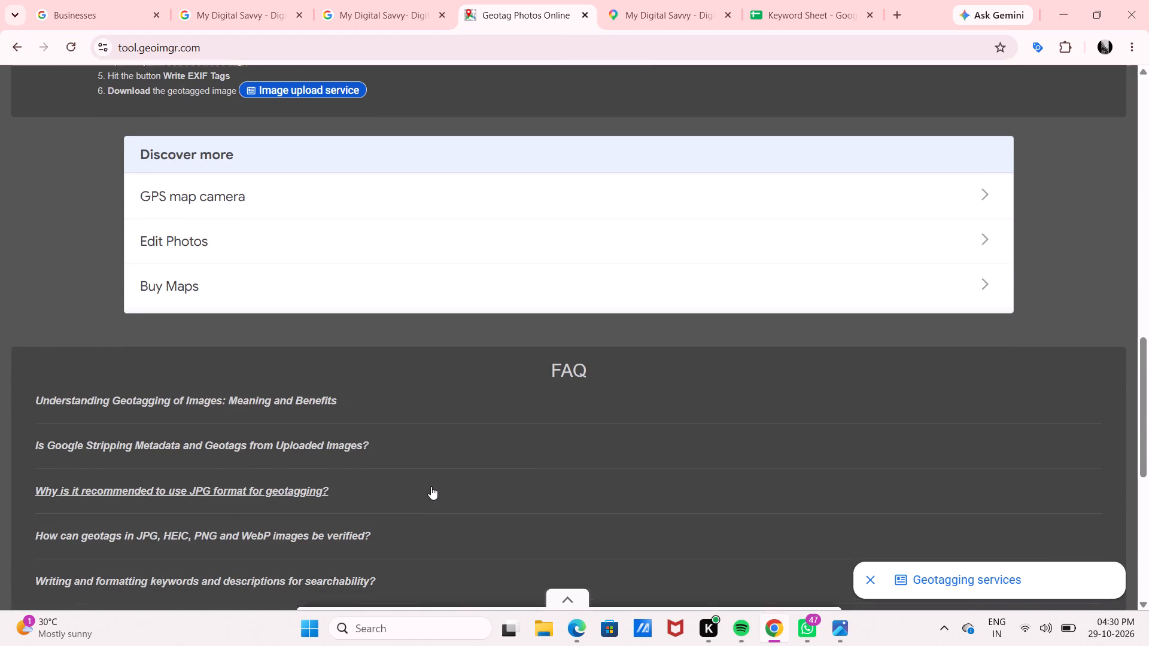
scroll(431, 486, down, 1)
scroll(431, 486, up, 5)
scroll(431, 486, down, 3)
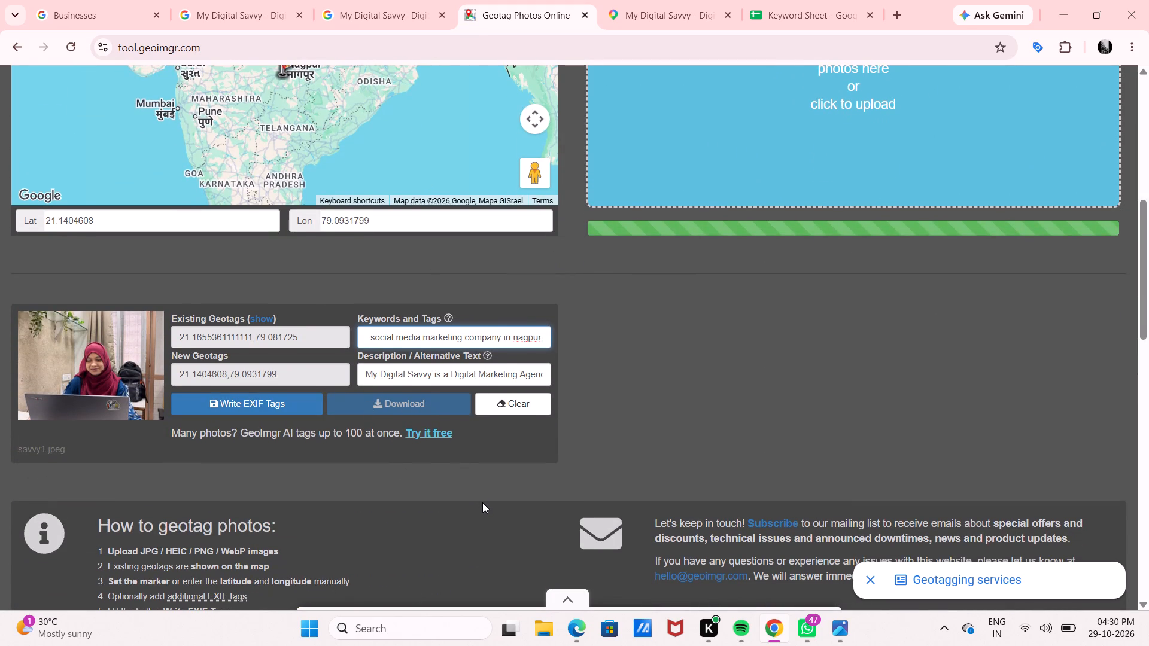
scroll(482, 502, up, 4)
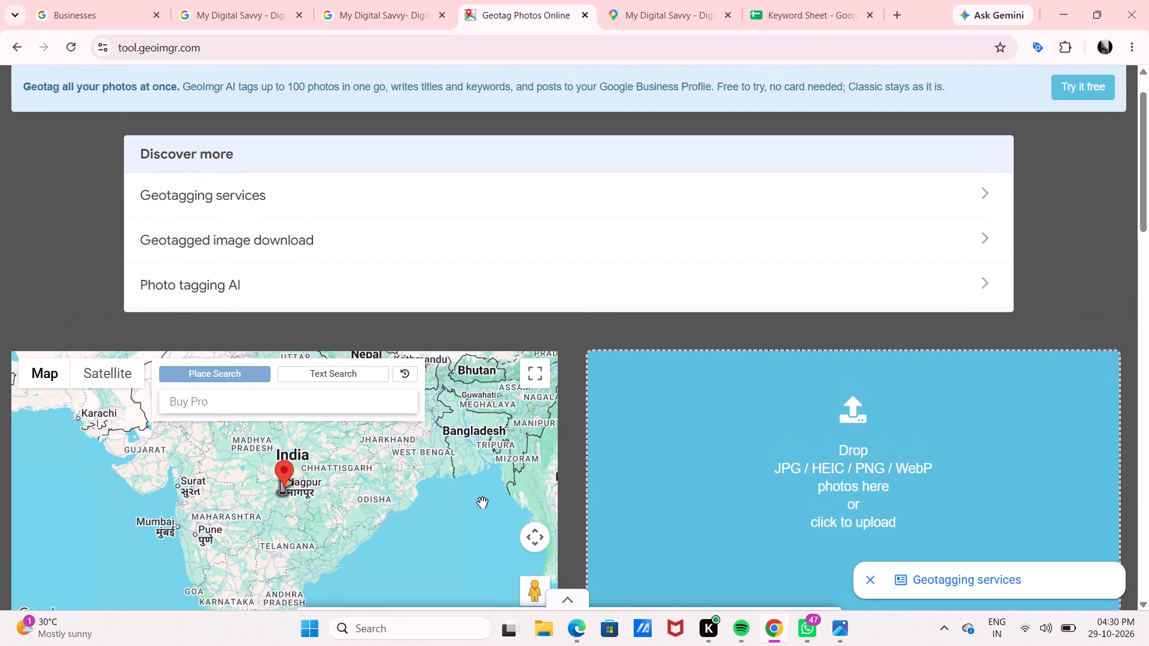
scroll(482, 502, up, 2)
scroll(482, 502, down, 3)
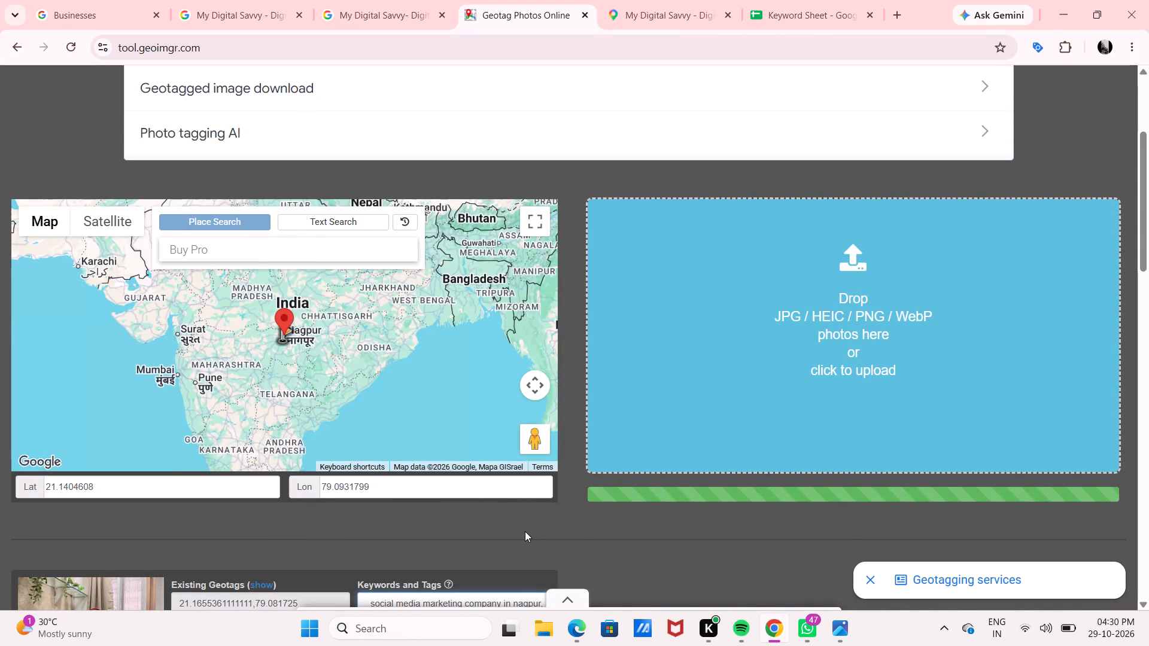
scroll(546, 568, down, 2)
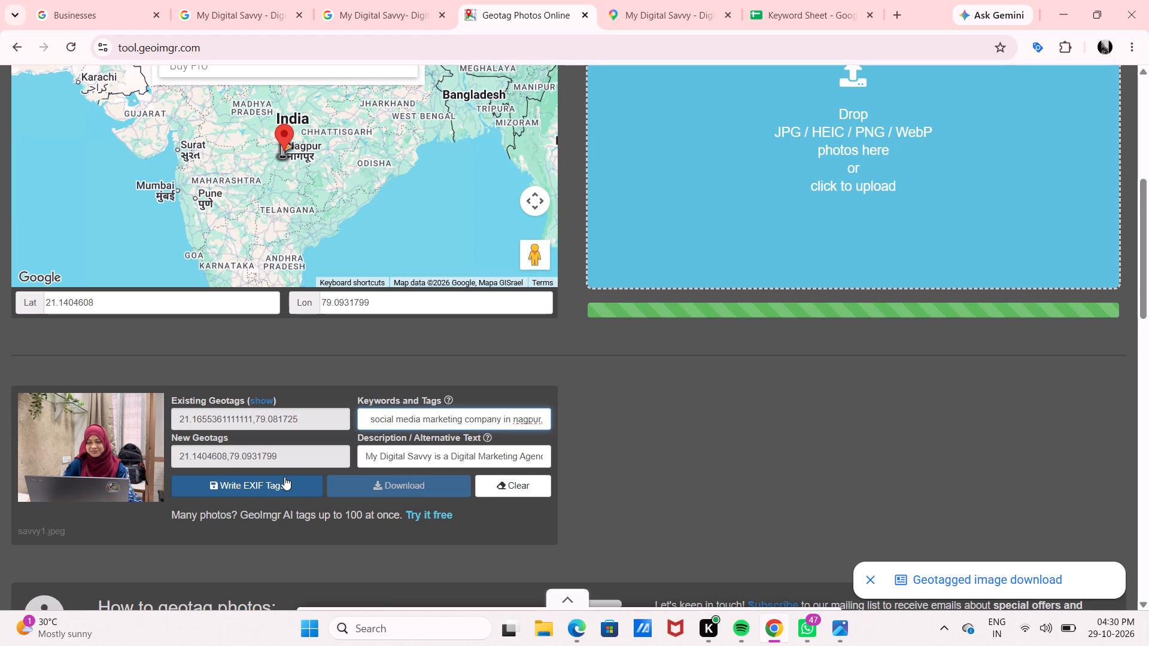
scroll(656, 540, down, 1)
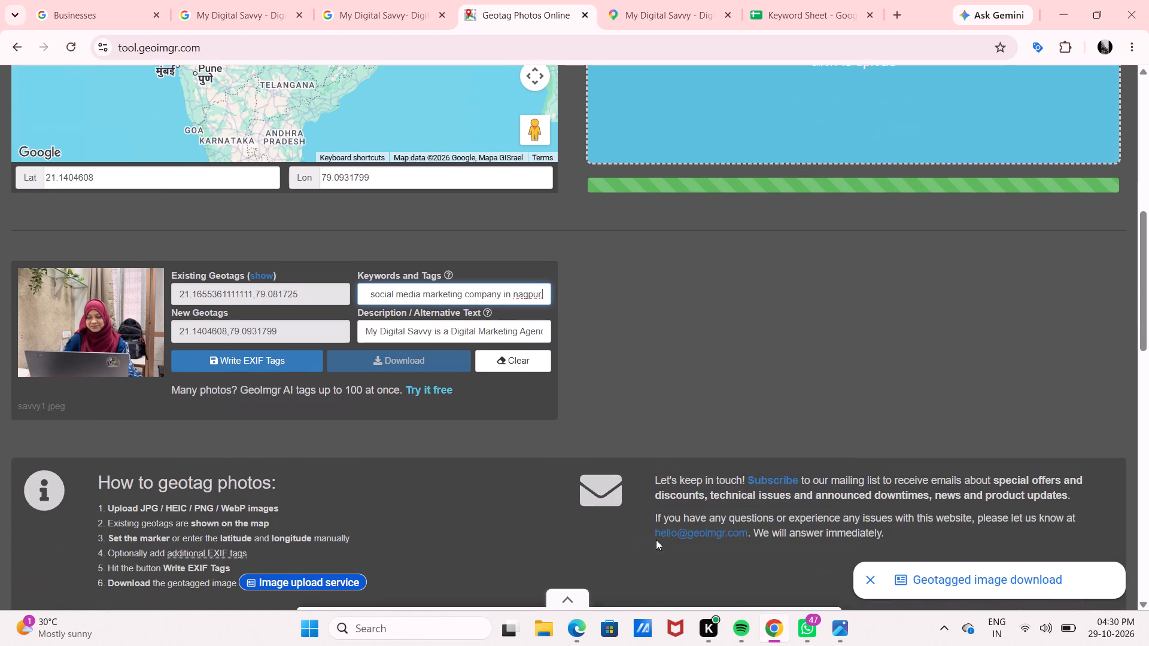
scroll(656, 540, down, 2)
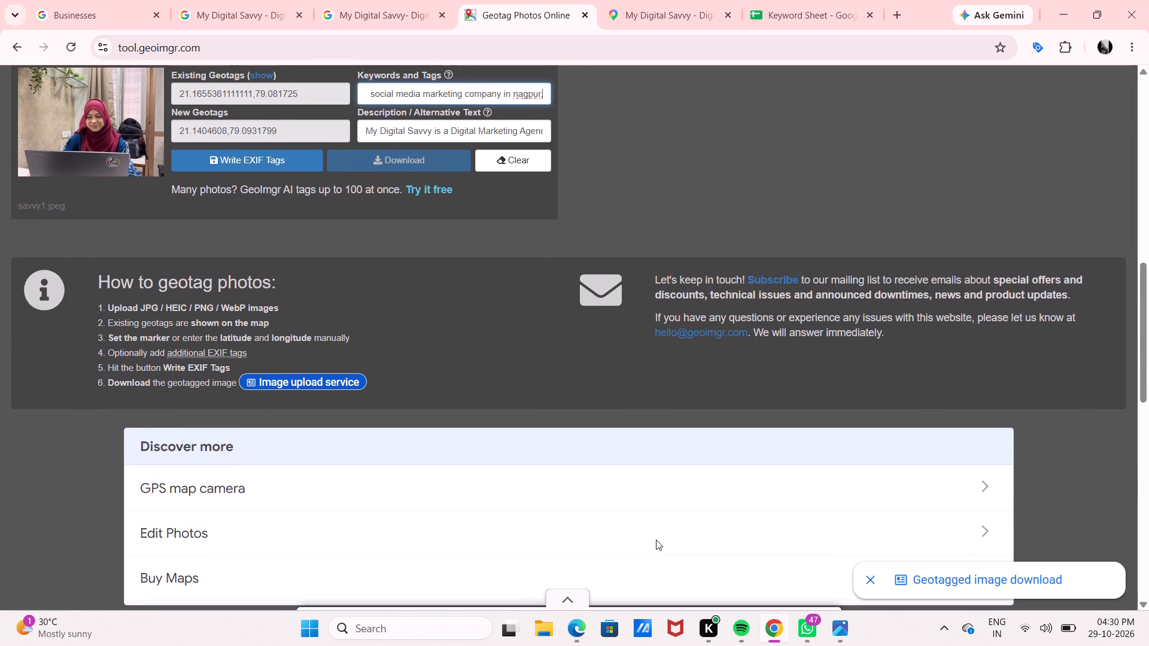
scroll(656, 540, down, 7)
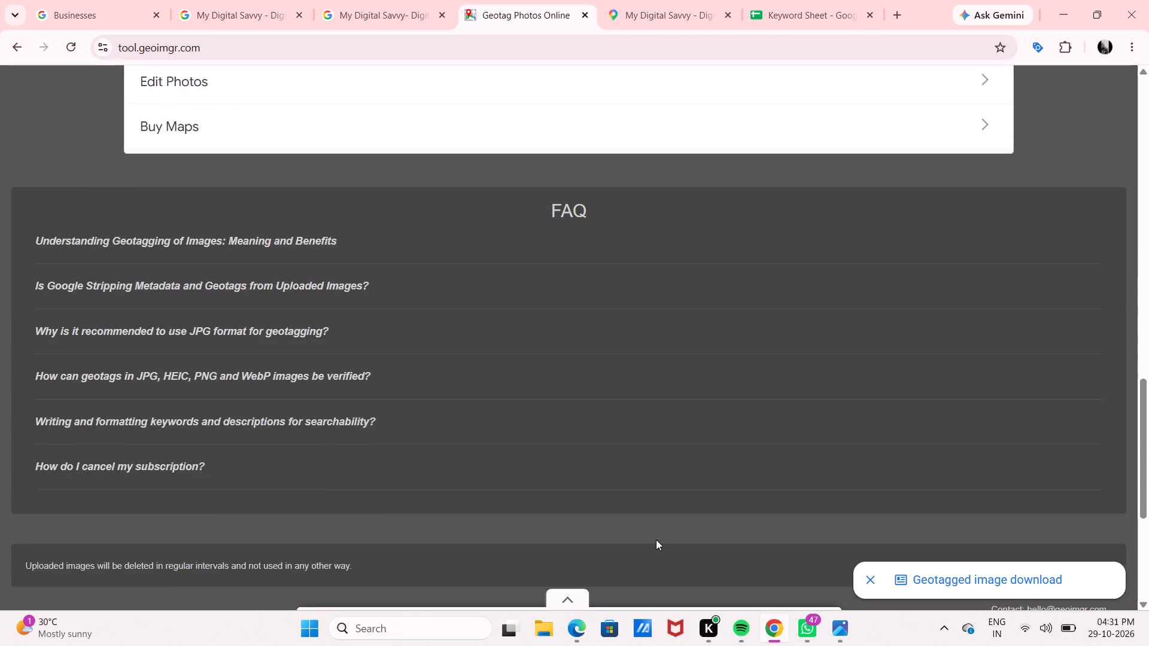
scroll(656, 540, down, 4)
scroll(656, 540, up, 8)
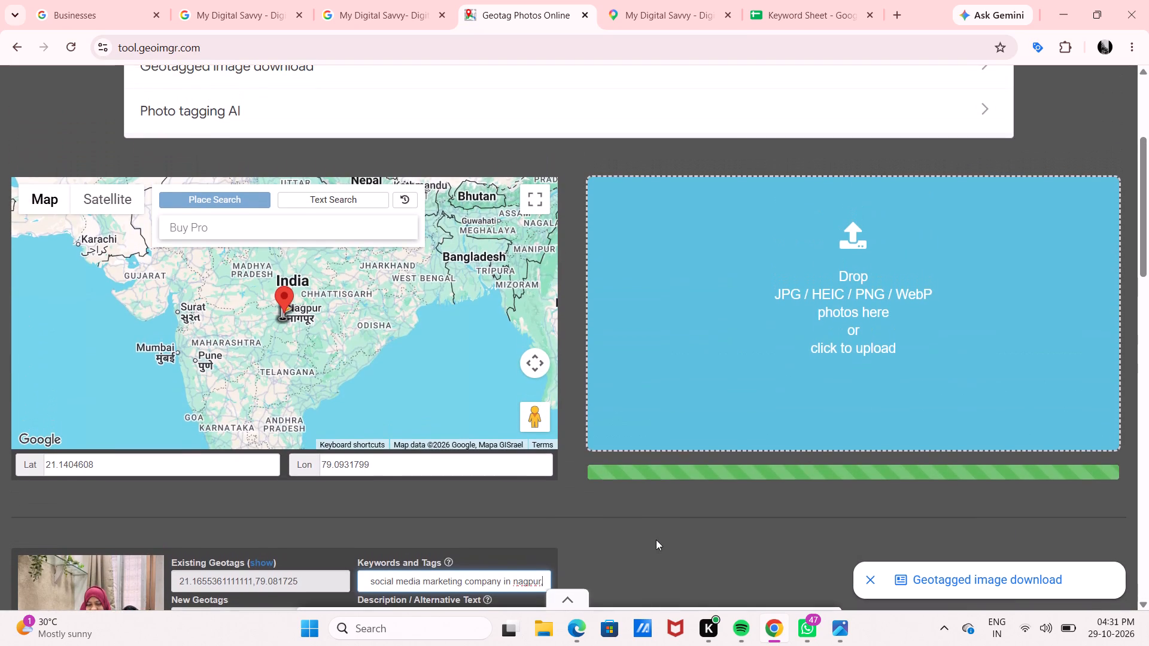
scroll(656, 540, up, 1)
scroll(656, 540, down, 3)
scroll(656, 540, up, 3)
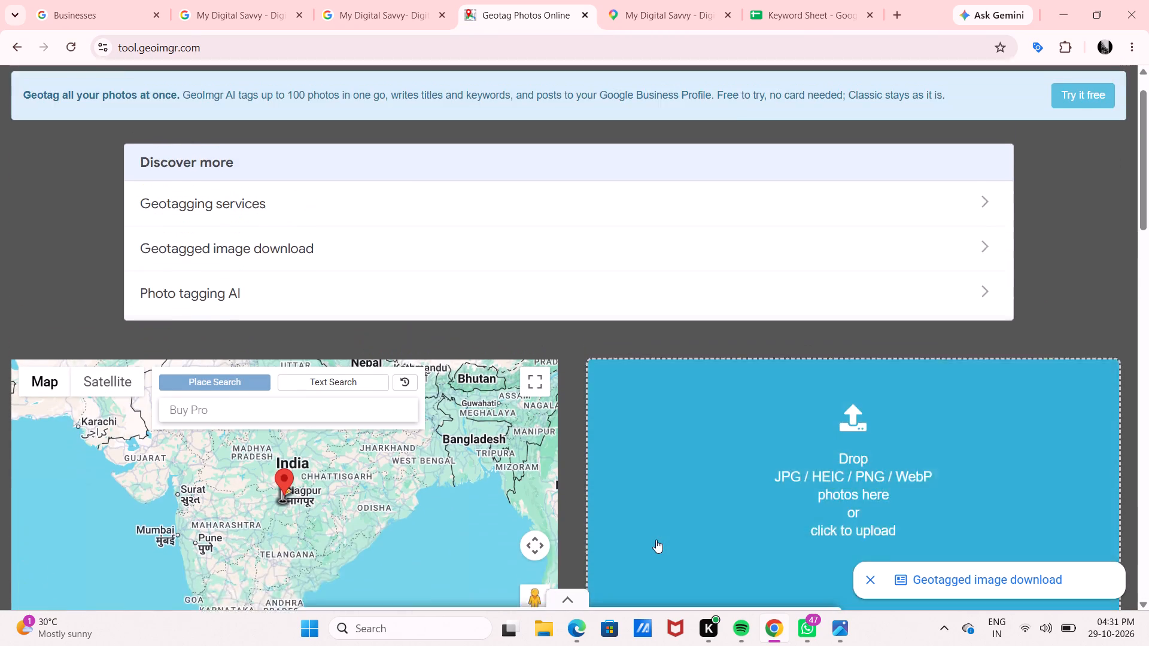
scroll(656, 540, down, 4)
Write the EXIF tags to the savvy1 photo and download the geotagged file.
scroll(656, 540, up, 1)
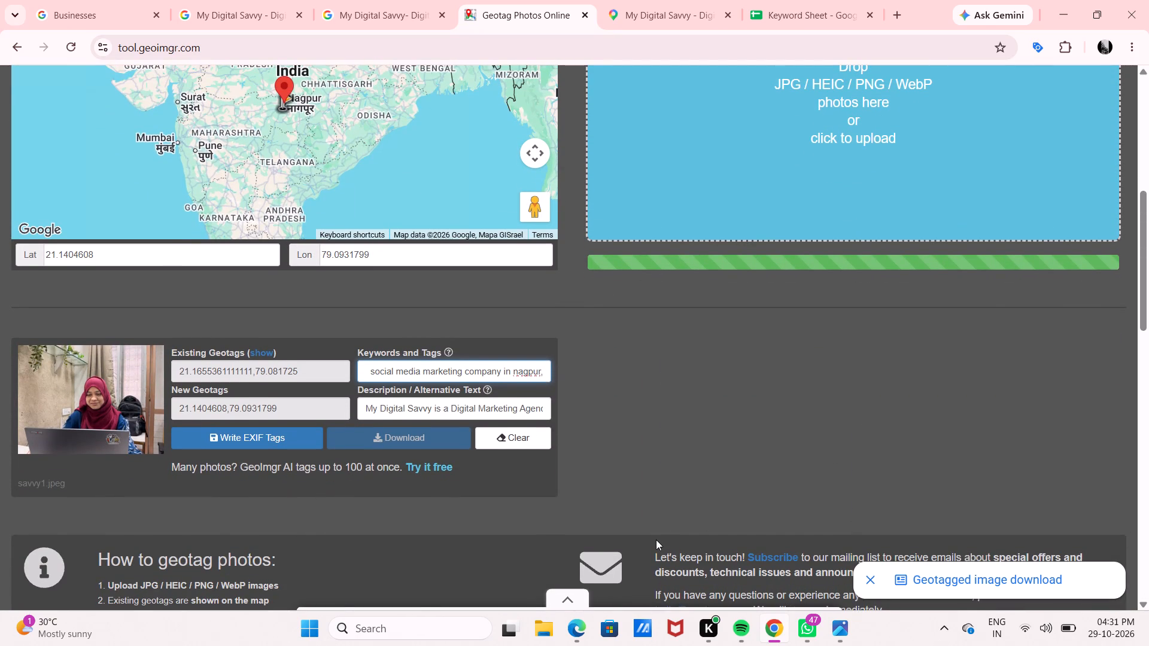
click(263, 435)
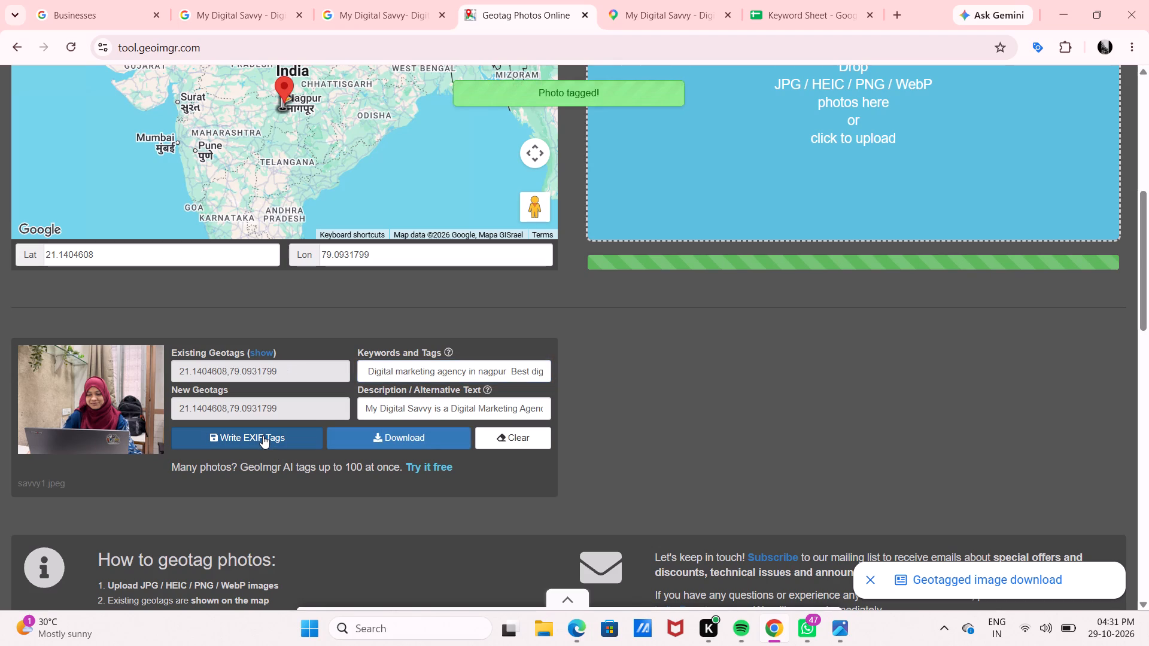
click(398, 431)
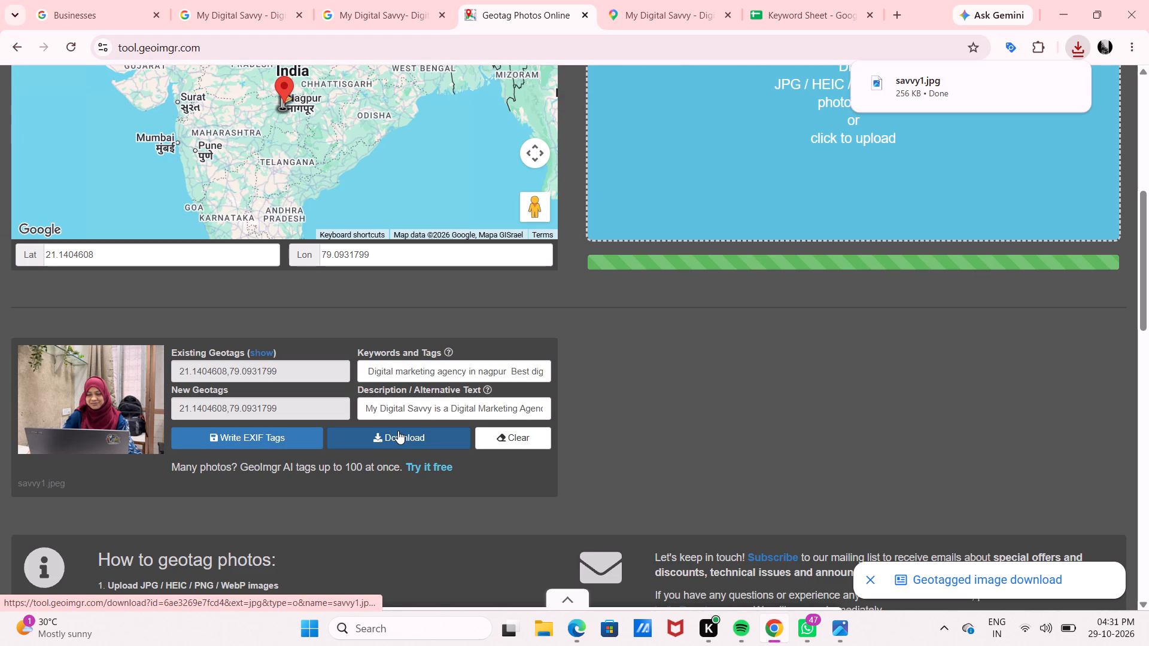
View the downloaded savvy1.jpg in the image viewer and close it again.
click(911, 83)
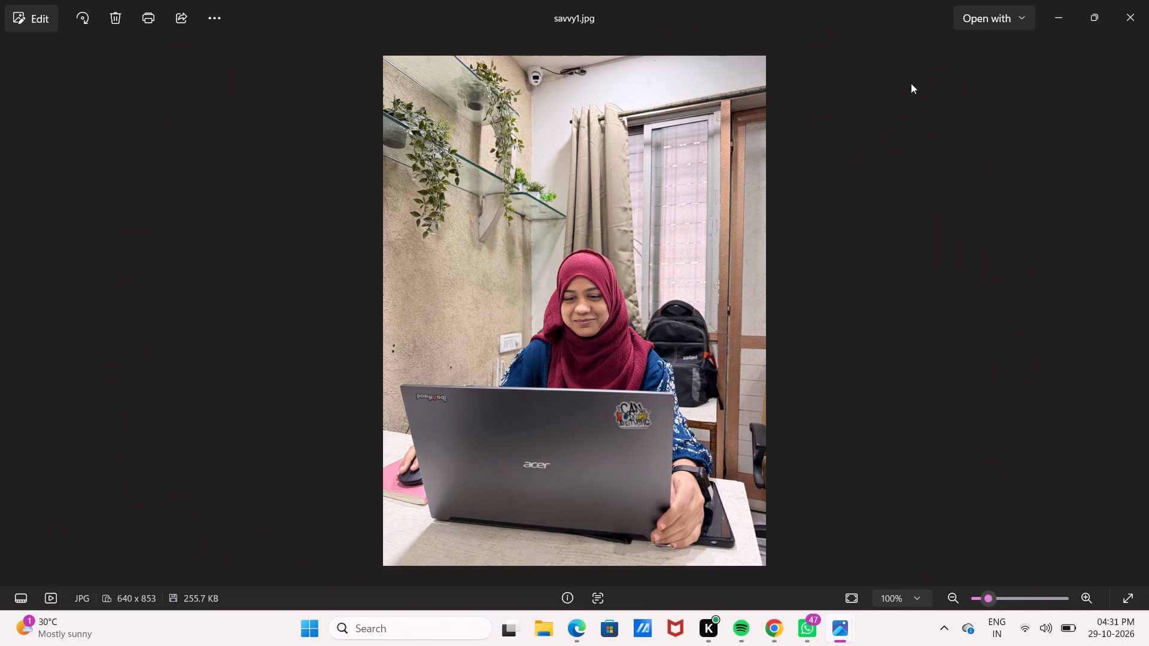
click(1130, 6)
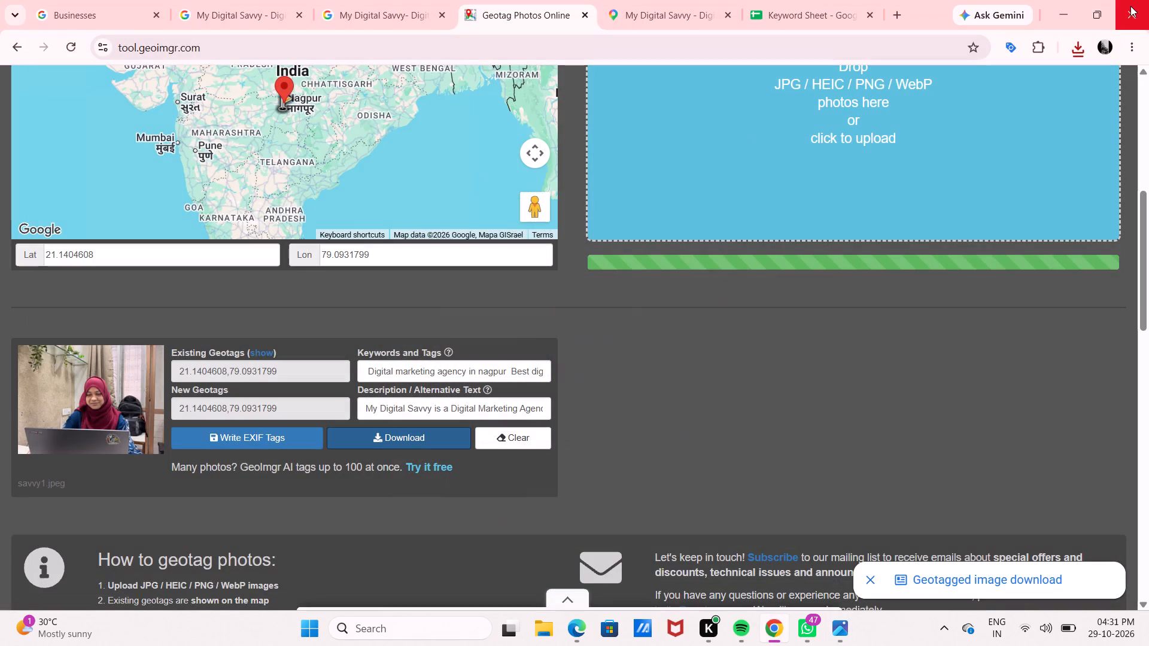
Open File Explorer and select the savvy1 photo among the recent files.
click(414, 625)
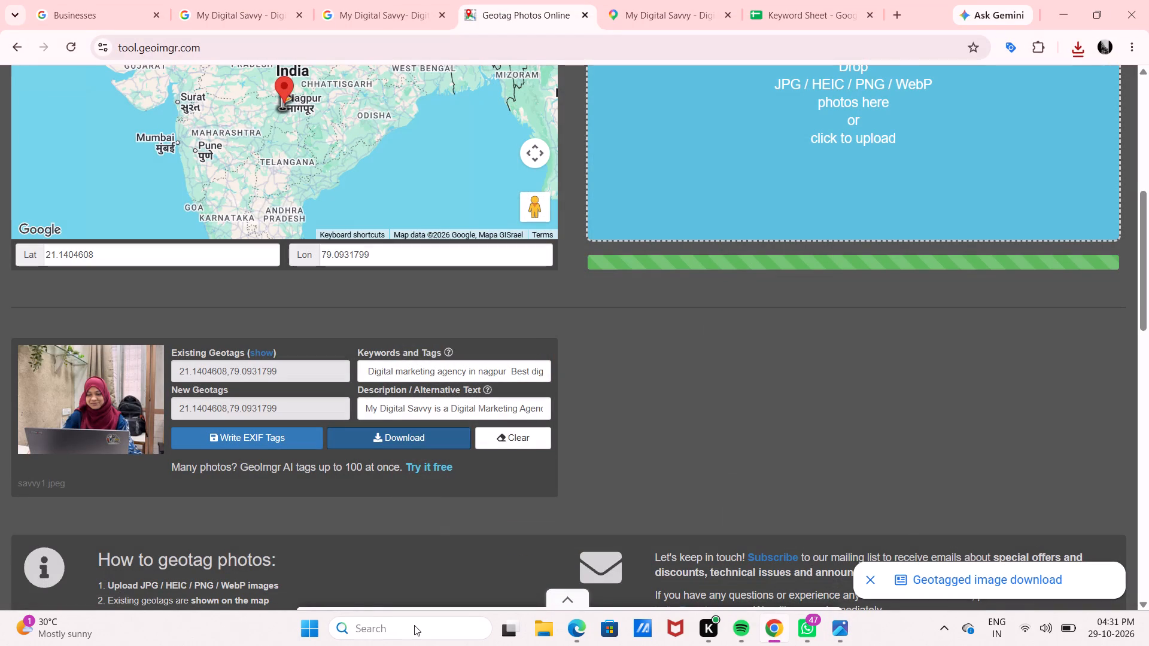
click(469, 133)
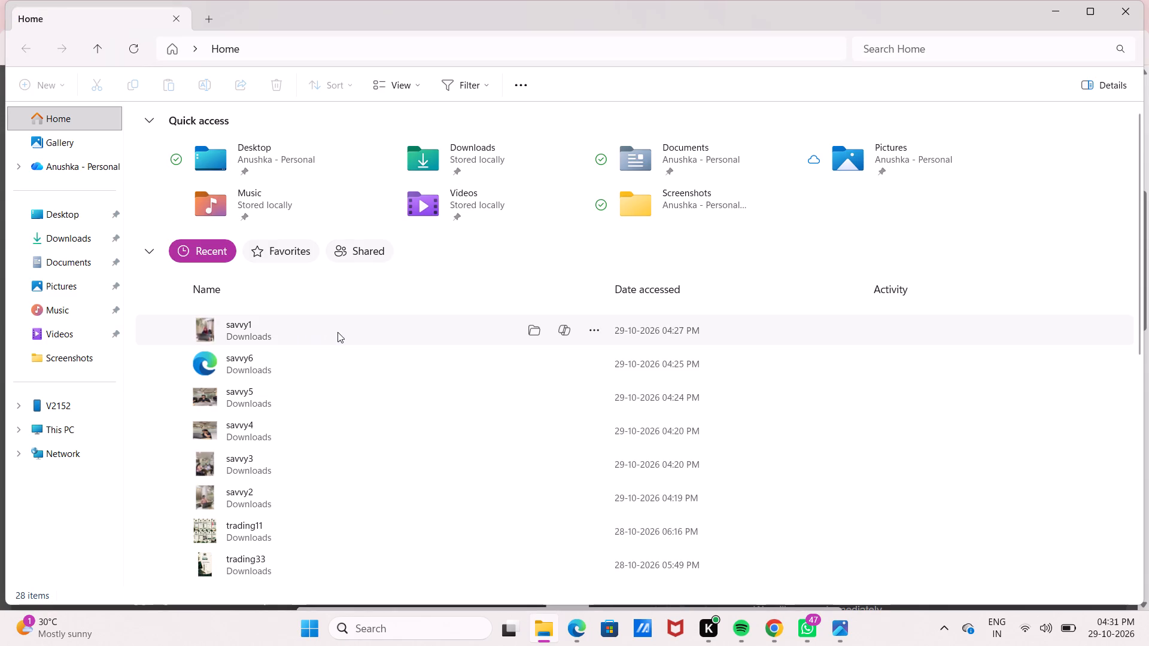
click(282, 435)
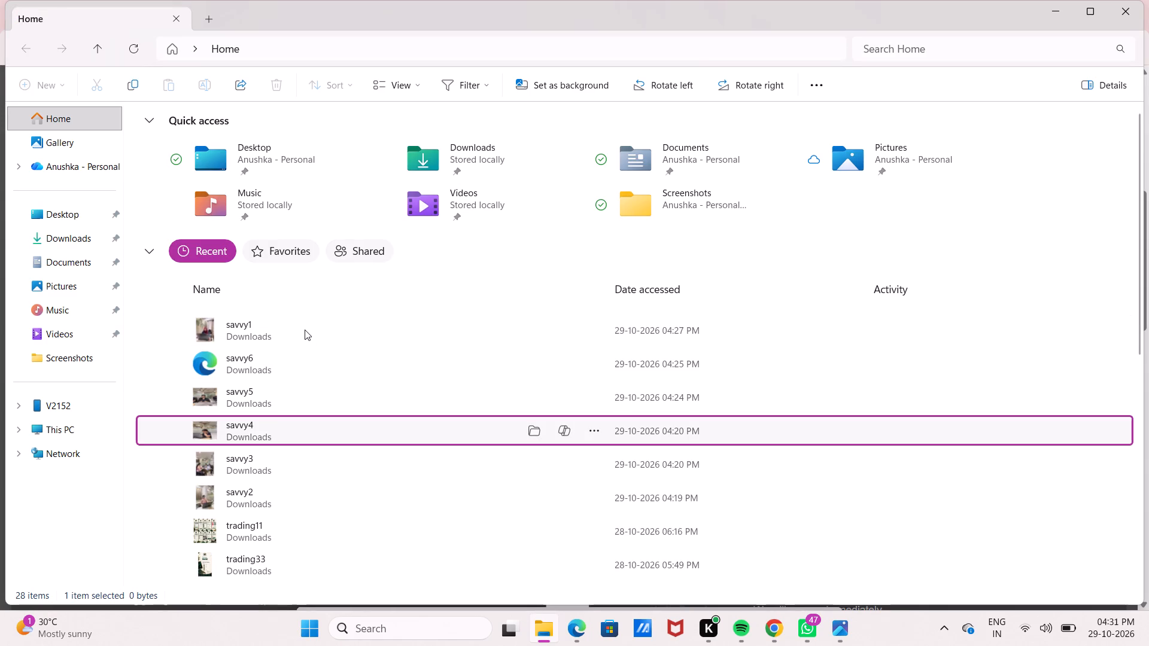
click(305, 320)
click(485, 333)
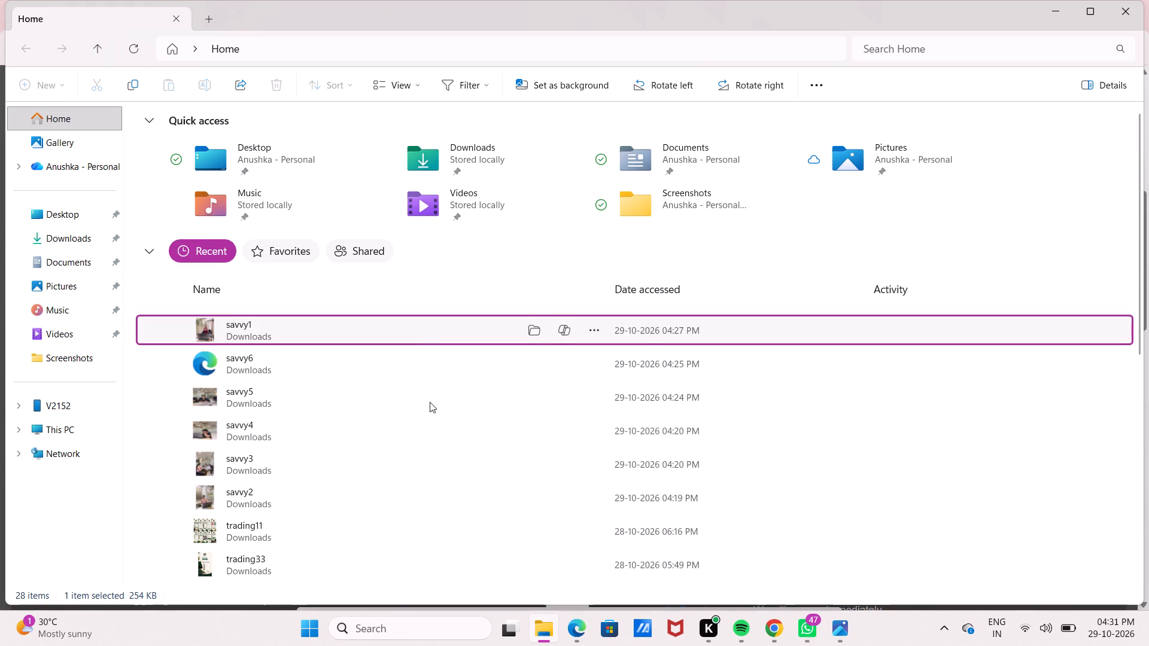
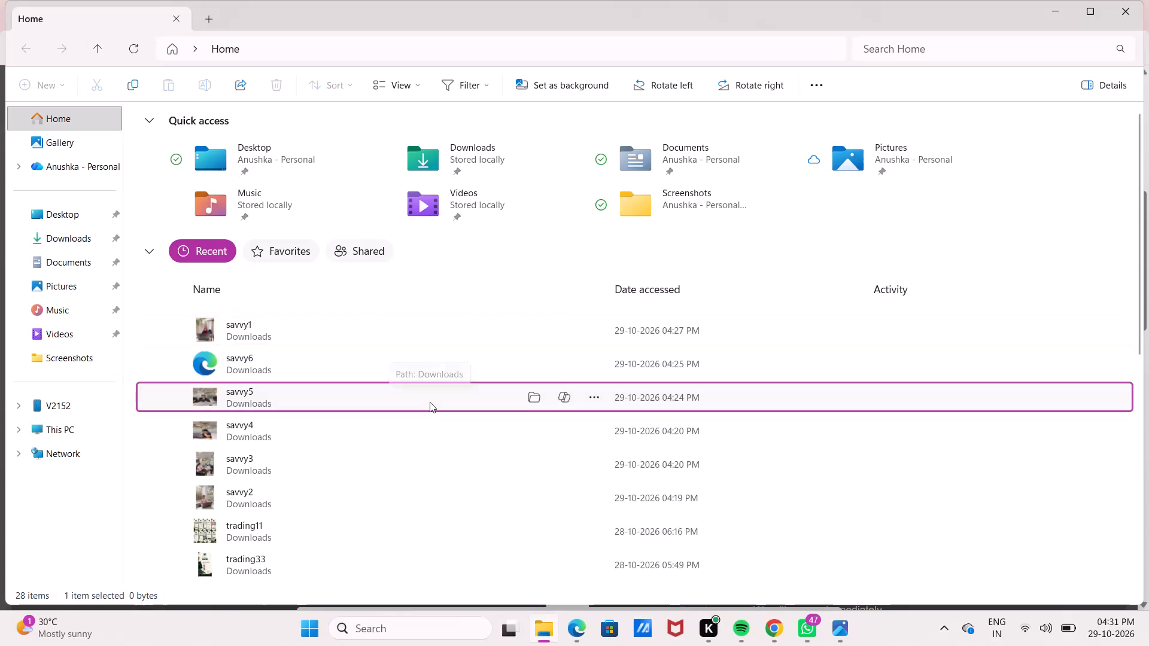
Look through File Explorer's recent files for the saved savvy photos.
right_click(433, 325)
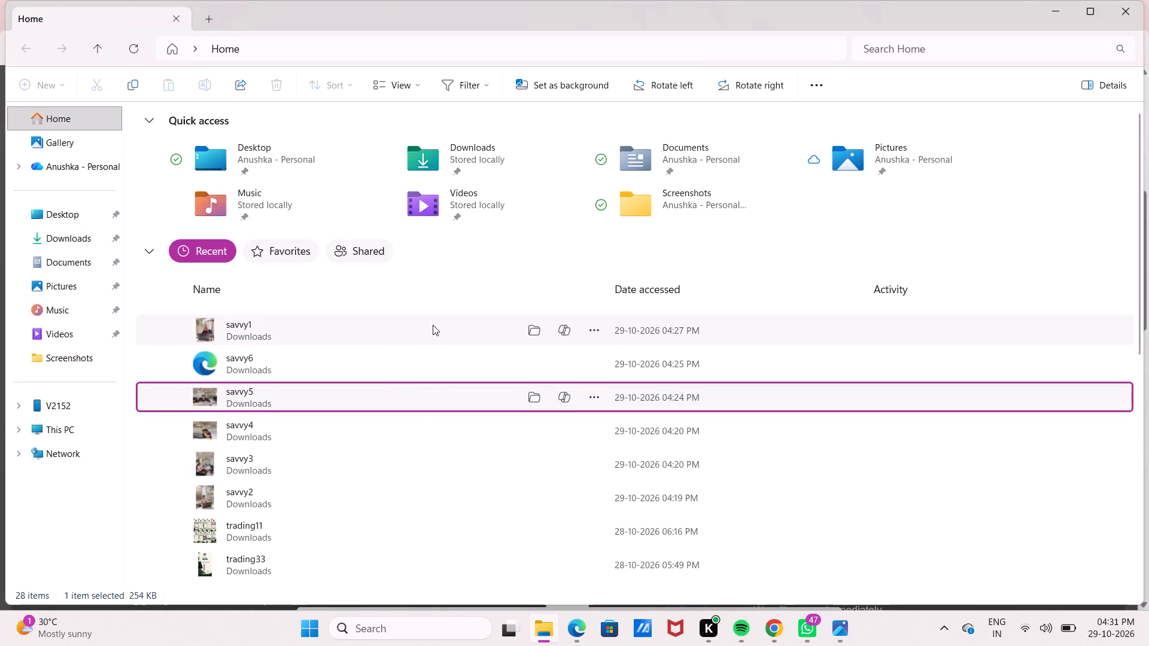
click(251, 406)
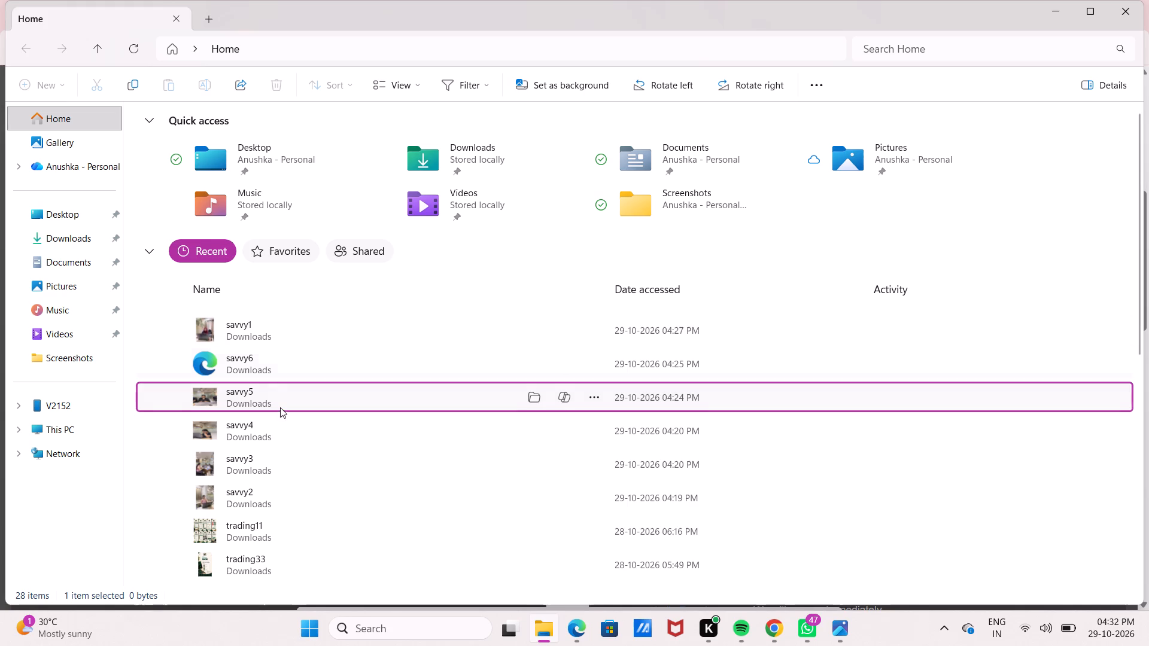
scroll(294, 441, down, 3)
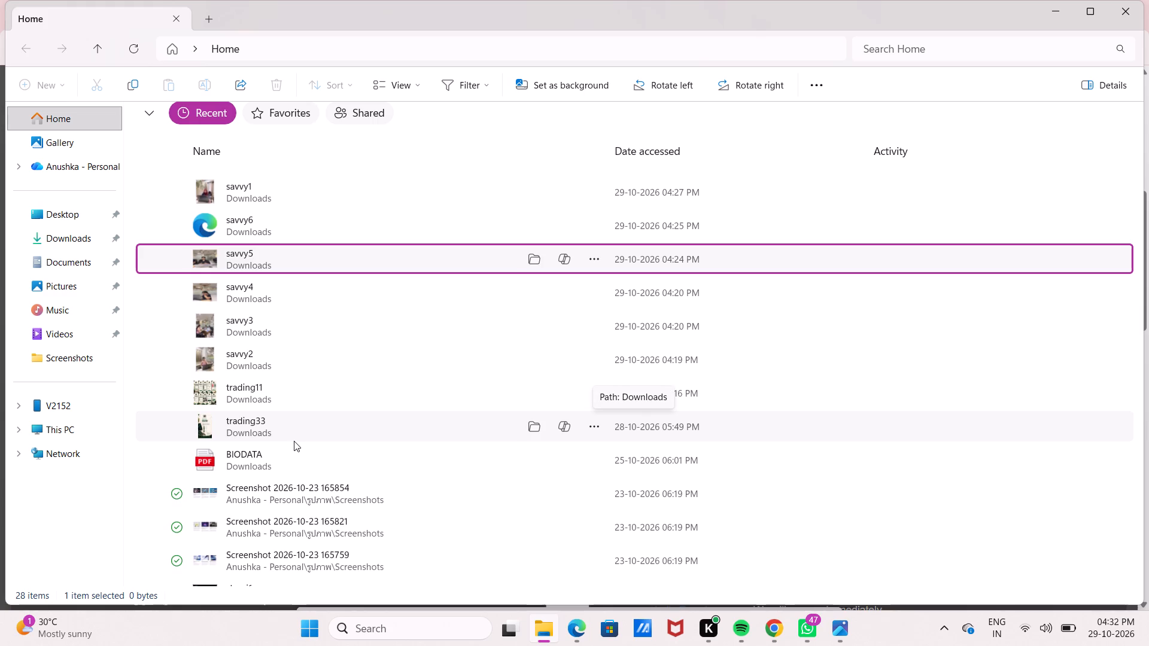
scroll(294, 441, up, 1)
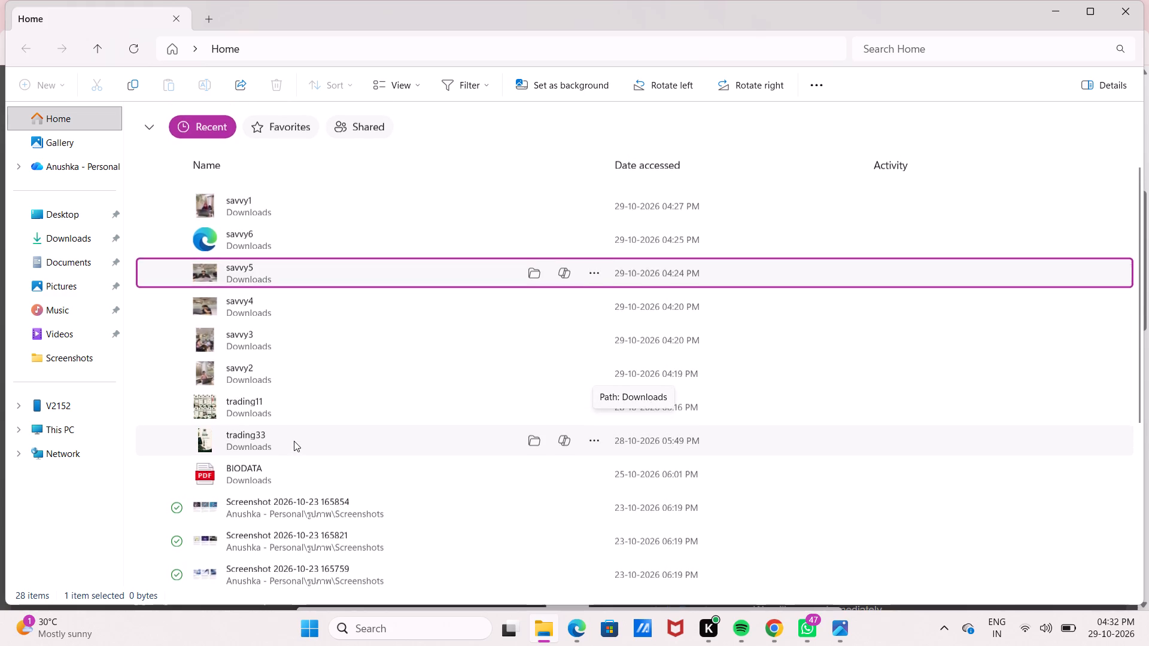
scroll(294, 441, up, 5)
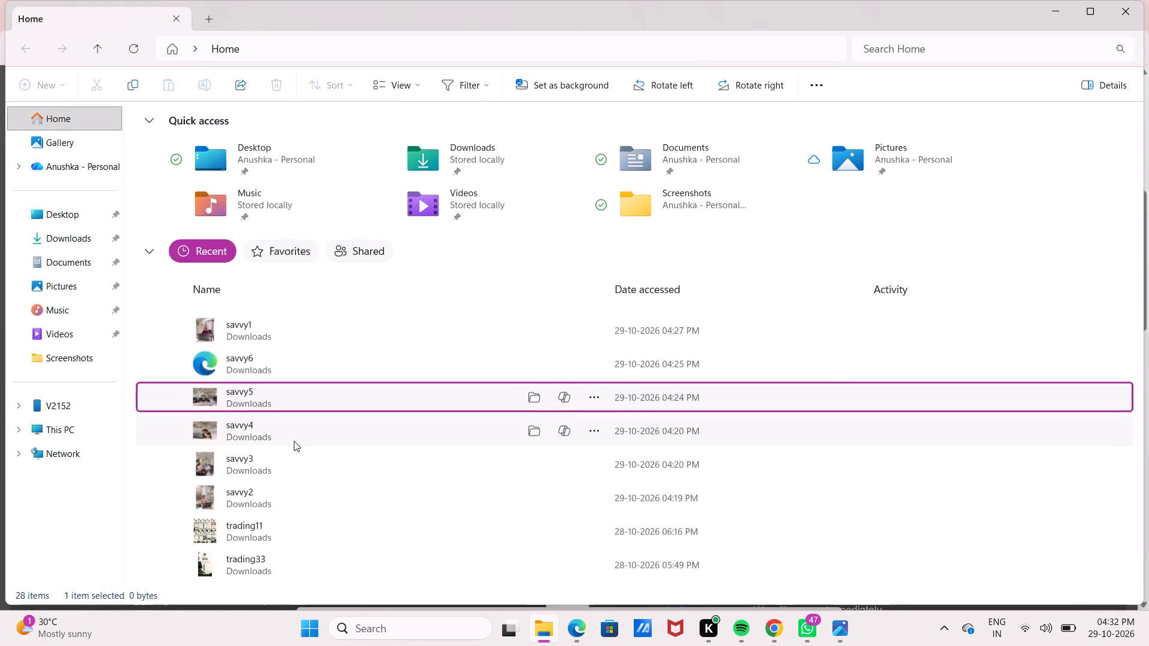
scroll(294, 441, up, 6)
scroll(294, 441, down, 1)
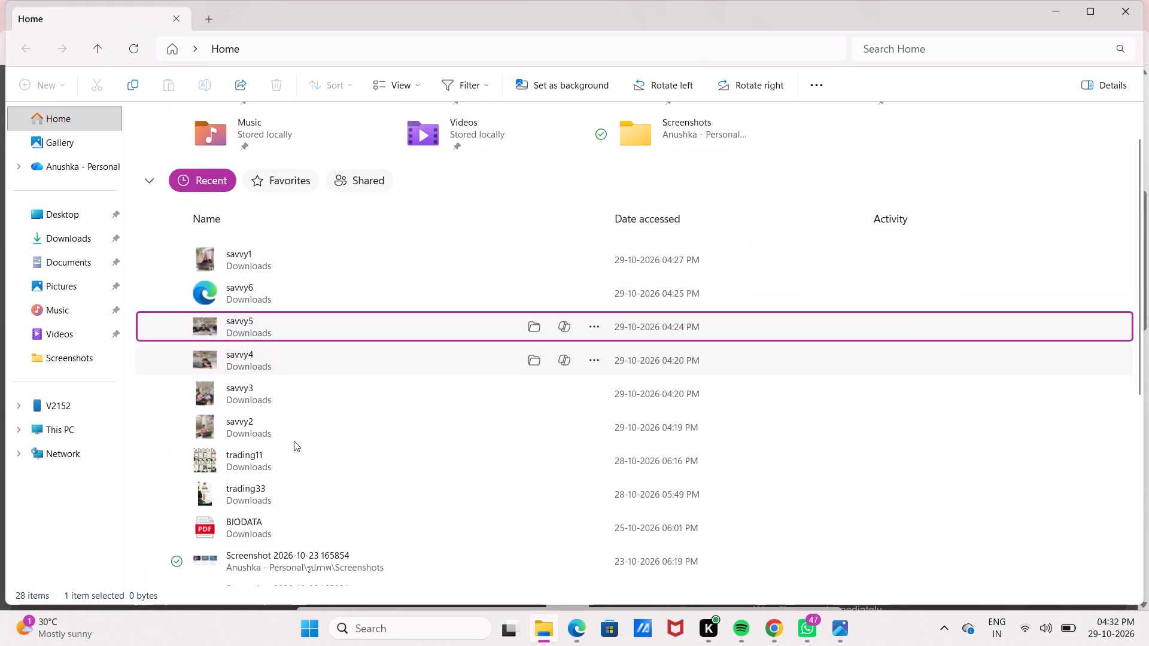
scroll(294, 441, down, 1)
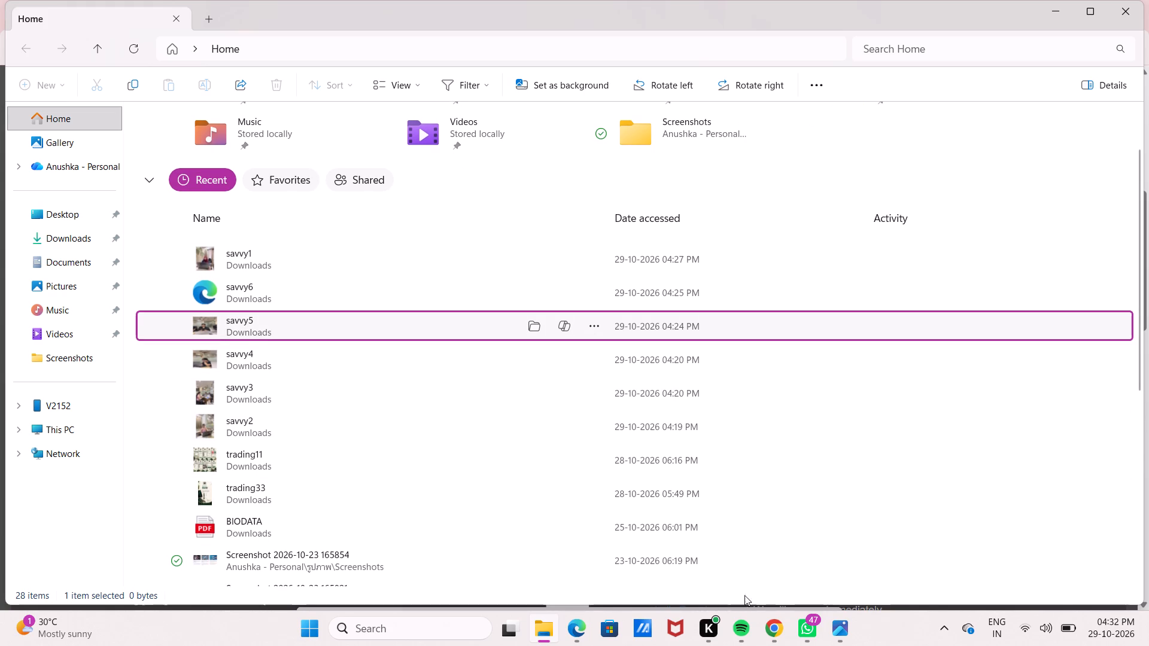
Switch to Chrome, view the downloaded savvy1.jpg from the recent download history and close it again.
click(774, 627)
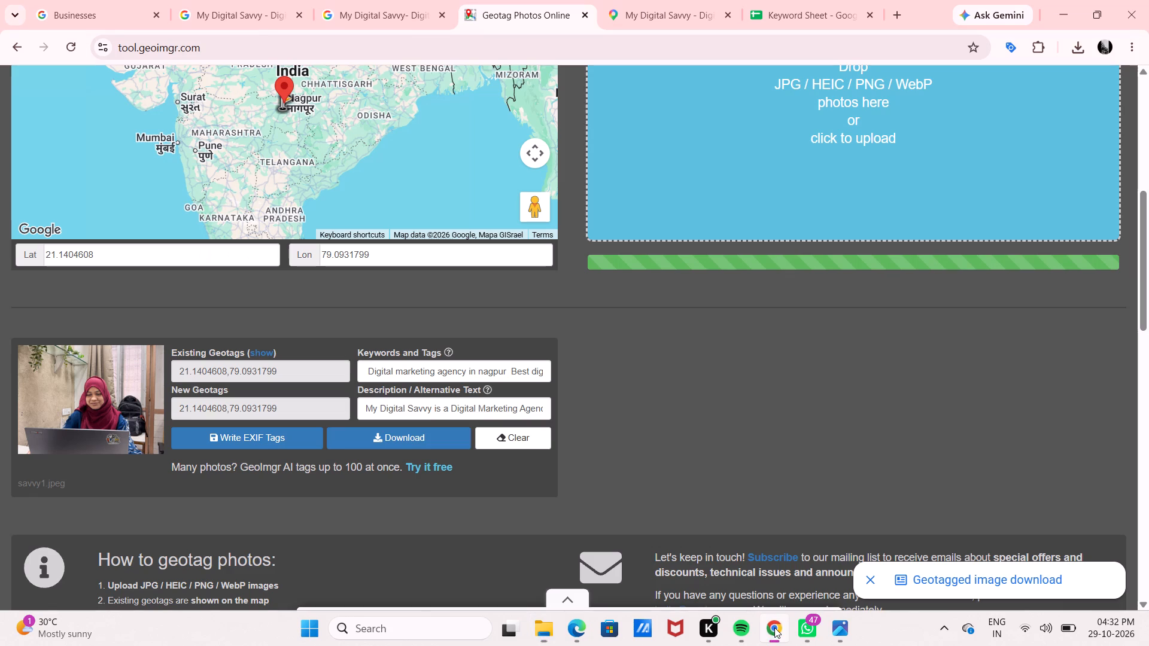
click(1077, 47)
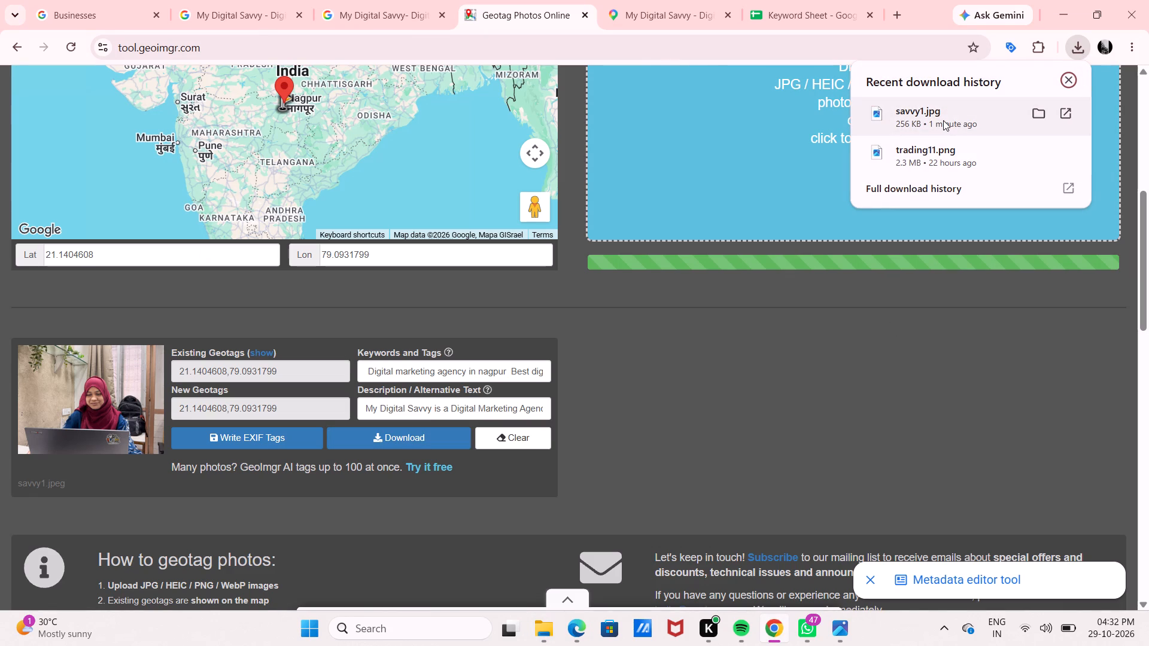
click(943, 120)
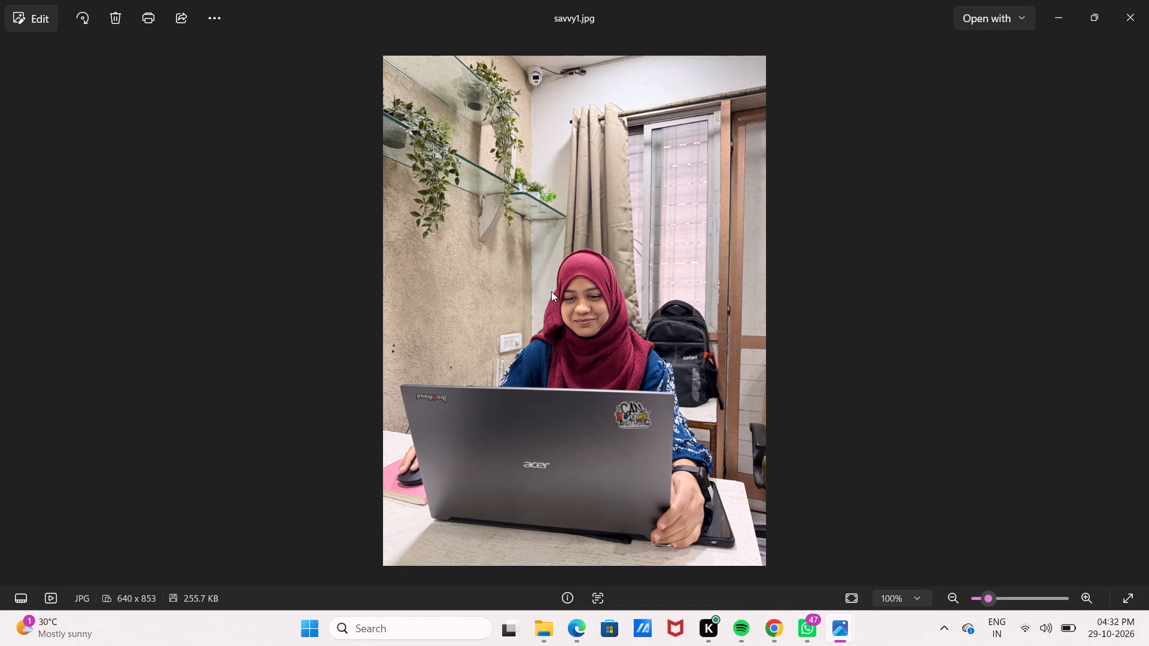
click(1128, 7)
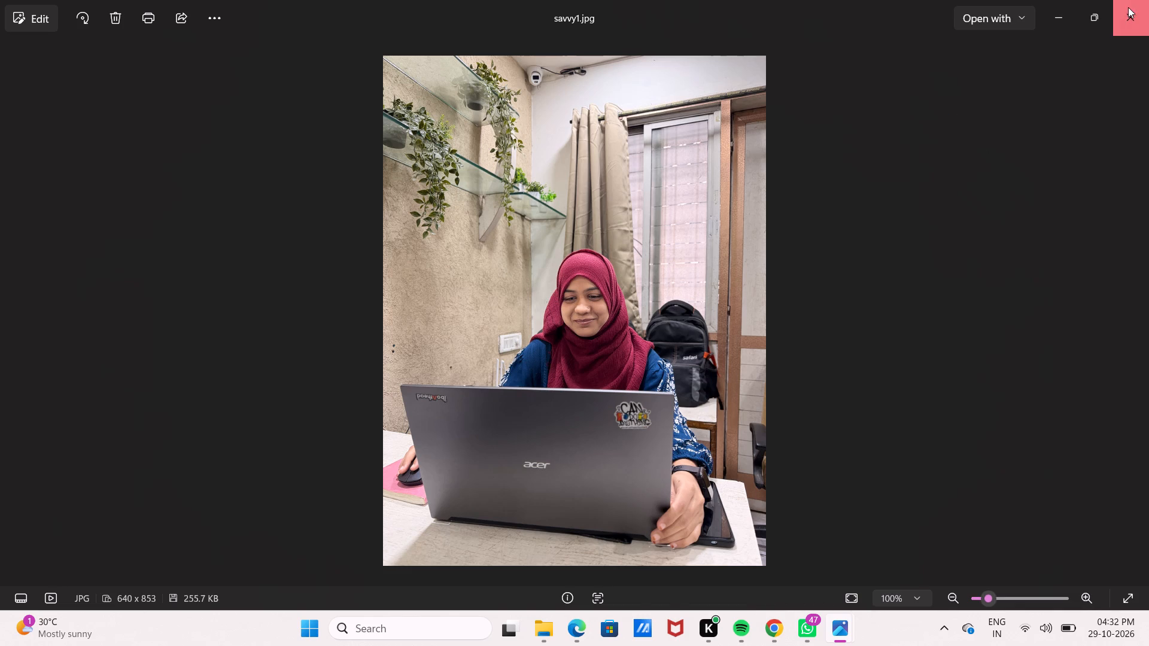
click(1078, 57)
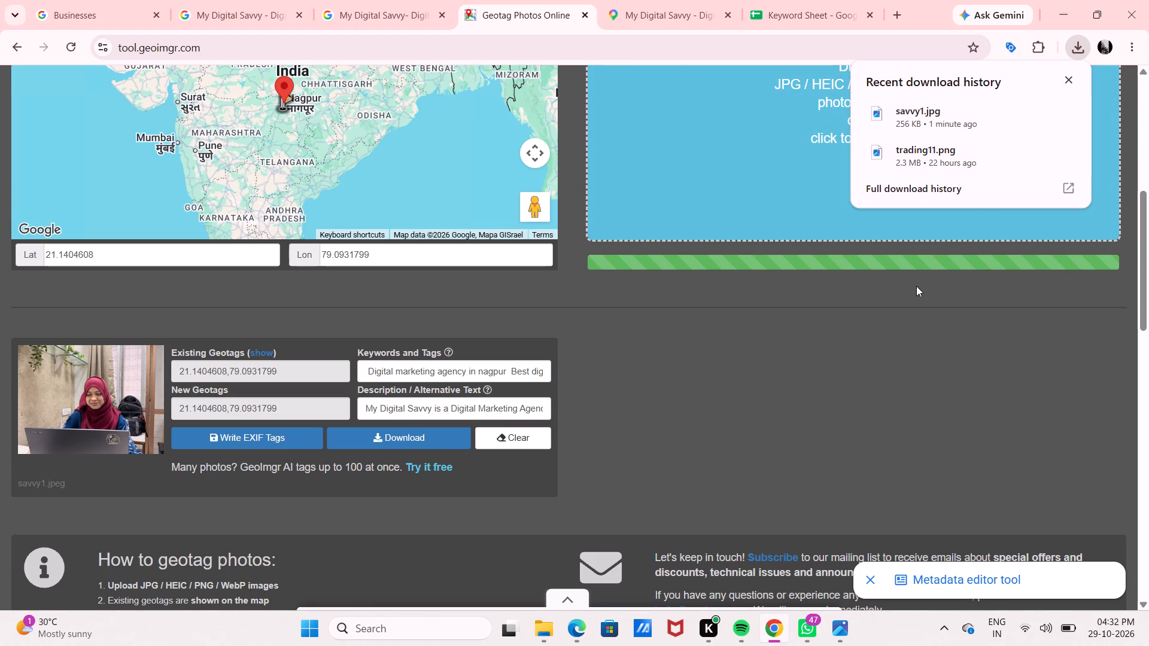
Return to File Explorer, refresh the recent files and open the Downloads folder.
click(776, 615)
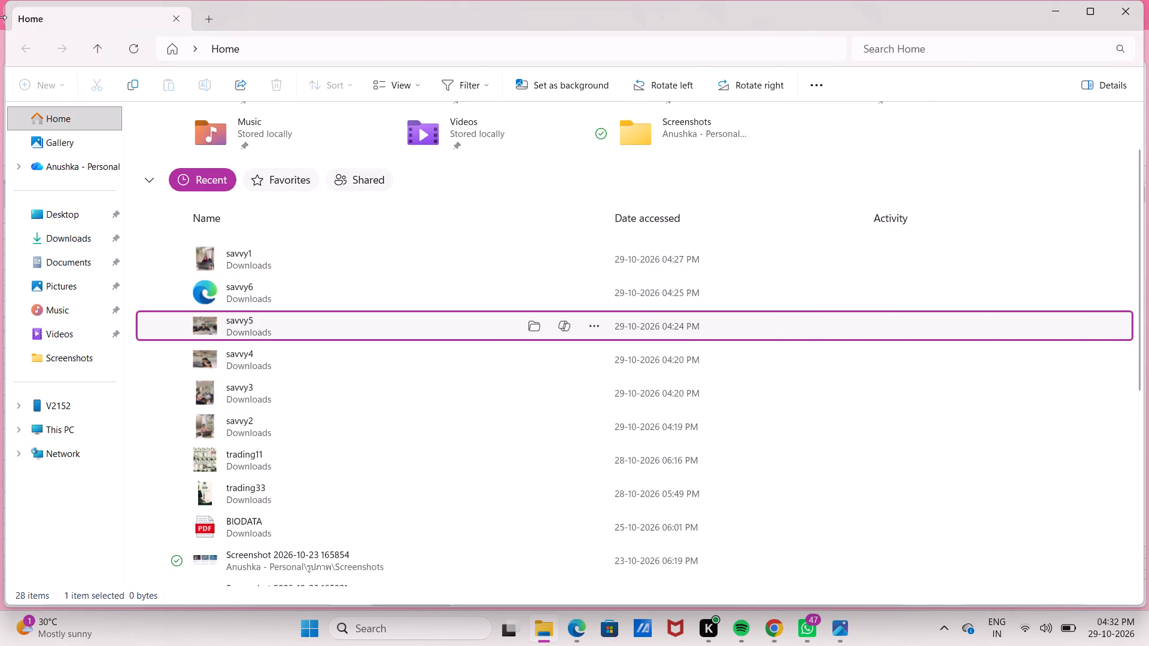
click(132, 53)
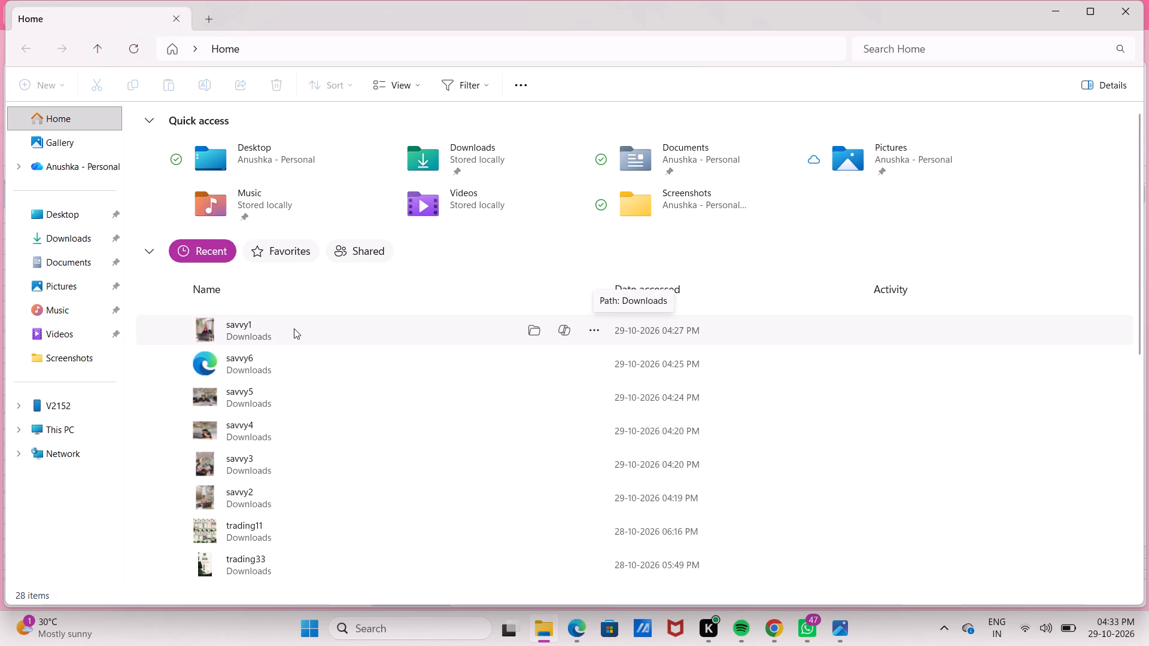
click(90, 243)
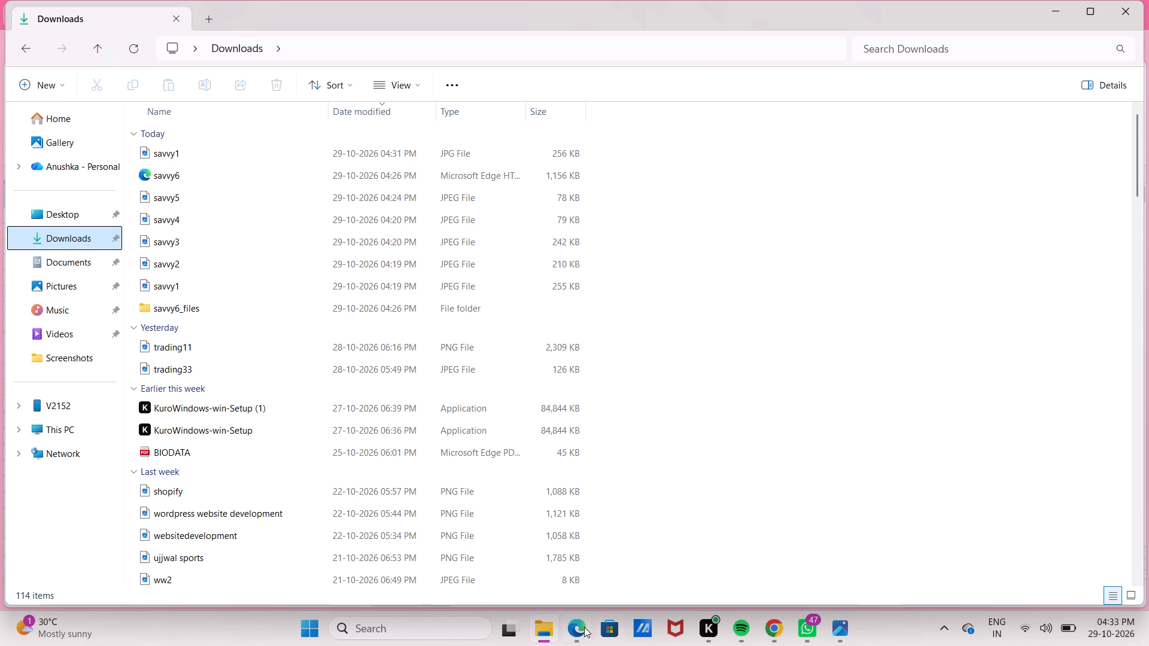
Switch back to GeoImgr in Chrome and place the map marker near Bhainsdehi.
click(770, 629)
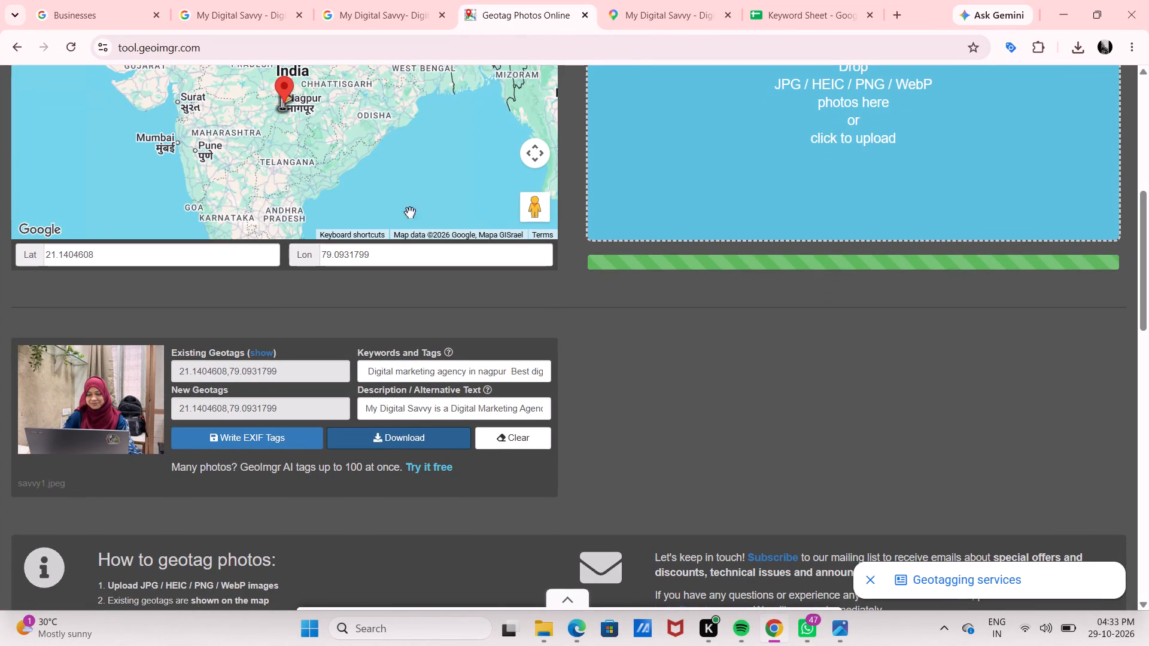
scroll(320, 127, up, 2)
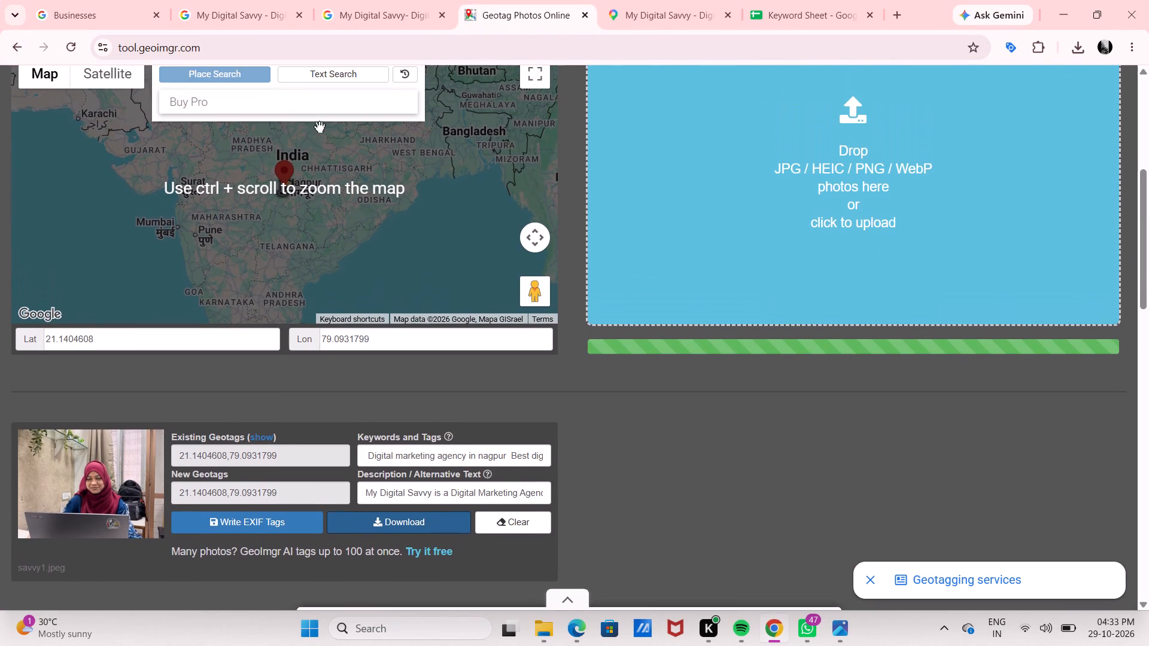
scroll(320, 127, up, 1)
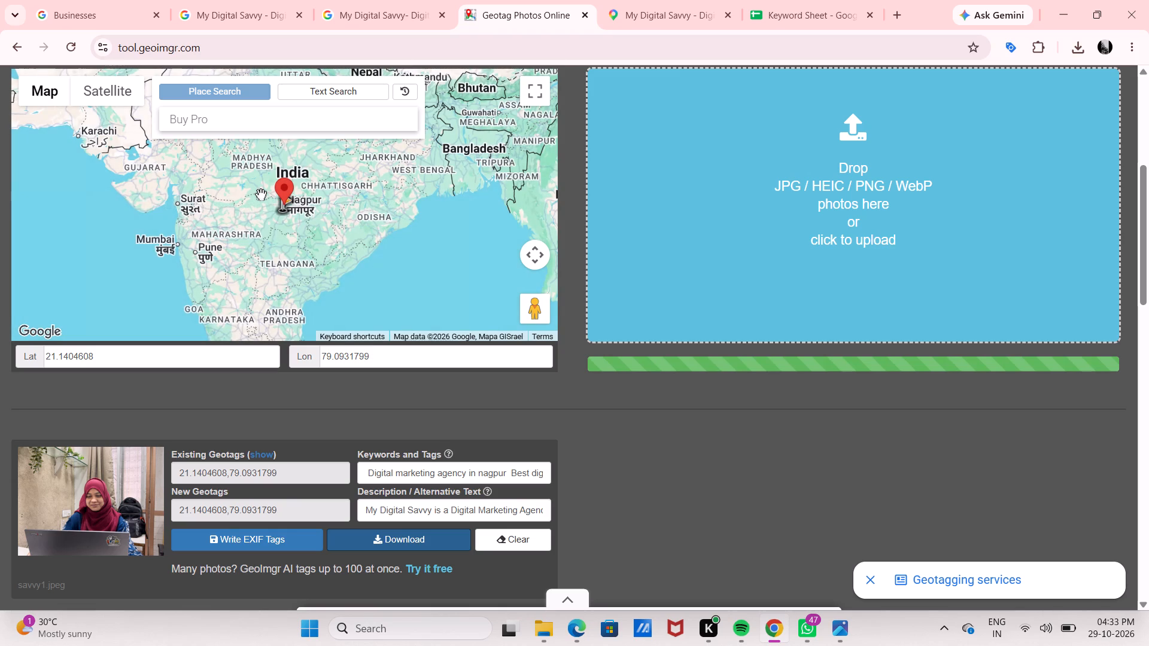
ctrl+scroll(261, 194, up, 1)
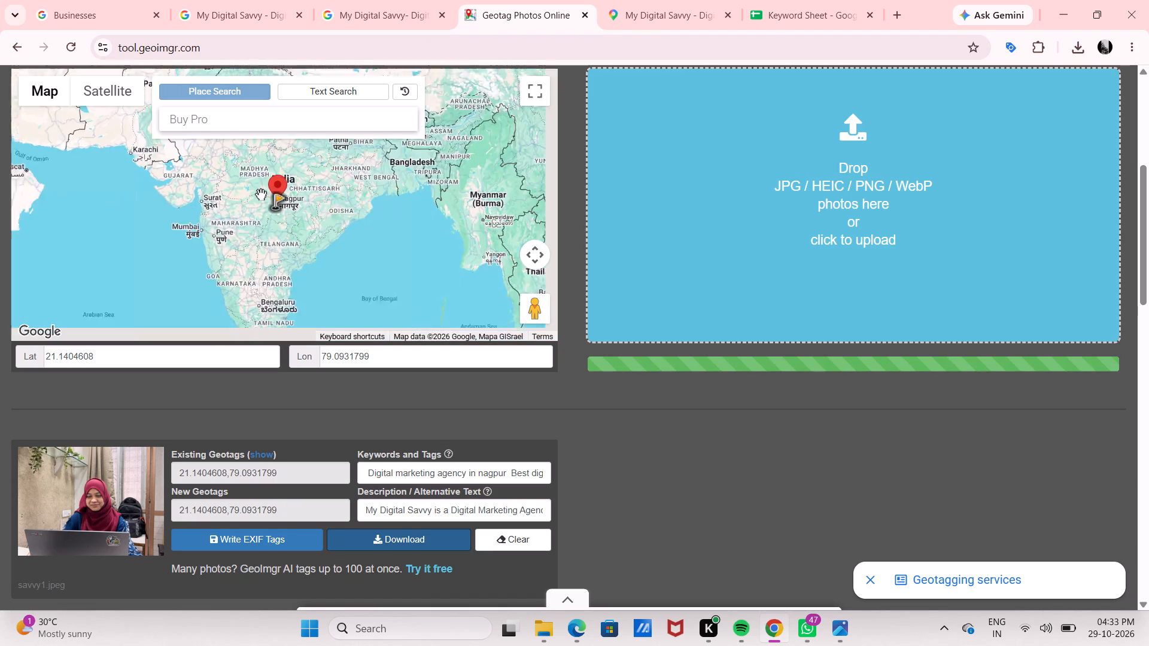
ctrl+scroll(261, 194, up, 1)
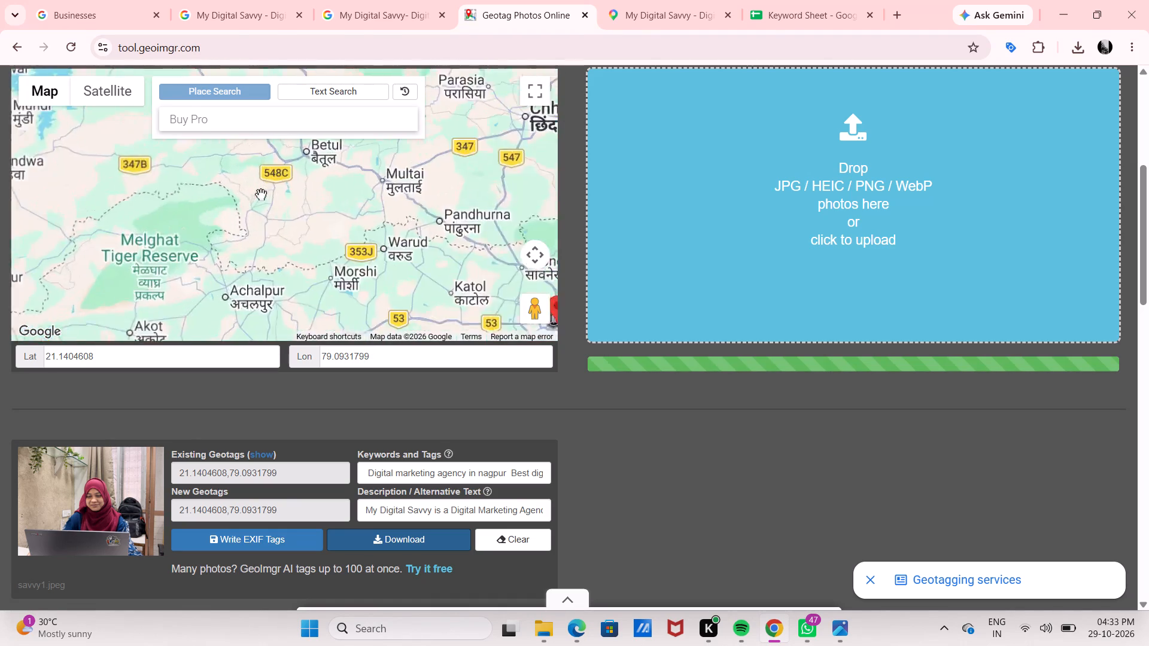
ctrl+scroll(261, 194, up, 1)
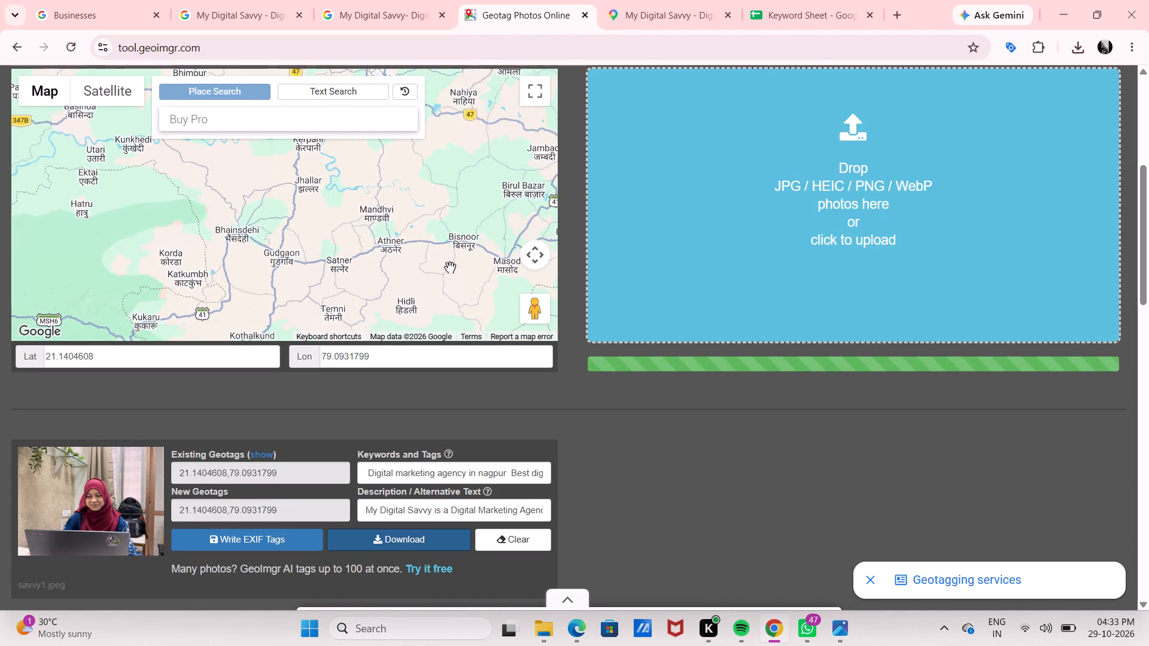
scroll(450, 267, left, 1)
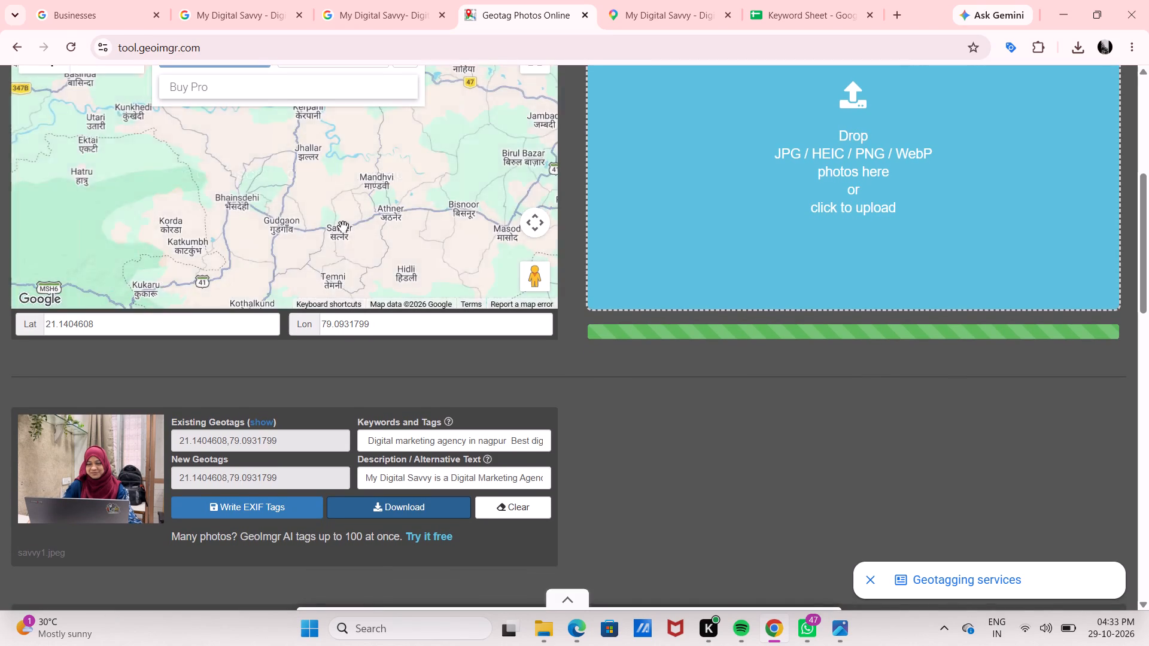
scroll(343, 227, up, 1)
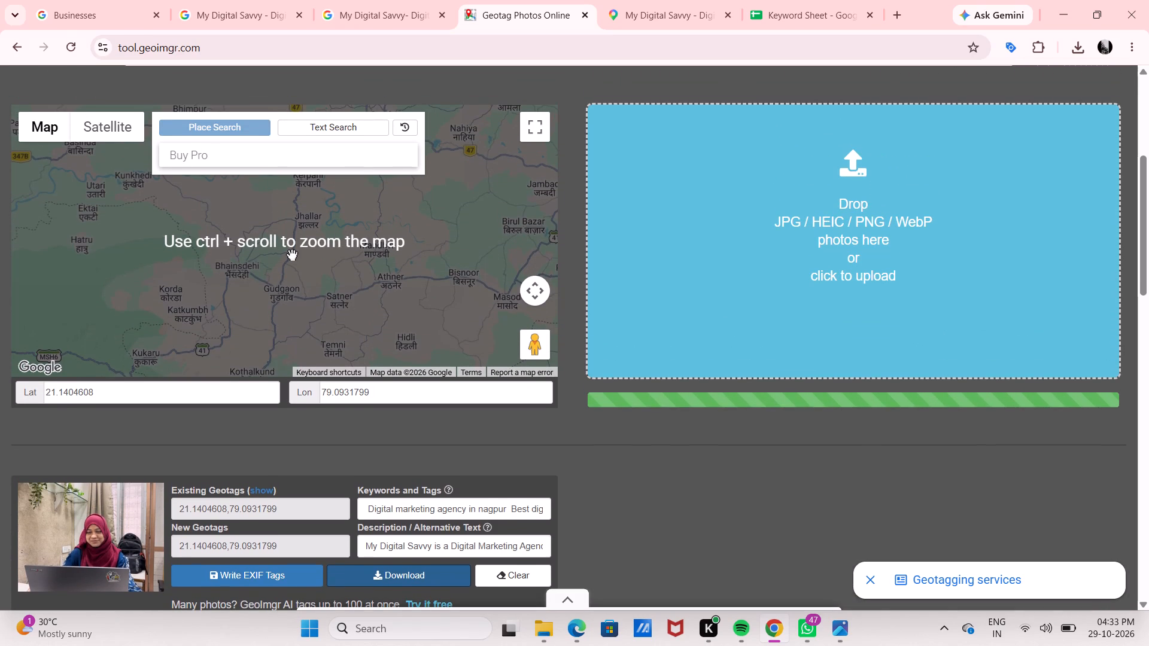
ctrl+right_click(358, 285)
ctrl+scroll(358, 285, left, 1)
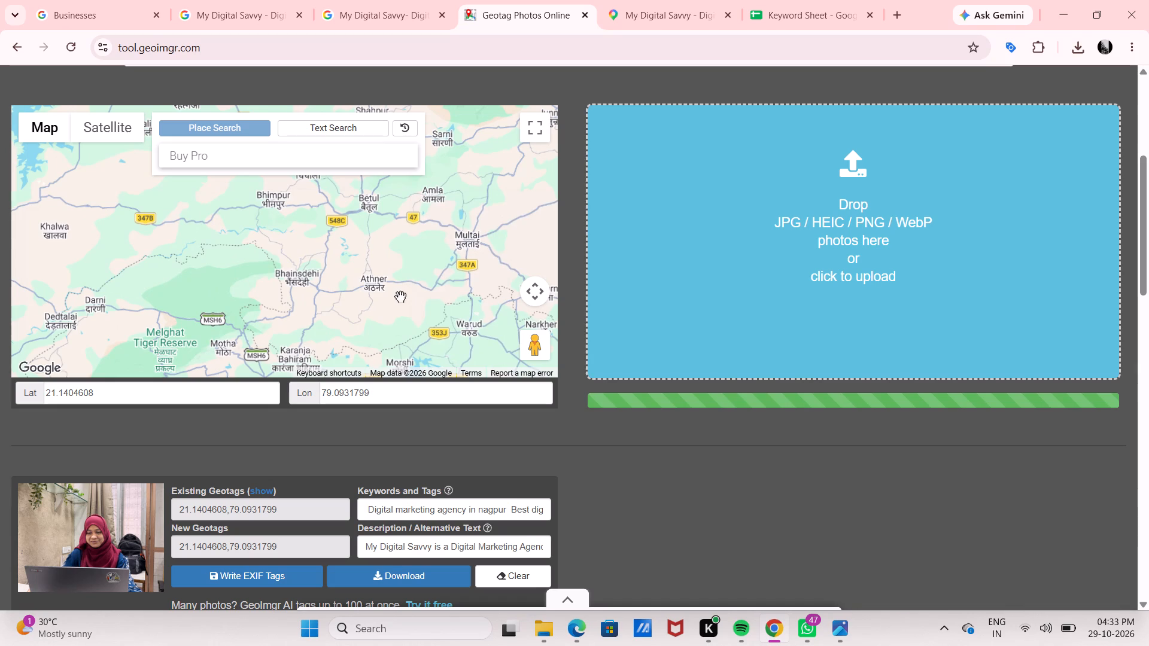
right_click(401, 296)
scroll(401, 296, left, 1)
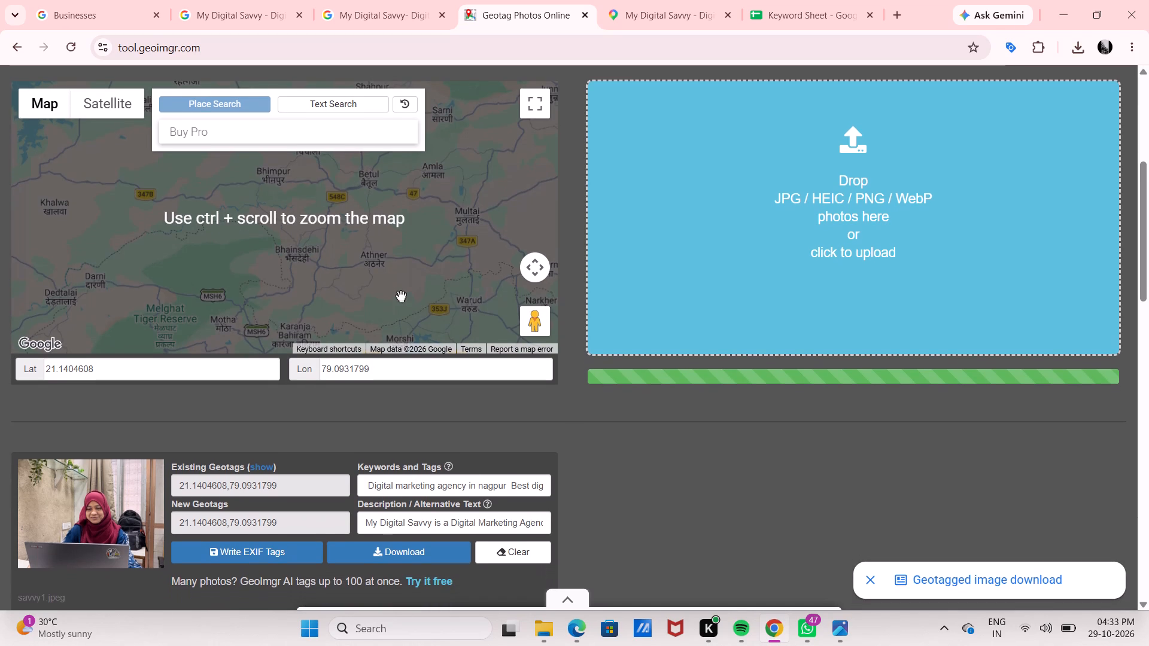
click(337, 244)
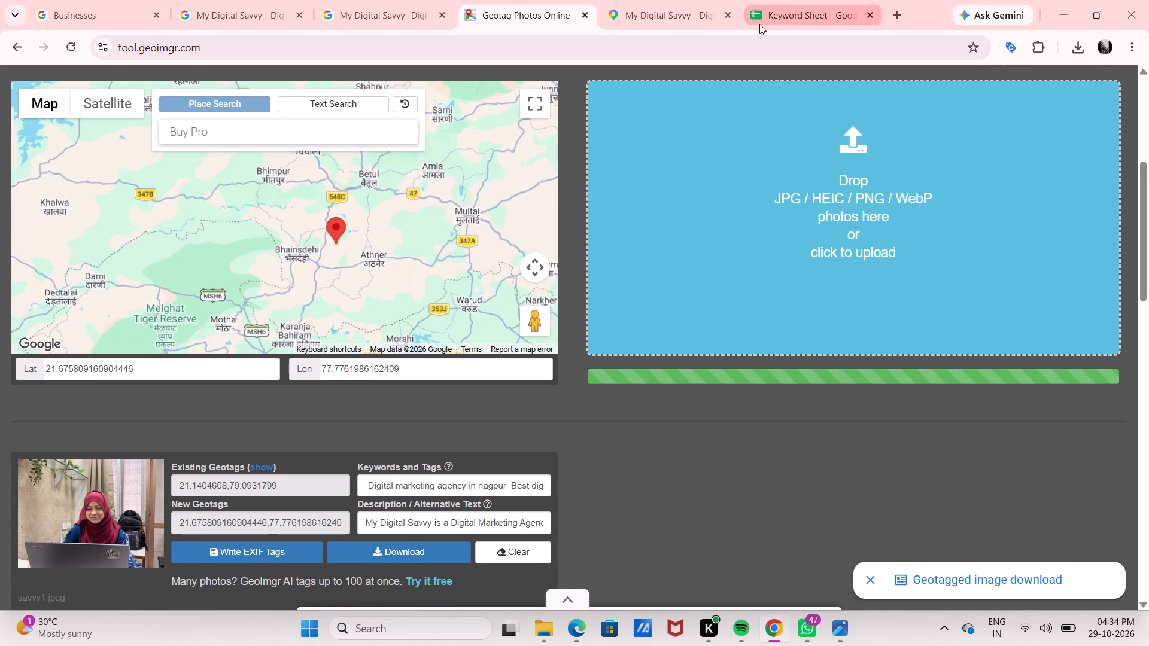
Reload the GeoImgr page to clear the savvy1 photo and its geotags.
click(71, 47)
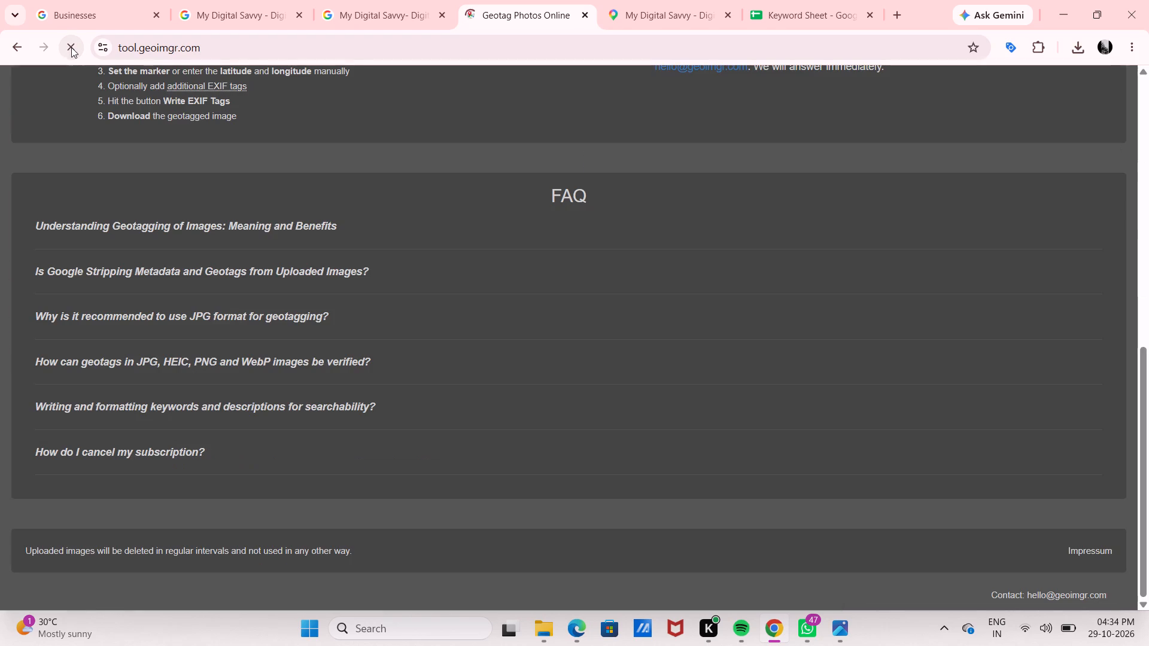
scroll(577, 324, up, 7)
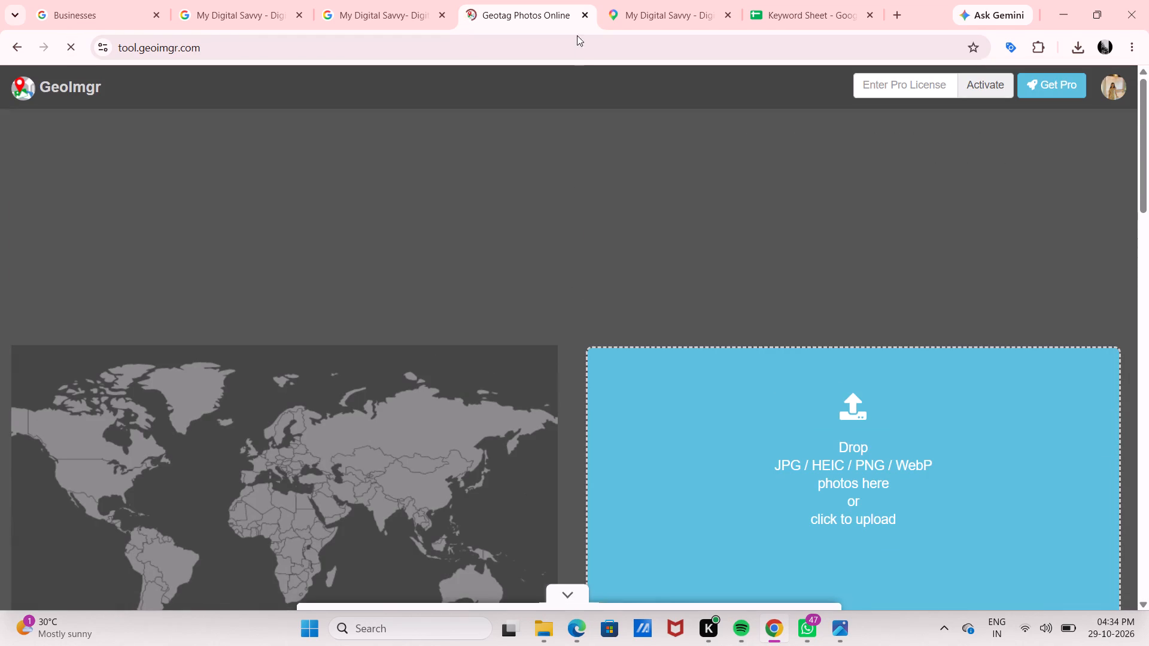
Close My Digital Savvy's business information on Google, open its photos and videos and look through them.
click(250, 11)
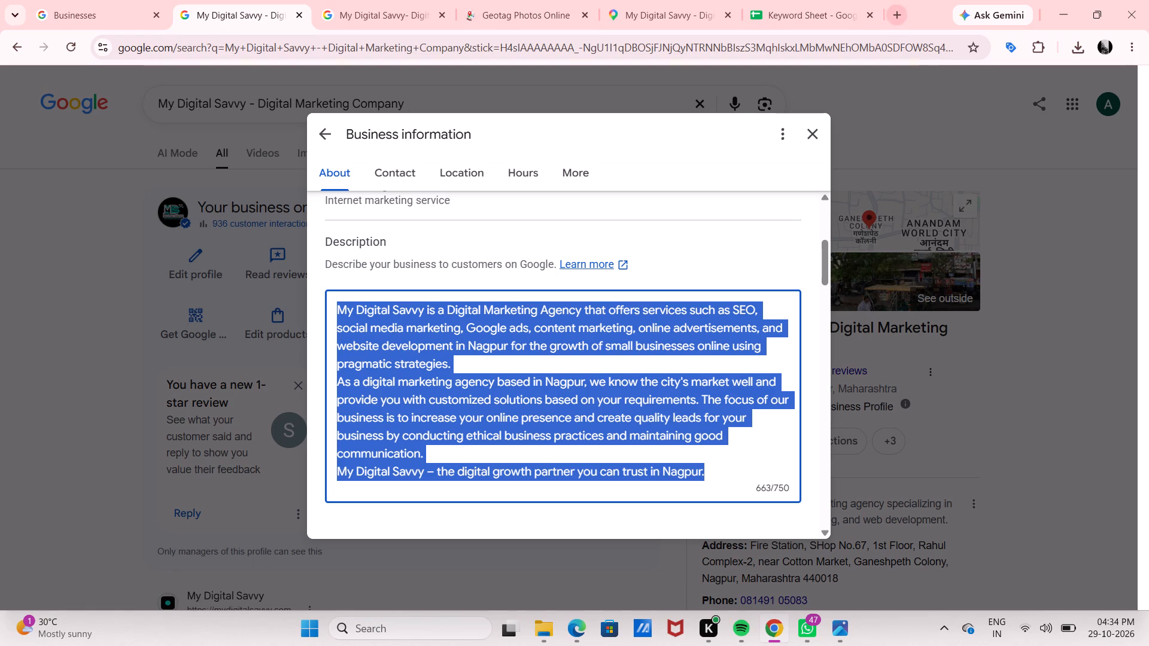
click(815, 127)
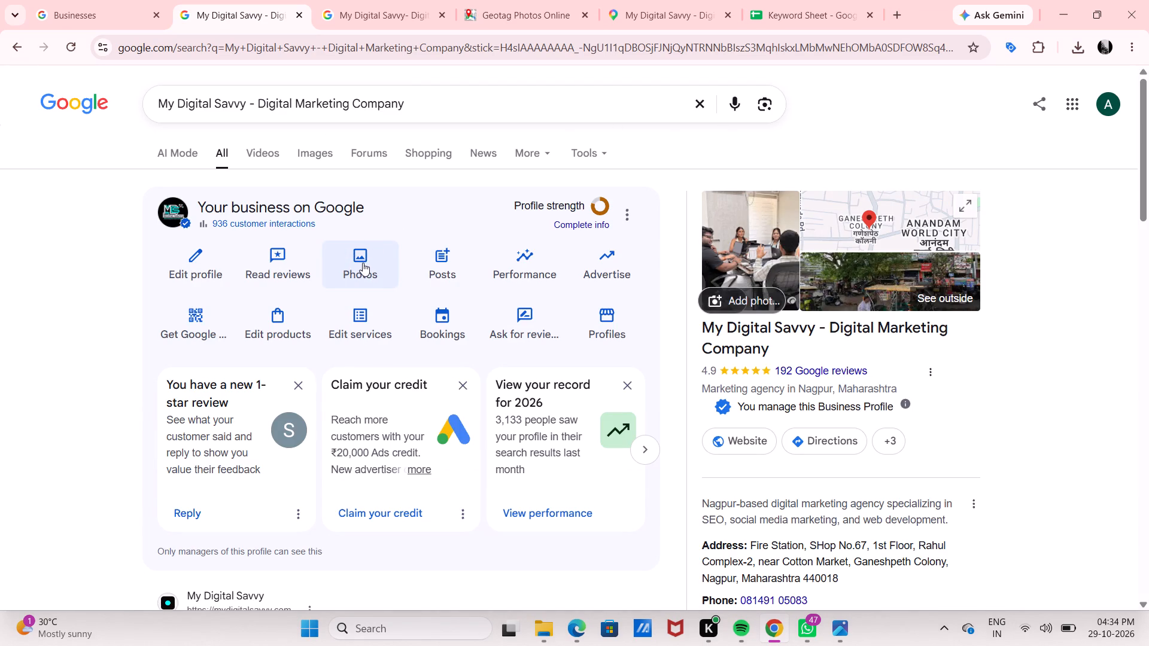
click(363, 263)
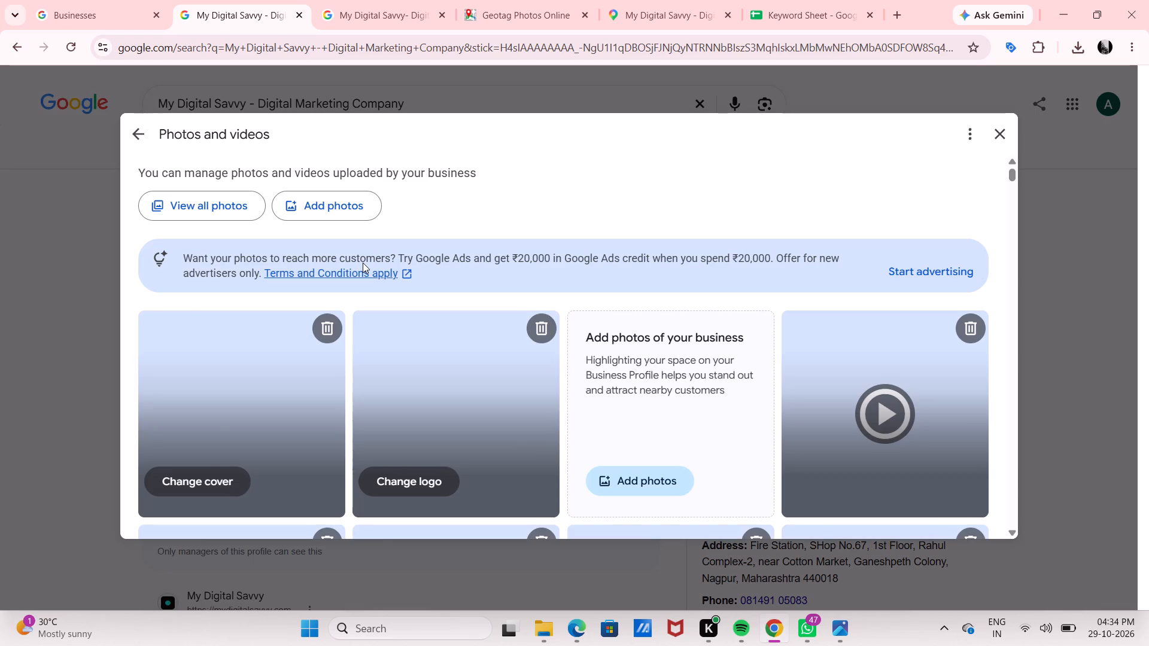
scroll(655, 378, down, 3)
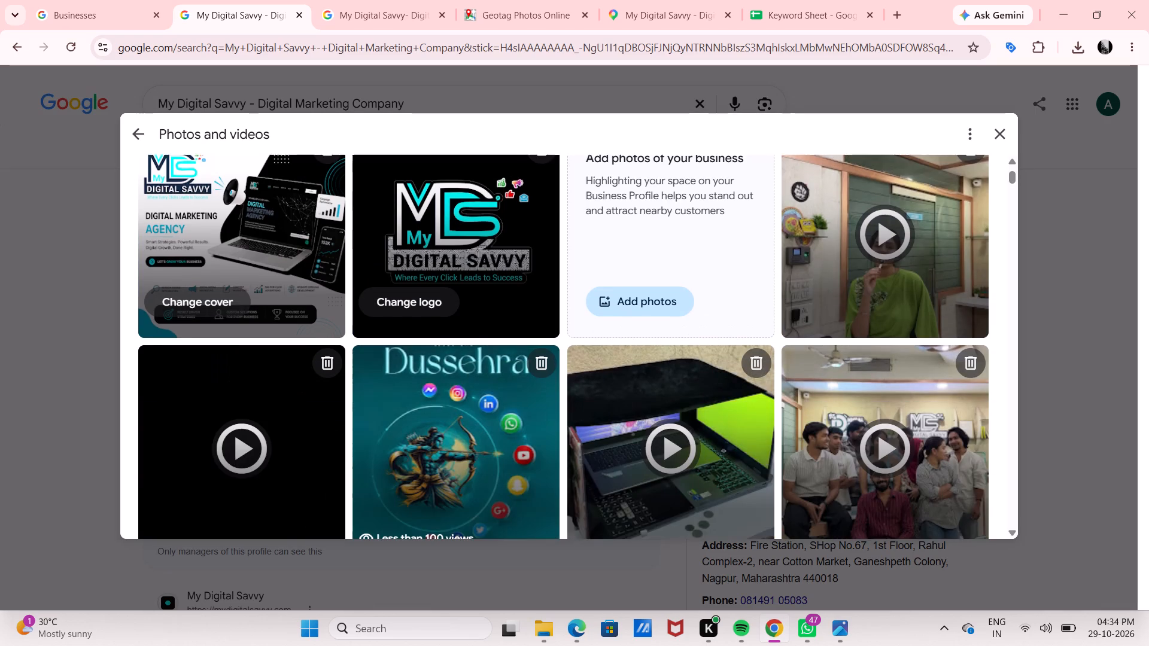
scroll(655, 378, right, 1)
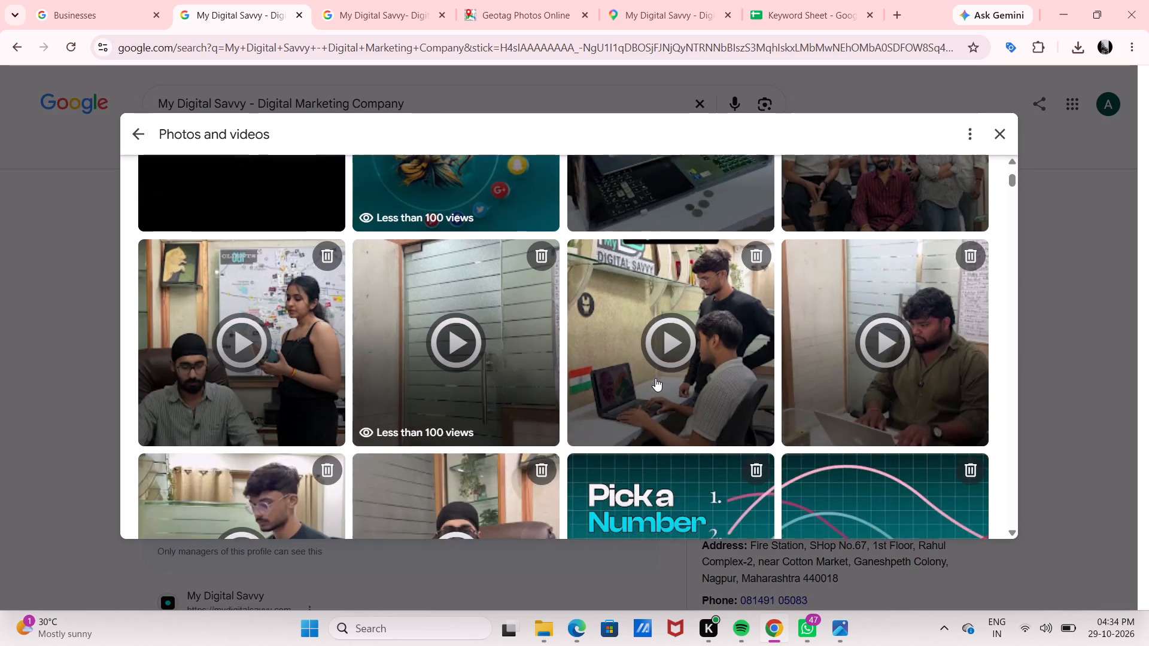
scroll(655, 378, right, 1)
scroll(655, 378, down, 1)
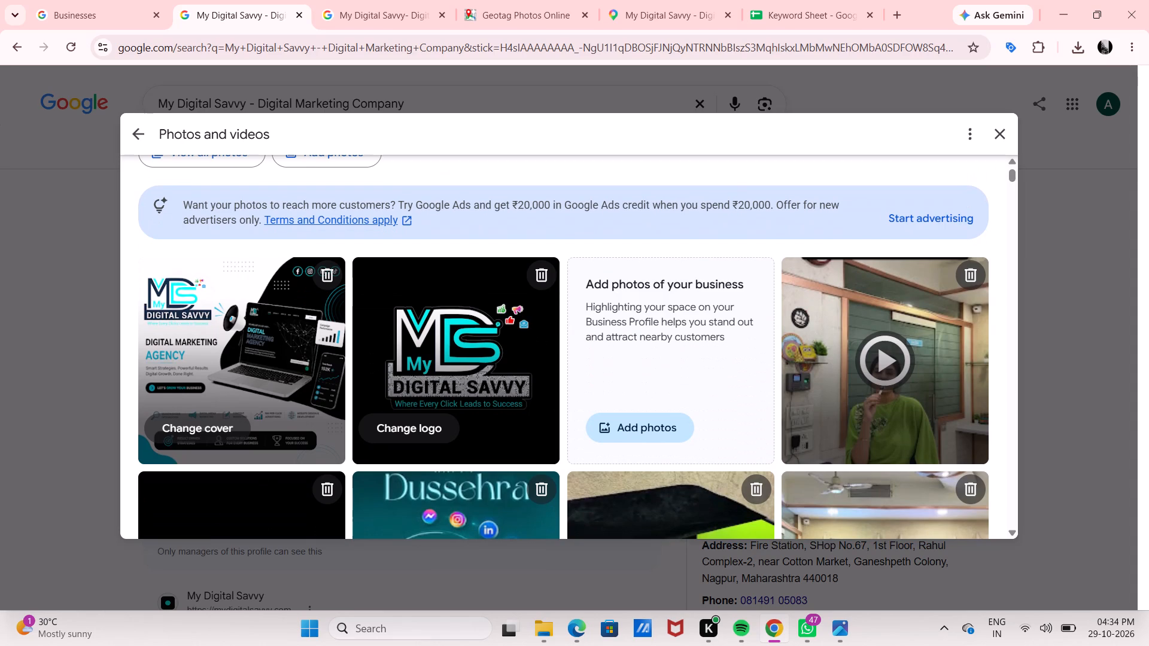
scroll(655, 378, down, 1)
scroll(655, 378, up, 4)
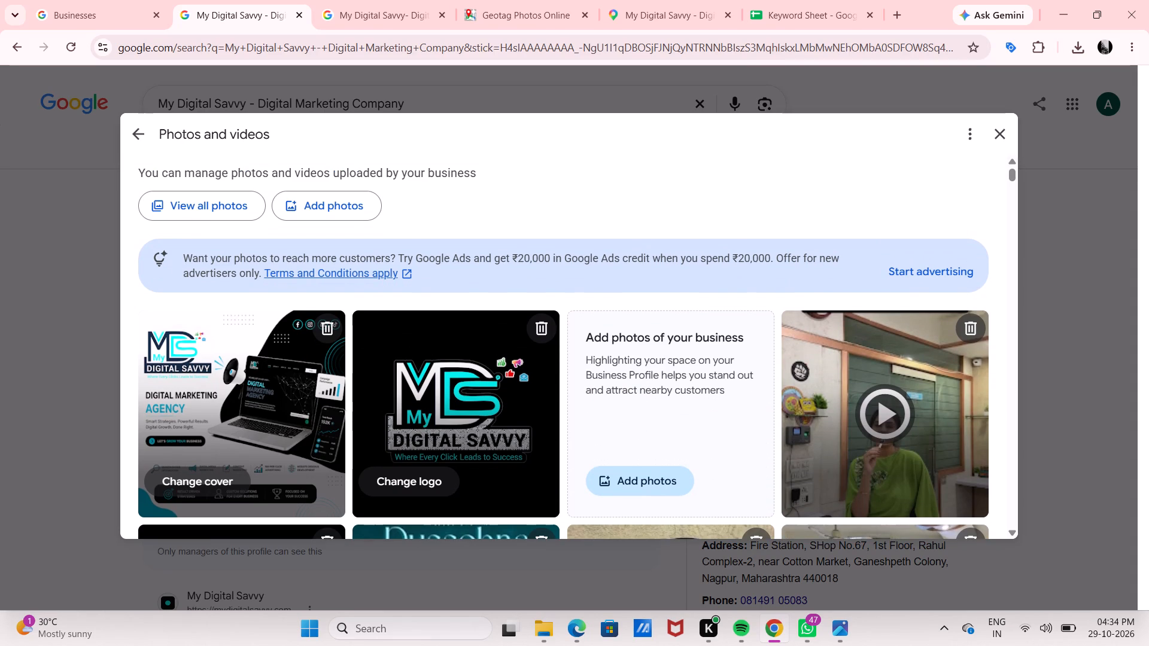
Add the geotagged savvy1 JPG from Downloads to the My Digital Savvy - Digital Marketing Company profile's photos.
click(640, 473)
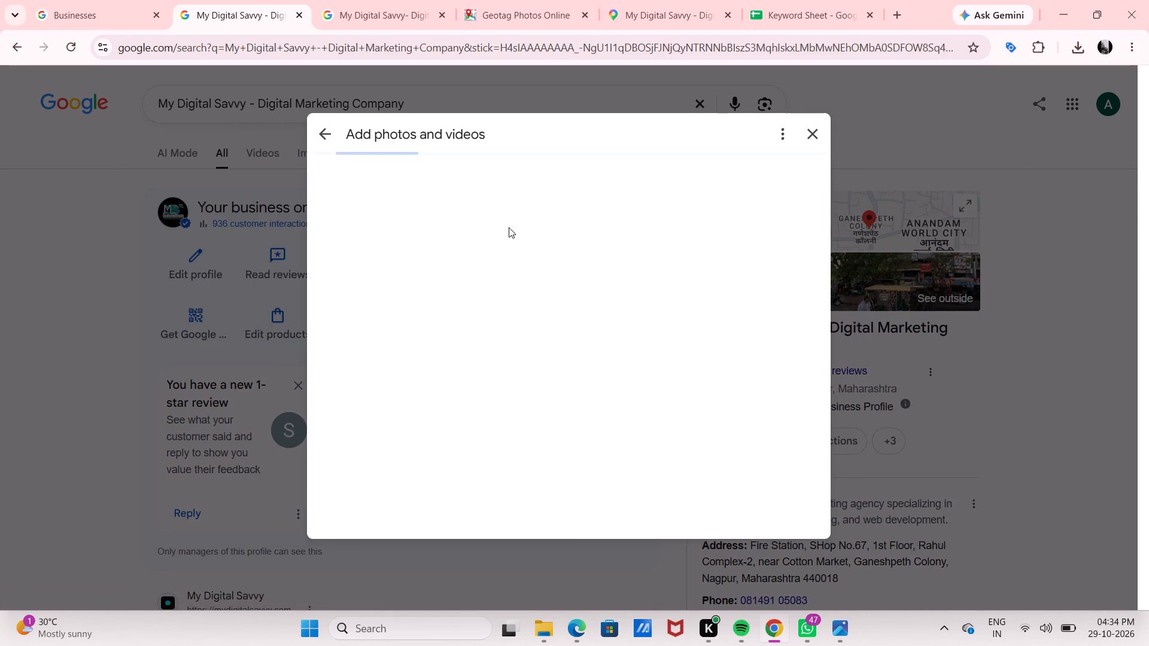
click(589, 298)
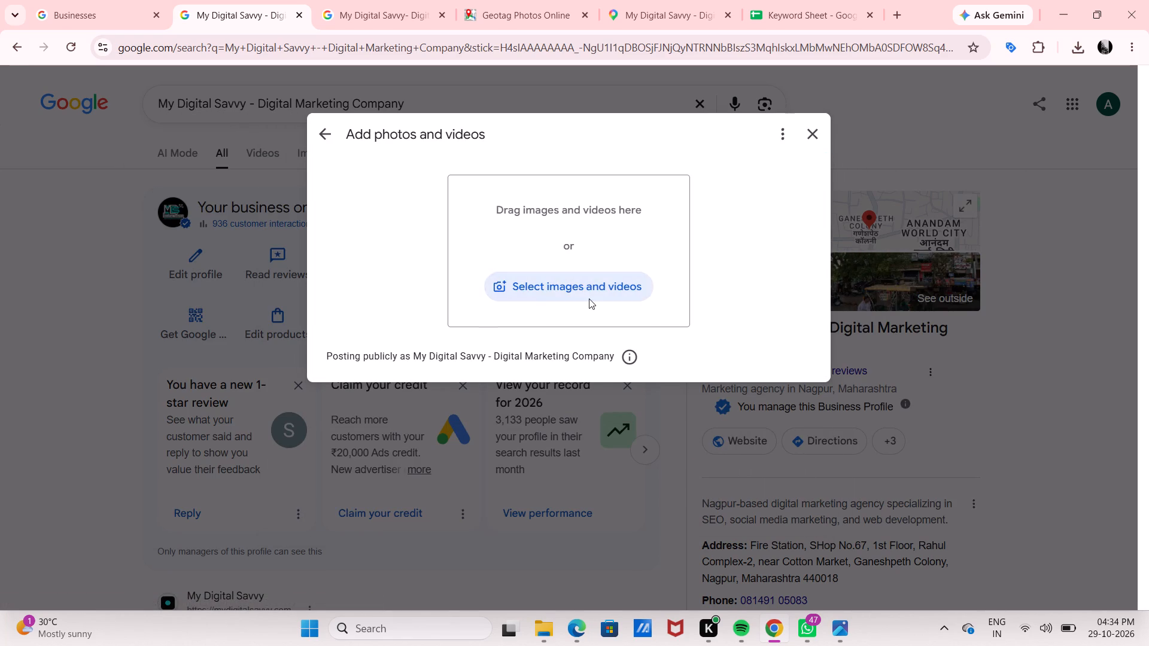
scroll(209, 220, down, 6)
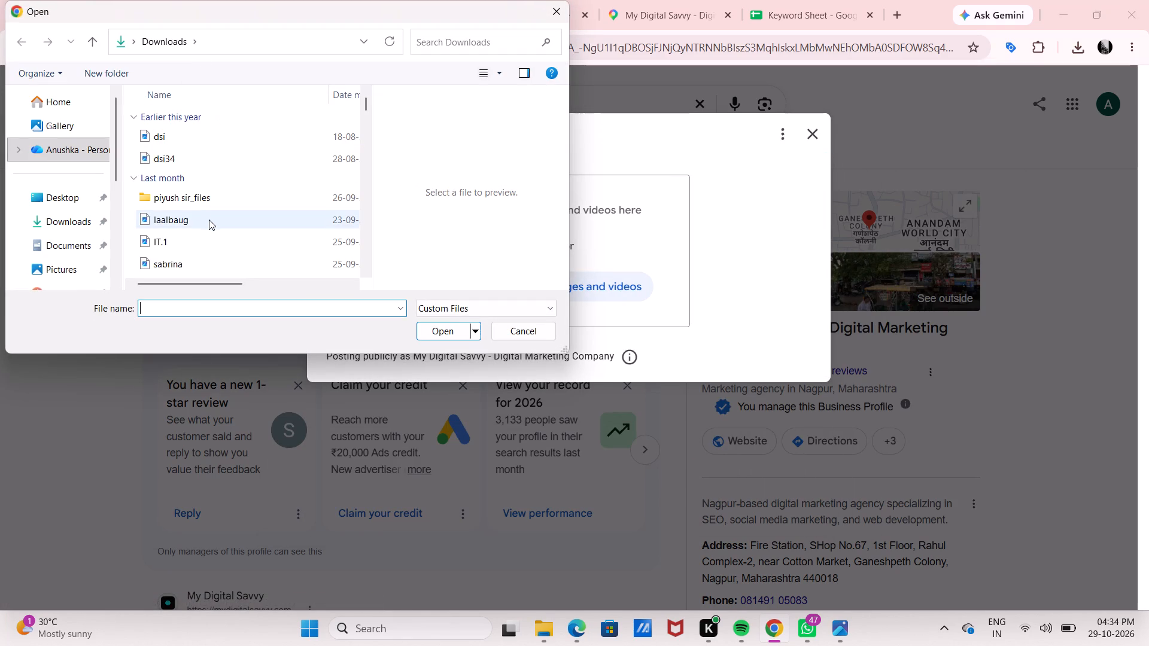
scroll(209, 220, down, 16)
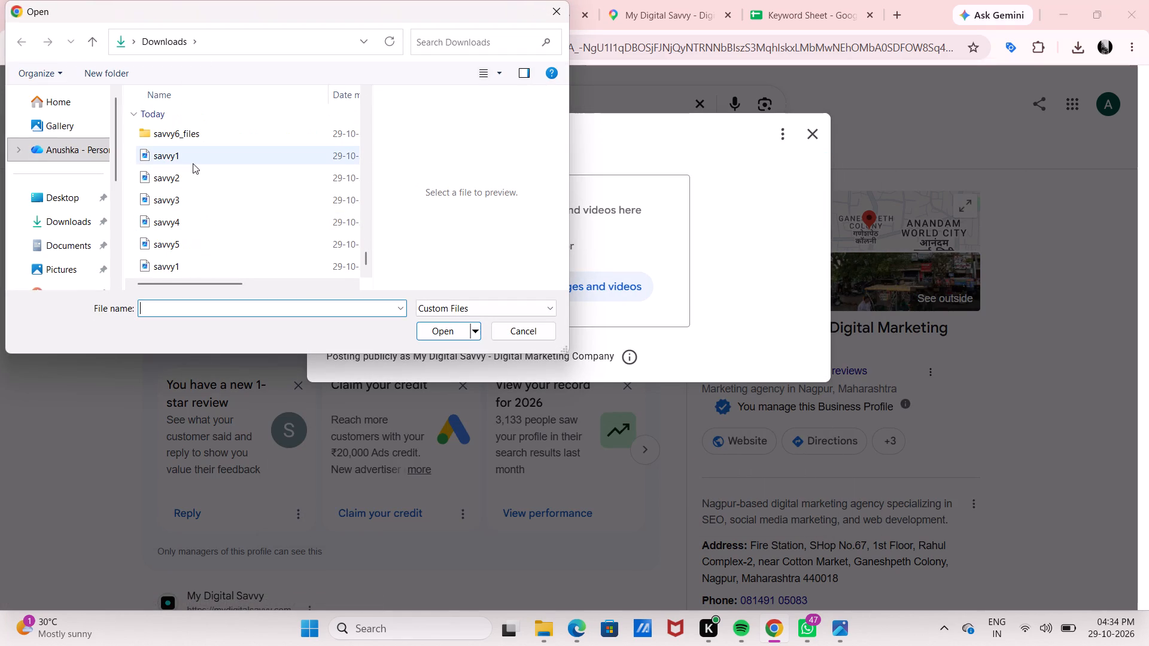
click(184, 273)
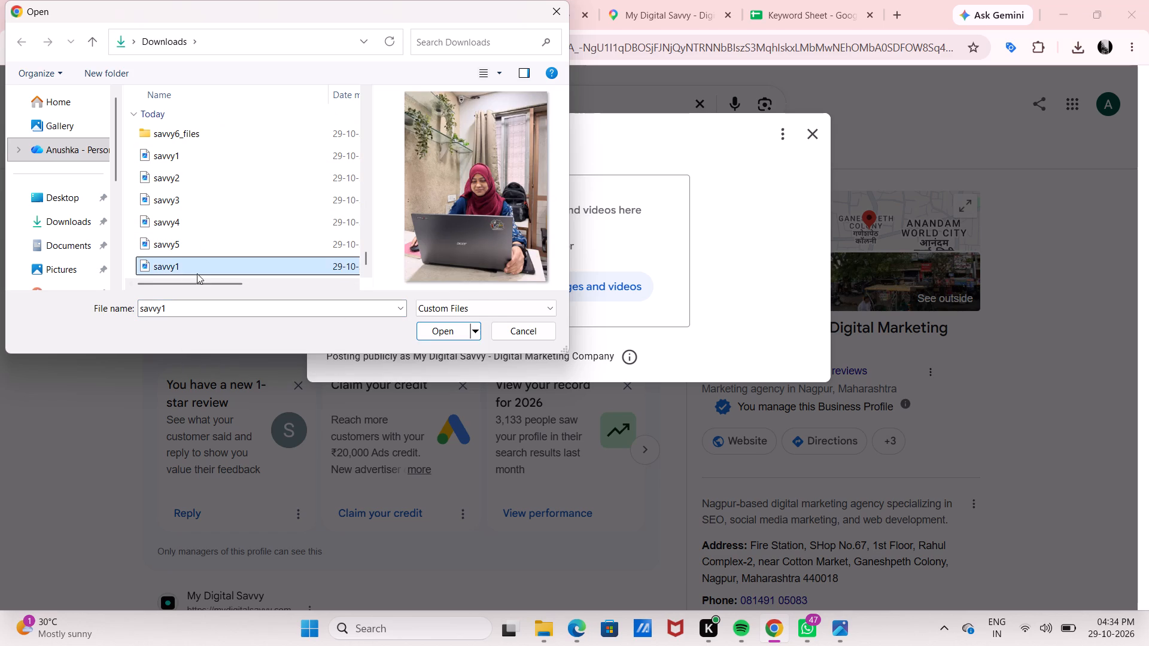
click(442, 331)
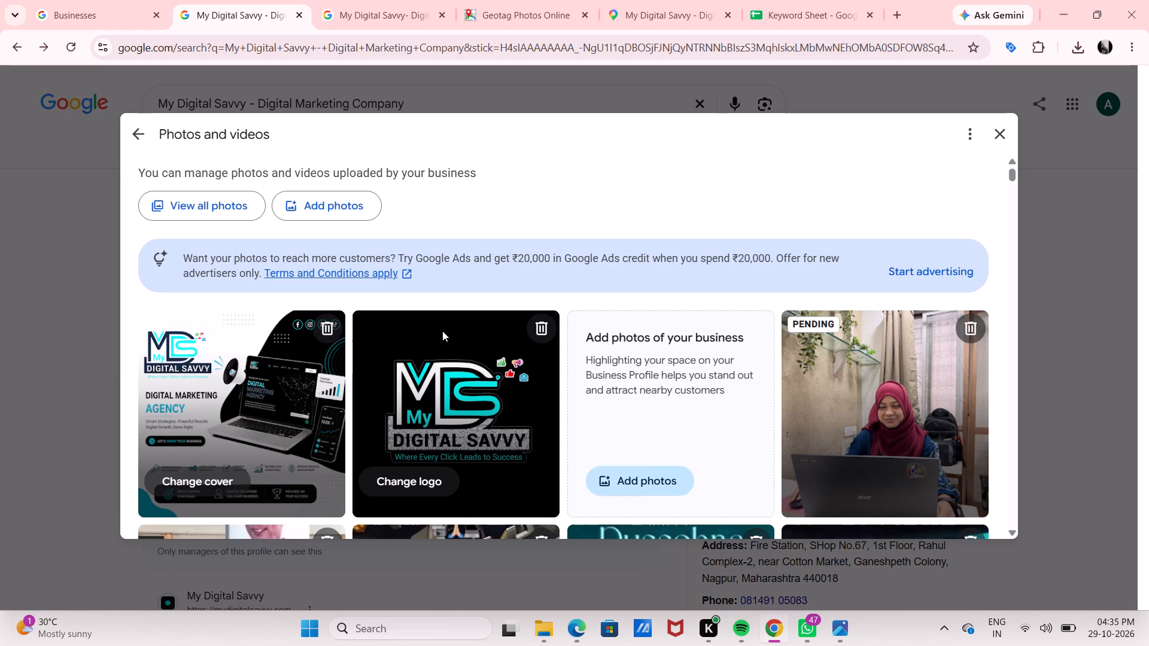
Glance at the other My Digital Savvy listing, look through this business's photos and videos, and close them.
click(373, 1)
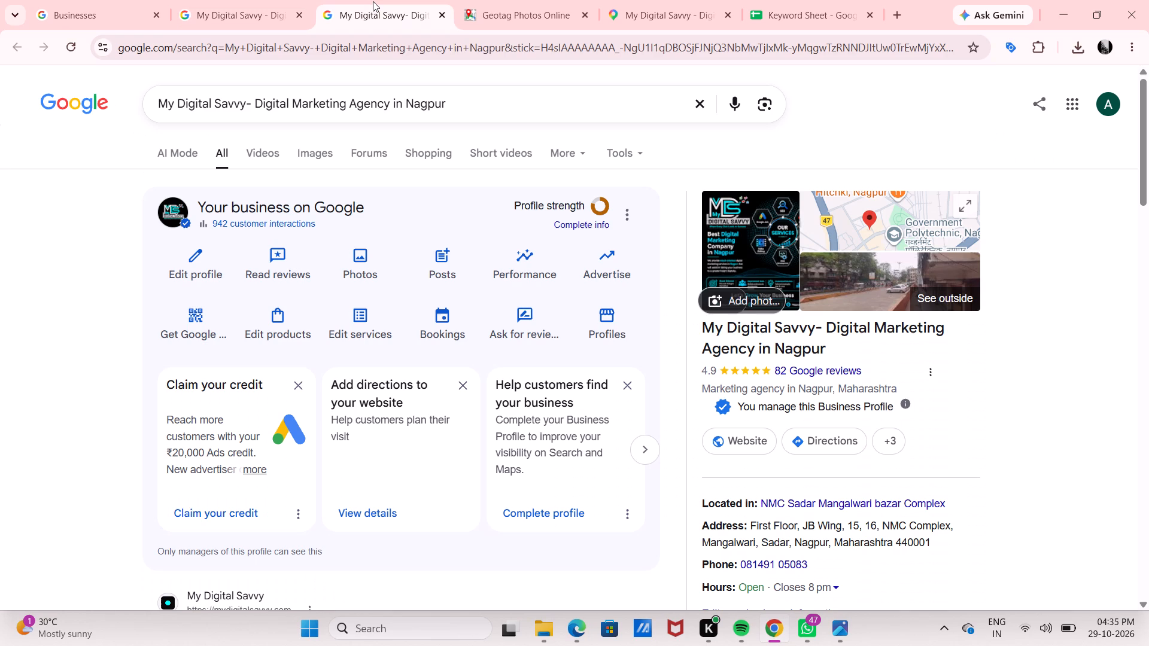
click(234, 5)
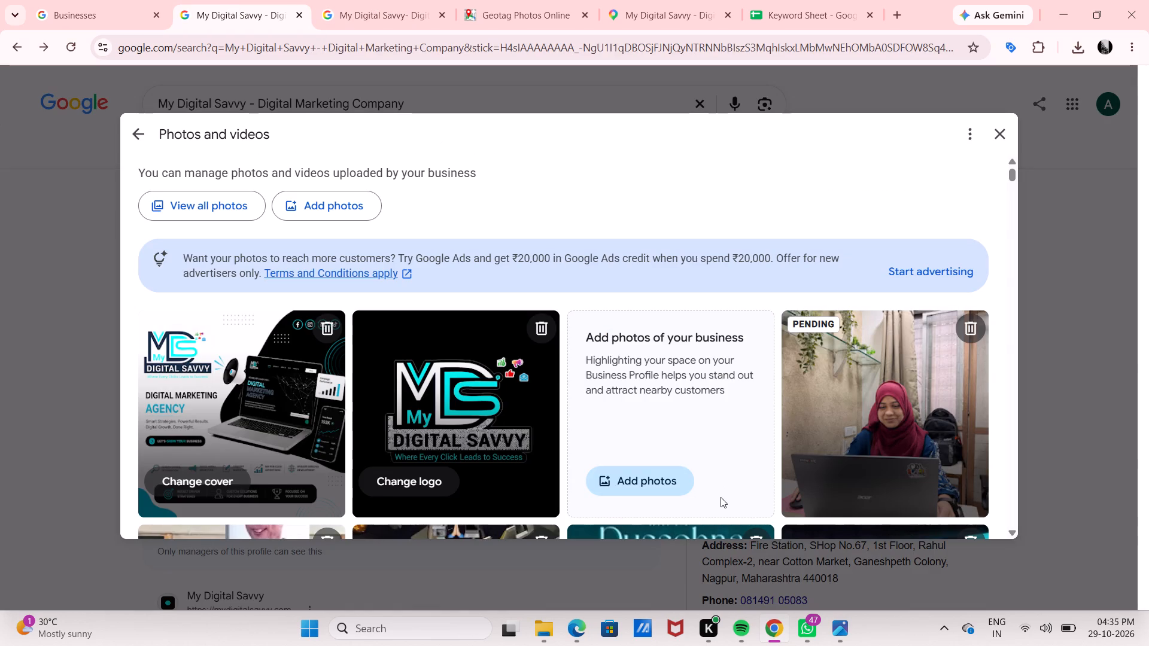
scroll(698, 396, down, 2)
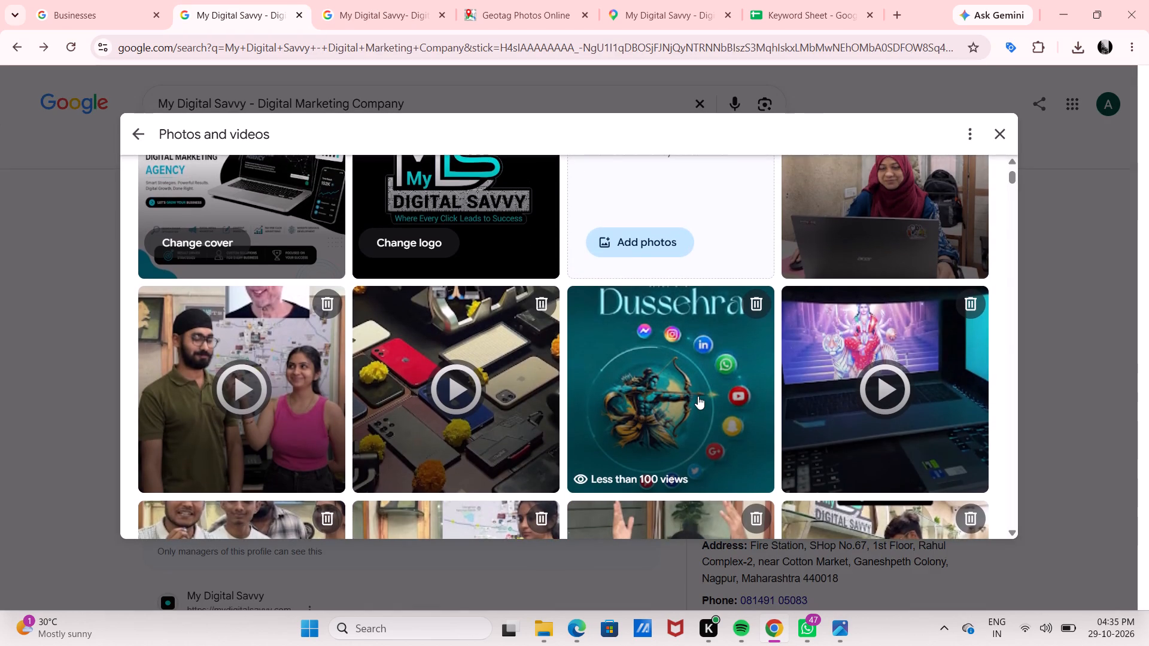
scroll(698, 396, down, 2)
scroll(698, 396, right, 1)
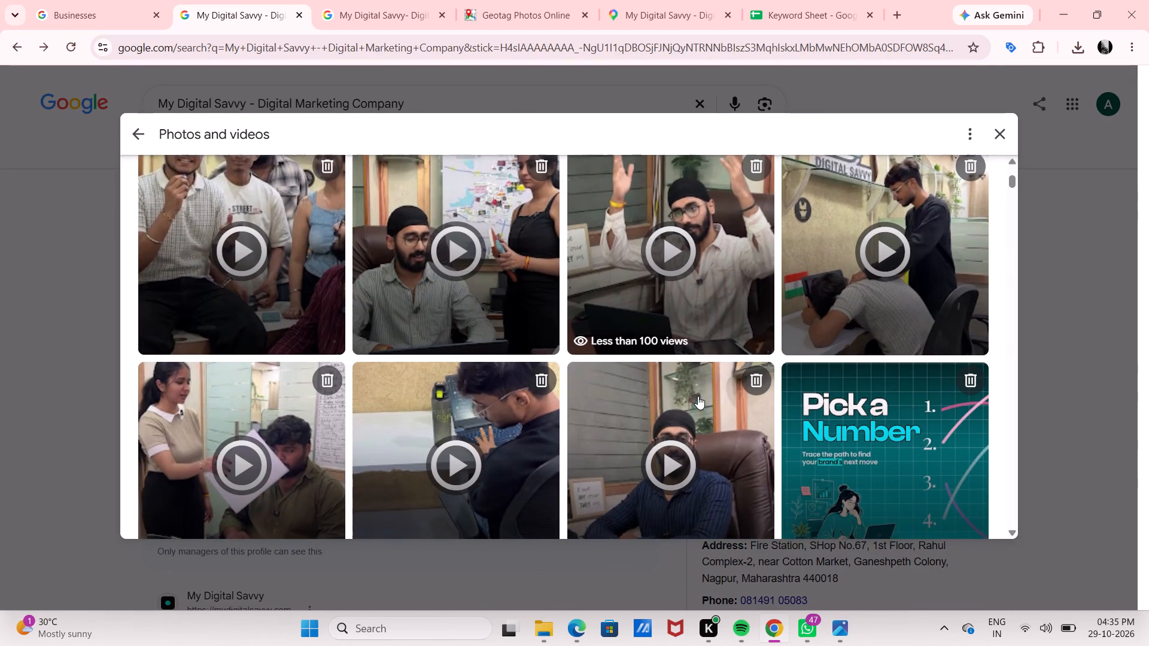
scroll(698, 396, right, 1)
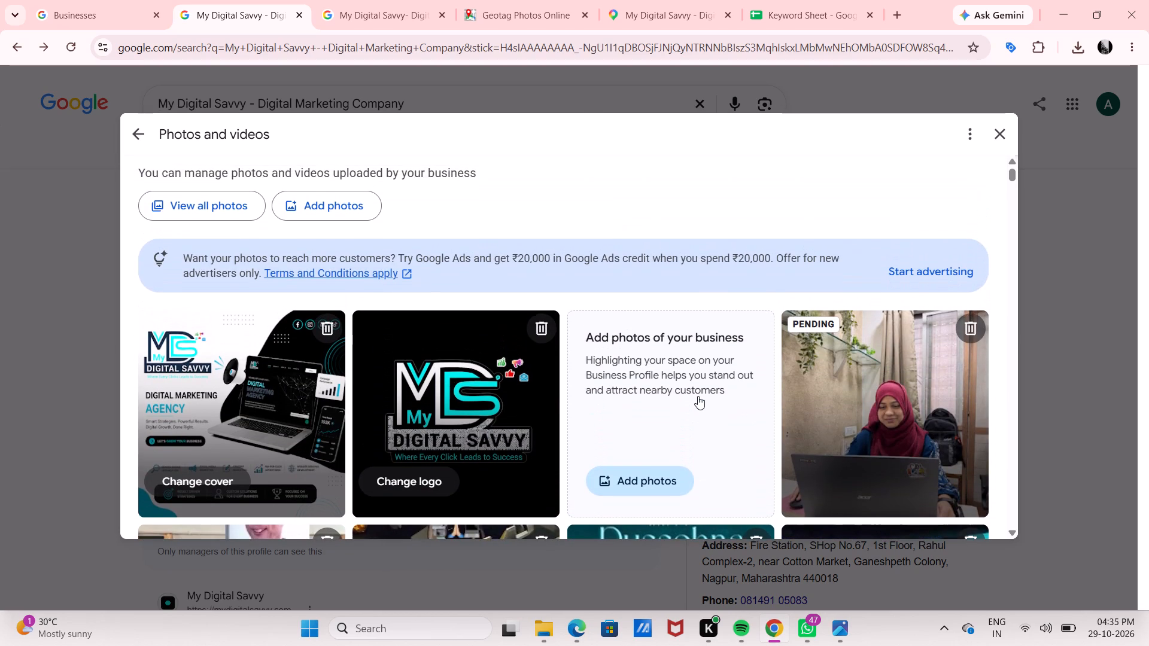
click(999, 130)
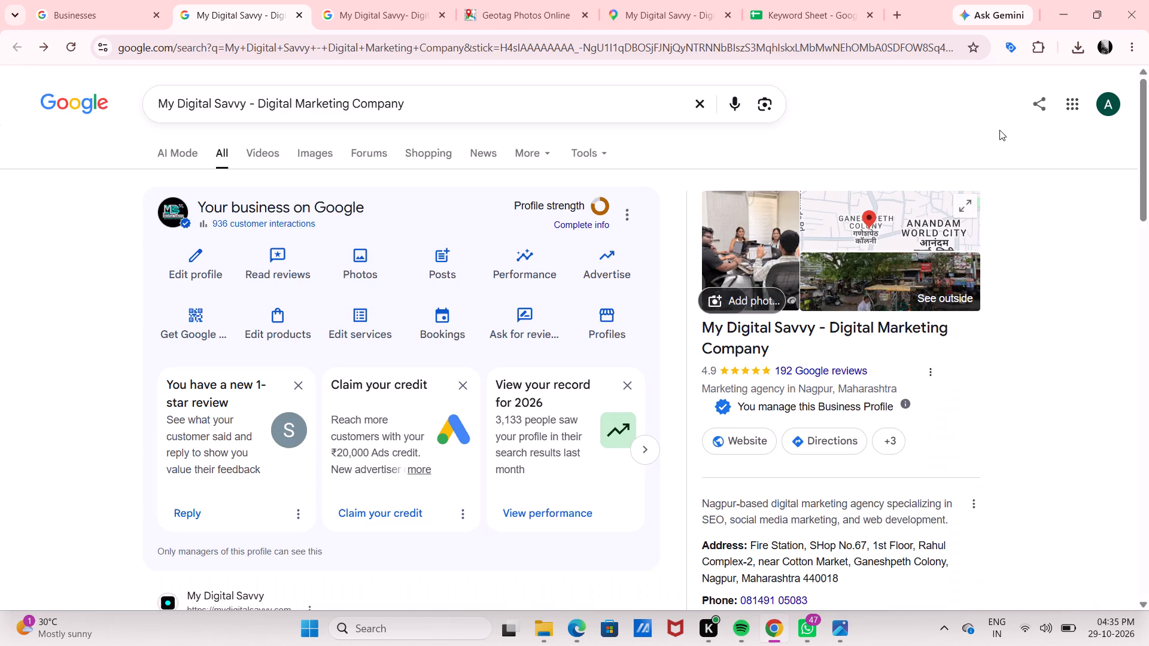
Switch to GeoImgr, dismiss the ad and upload the original savvy1 photo, the first one listed under Today in Downloads.
click(527, 12)
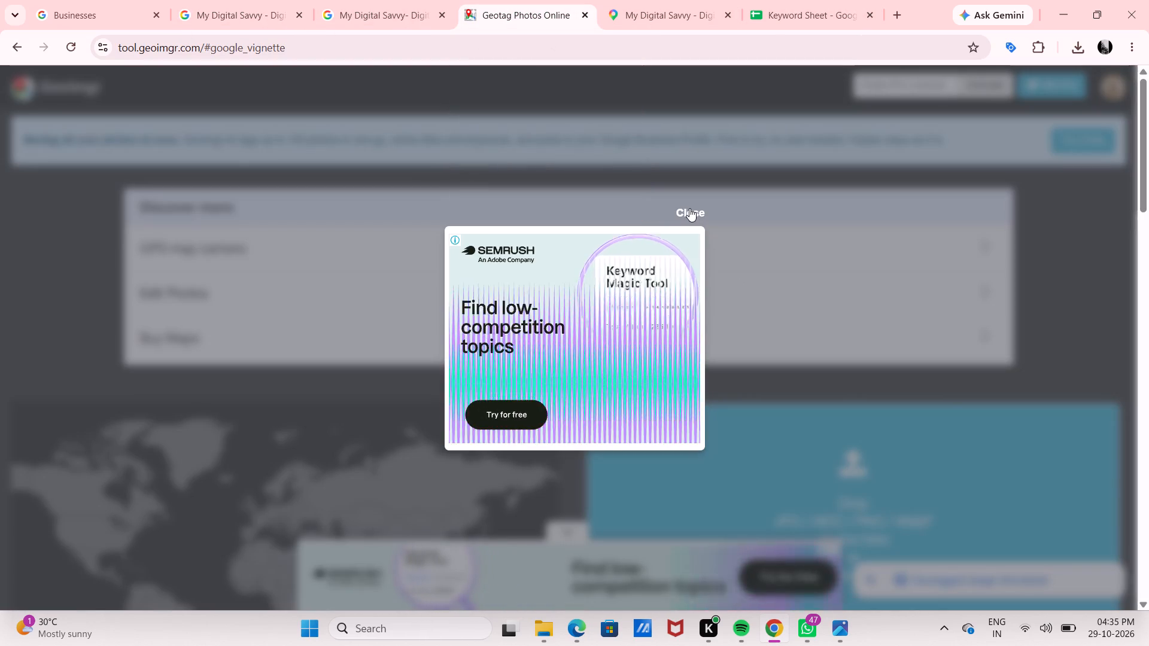
click(688, 208)
scroll(709, 387, down, 3)
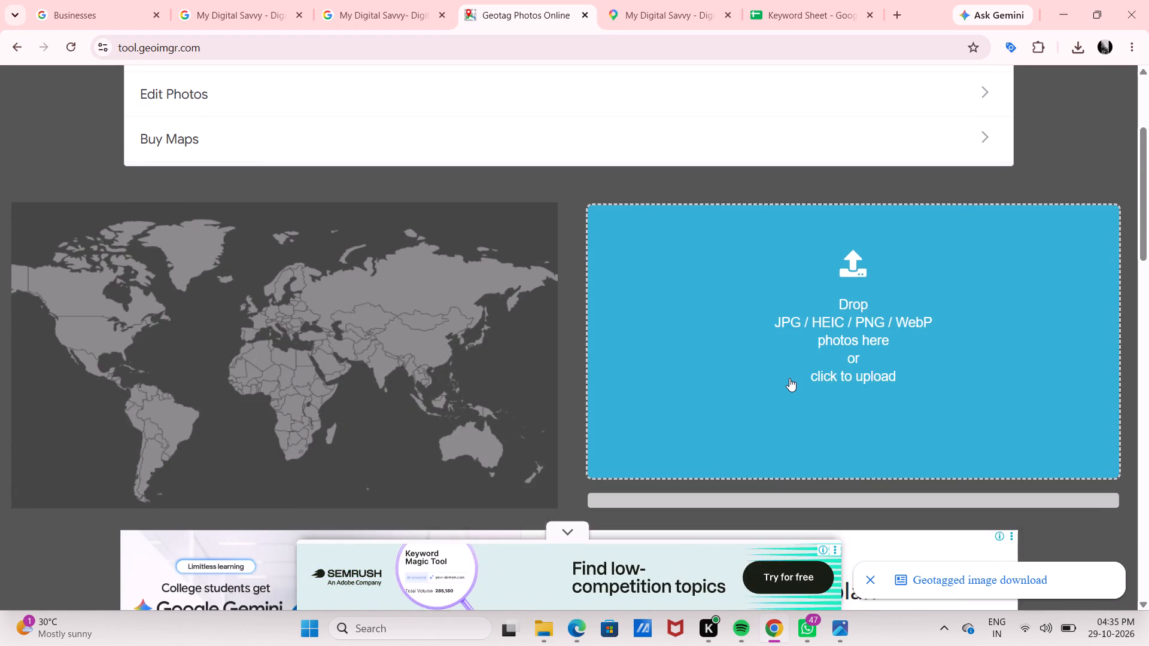
click(789, 378)
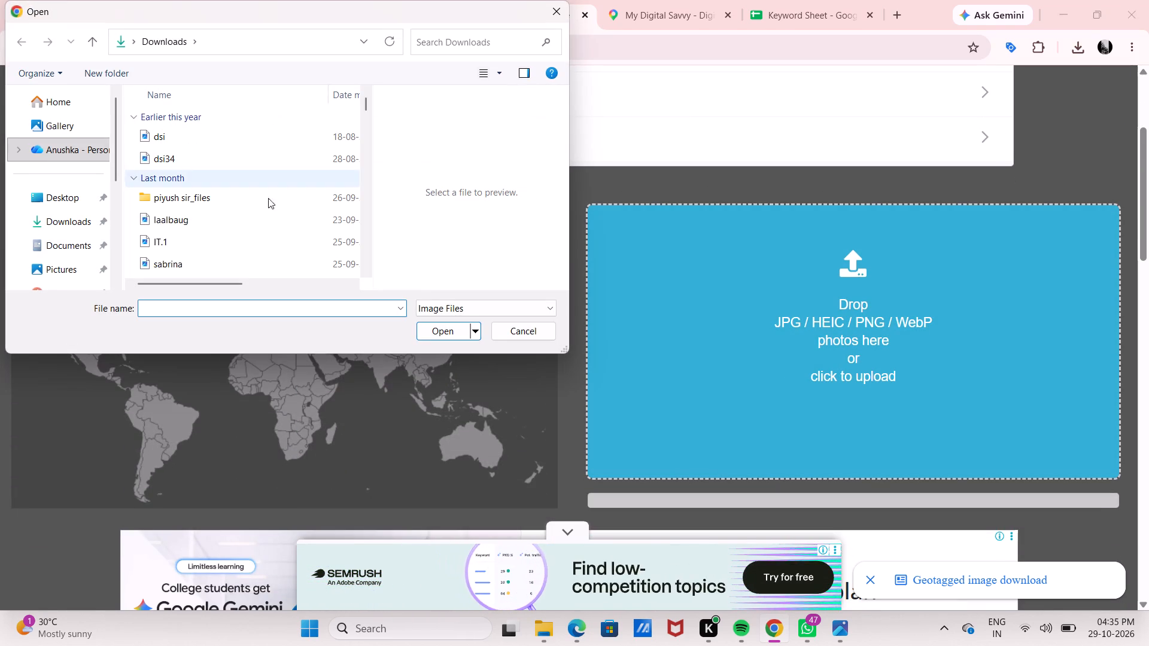
scroll(250, 234, down, 16)
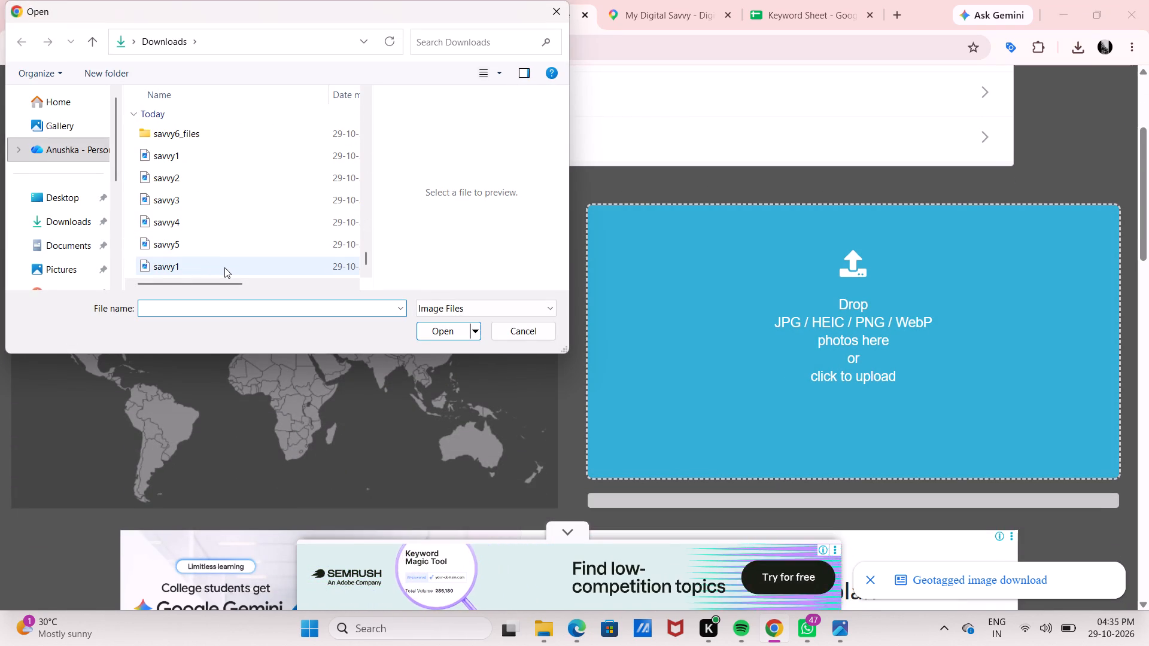
click(229, 157)
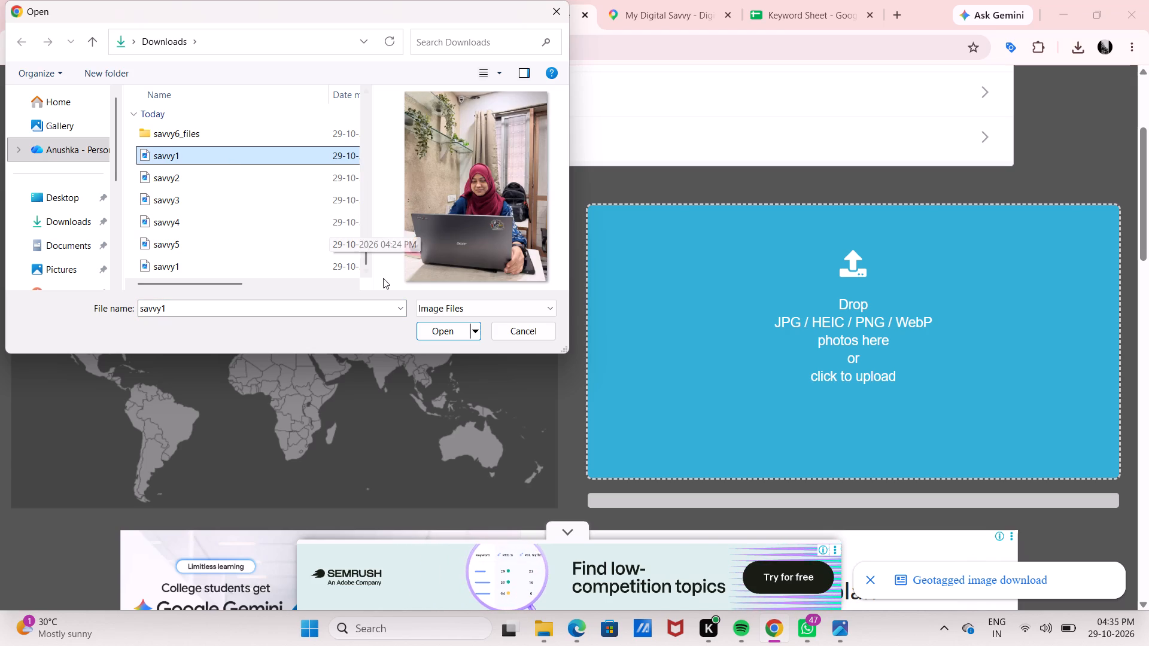
click(445, 332)
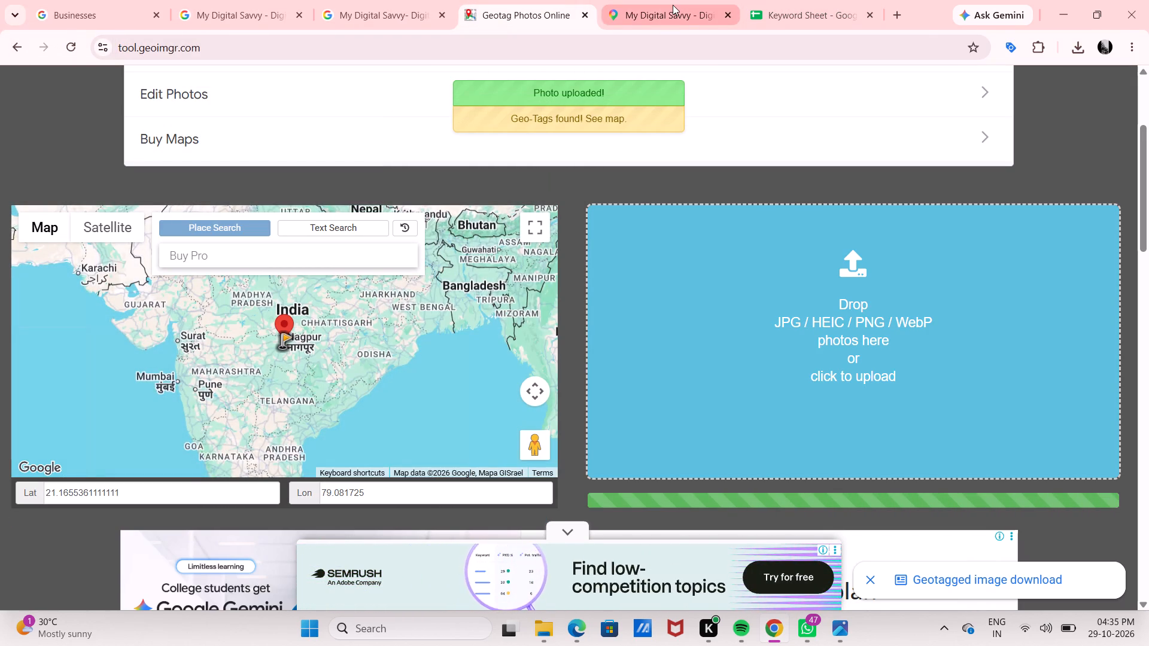
Copy the business's longitude from its Google Maps address and set GeoImgr's longitude to 79.0931799.
click(673, 5)
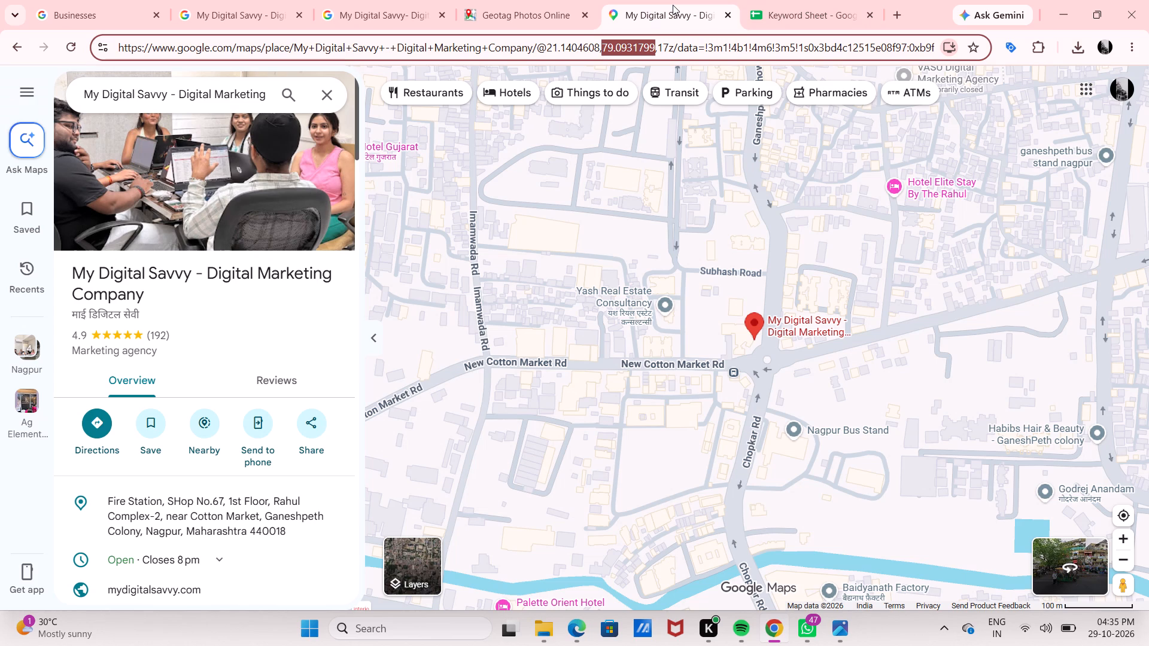
key(ctrl+c)
click(492, 1)
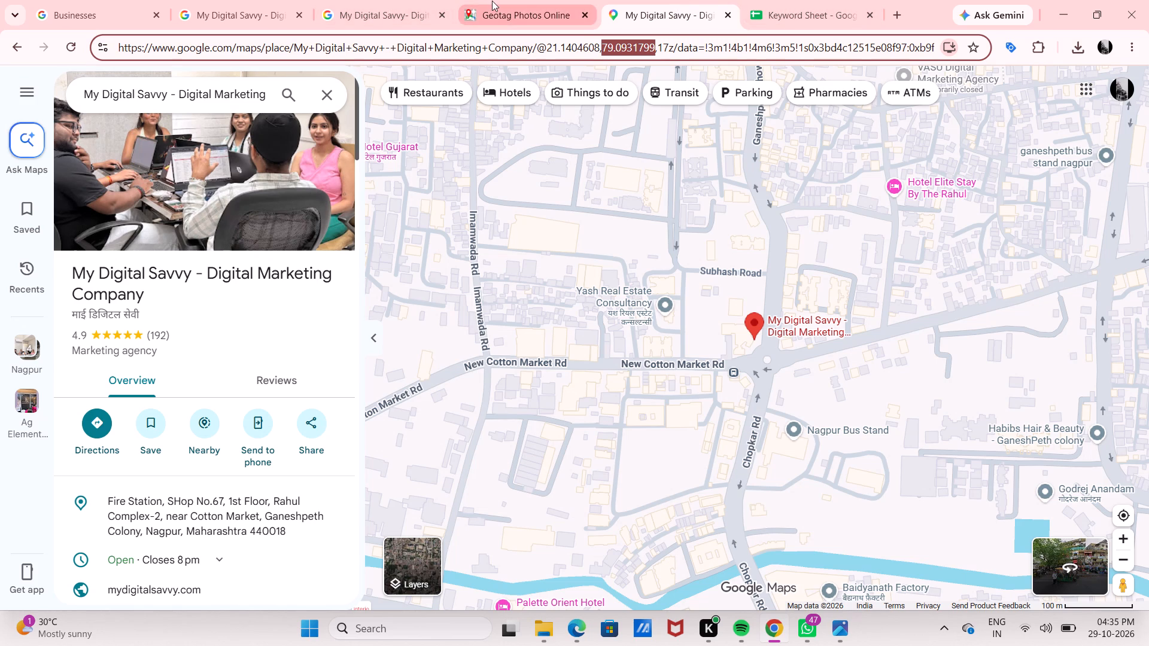
click(394, 493)
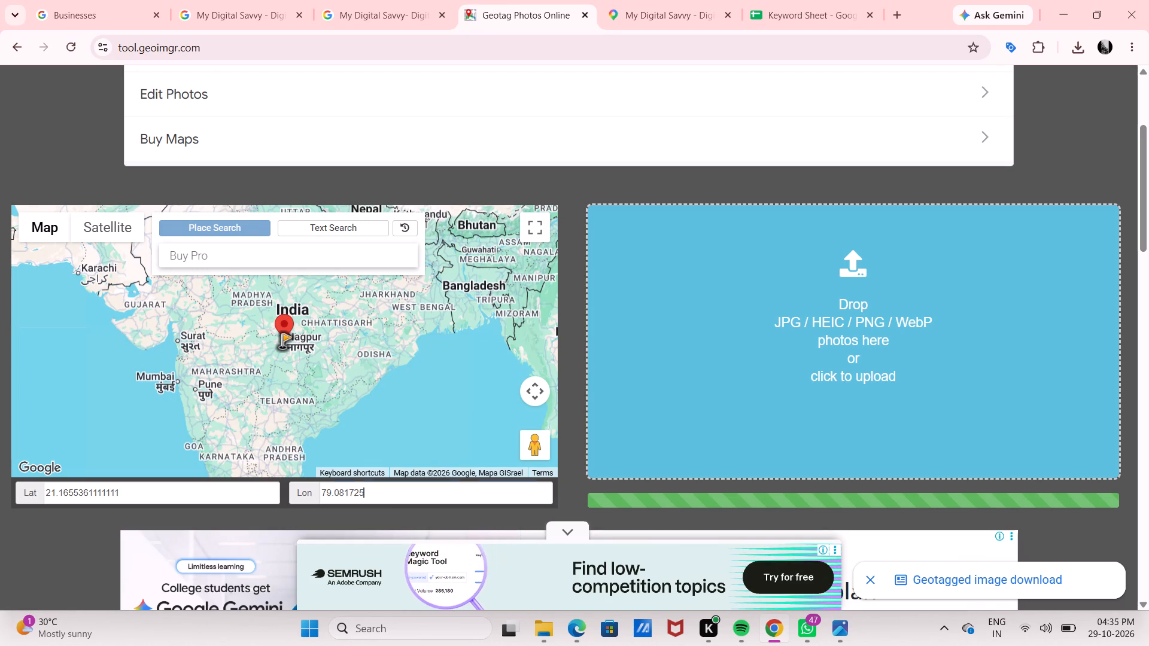
key(BackSpace)
key(BackSpace)
key(BackSpace)
key(BackSpace)
key(BackSpace)
key(BackSpace)
key(BackSpace)
key(BackSpace)
key(BackSpace)
key(BackSpace)
key(BackSpace)
key(BackSpace)
key(BackSpace)
key(BackSpace)
key(BackSpace)
key(BackSpace)
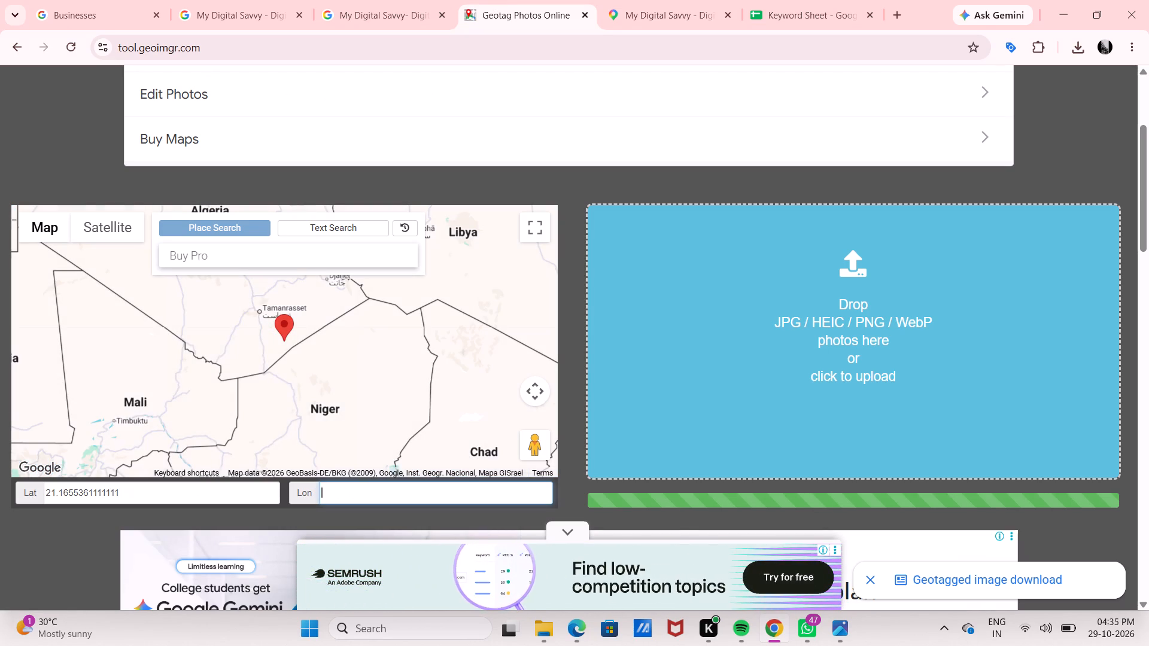
key(ctrl+v)
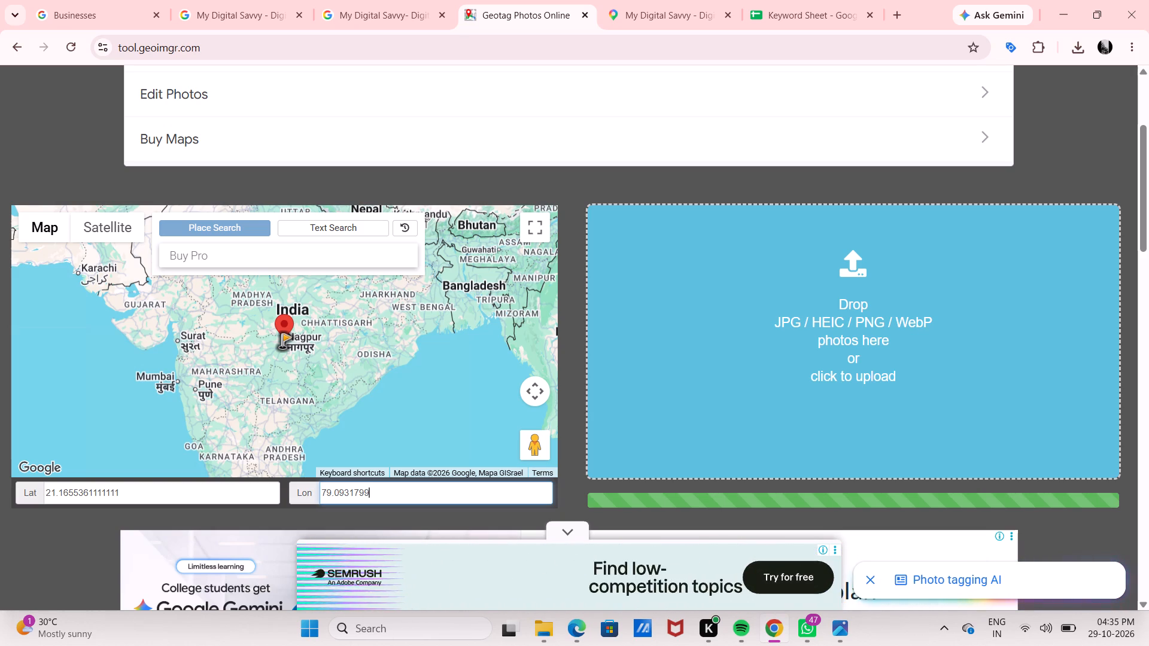
Copy the business's latitude from its Google Maps address and set GeoImgr's latitude to 21.1404608.
click(659, 1)
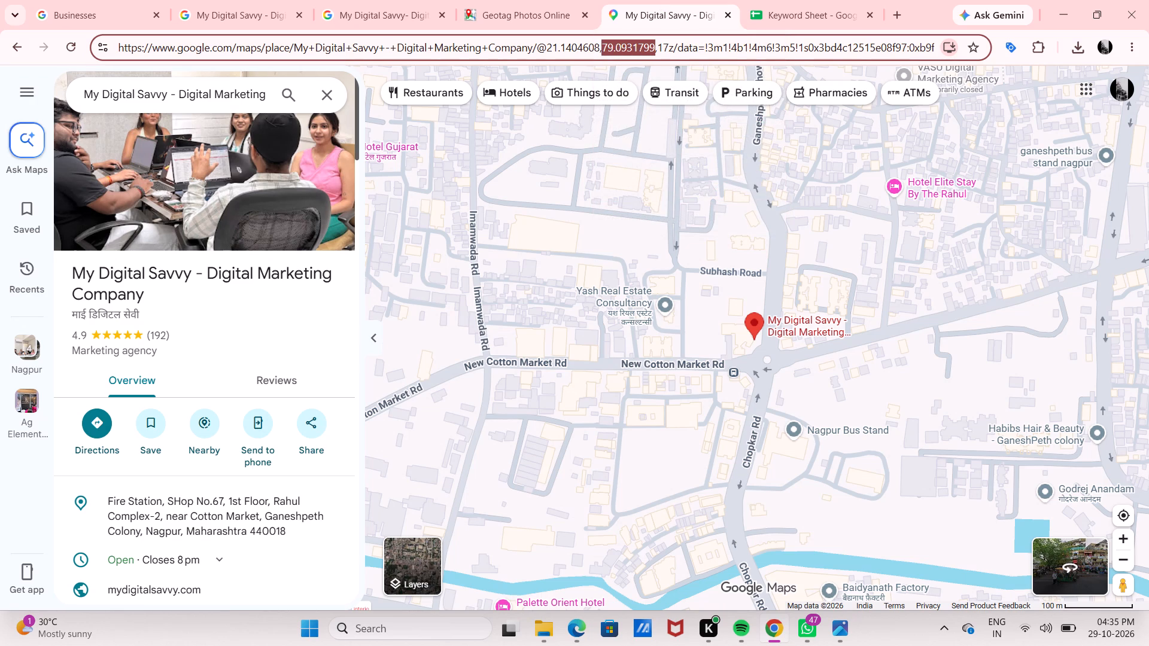
drag(548, 46, 588, 47)
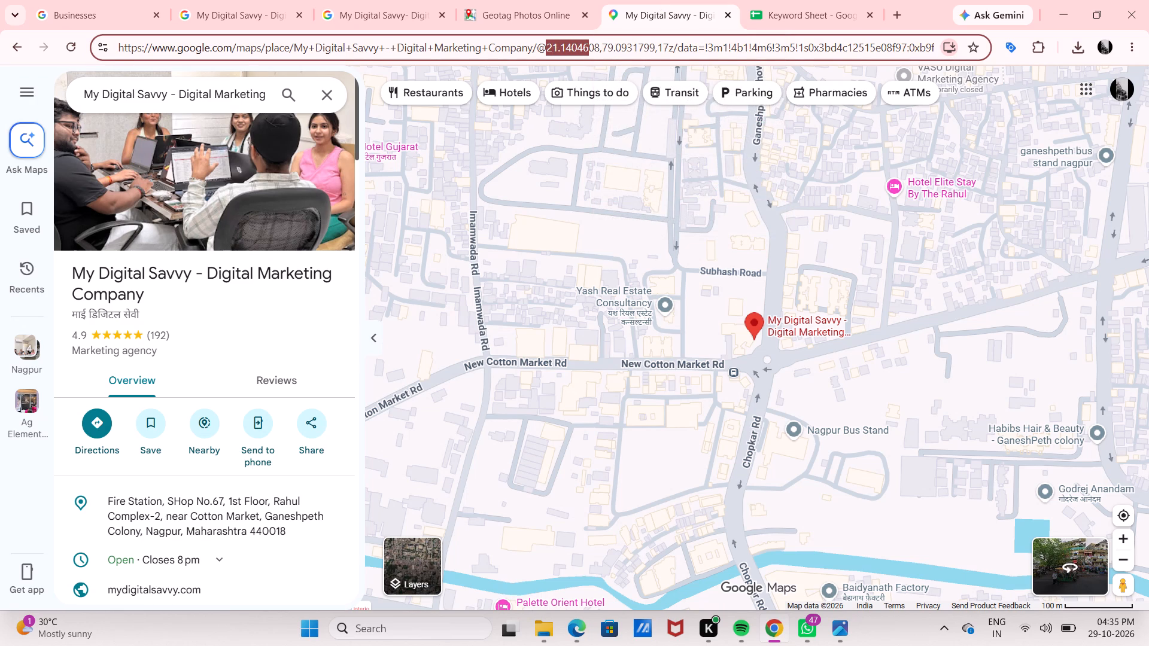
drag(588, 47, 598, 44)
key(ctrl+c)
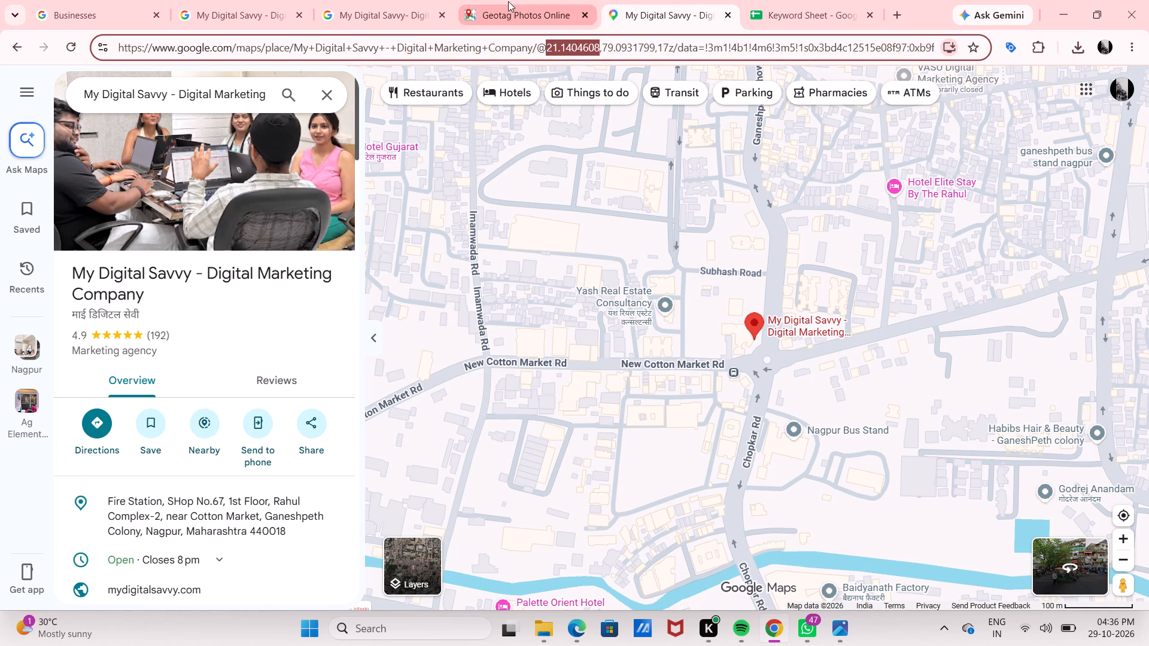
click(508, 1)
click(151, 493)
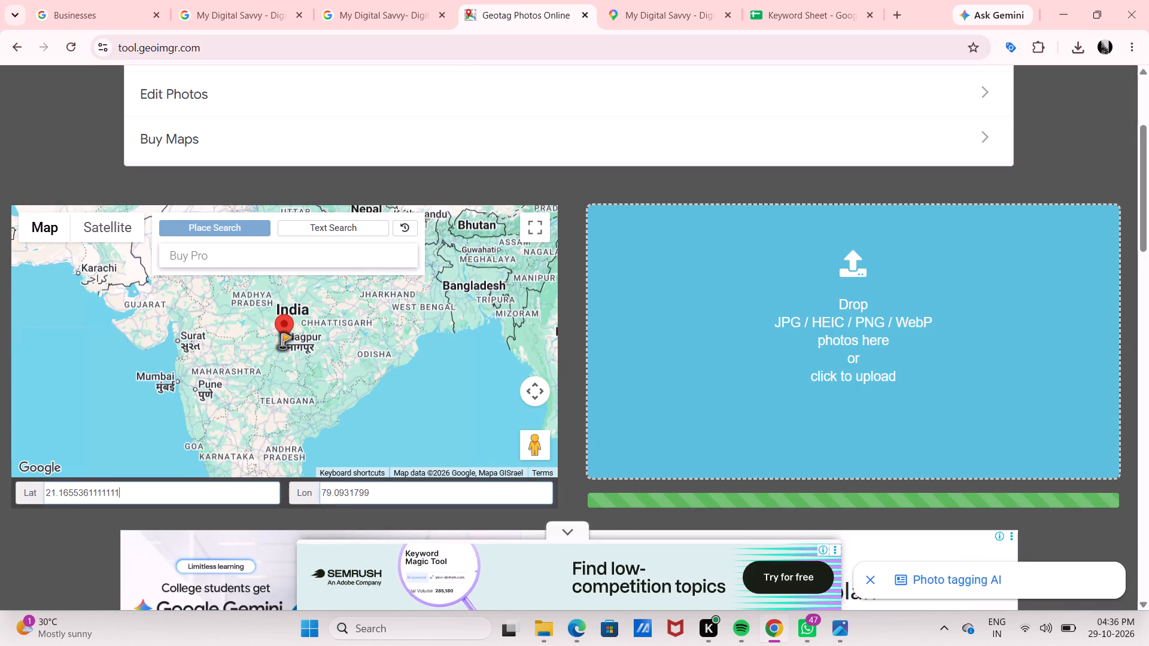
key(BackSpace)
key(BackSpace)
key(BackSpace)
key(BackSpace)
key(BackSpace)
key(BackSpace)
key(BackSpace)
key(BackSpace)
key(BackSpace)
key(BackSpace)
key(BackSpace)
key(BackSpace)
key(BackSpace)
key(BackSpace)
key(BackSpace)
key(BackSpace)
key(BackSpace)
key(BackSpace)
key(BackSpace)
key(BackSpace)
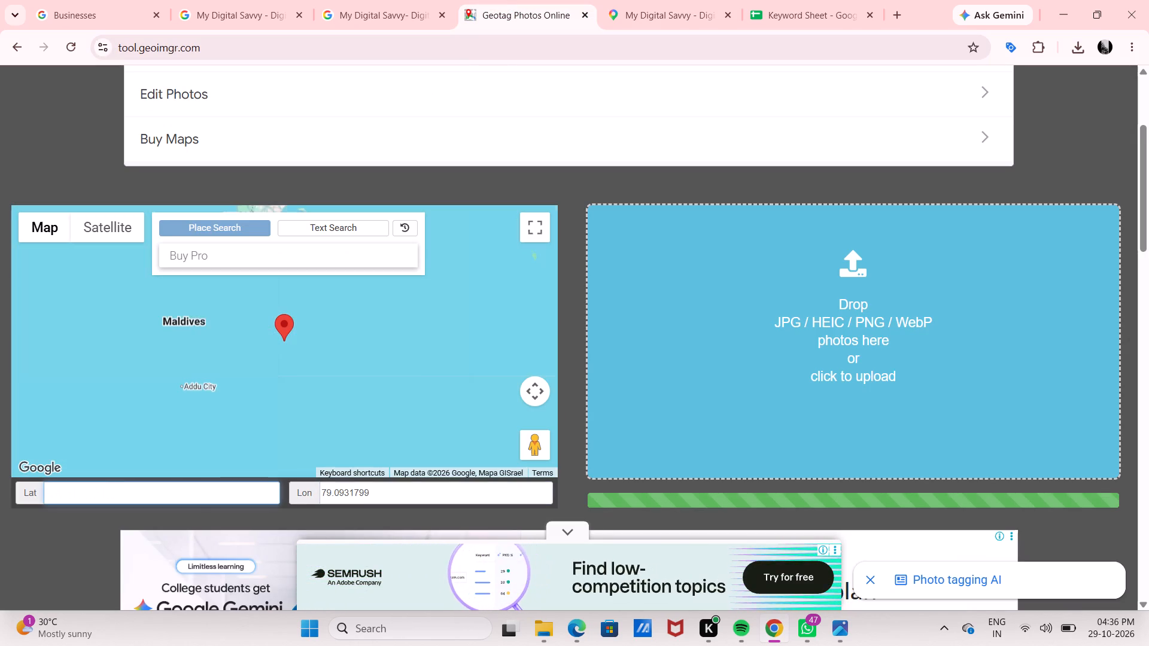
key(ctrl+v)
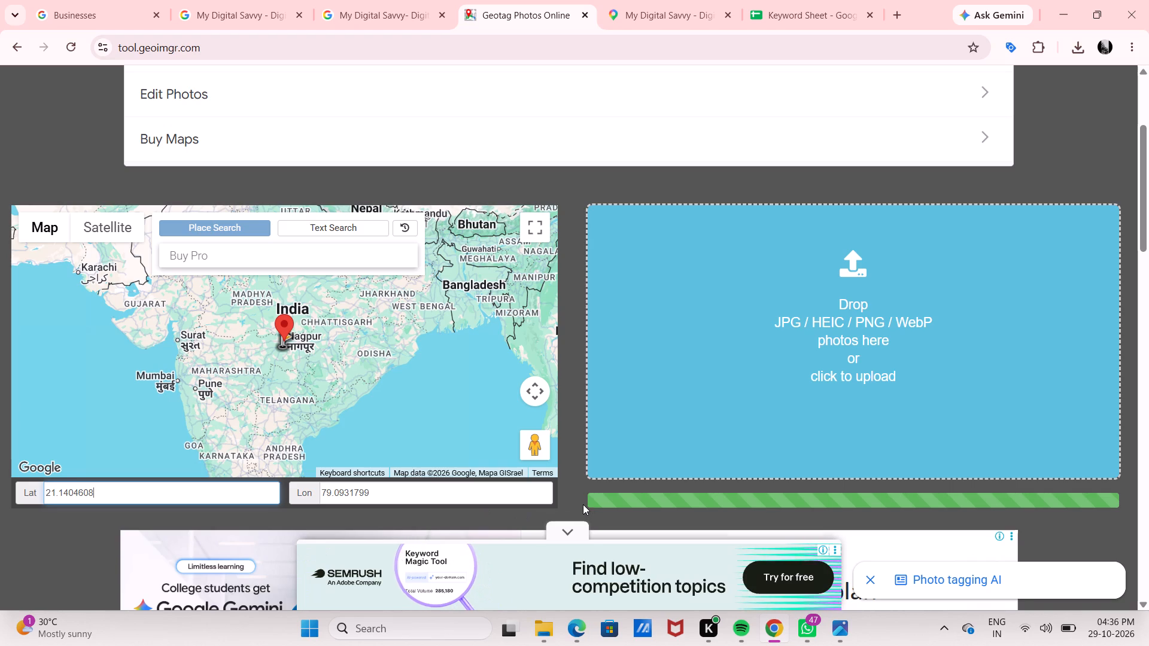
Copy the Nagpur keywords in A10:A18 of the Keyword Sheet into the savvy1 photo's Keywords and Tags in GeoImgr.
scroll(583, 504, down, 7)
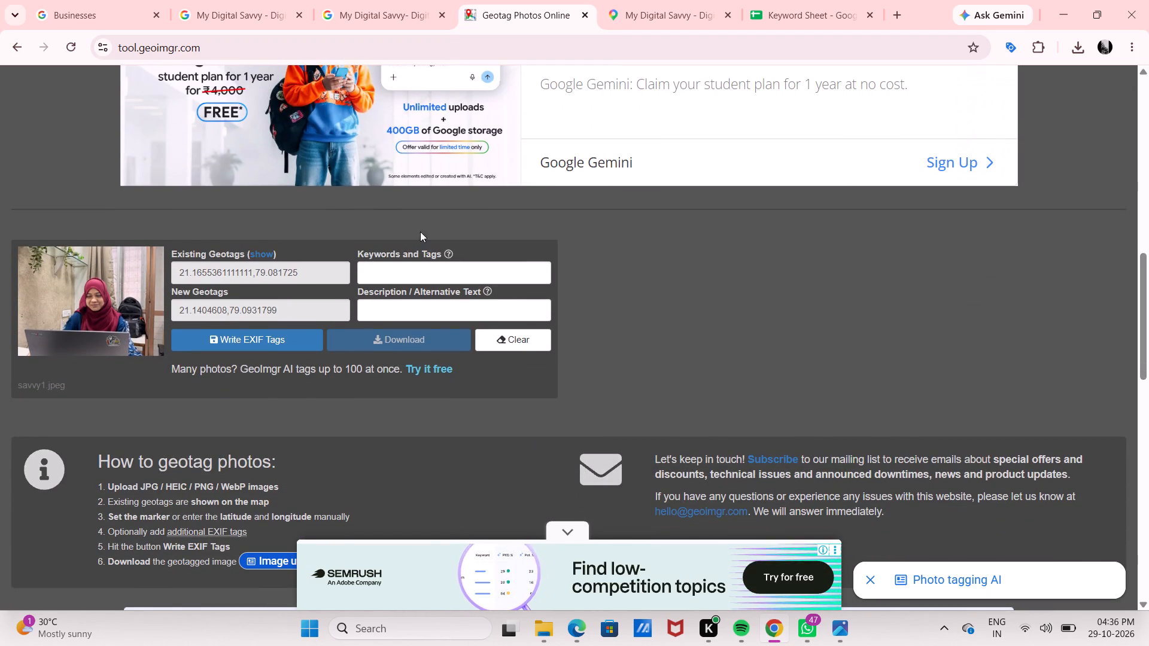
click(414, 267)
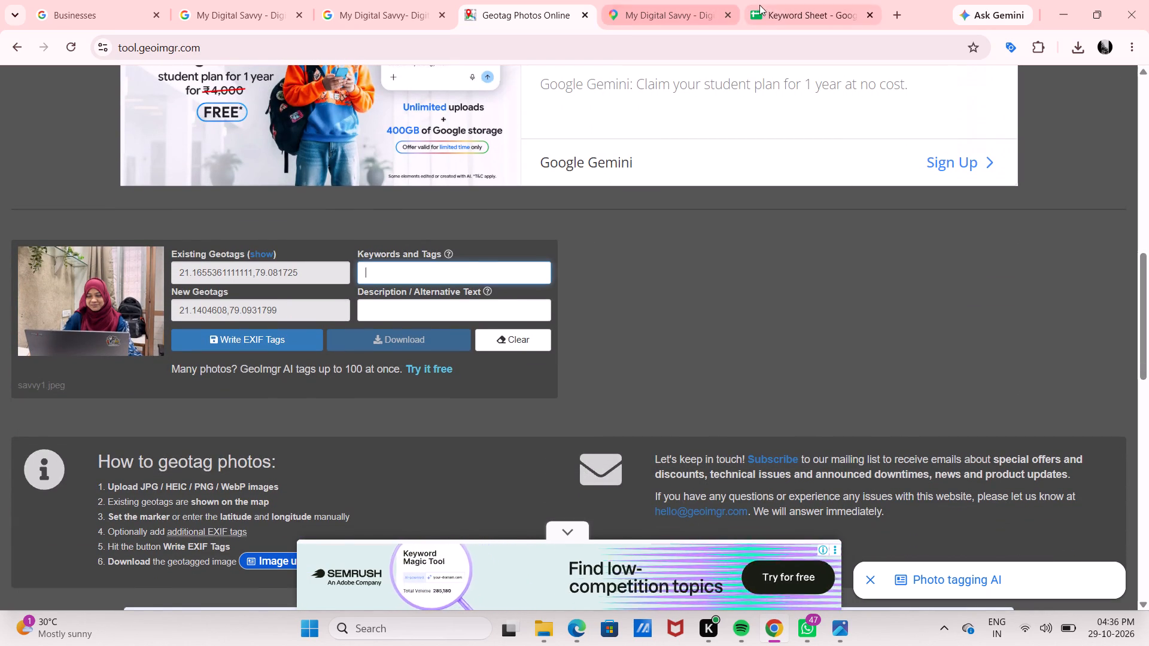
click(776, 4)
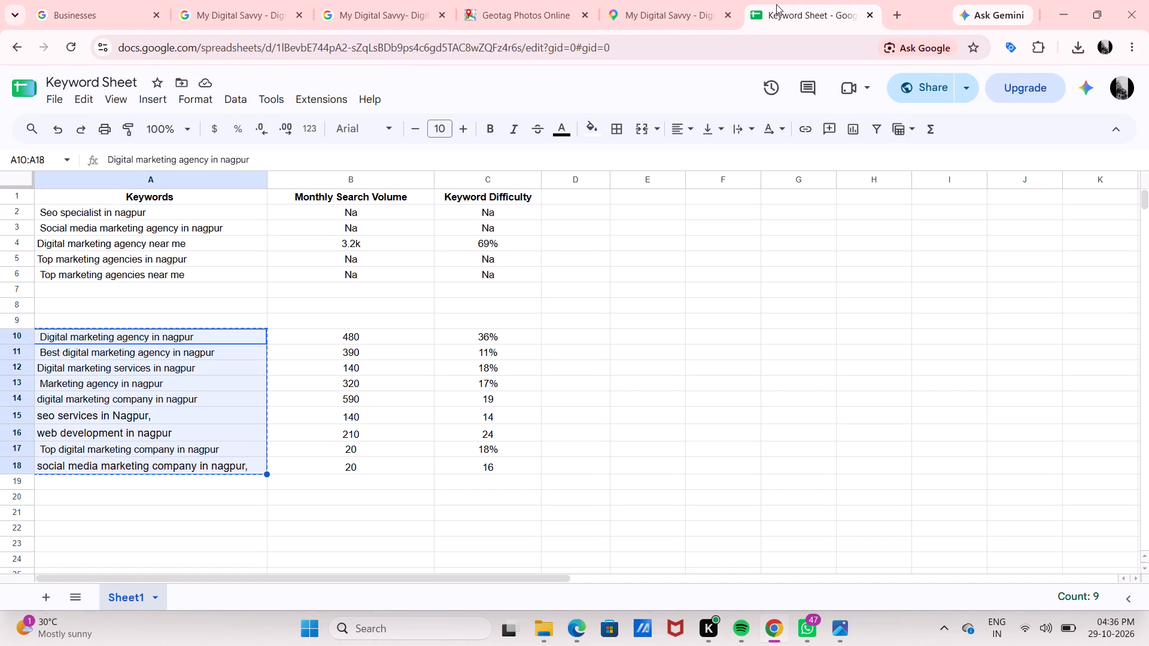
key(ctrl+c)
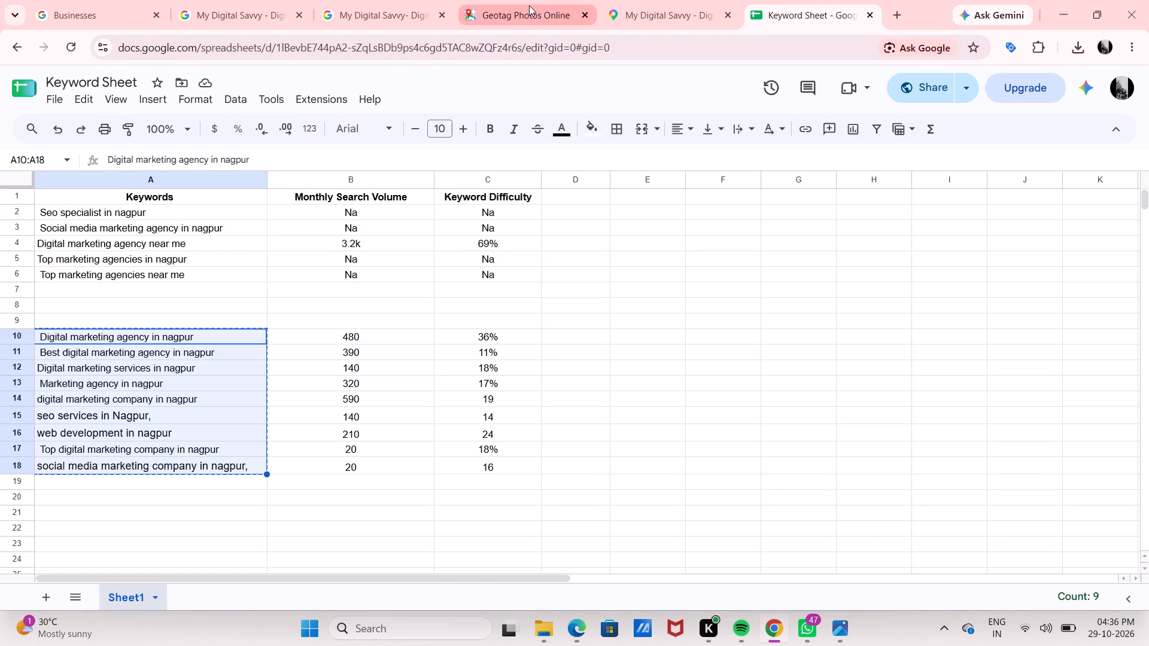
click(529, 5)
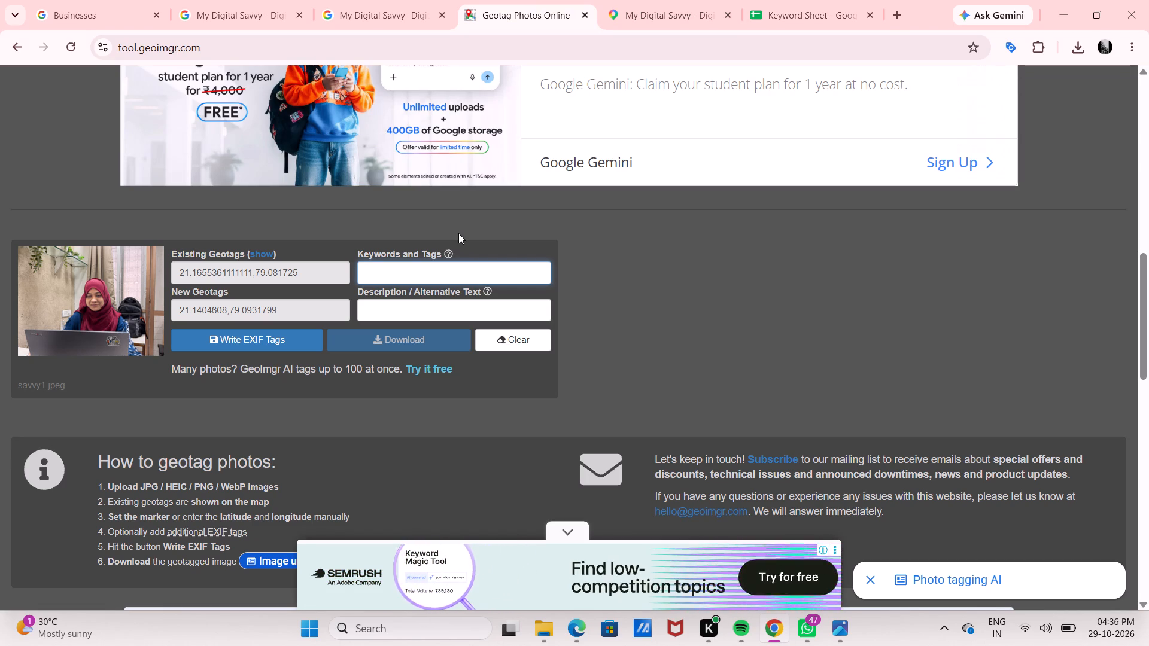
key(ctrl+v)
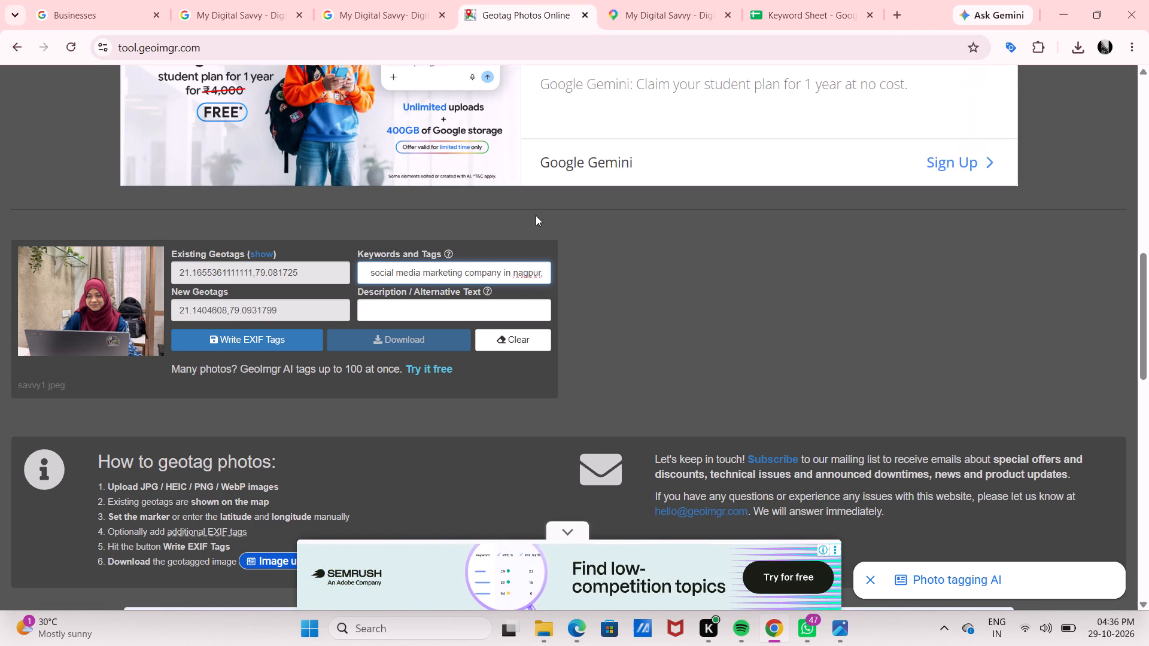
Copy the full business description from the My Digital Savvy - Digital Marketing Company profile into the photo's Description / Alternative Text in GeoImgr.
click(218, 7)
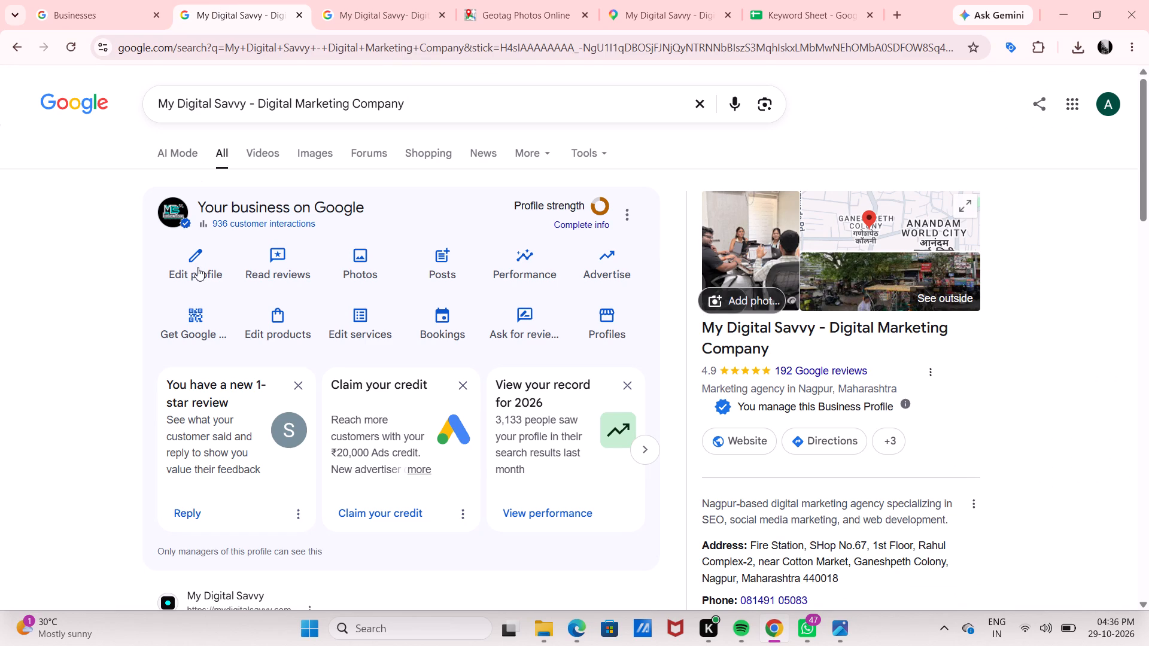
click(197, 267)
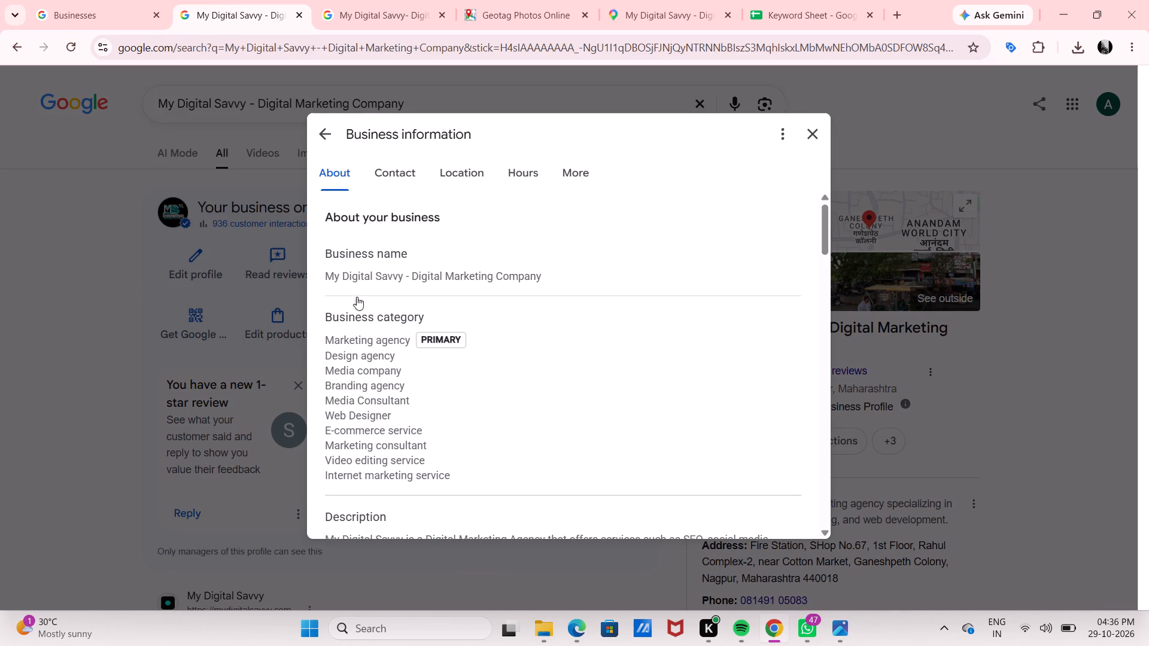
scroll(448, 330, down, 3)
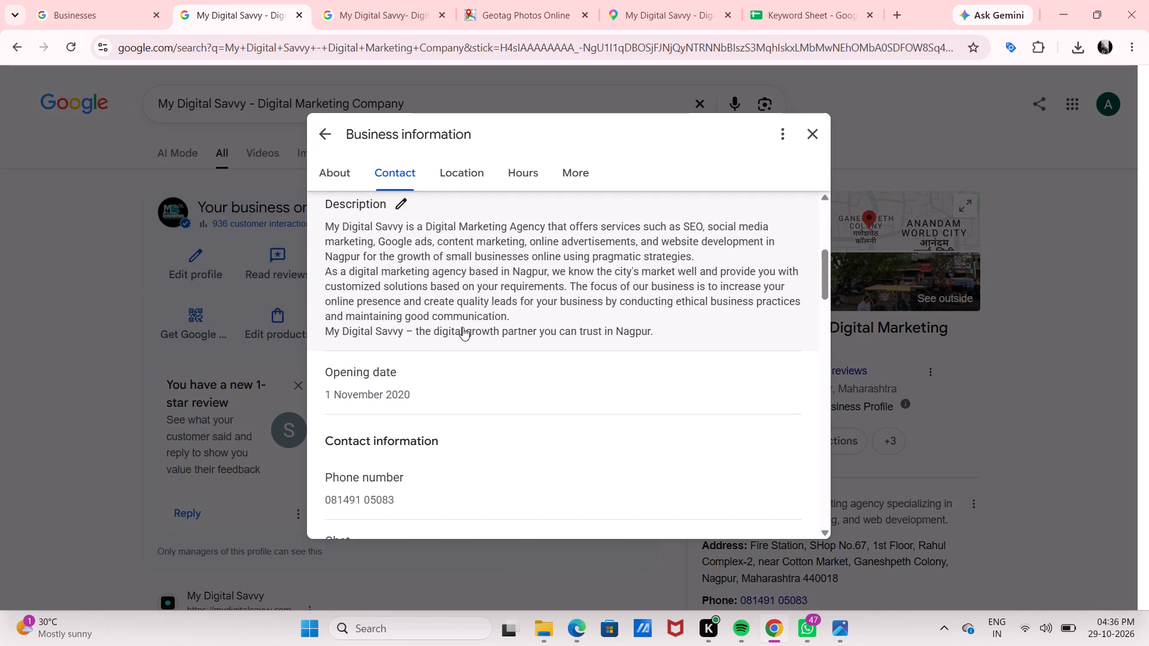
click(466, 315)
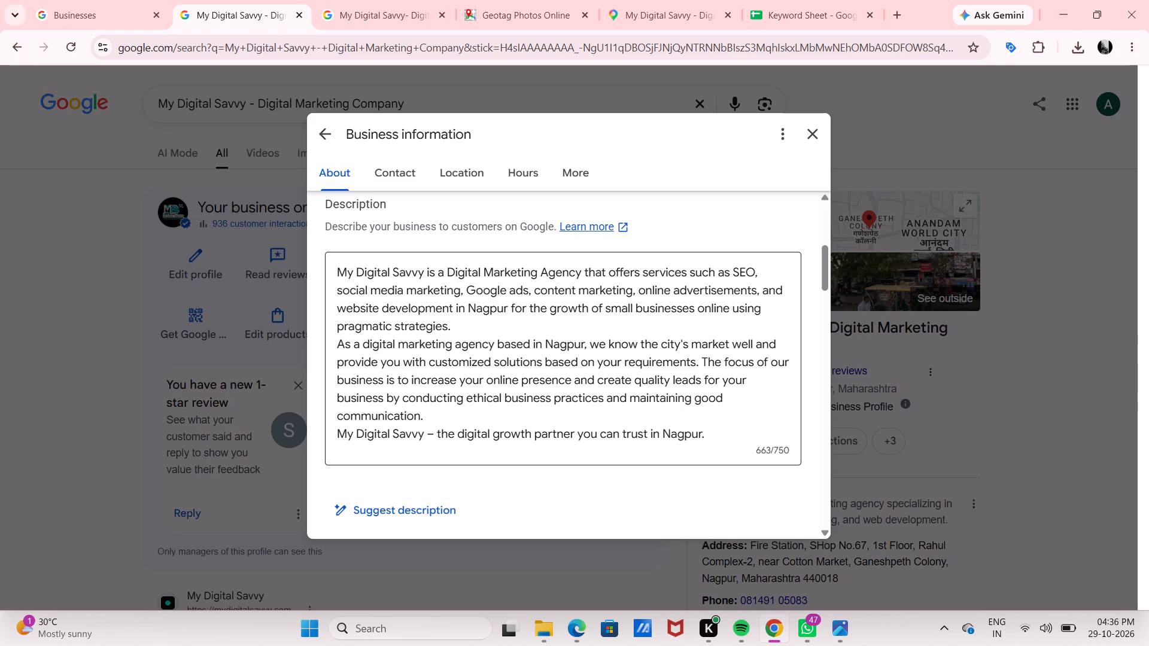
drag(335, 272, 757, 446)
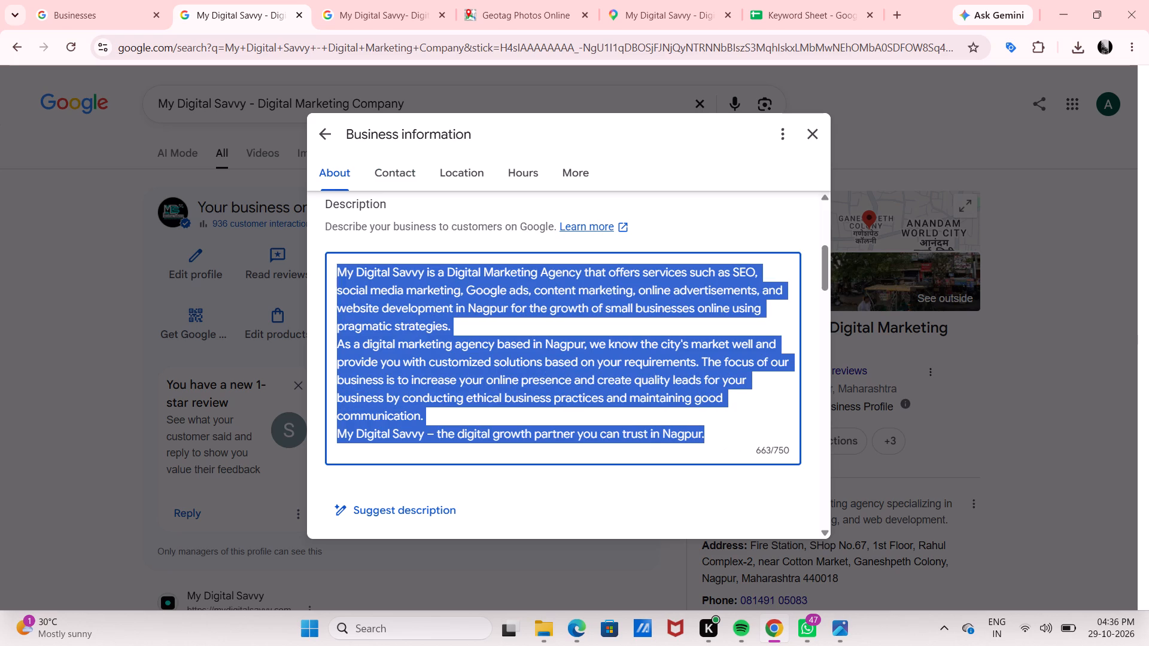
key(ctrl+c)
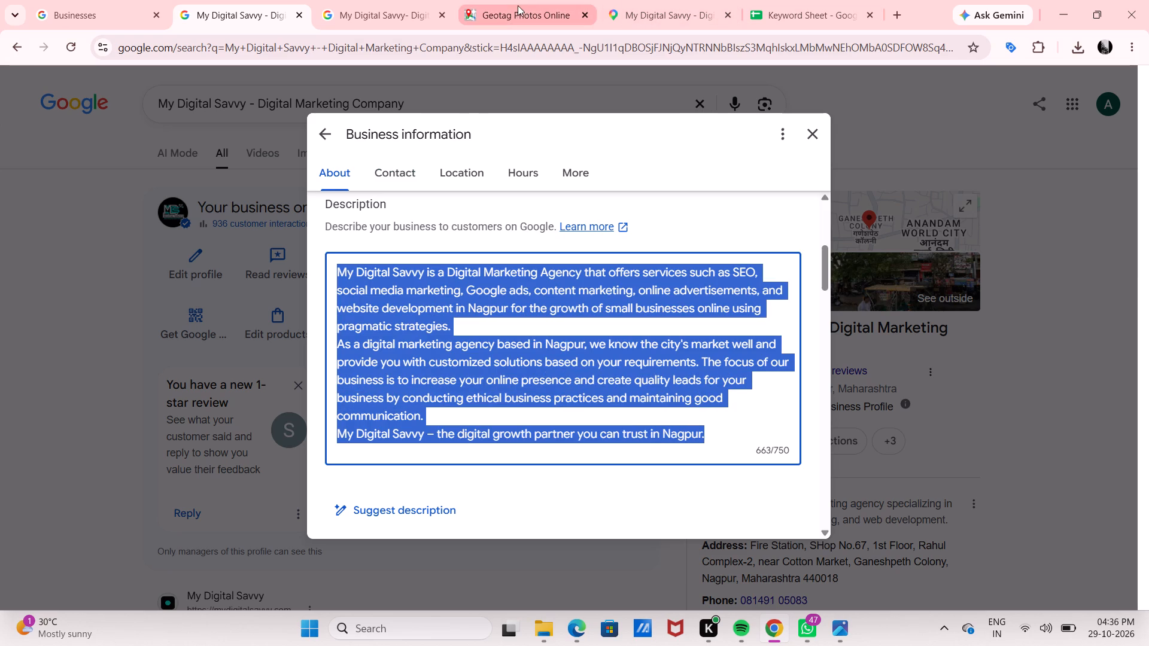
click(515, 5)
click(406, 314)
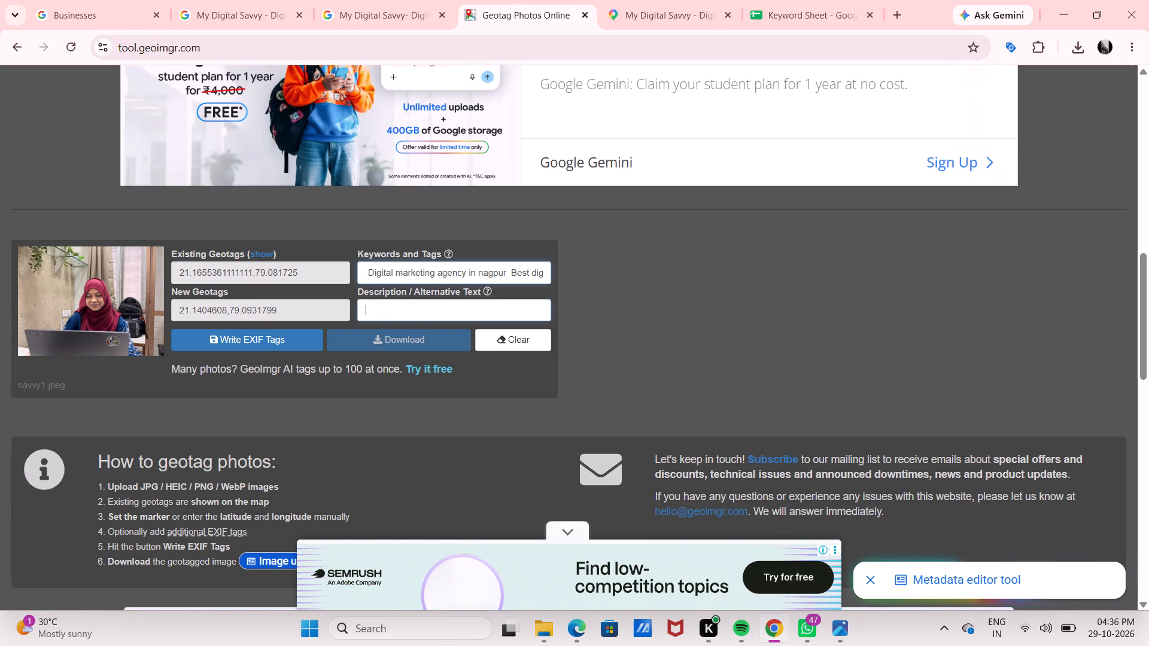
key(ctrl+v)
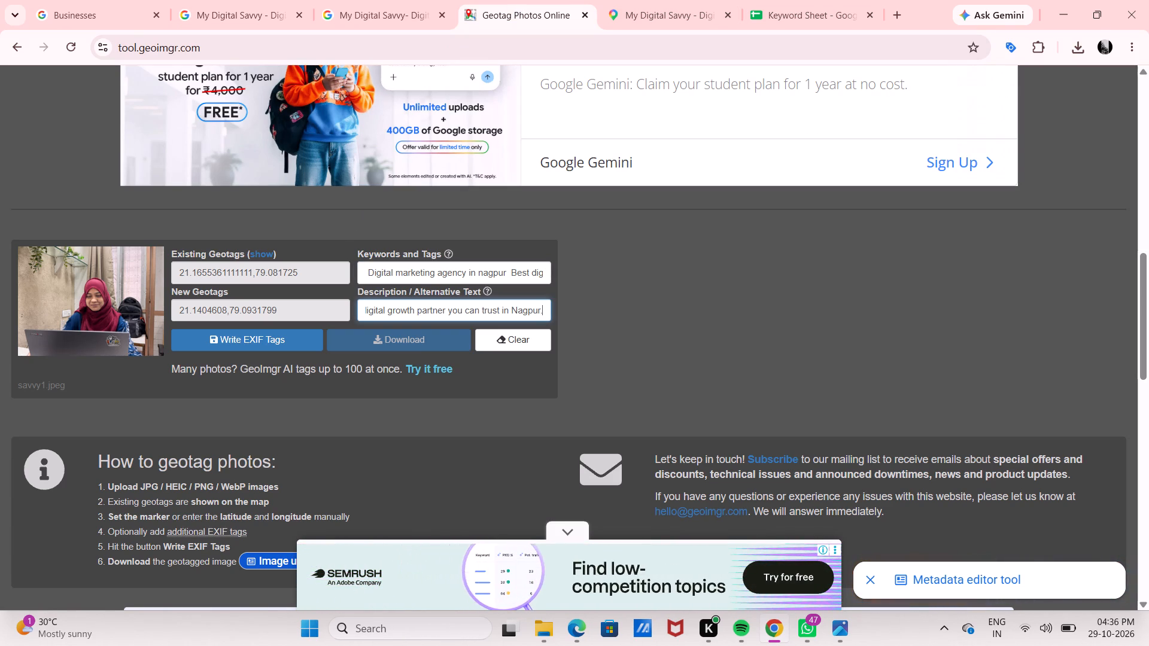
Write the new coordinates, keywords and description into the savvy1 photo's EXIF tags.
click(276, 339)
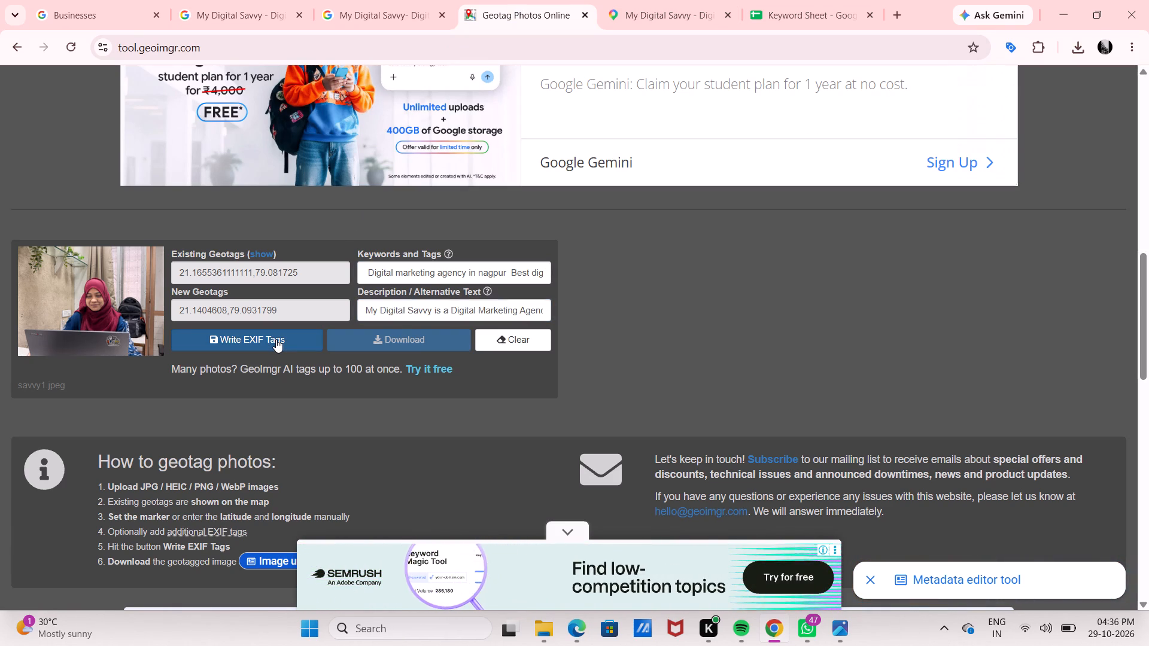
Switch to the My Digital Savvy- Digital Marketing Agency in Nagpur listing in Google Search.
click(369, 2)
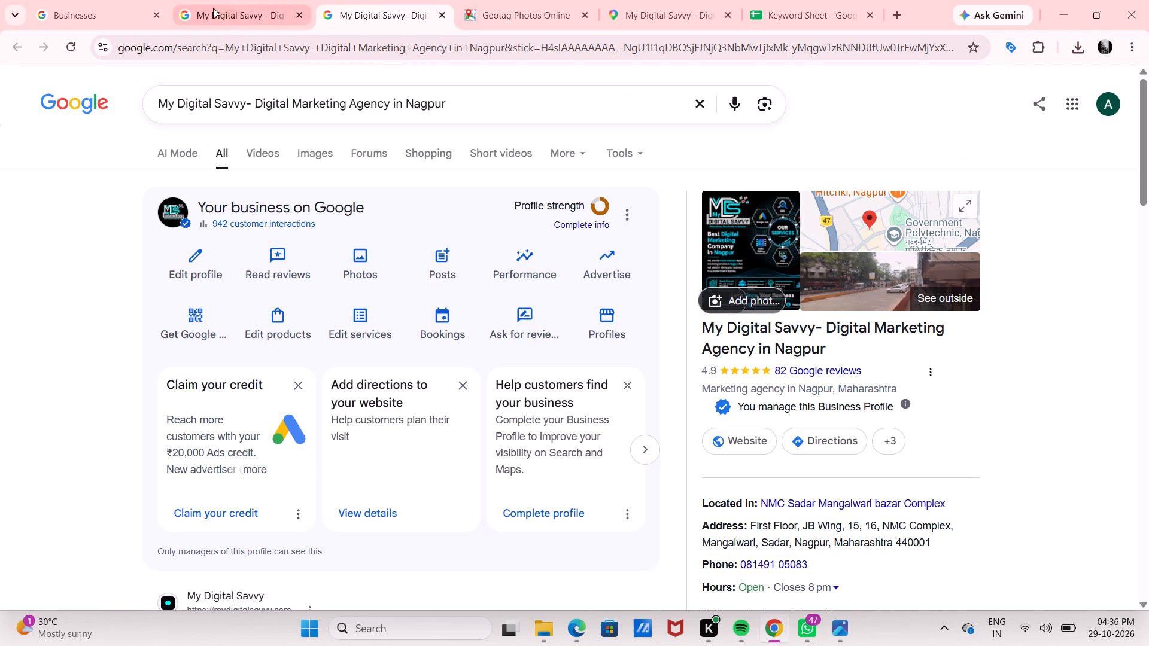
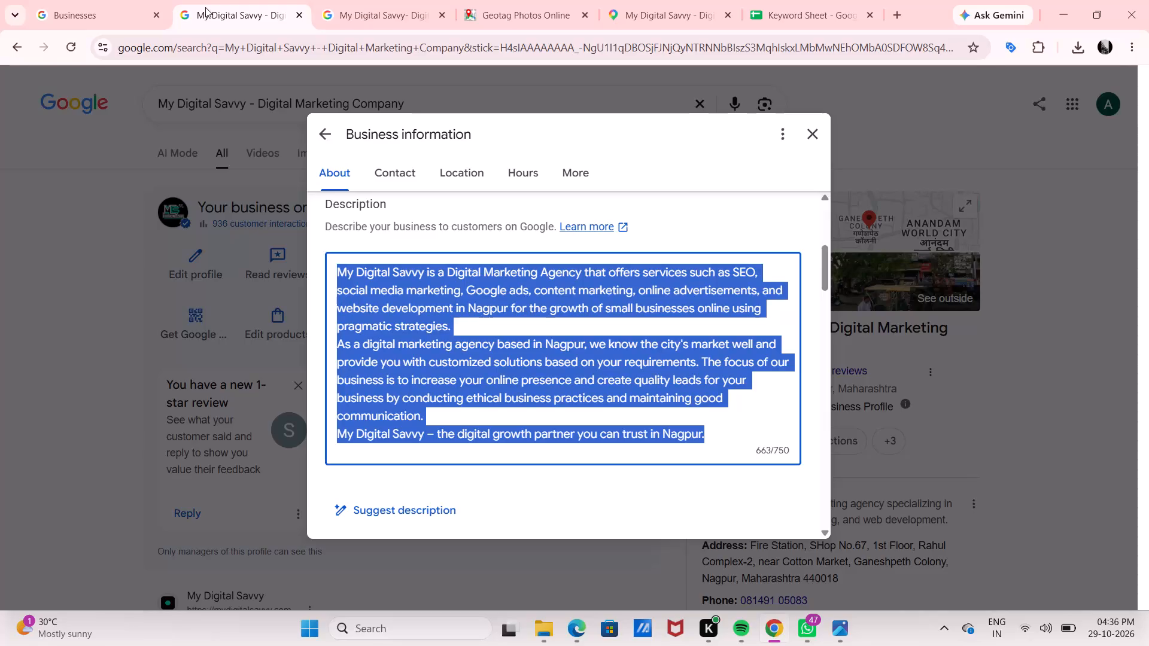
Open the business information of the My Digital Savvy- Digital Marketing Agency in Nagpur profile.
click(375, 5)
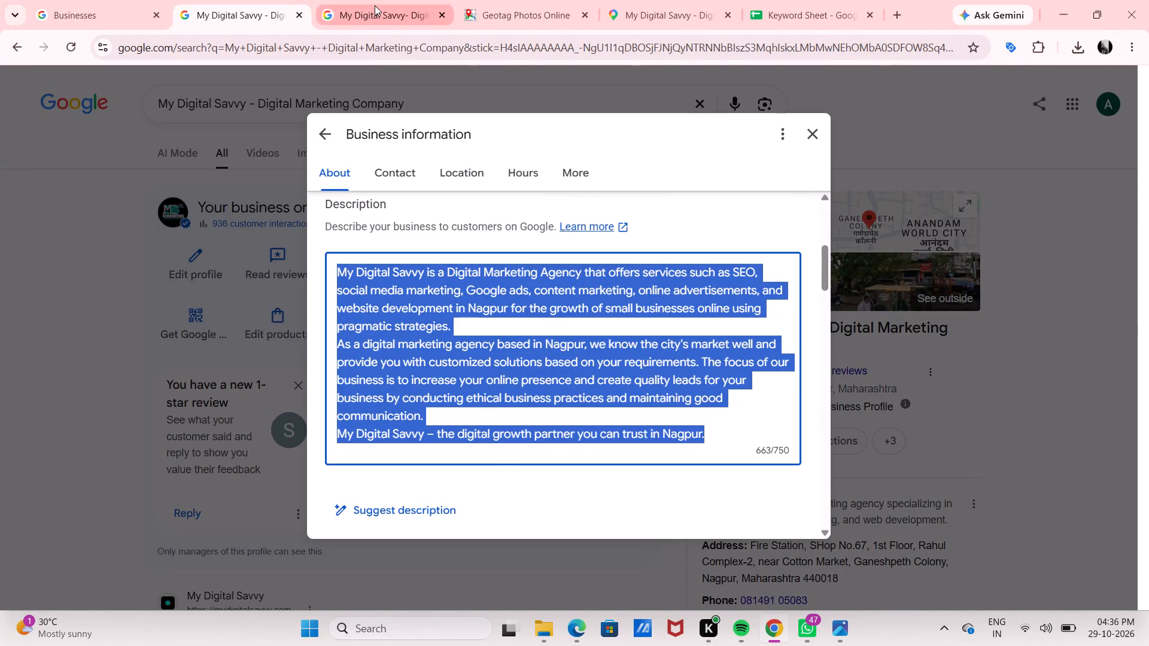
click(205, 261)
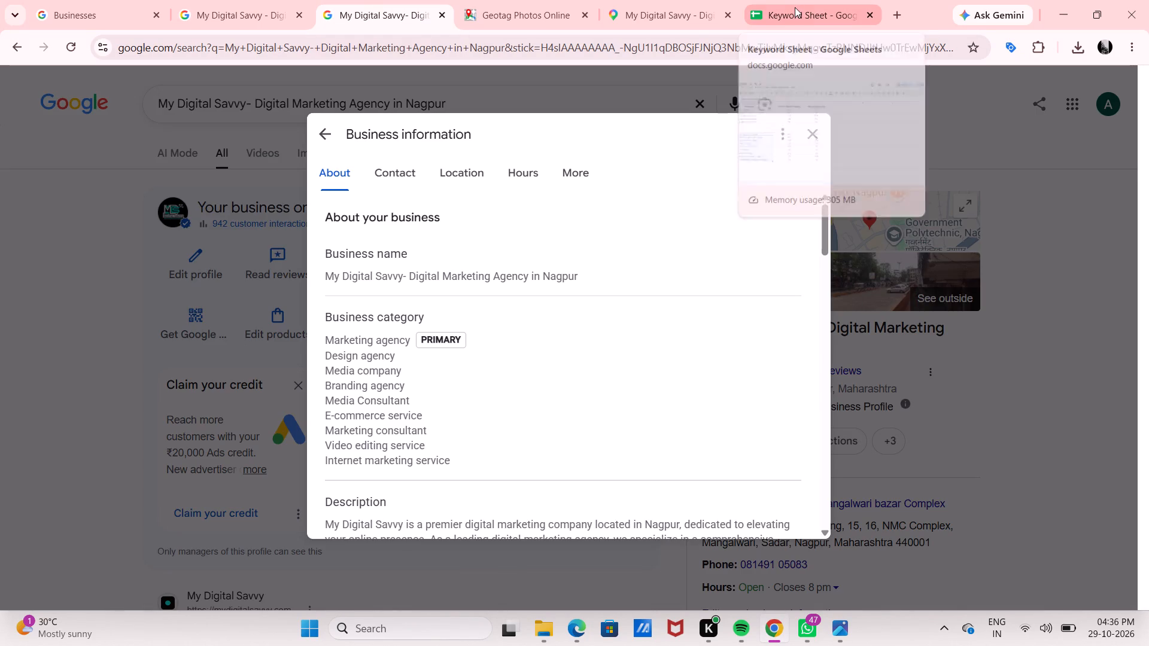
Reload the GeoImgr page to clear the already tagged savvy1 photo.
click(519, 3)
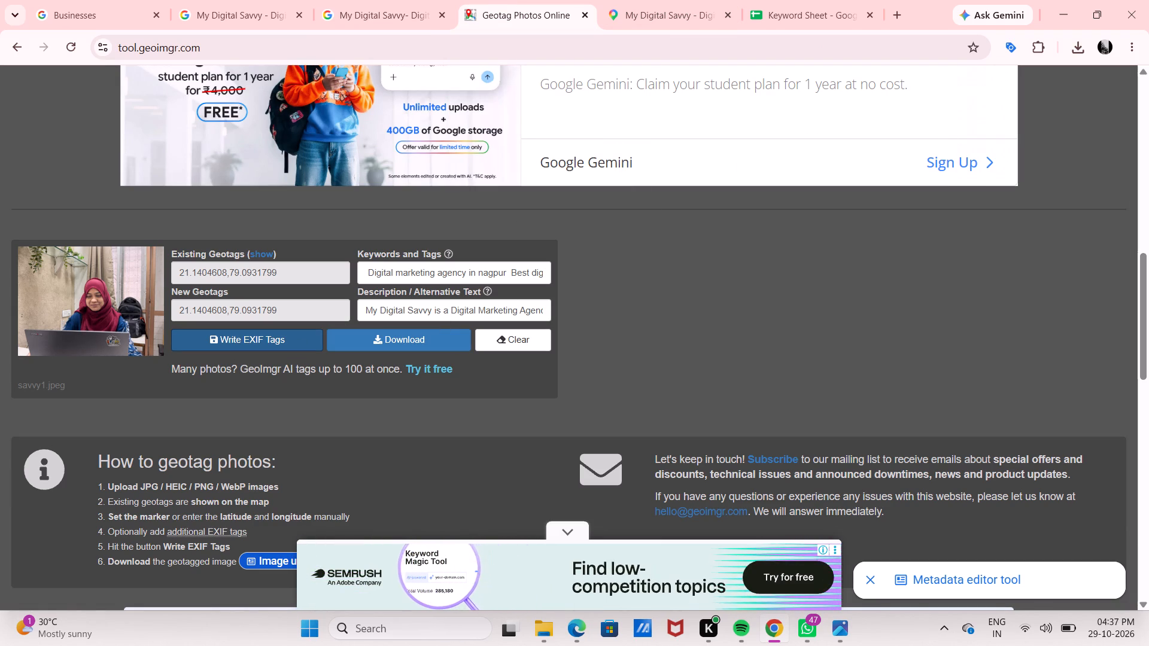
scroll(376, 302, up, 7)
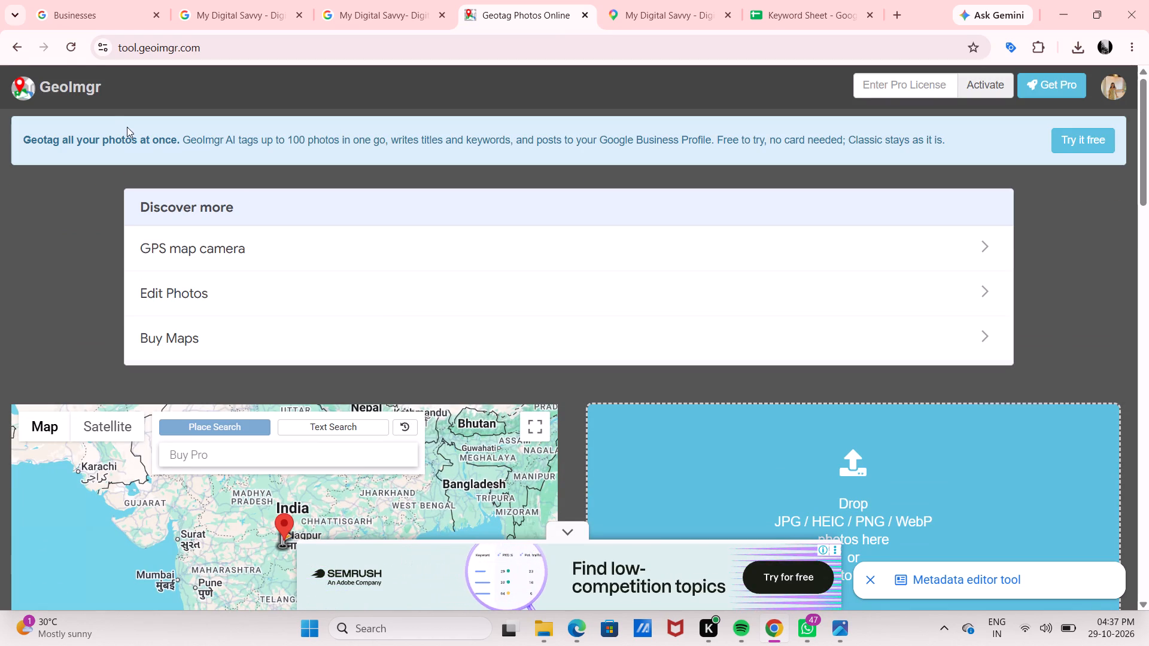
click(71, 47)
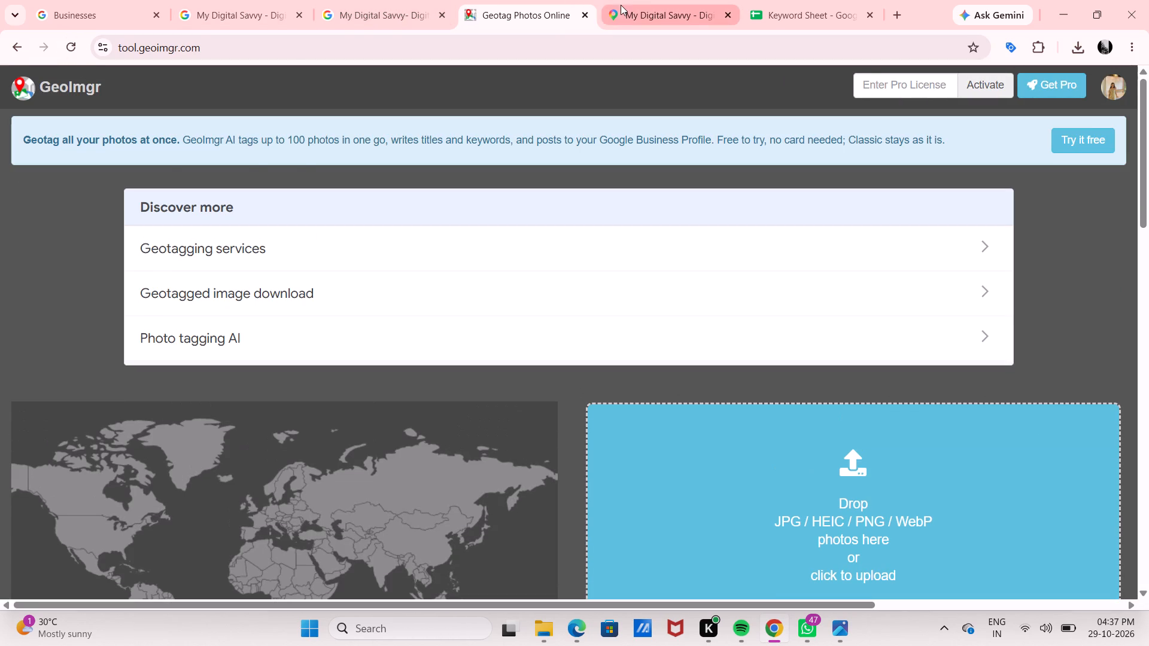
Open Google Maps in a new browser tab.
click(646, 6)
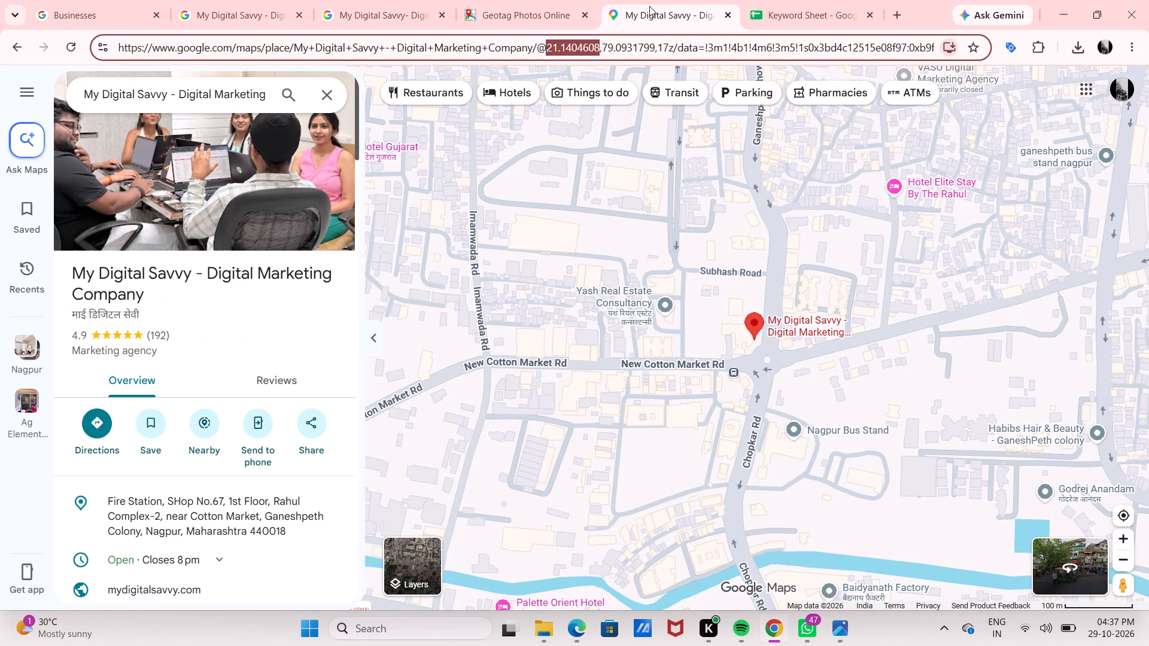
click(896, 6)
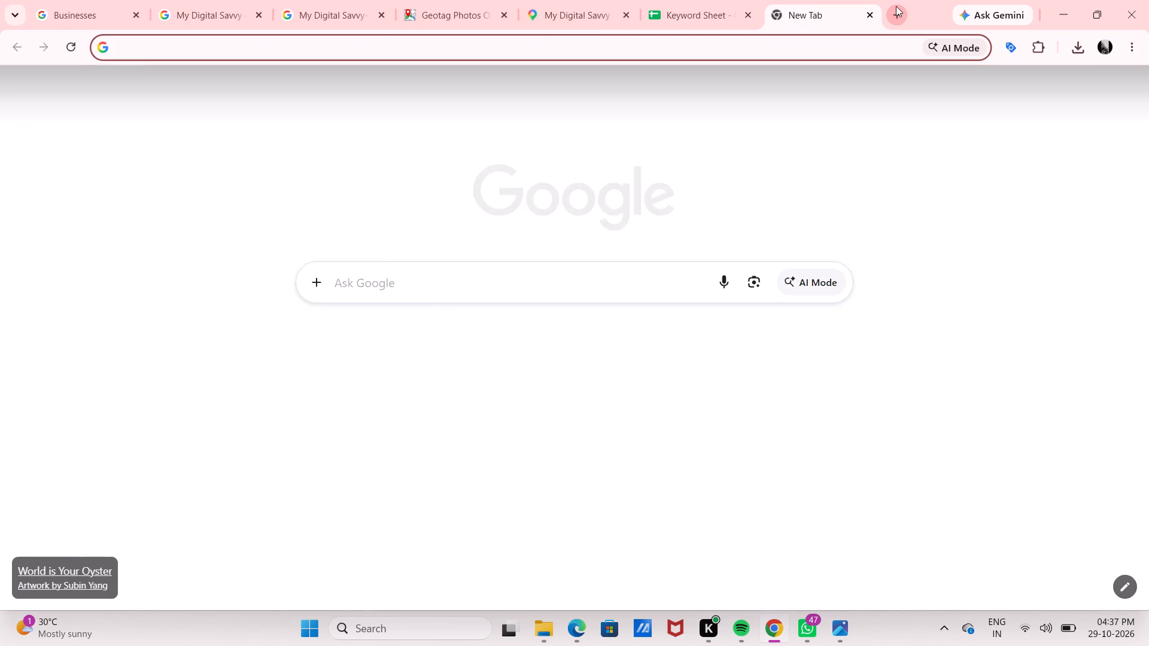
text(my)
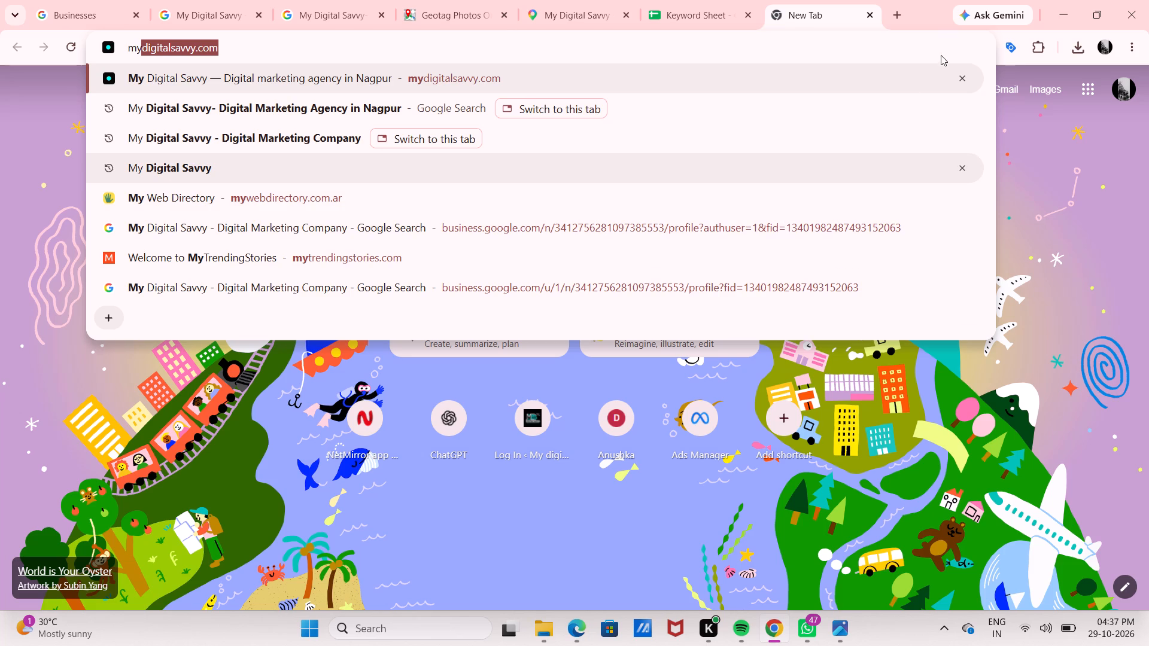
key(BackSpace)
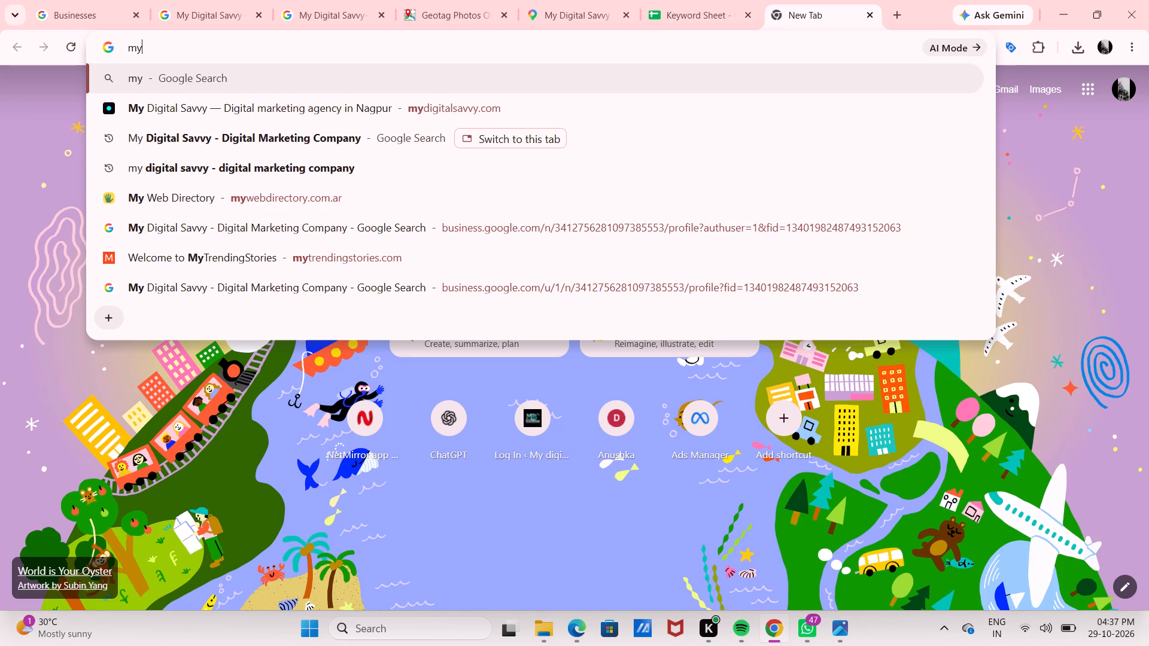
key(BackSpace)
key(BackSpace)
text(map)
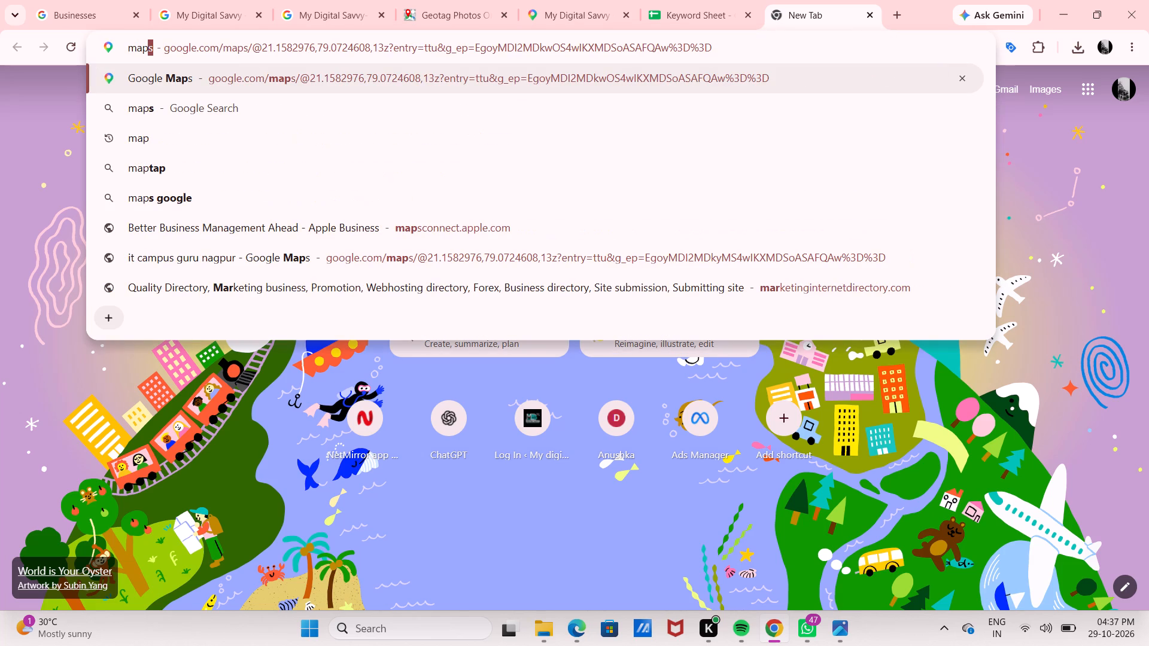
key(Return)
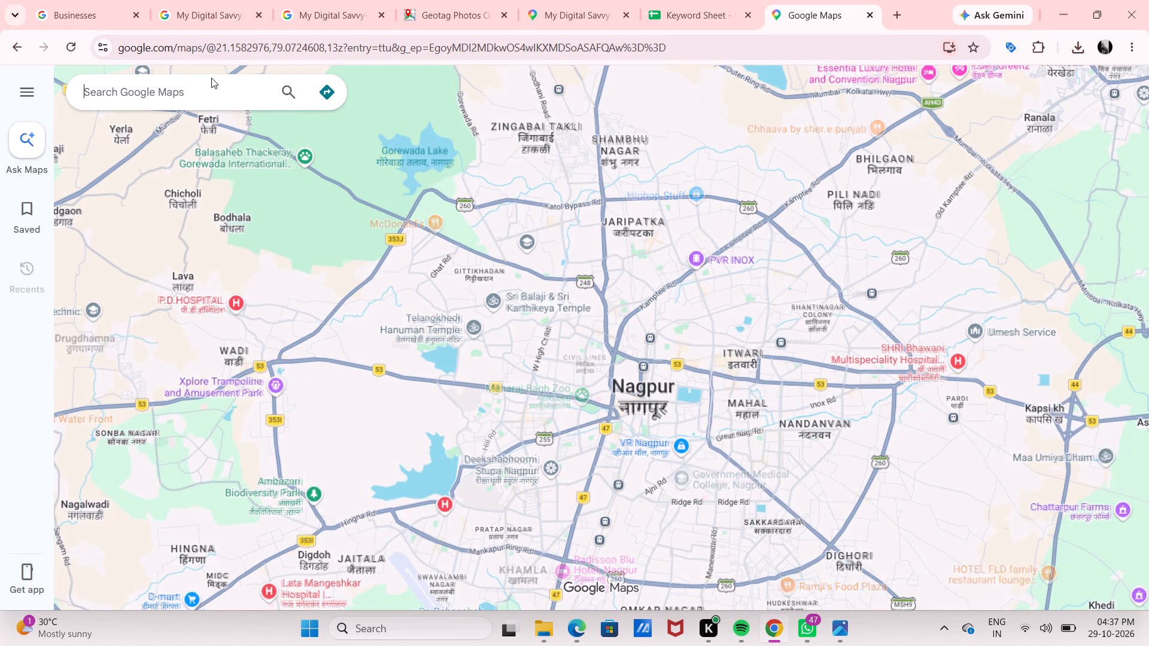
Search Google Maps for "my digital" and open the My Digital Savvy- Digital Marketing Agency in Nagpur listing on its own.
text(my)
key(space)
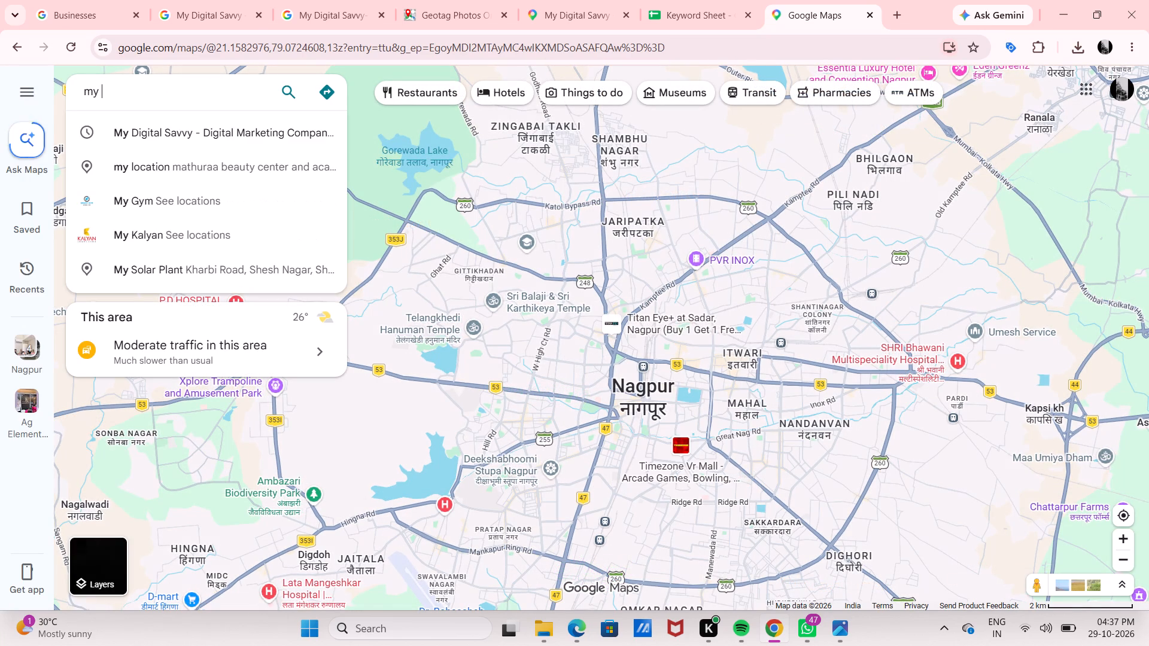
text(di)
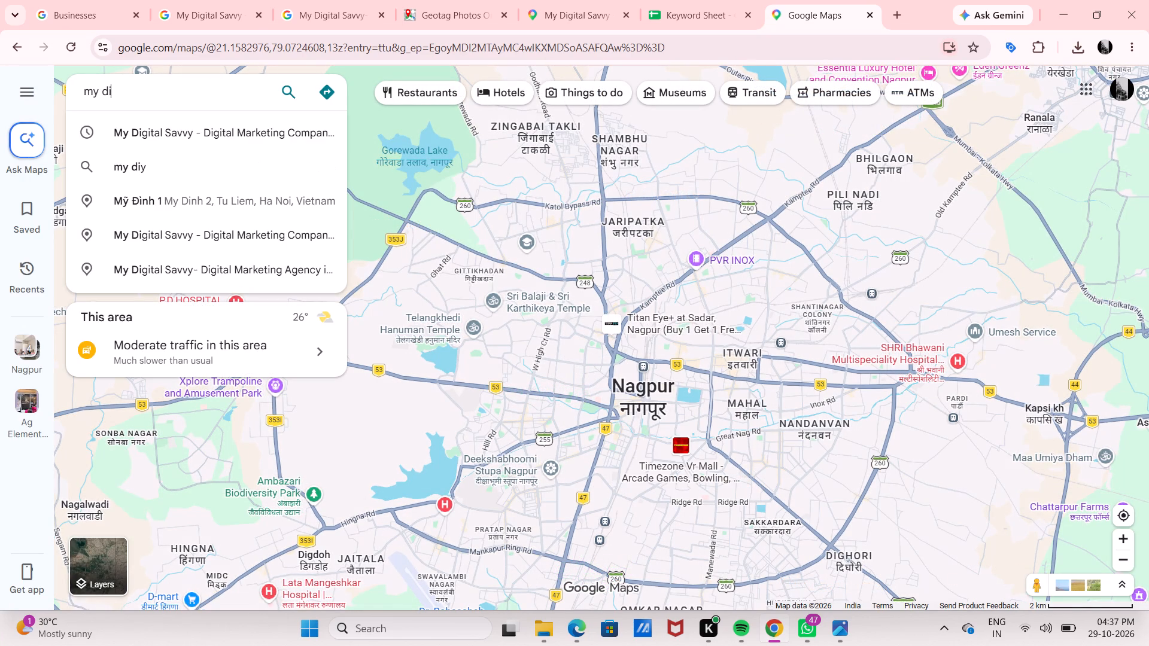
text(gital)
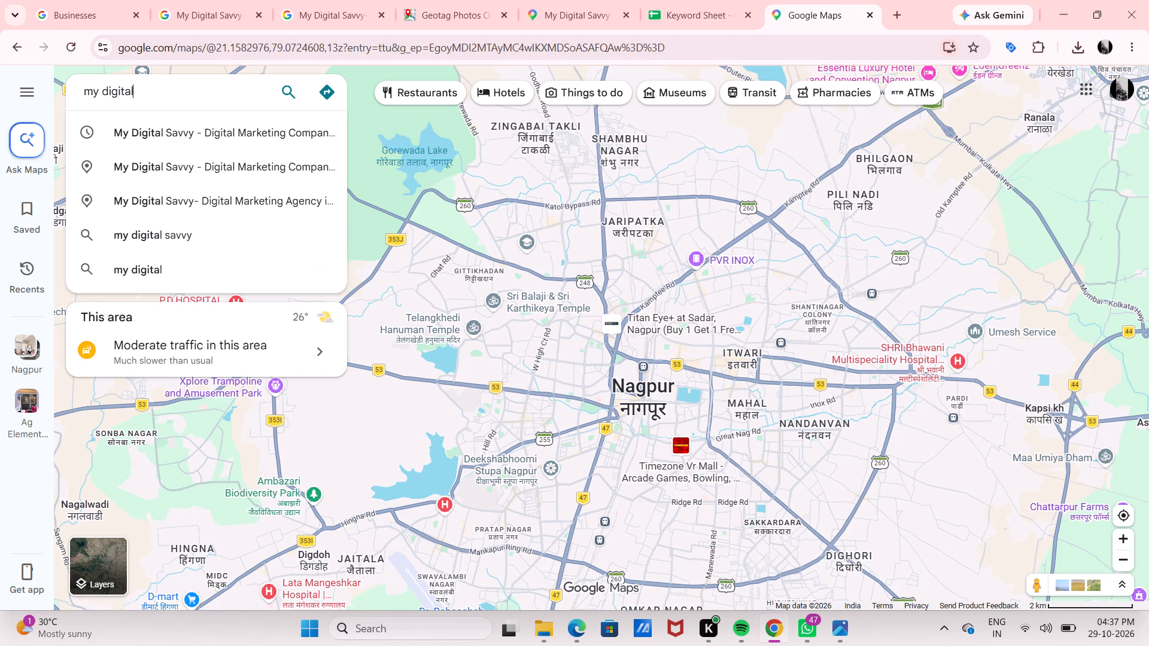
key(space)
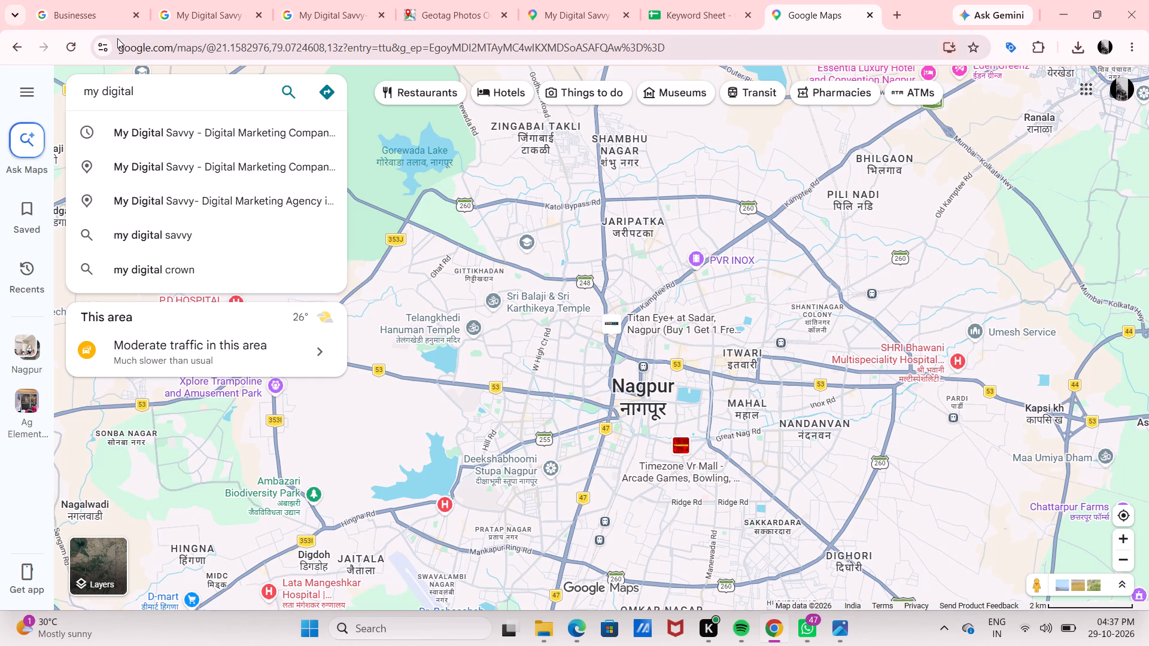
click(208, 172)
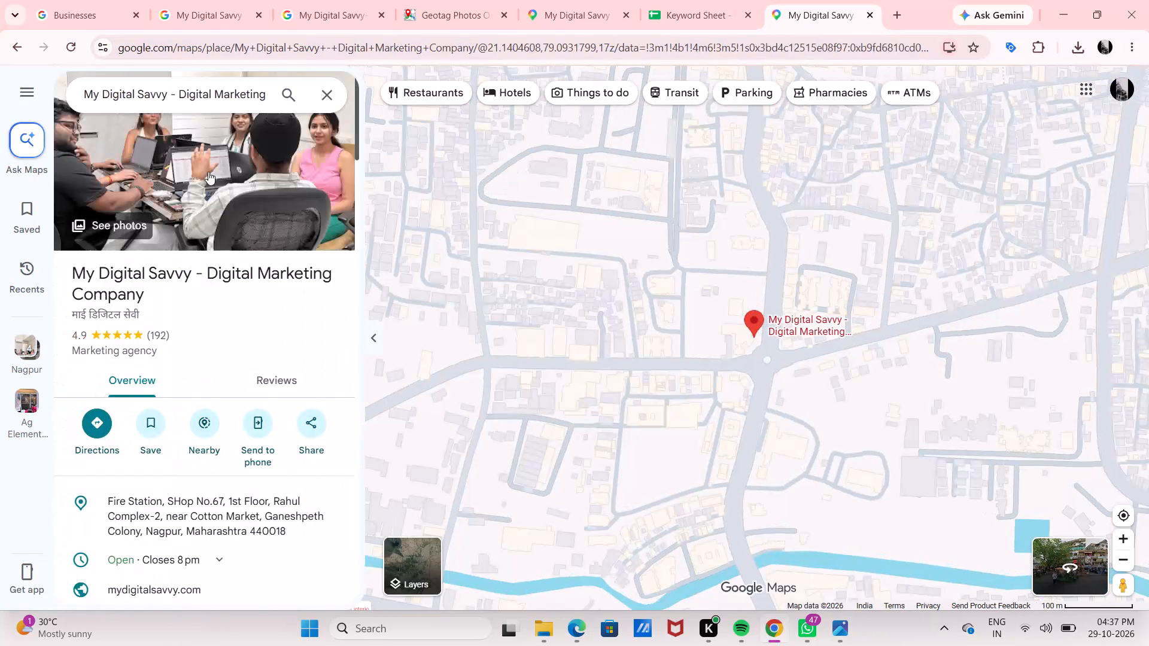
click(270, 92)
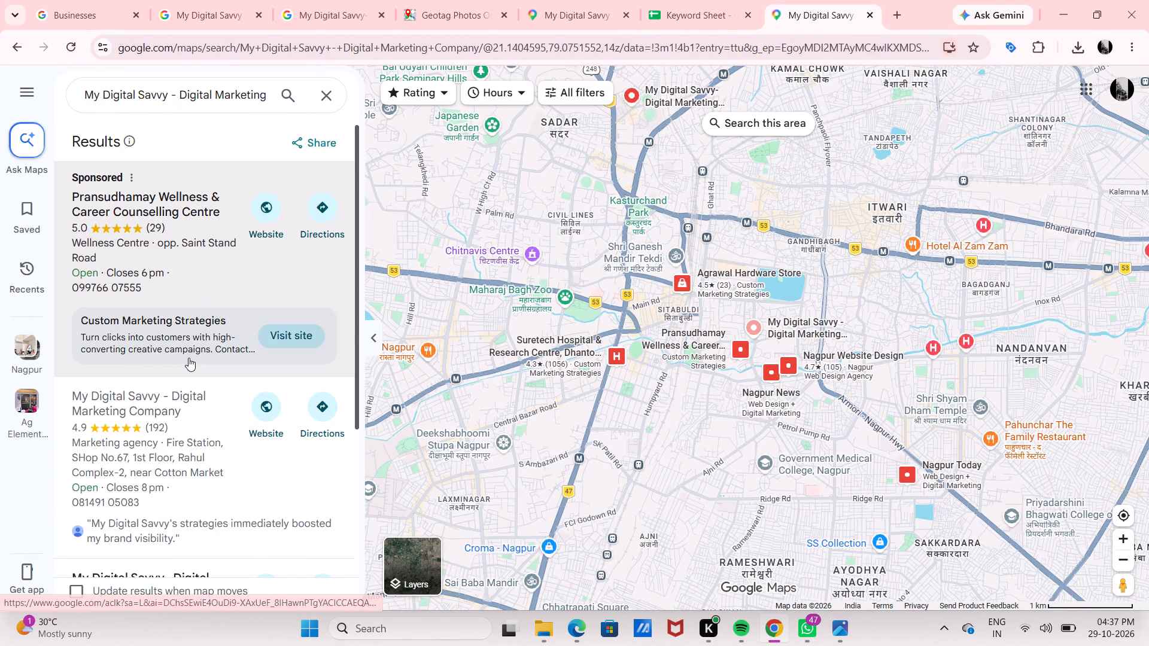
scroll(189, 358, down, 1)
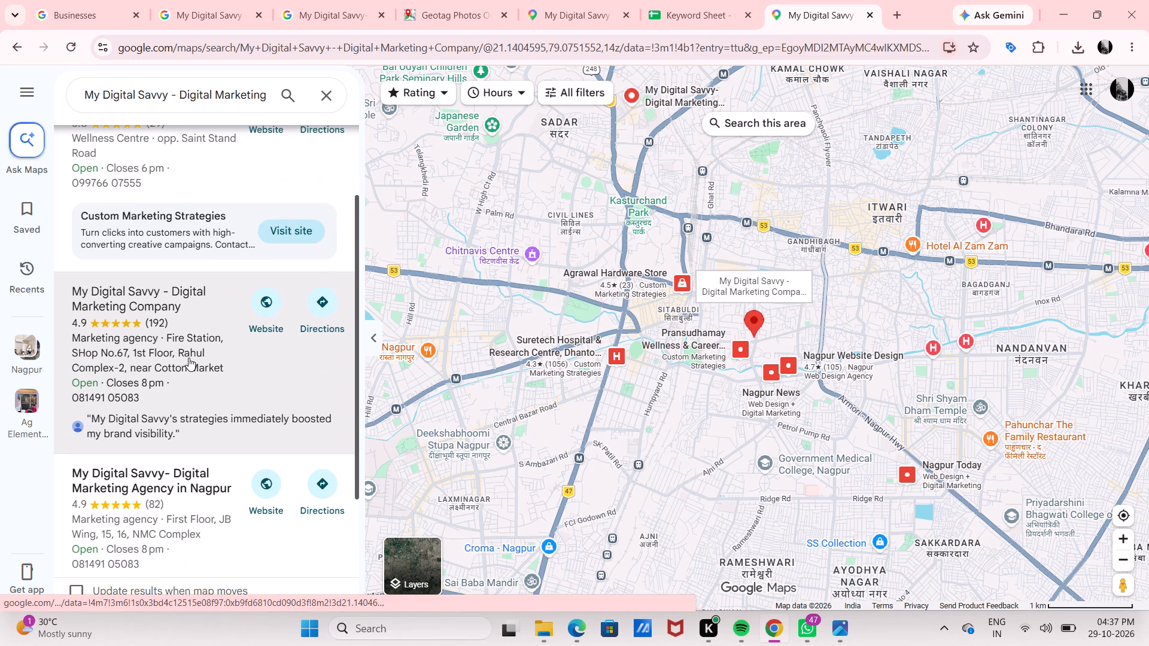
scroll(189, 358, down, 2)
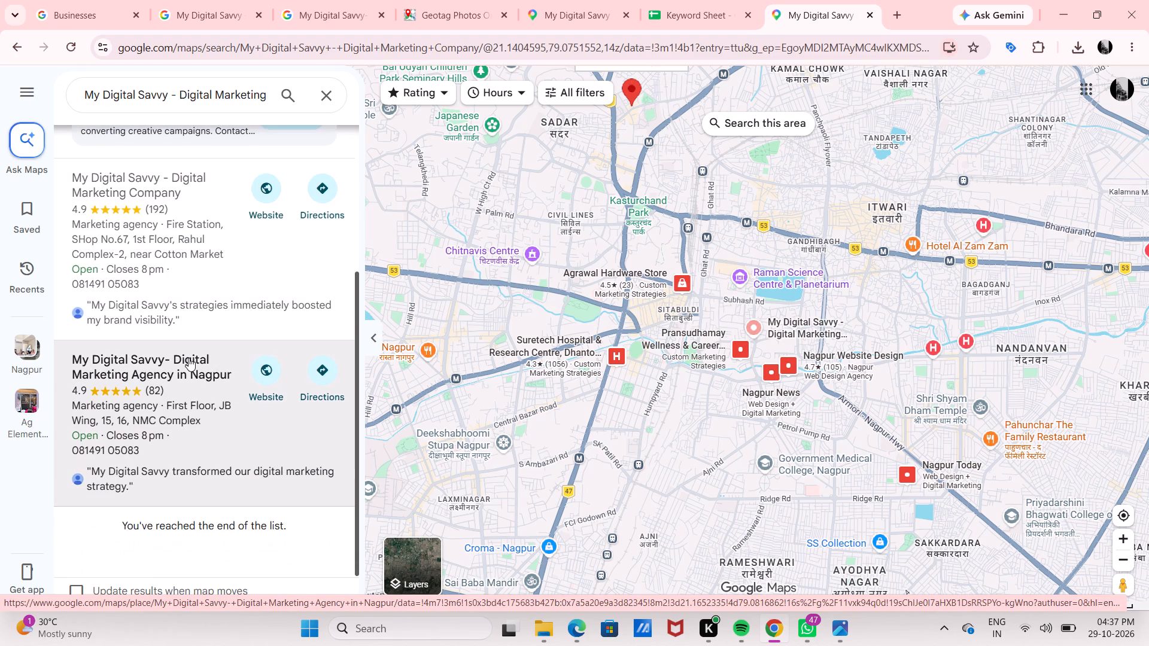
click(156, 420)
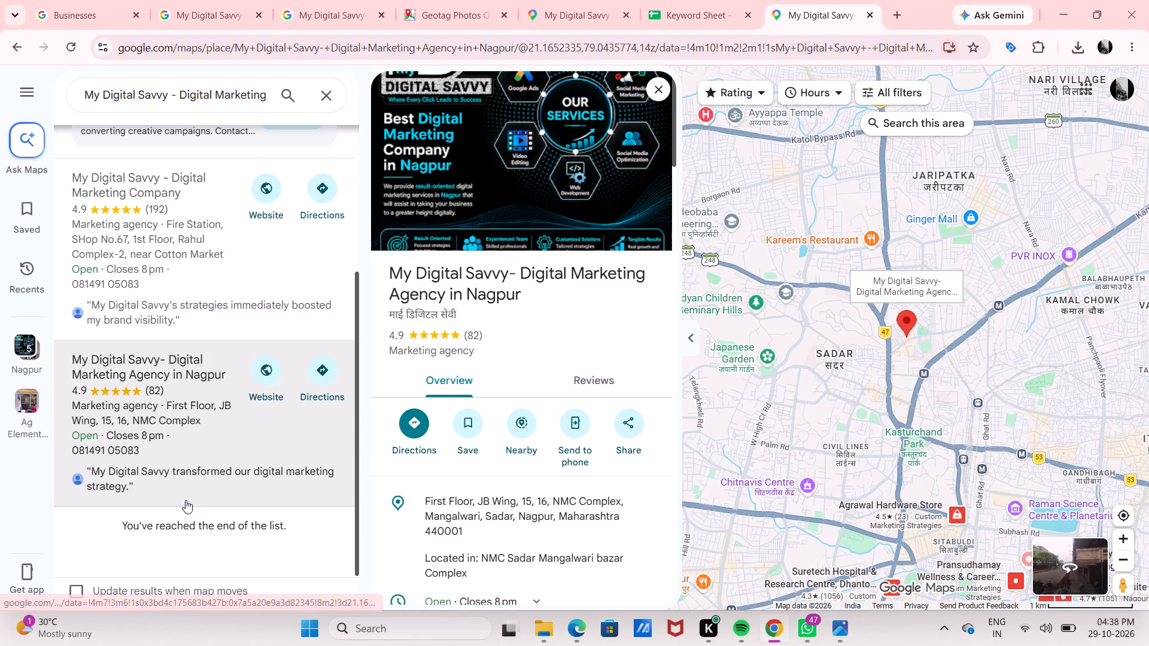
click(318, 88)
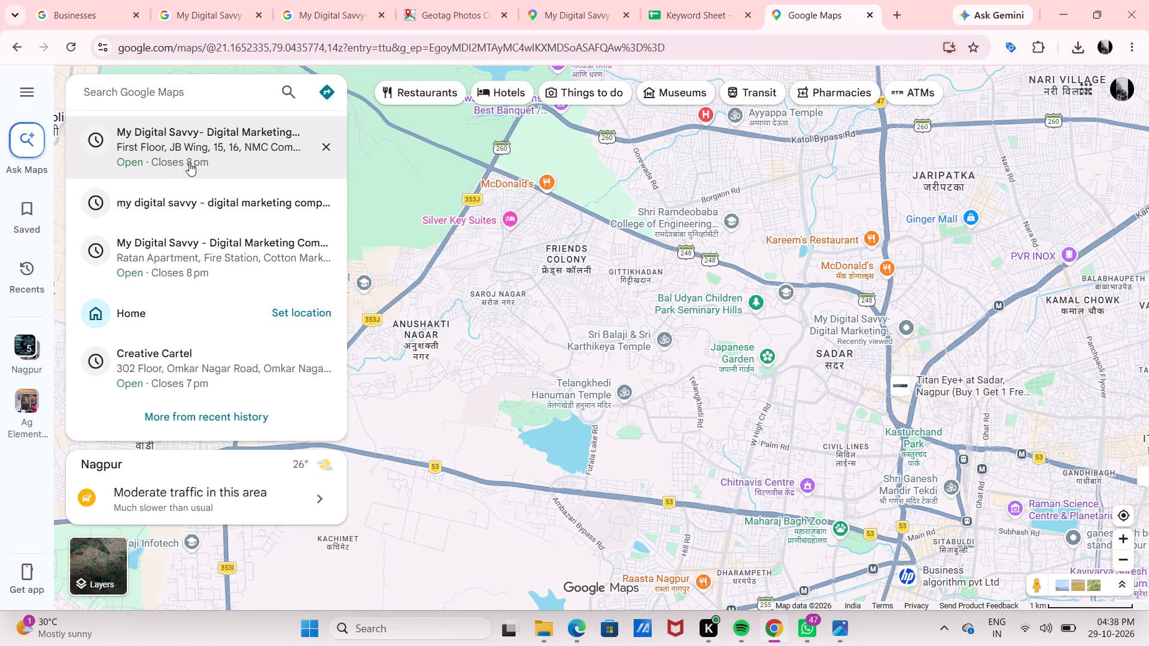
click(162, 141)
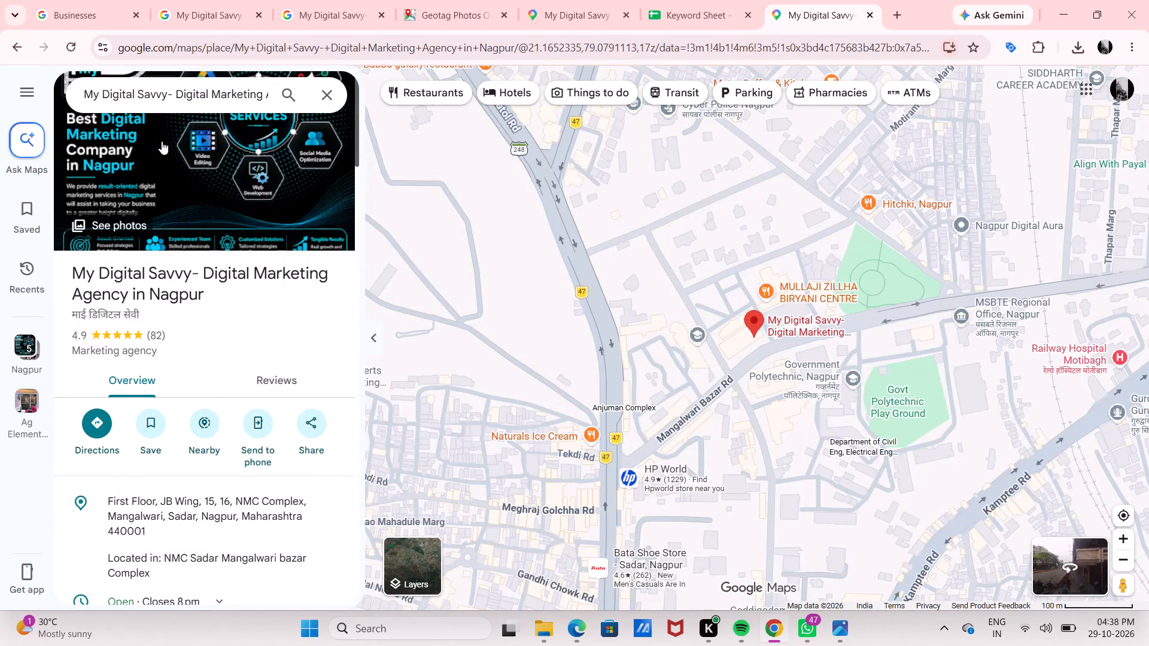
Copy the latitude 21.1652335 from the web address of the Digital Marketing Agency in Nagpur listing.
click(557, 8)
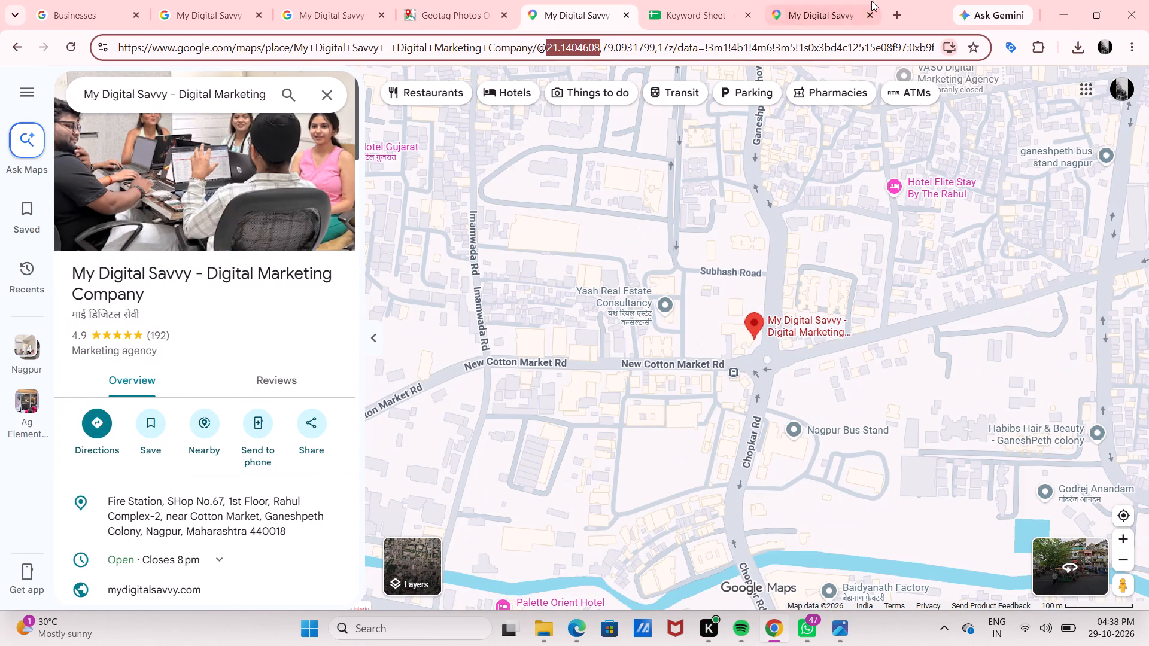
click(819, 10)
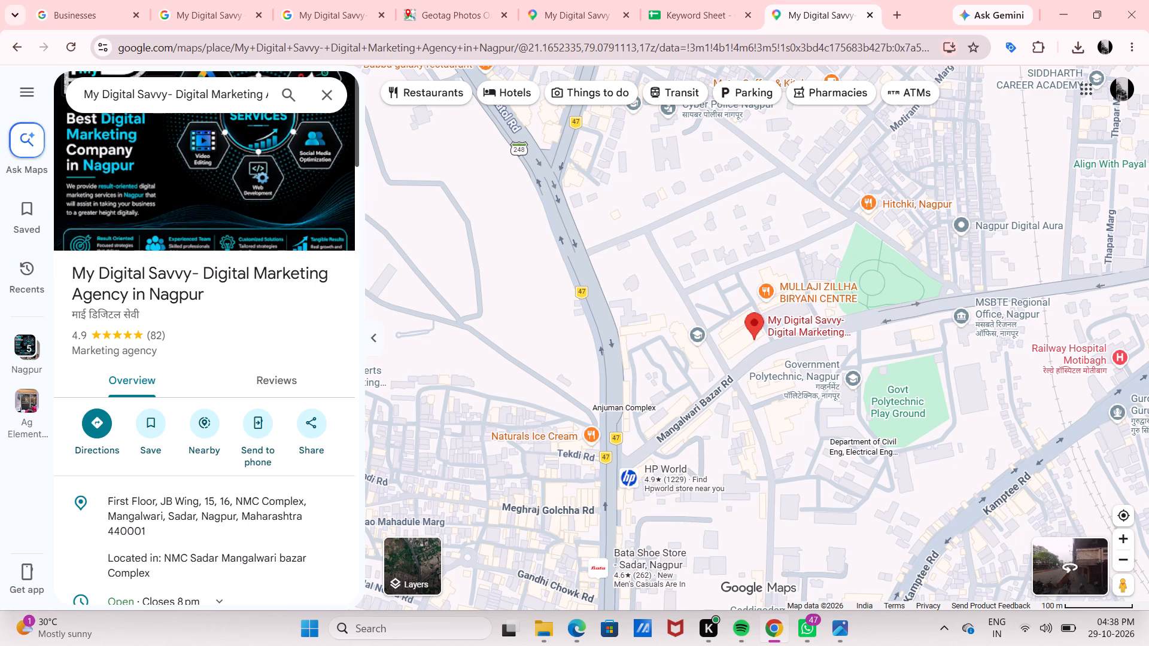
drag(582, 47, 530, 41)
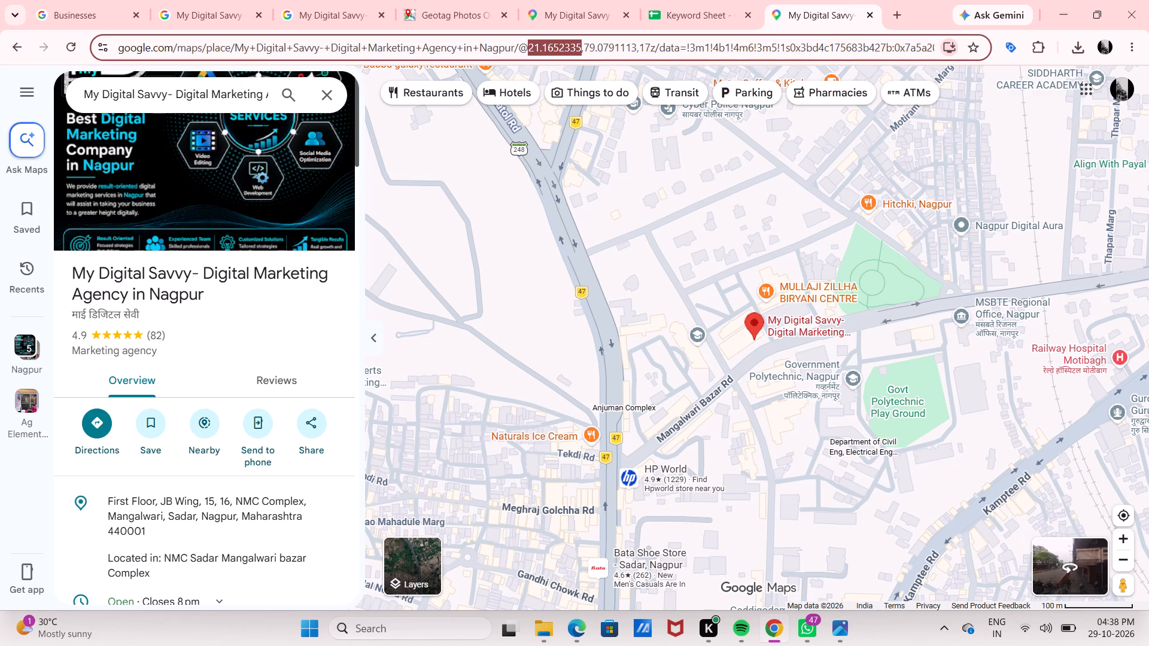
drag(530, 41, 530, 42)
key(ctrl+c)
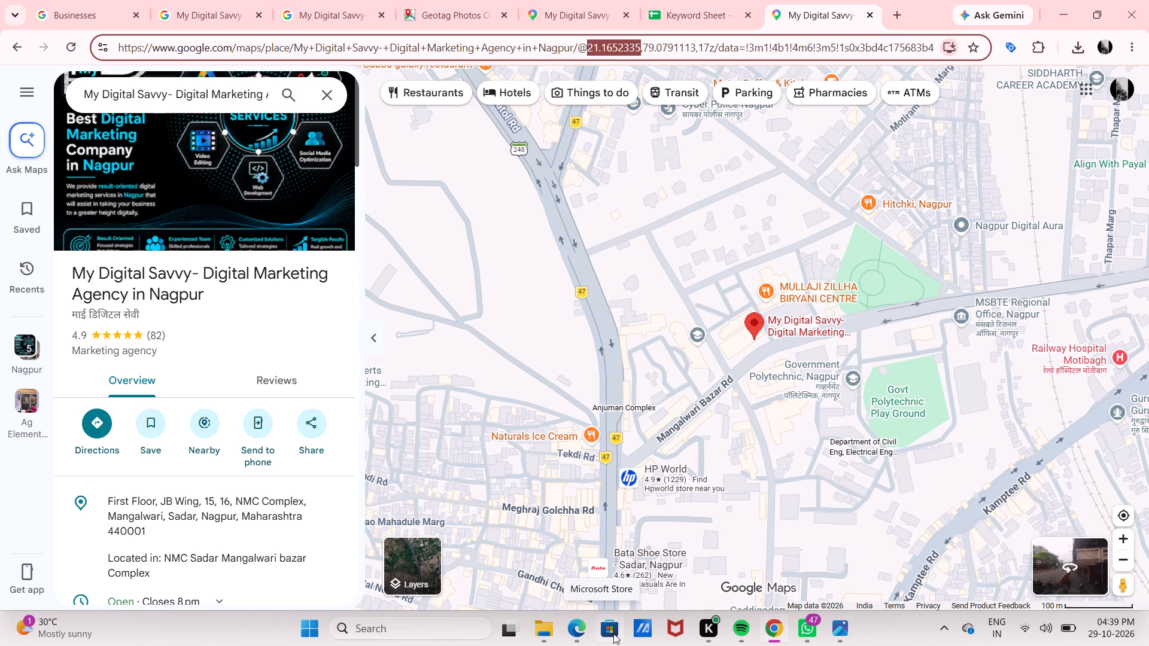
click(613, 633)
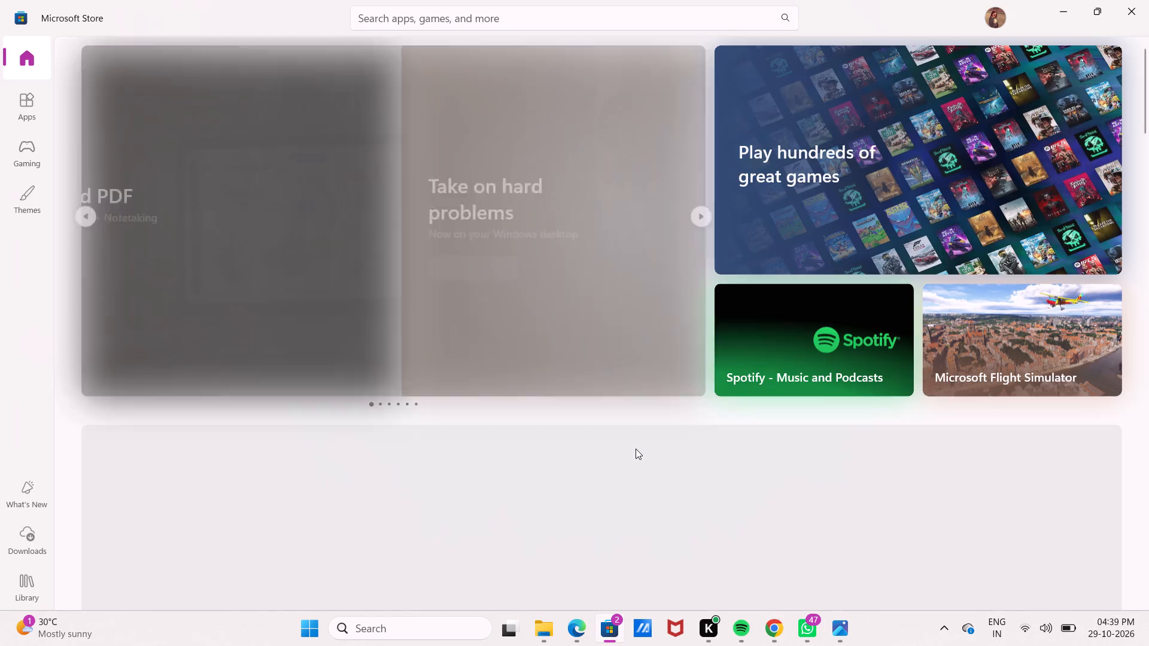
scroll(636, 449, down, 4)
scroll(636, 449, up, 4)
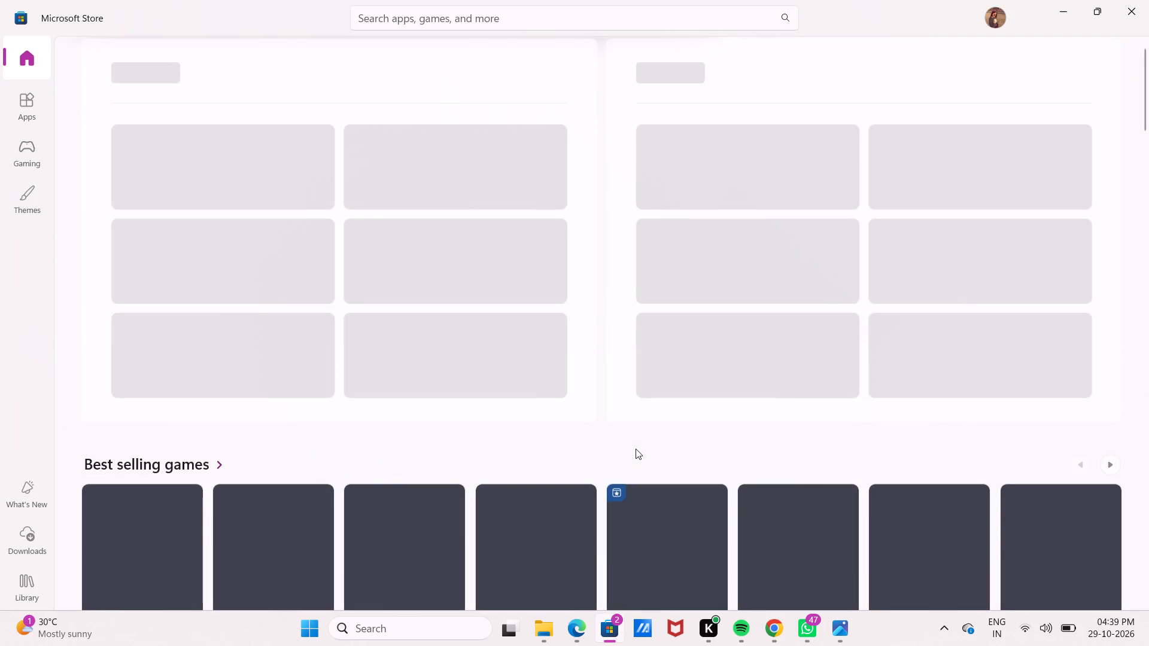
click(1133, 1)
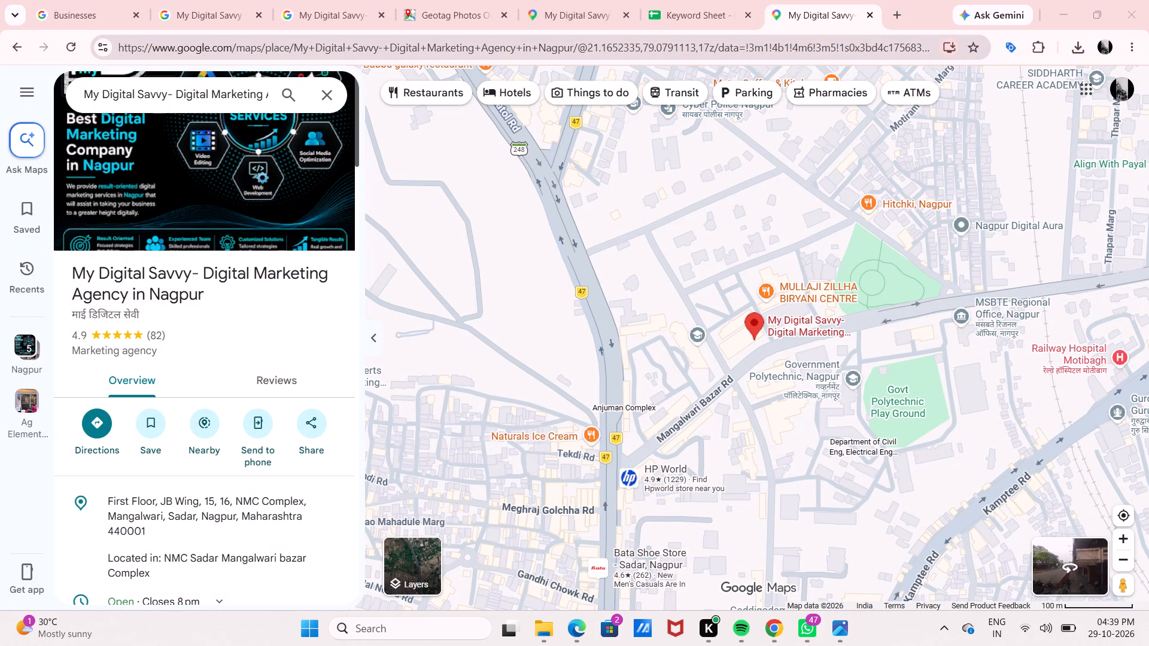
Copy the latitude 21.1652335 again from the agency listing's Google Maps web address.
drag(639, 46, 608, 40)
key(ctrl+c)
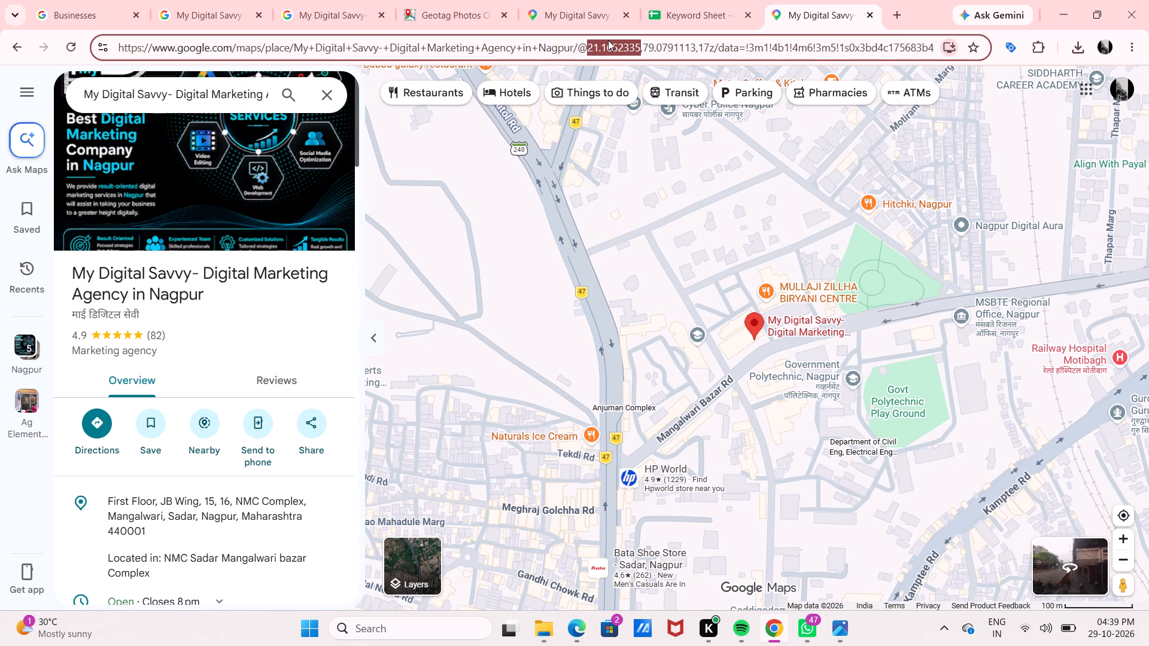
Upload the first savvy1 photo listed under today's files in the Downloads folder to GeoImgr.
click(427, 6)
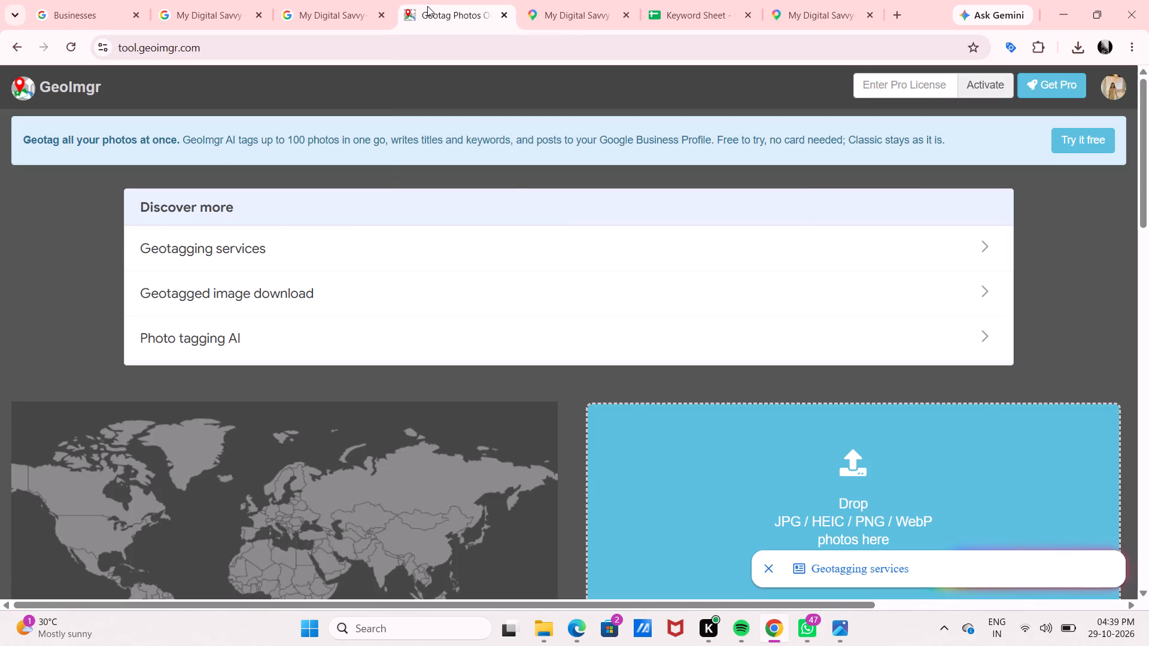
scroll(627, 400, down, 1)
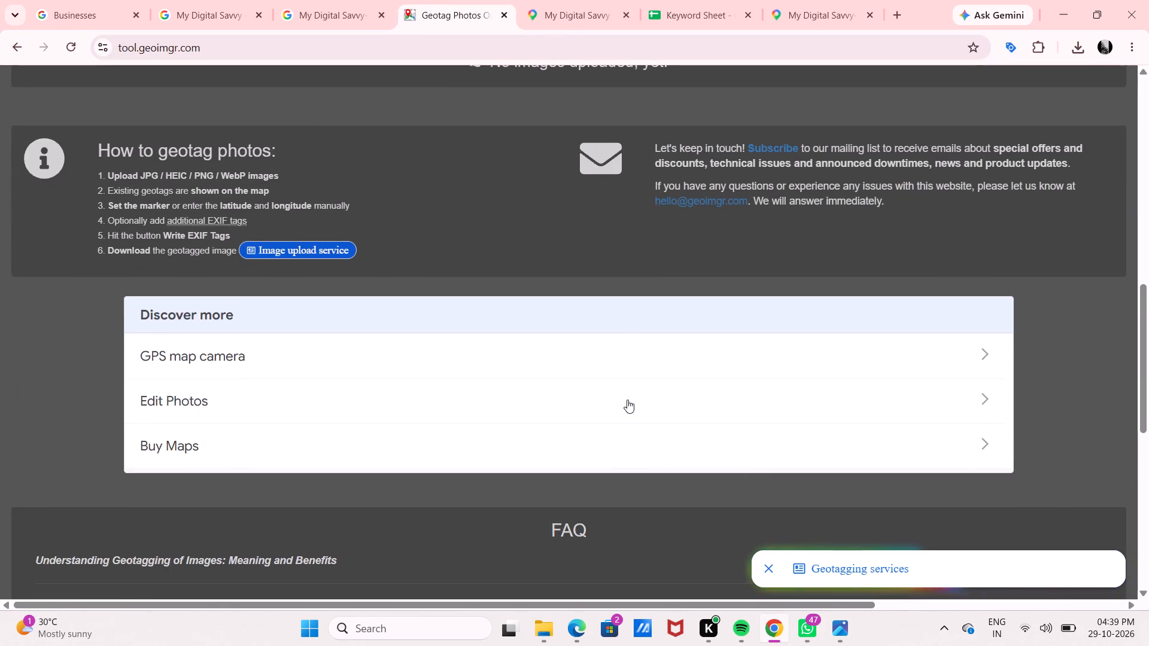
scroll(627, 400, down, 1)
click(739, 210)
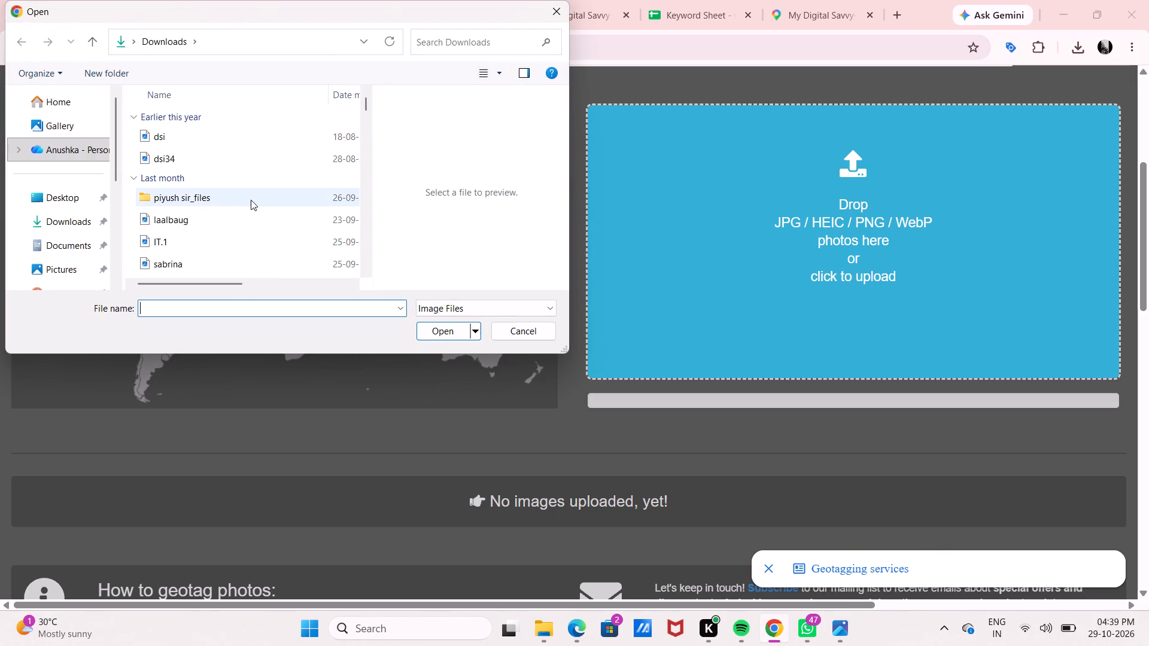
scroll(251, 200, down, 11)
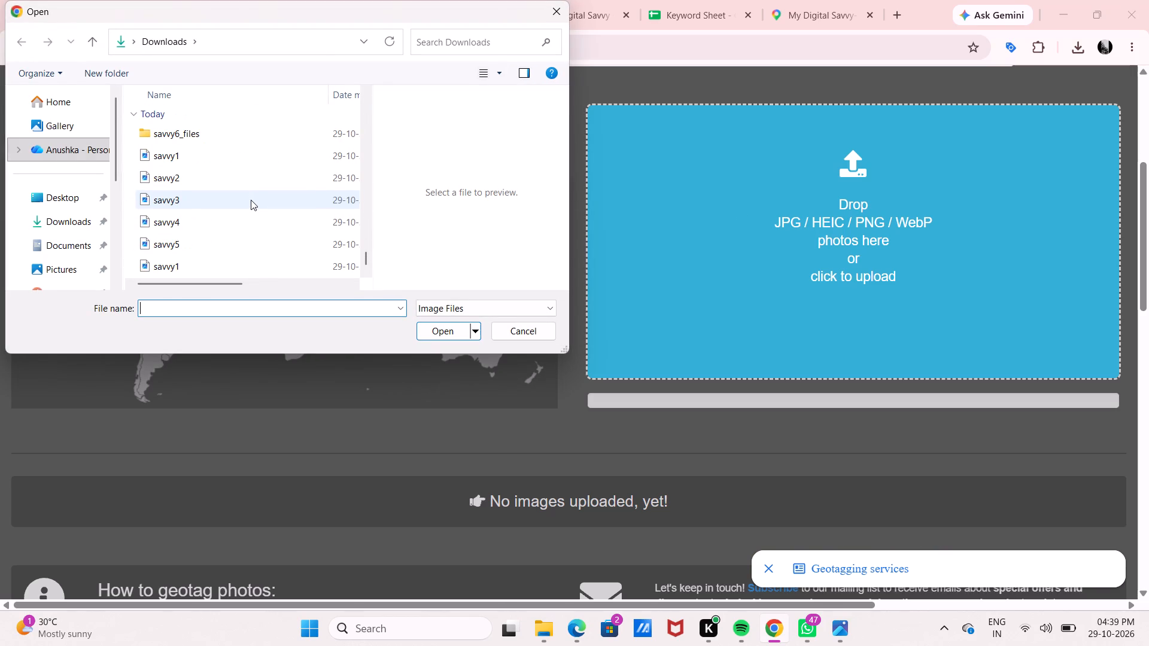
click(223, 152)
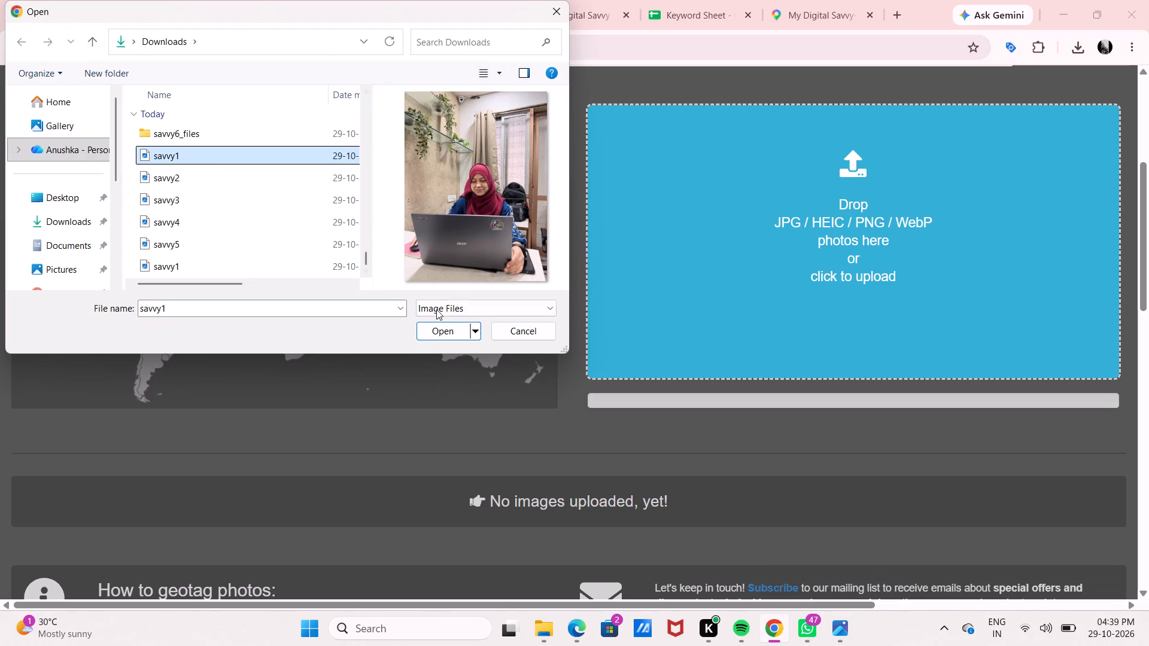
click(437, 332)
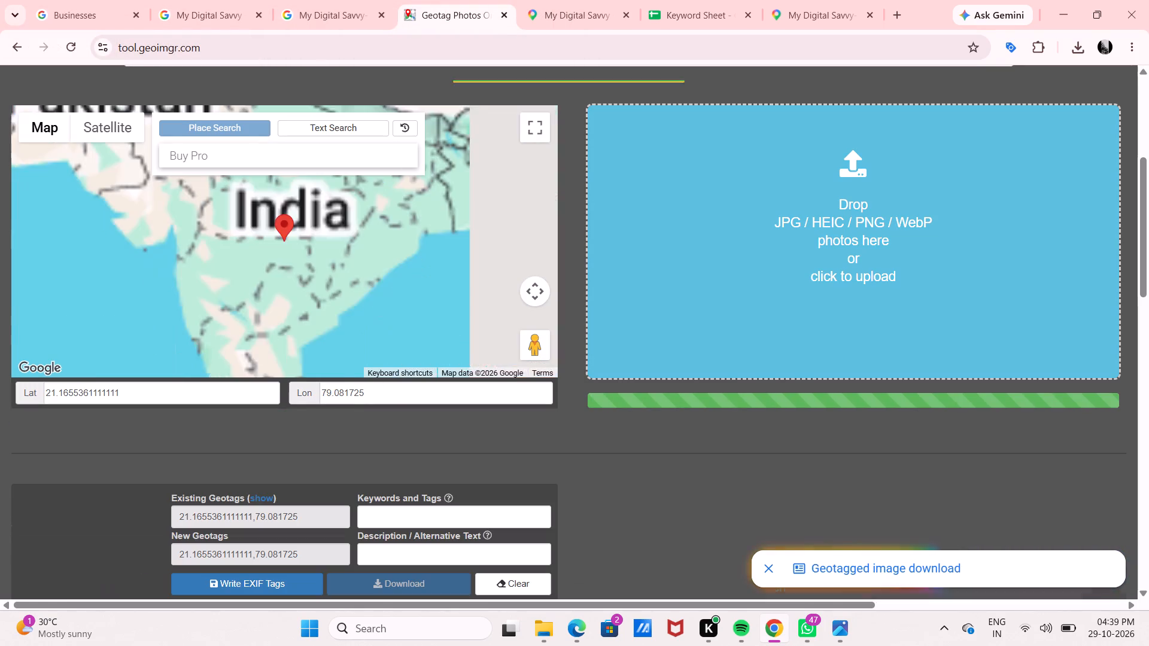
Clear the longitude value of the uploaded savvy1 photo.
click(366, 395)
key(BackSpace)
key(BackSpace)
key(BackSpace)
key(BackSpace)
key(BackSpace)
key(BackSpace)
key(BackSpace)
key(BackSpace)
key(BackSpace)
key(BackSpace)
key(BackSpace)
key(BackSpace)
key(BackSpace)
key(BackSpace)
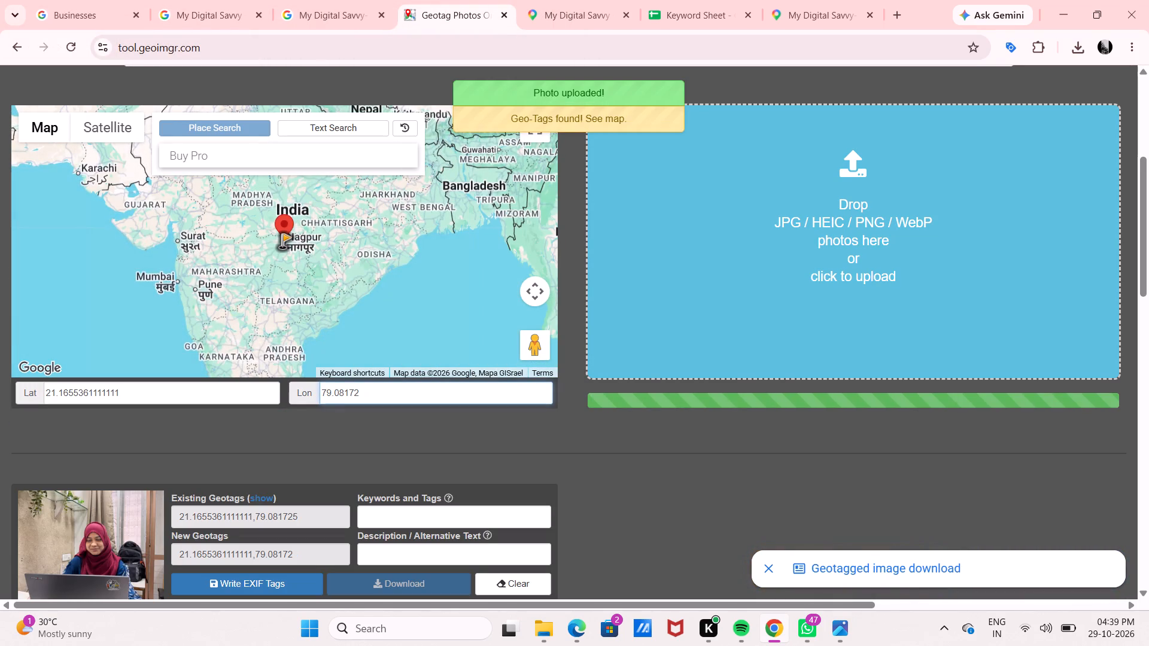
key(ctrl+v)
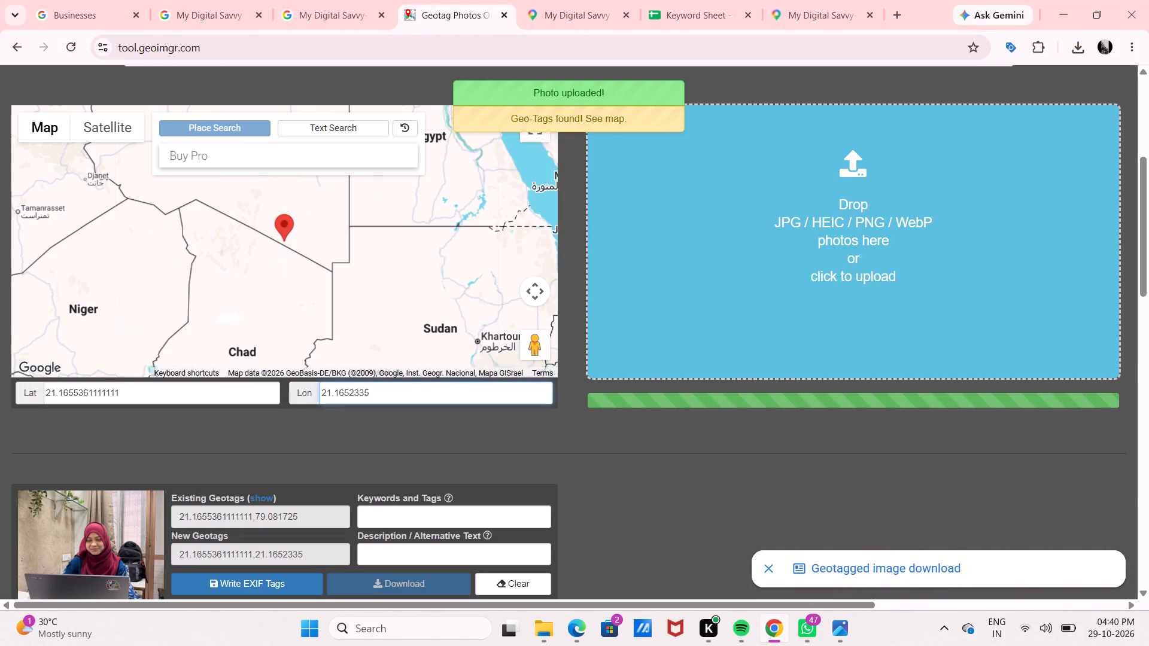
key(BackSpace)
key(BackSpace)
key(BackSpace)
key(BackSpace)
key(BackSpace)
key(BackSpace)
key(BackSpace)
key(BackSpace)
key(BackSpace)
key(BackSpace)
key(BackSpace)
key(BackSpace)
key(BackSpace)
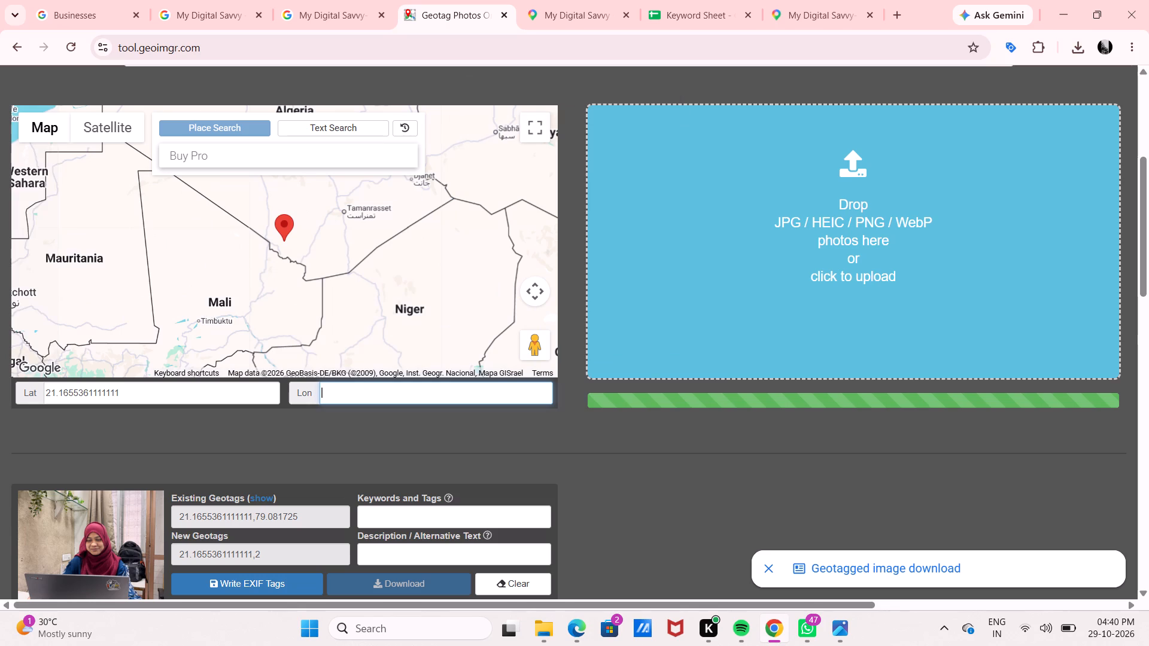
Replace the savvy1 photo's latitude with the copied value 21.1652335.
click(172, 398)
key(BackSpace)
key(BackSpace)
key(BackSpace)
key(BackSpace)
key(BackSpace)
key(BackSpace)
key(BackSpace)
key(BackSpace)
key(BackSpace)
key(BackSpace)
key(BackSpace)
key(BackSpace)
key(BackSpace)
key(BackSpace)
key(BackSpace)
key(BackSpace)
key(BackSpace)
key(BackSpace)
key(BackSpace)
key(BackSpace)
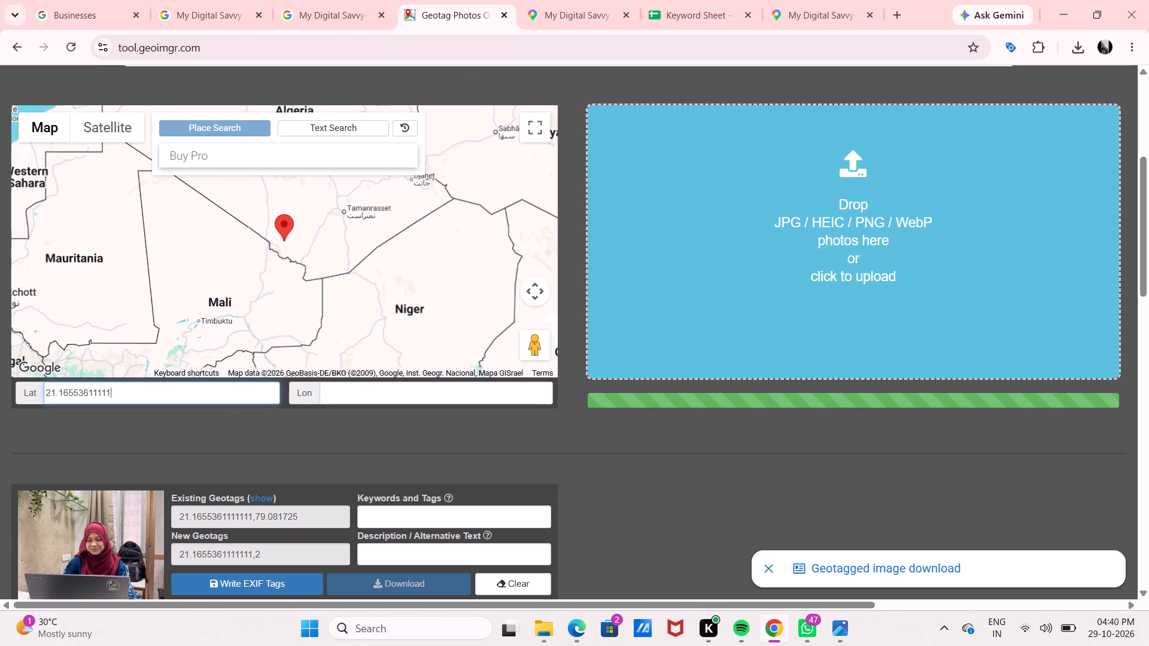
key(ctrl+v)
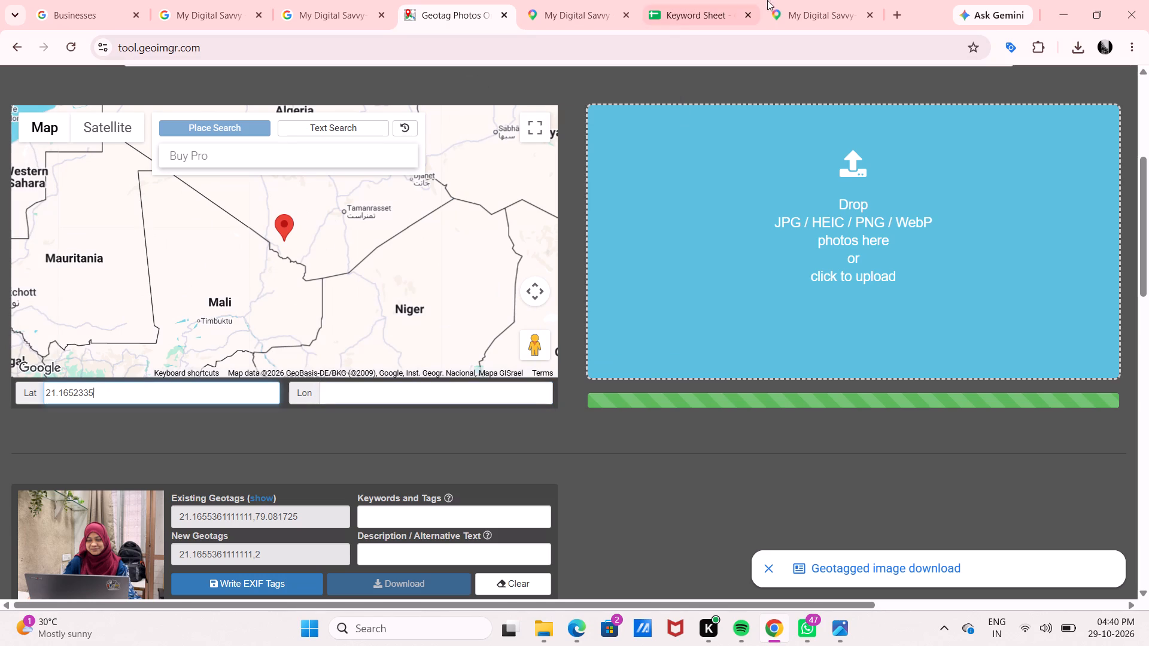
Set the savvy1 photo's longitude to 79.0791113, copied from the agency listing's Google Maps web address.
click(796, 1)
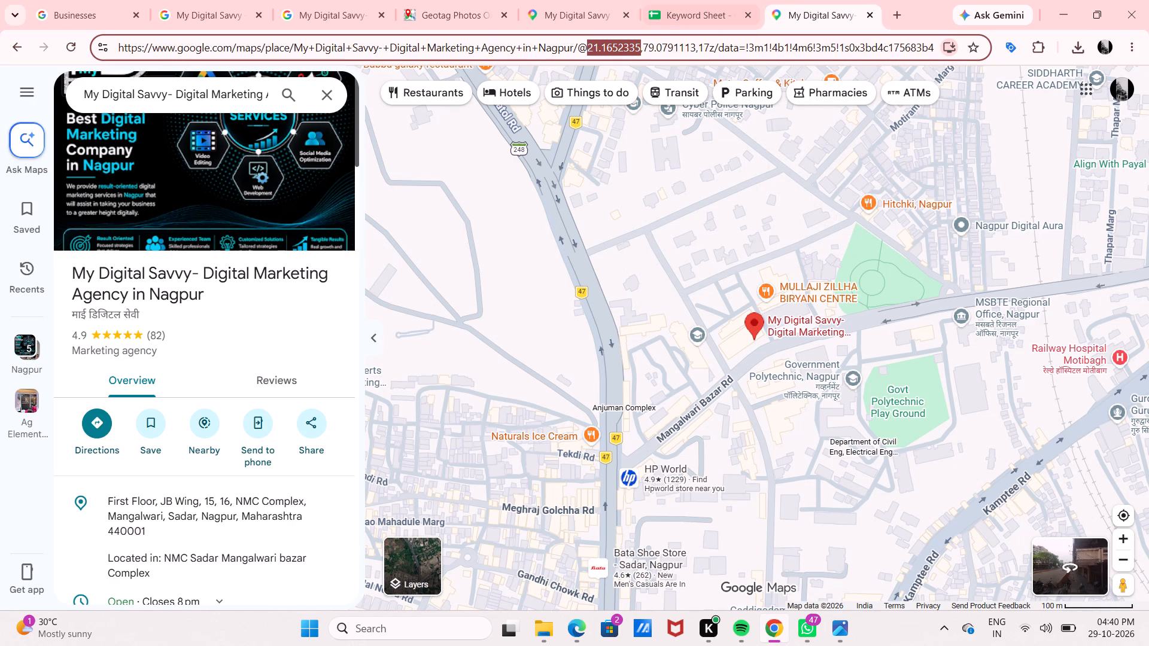
drag(695, 47, 659, 42)
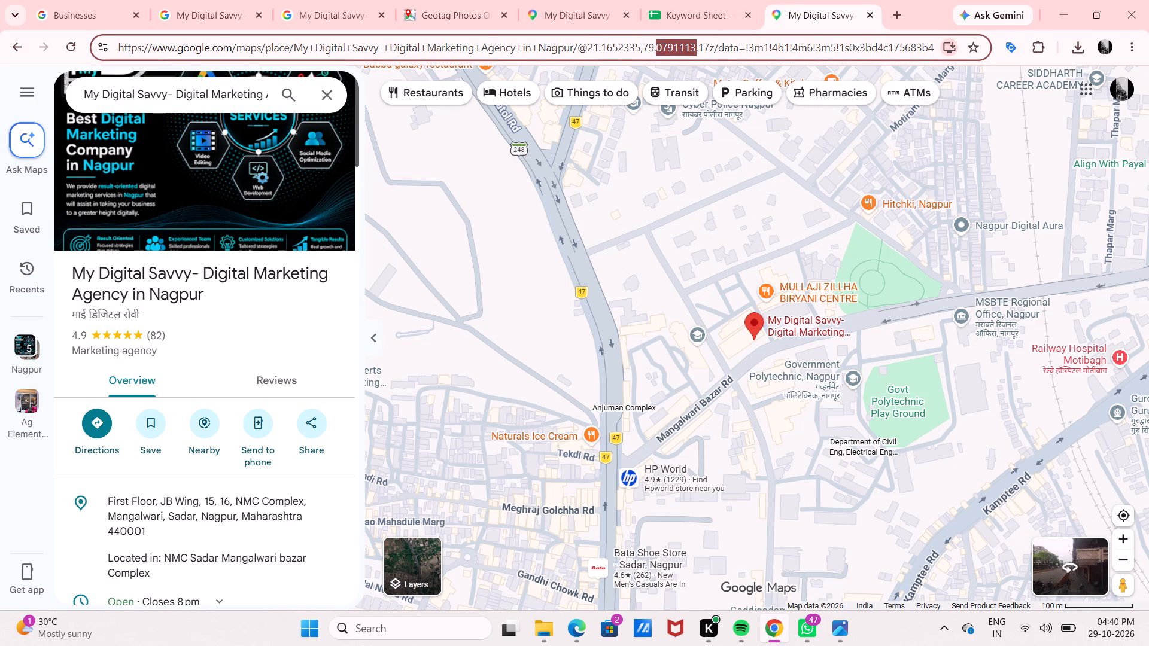
drag(659, 42, 647, 47)
drag(647, 47, 646, 47)
key(ctrl+c)
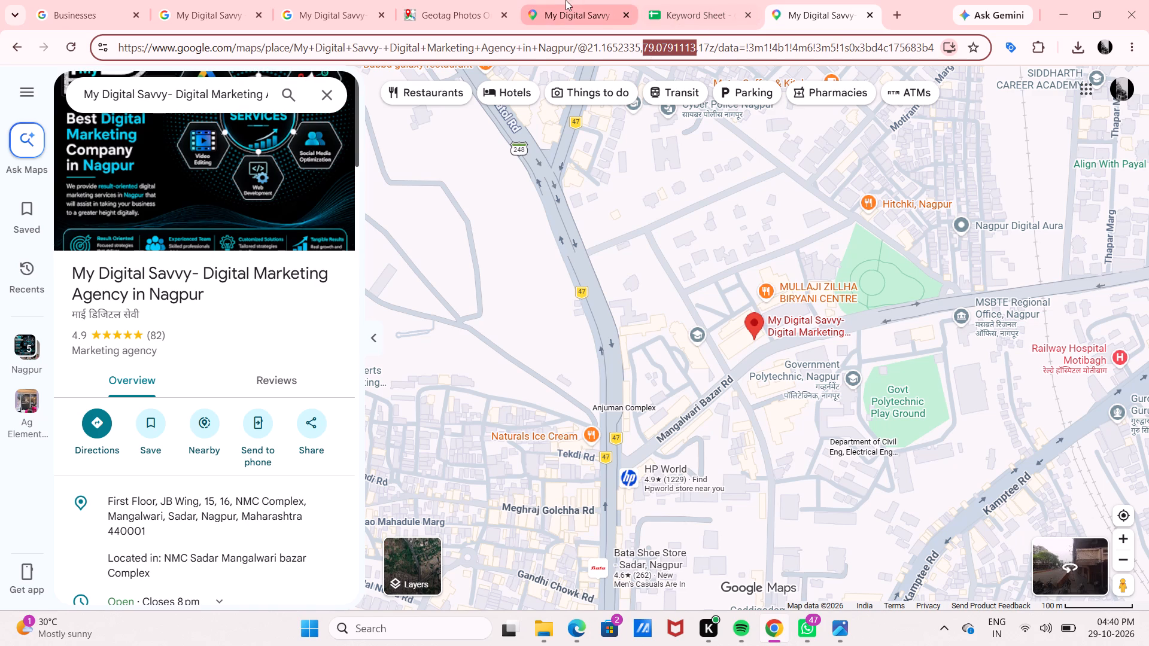
click(471, 4)
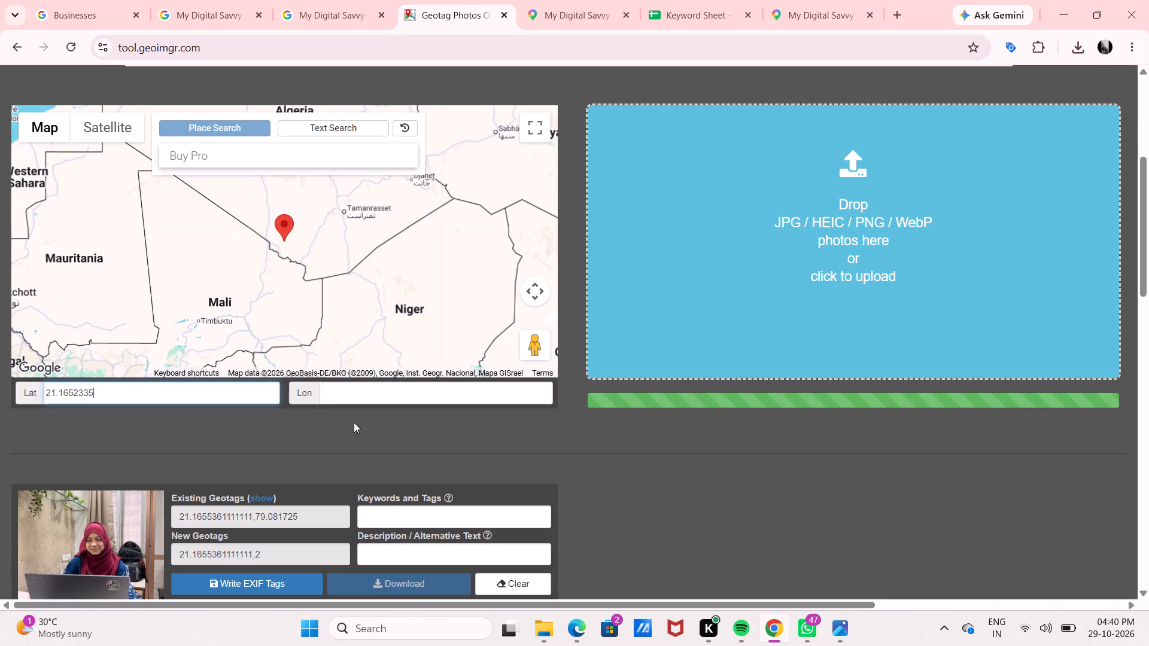
click(363, 391)
key(ctrl+v)
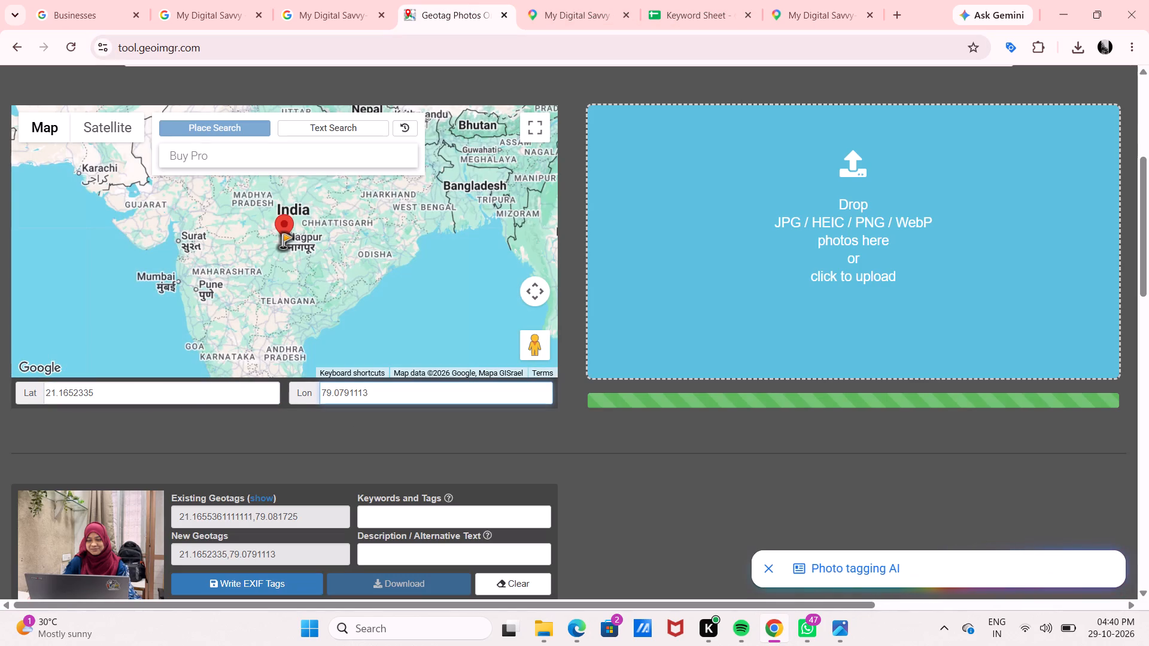
Examine where the marker sits on the GeoImgr map around Nagpur and compare it with the agency's Google Maps listing.
scroll(604, 455, down, 1)
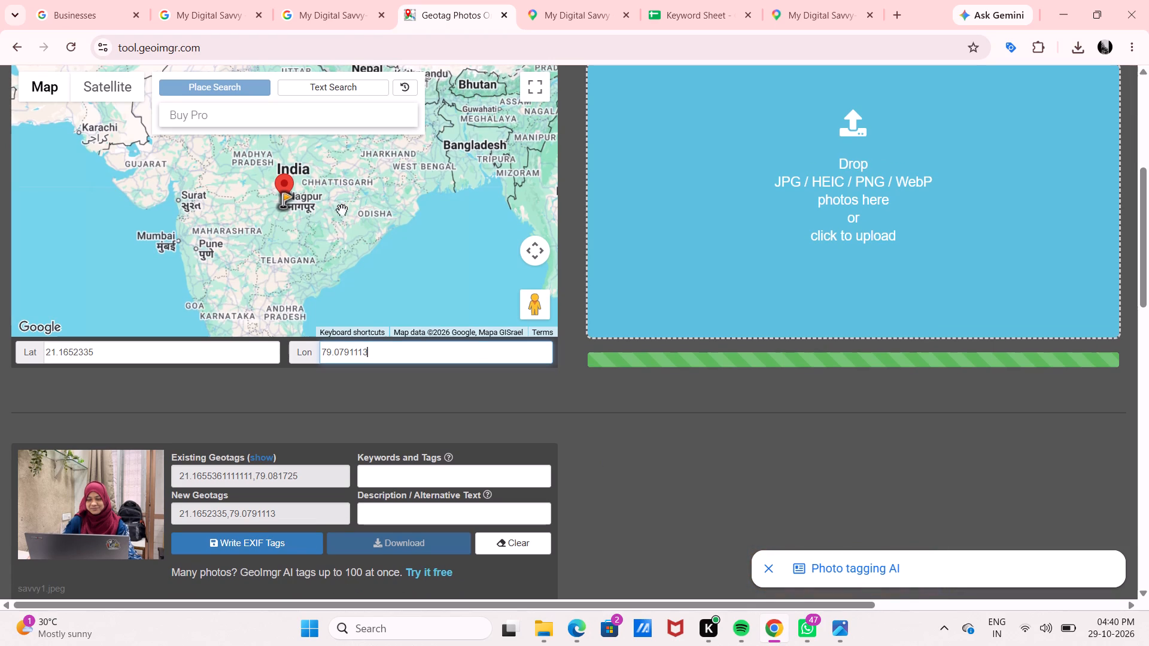
drag(282, 200, 321, 226)
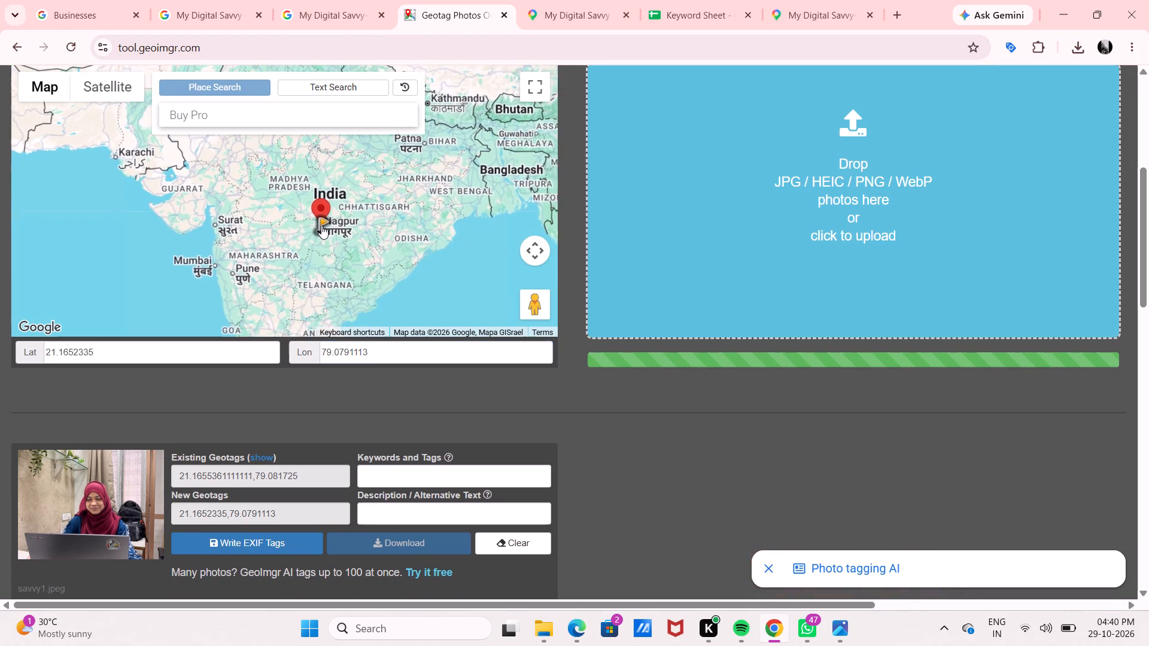
drag(321, 226, 276, 192)
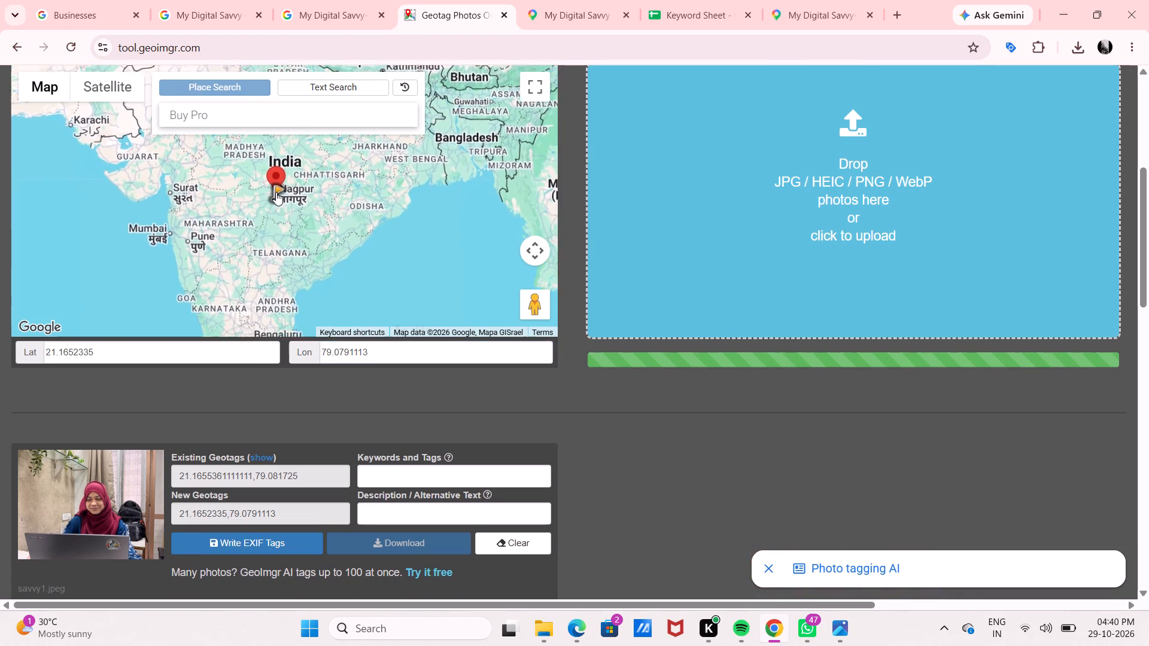
drag(276, 192, 257, 144)
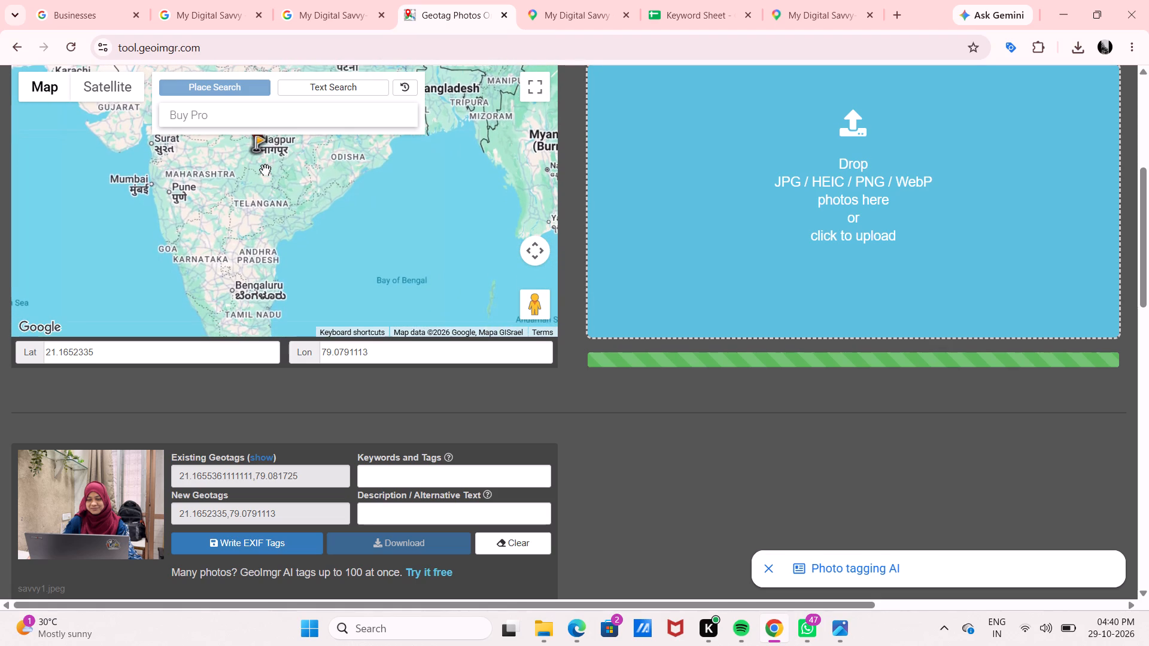
ctrl+drag(273, 186, 274, 187)
ctrl+drag(274, 187, 297, 251)
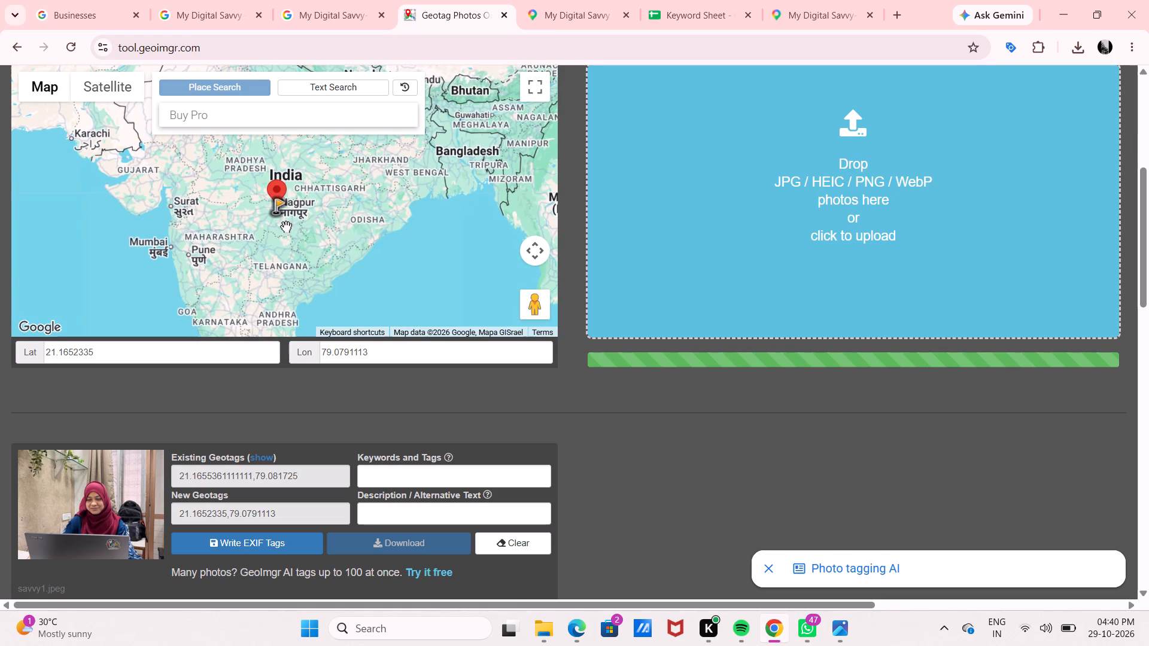
ctrl+drag(285, 226, 305, 243)
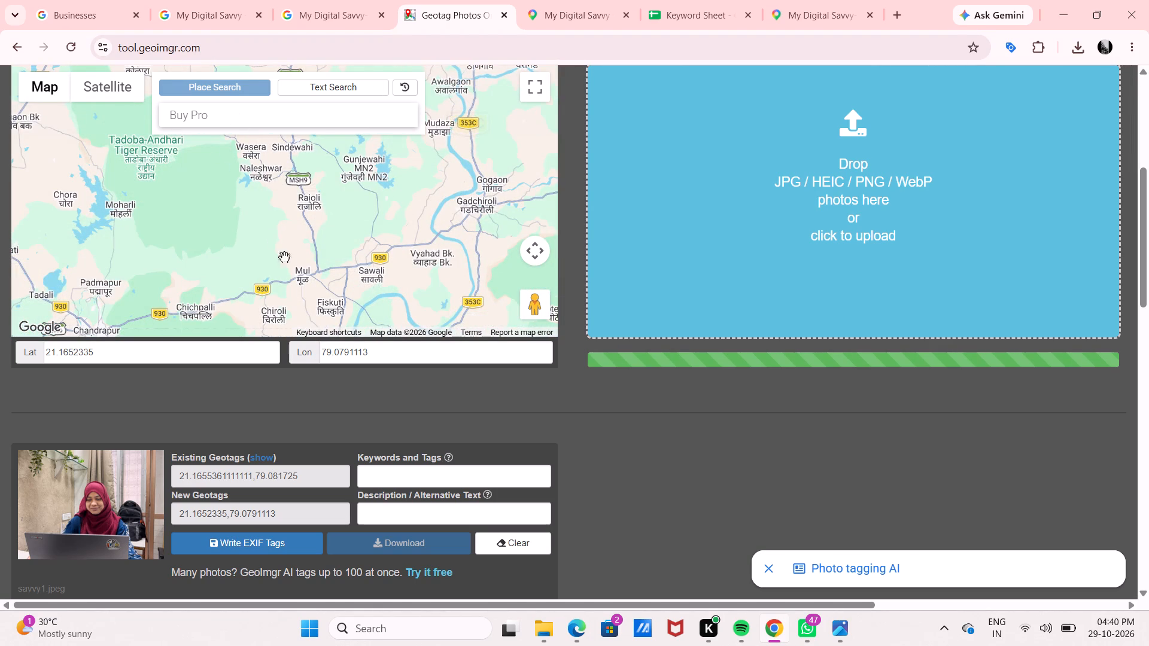
ctrl+drag(227, 166, 319, 326)
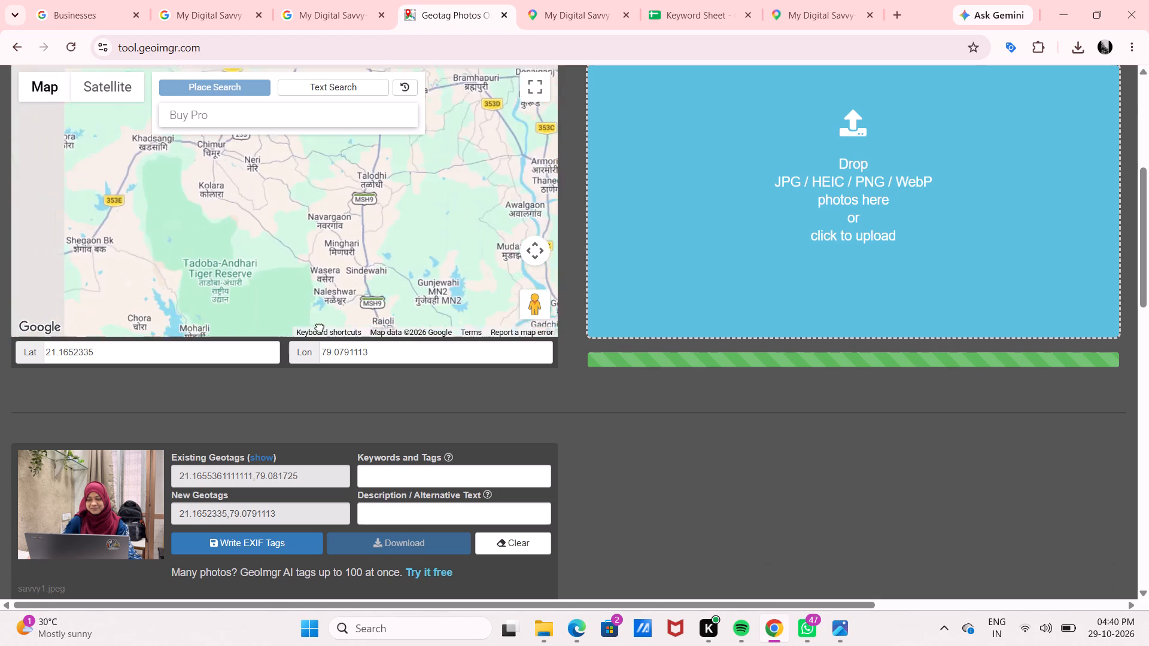
ctrl+drag(319, 326, 451, 645)
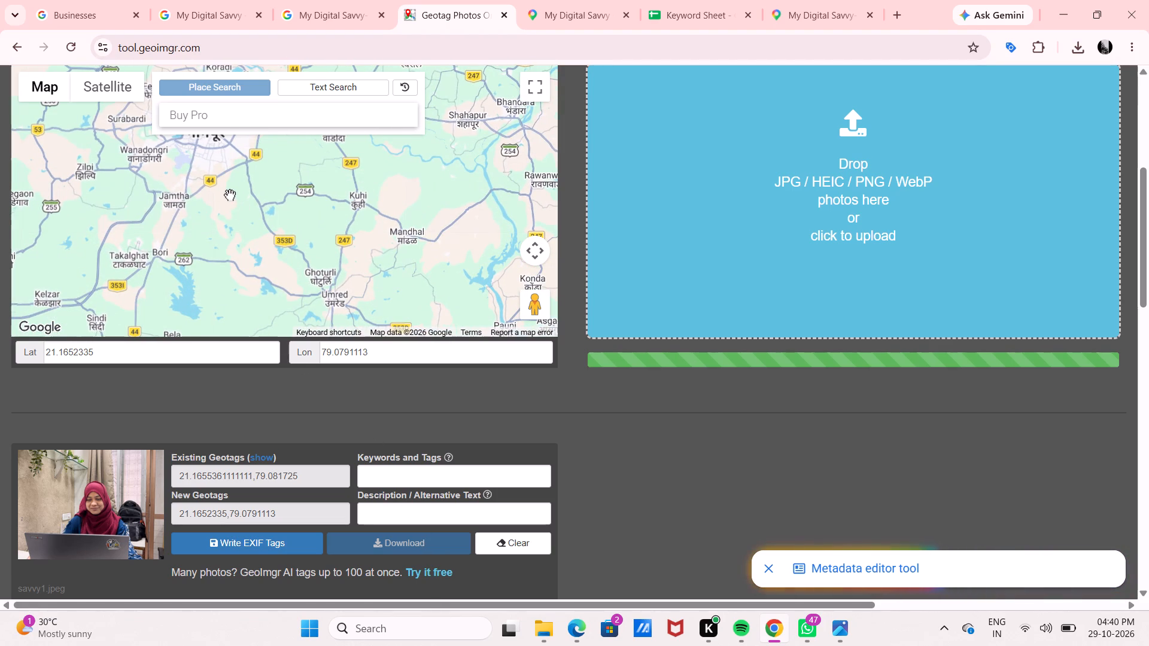
drag(230, 195, 288, 357)
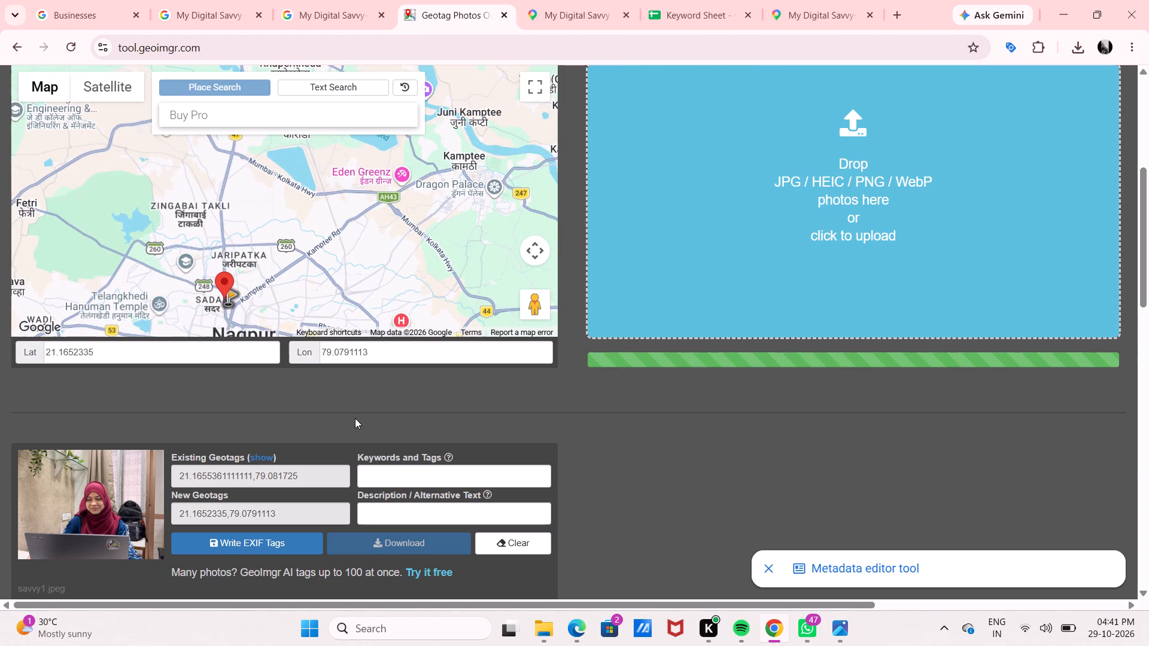
click(790, 6)
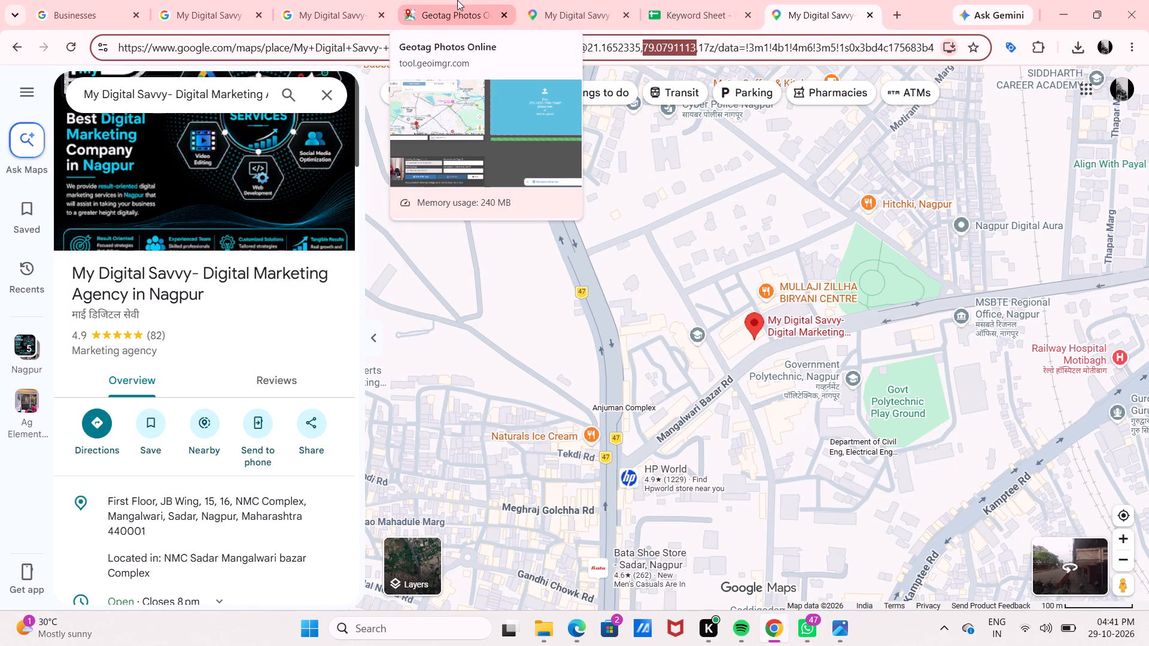
click(457, 0)
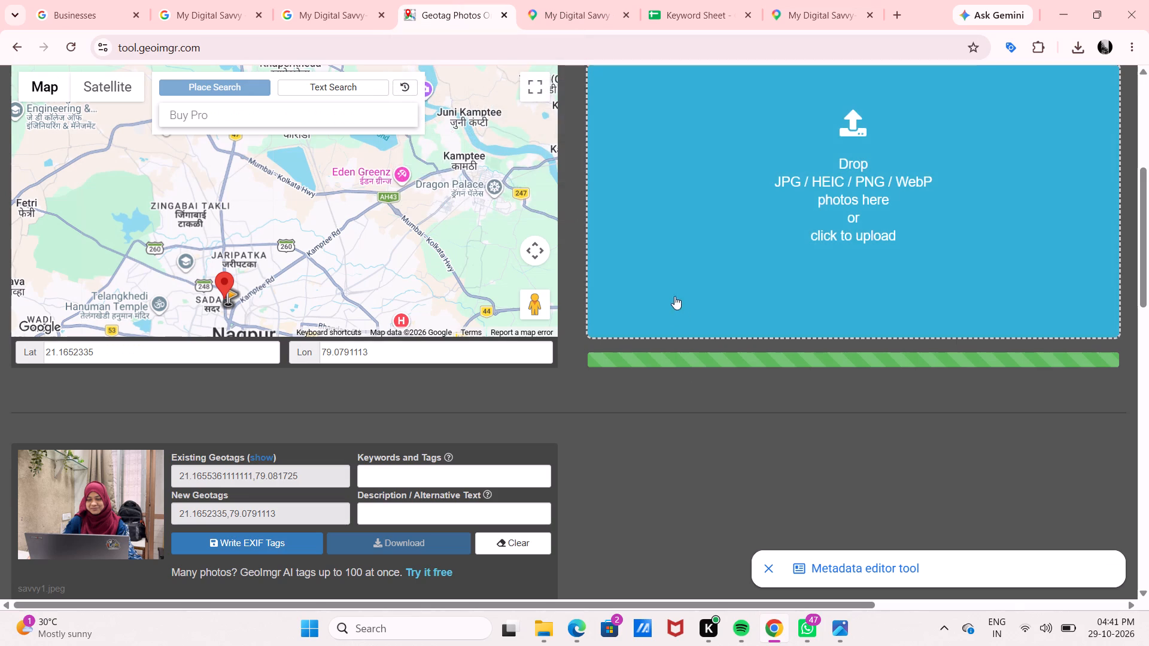
Fill the savvy1 photo's keywords and tags with the keywords copied from cells A10:A18 of the Keyword Sheet.
scroll(682, 434, down, 1)
click(471, 367)
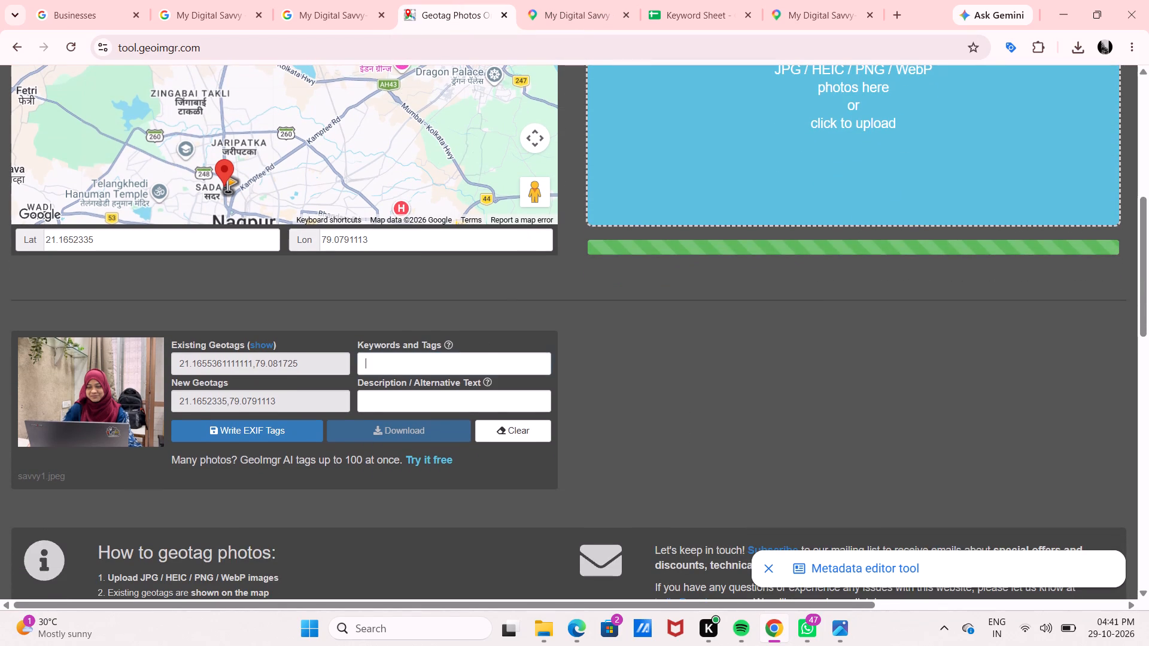
click(675, 0)
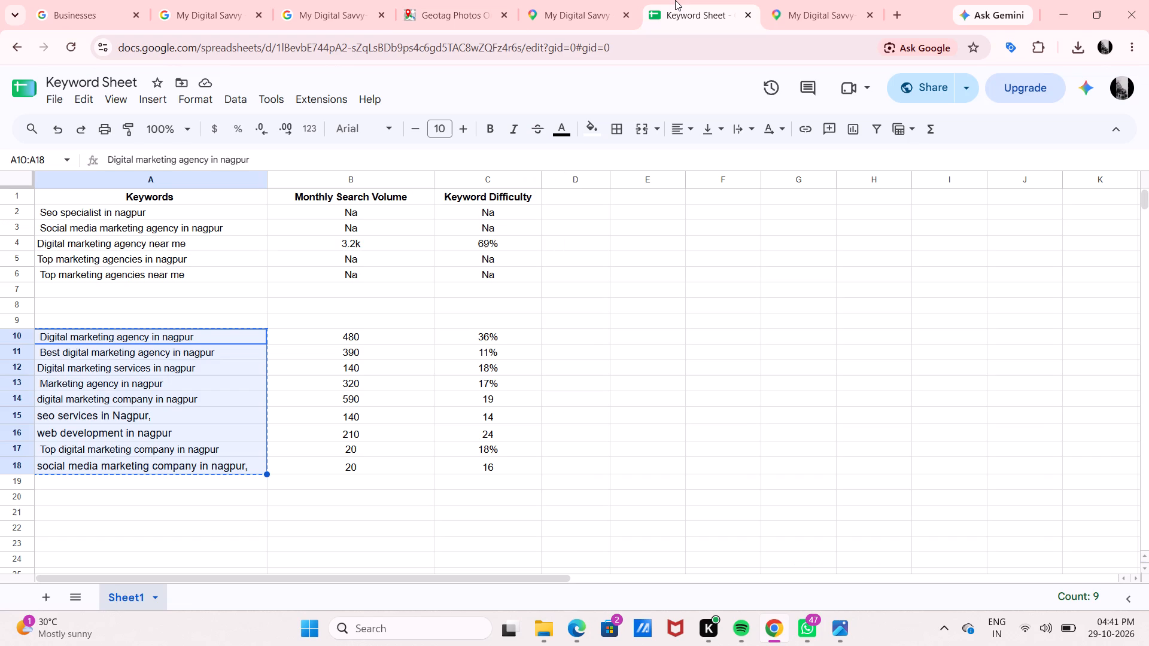
key(ctrl+c)
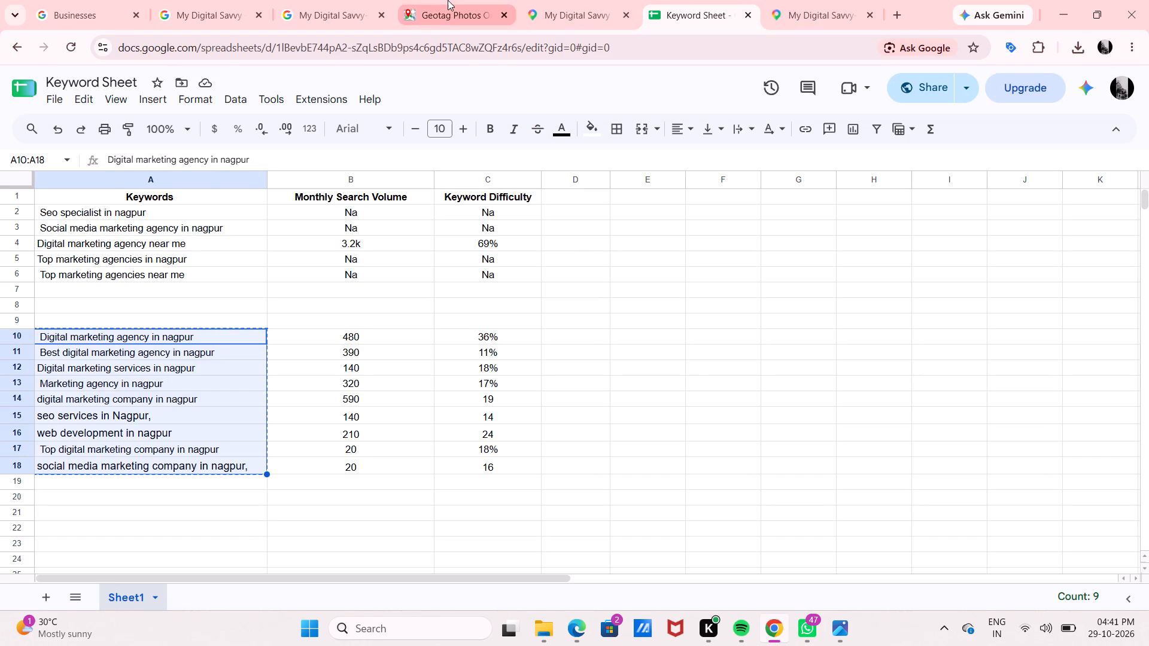
click(448, 0)
key(ctrl+v)
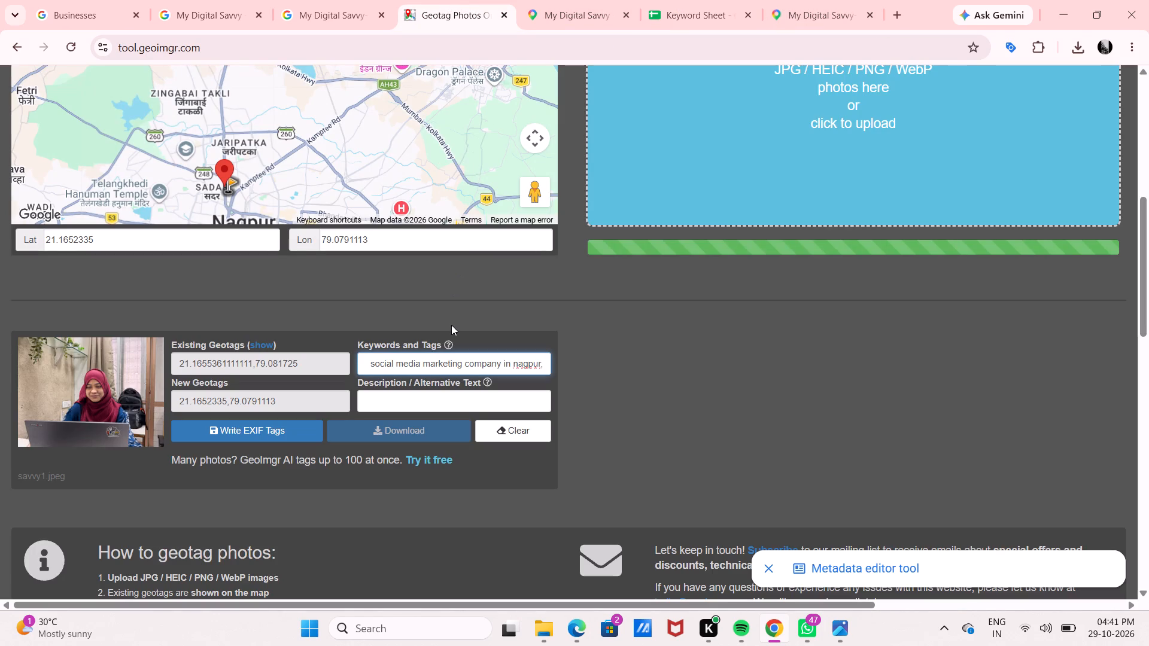
Fill the savvy1 photo's description in GeoImgr with the business description copied from the Digital Marketing Agency in Nagpur profile.
click(325, 0)
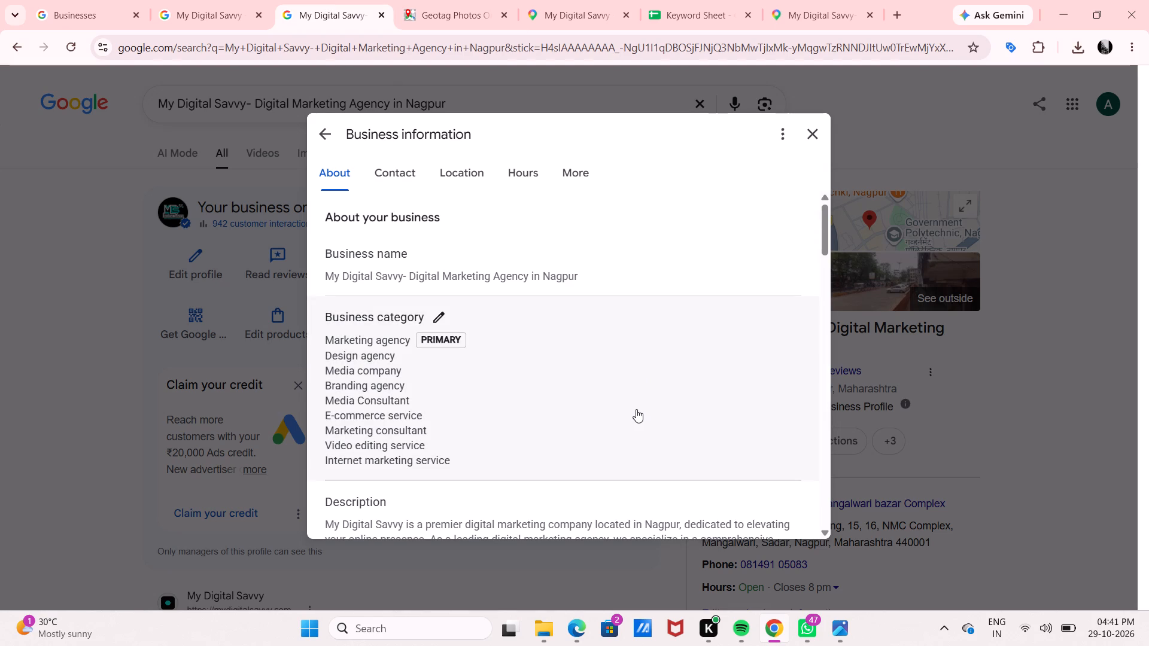
scroll(636, 409, down, 3)
click(566, 363)
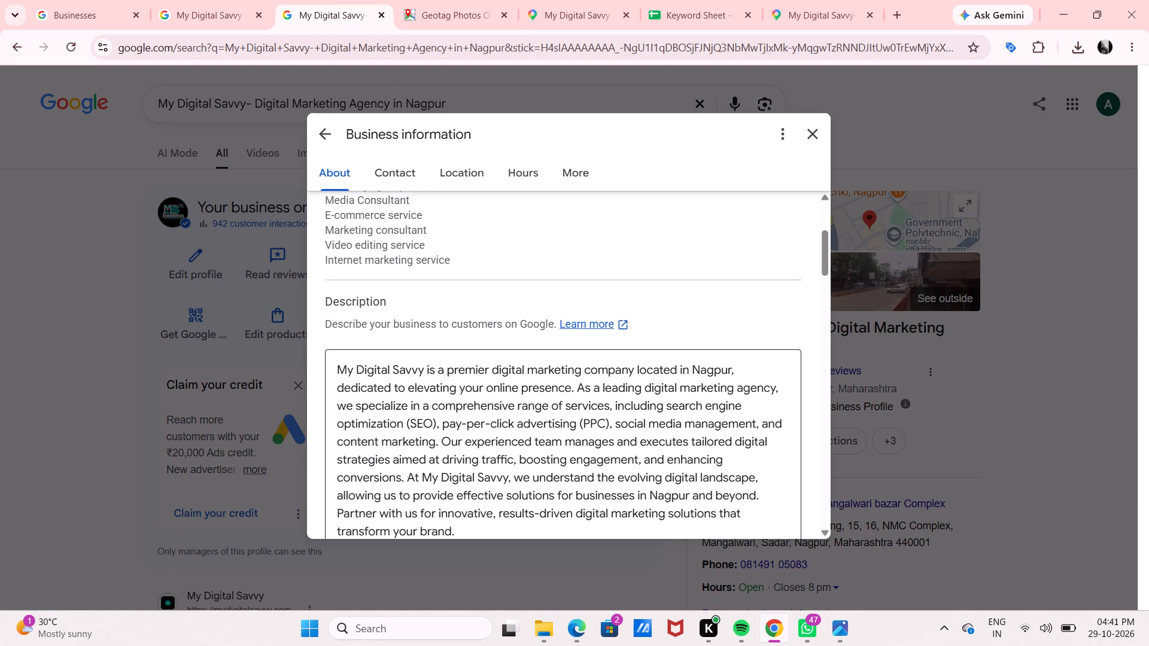
scroll(513, 395, down, 1)
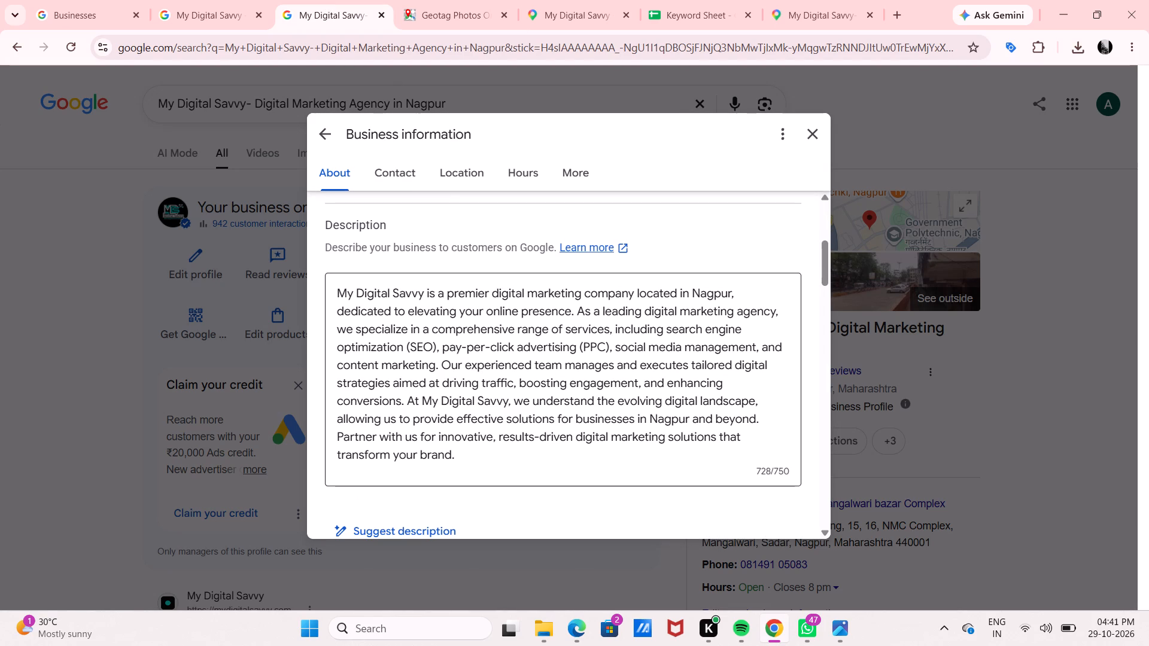
drag(335, 290, 524, 466)
key(ctrl+c)
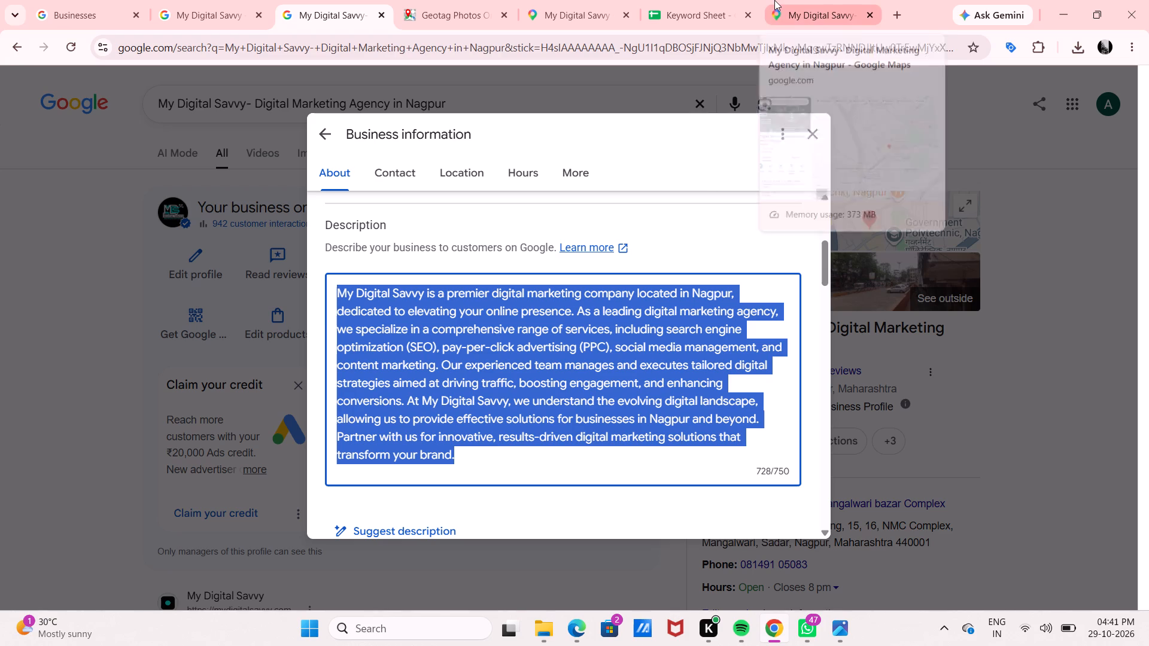
click(447, 4)
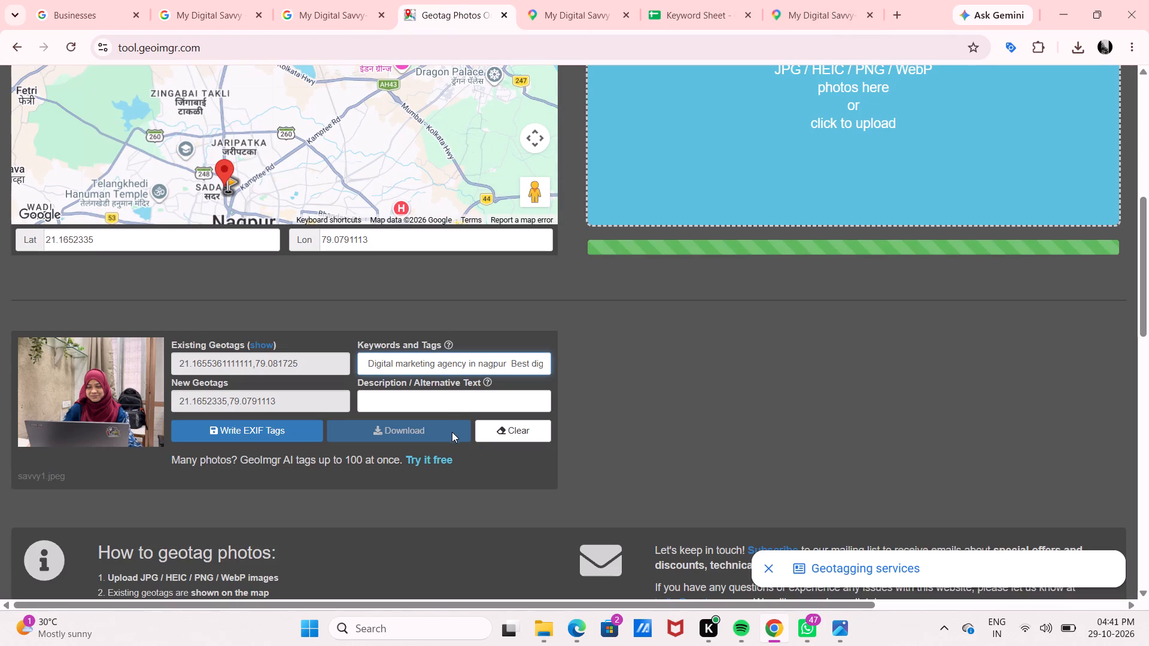
click(448, 403)
key(ctrl+v)
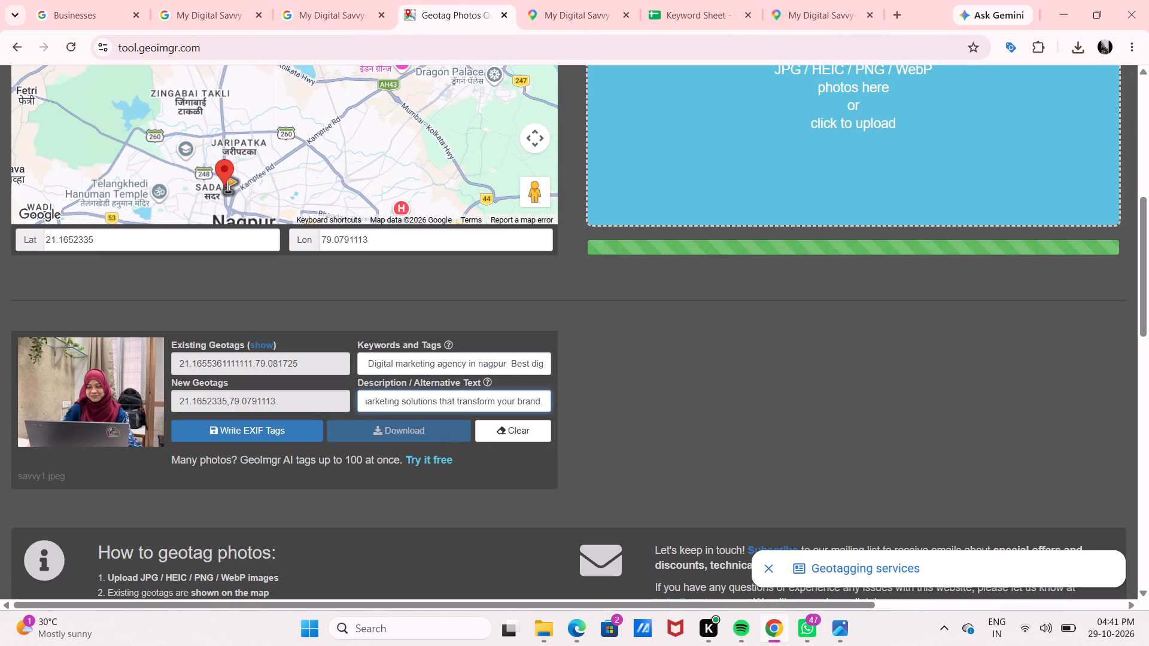
Write the EXIF tags to the savvy1 photo, download the tagged copy and open the recent download history.
click(279, 429)
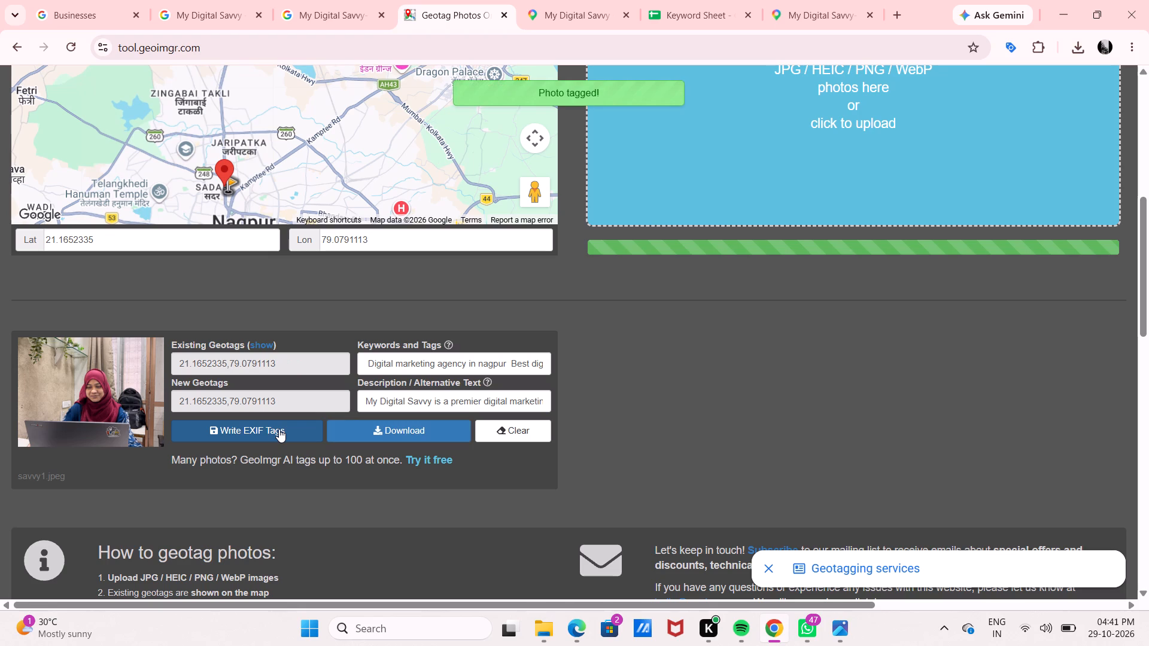
click(393, 430)
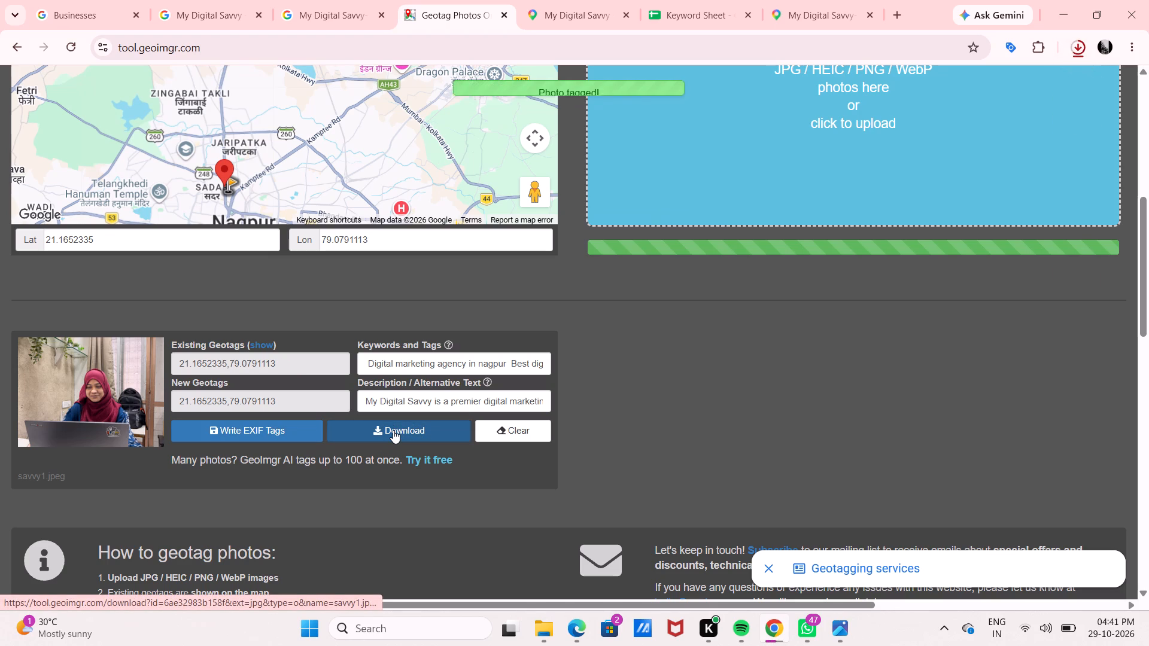
click(1074, 43)
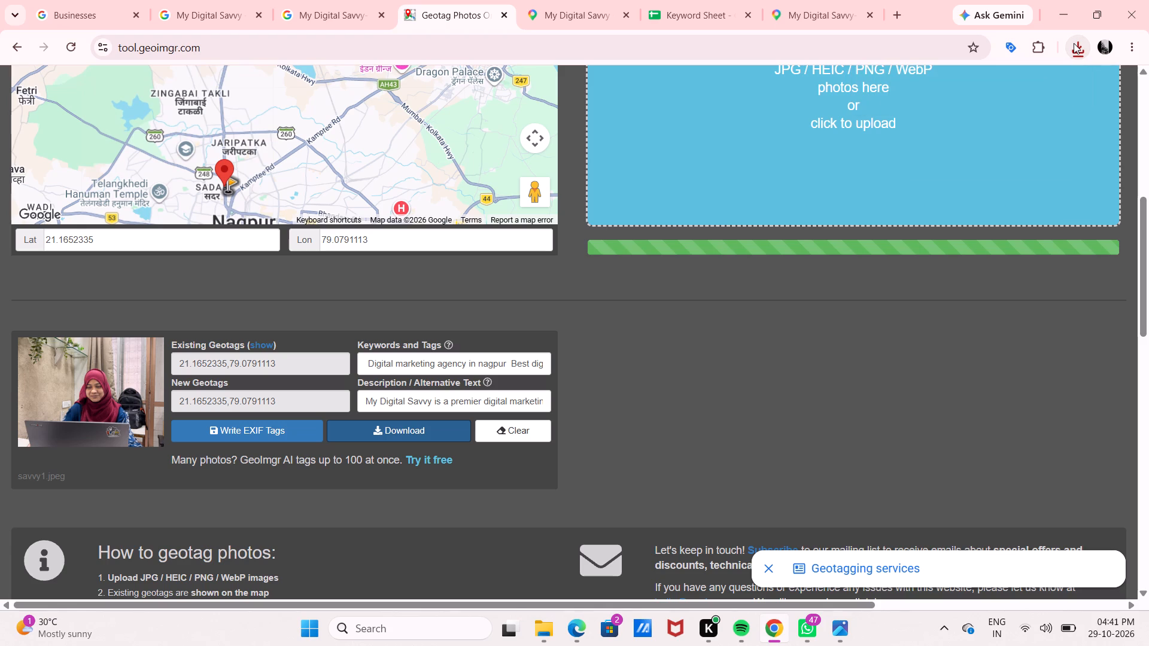
click(1074, 43)
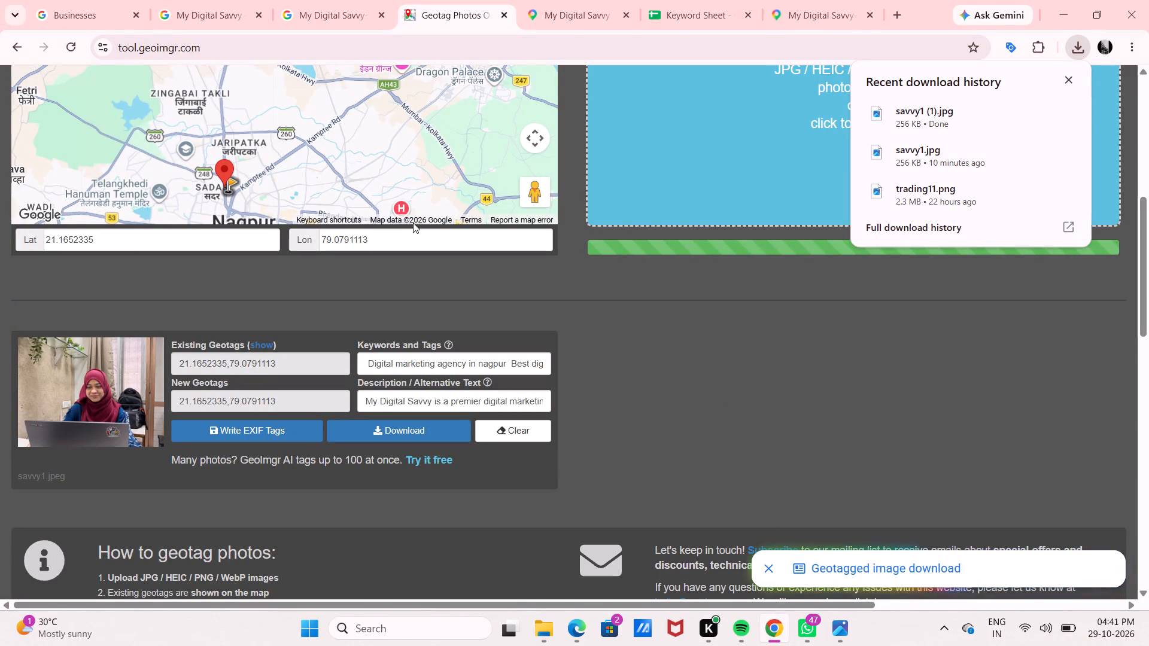
Upload the savvy1 (1) photo from Downloads to the Digital Marketing Agency in Nagpur profile's photos.
click(318, 19)
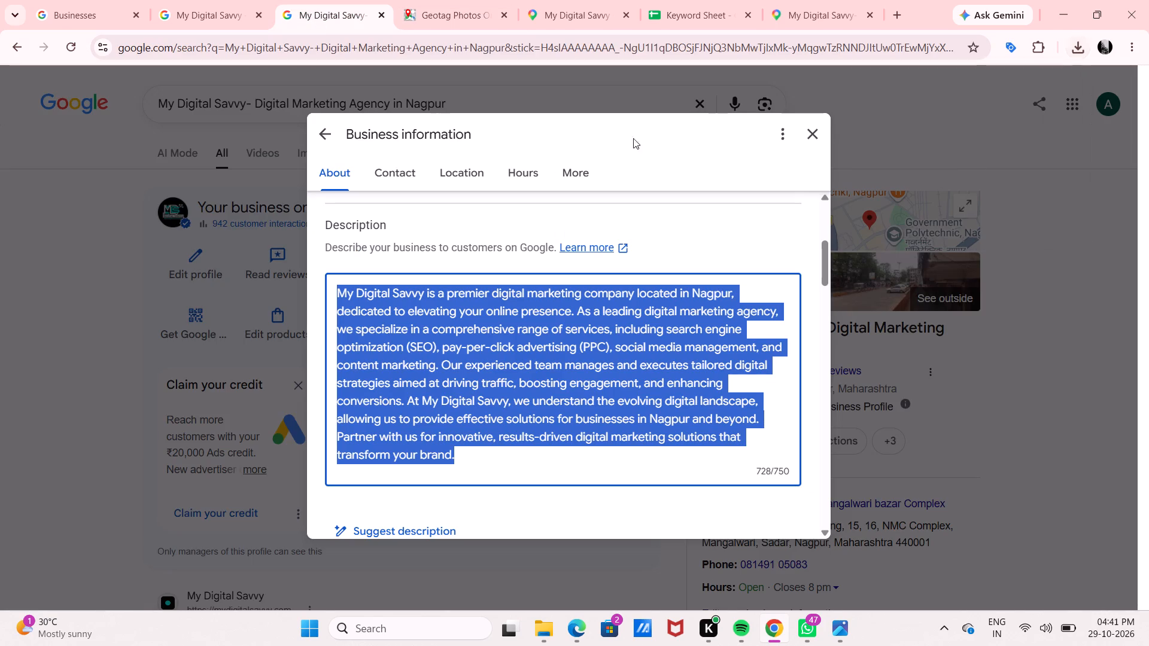
click(811, 124)
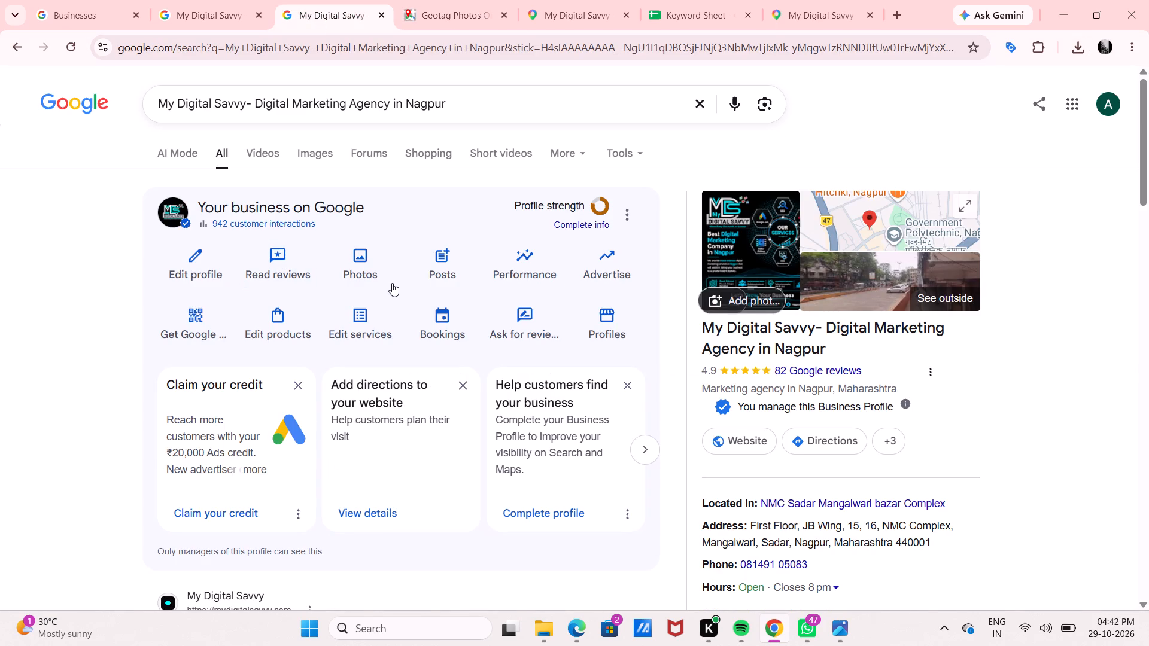
click(360, 259)
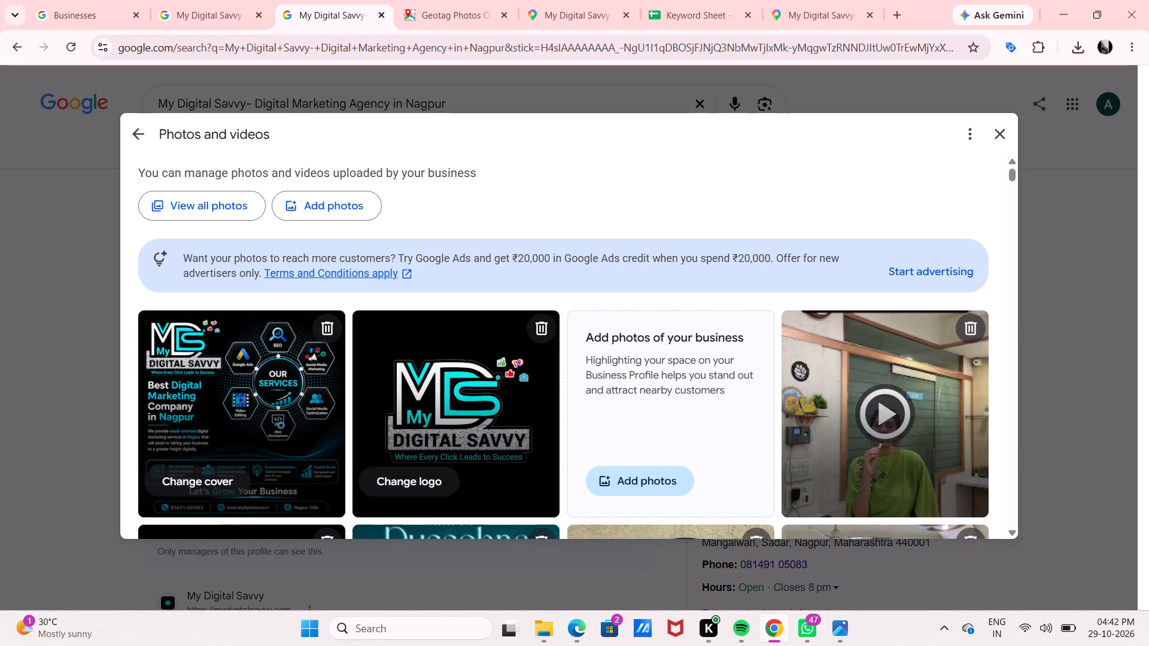
click(612, 467)
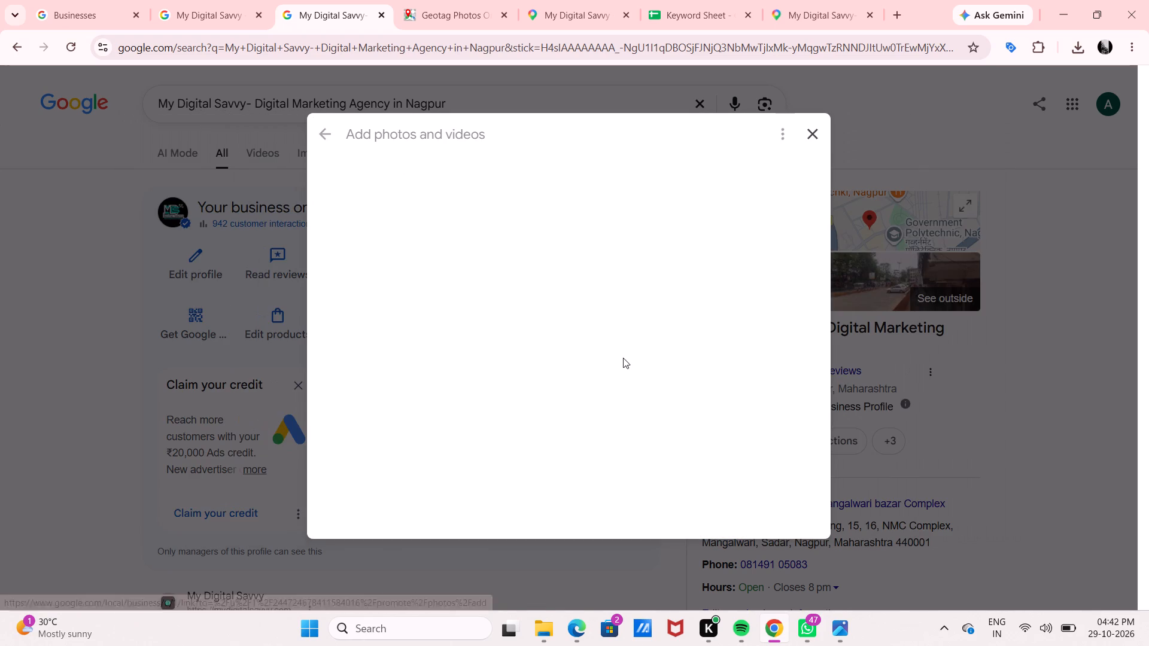
click(566, 284)
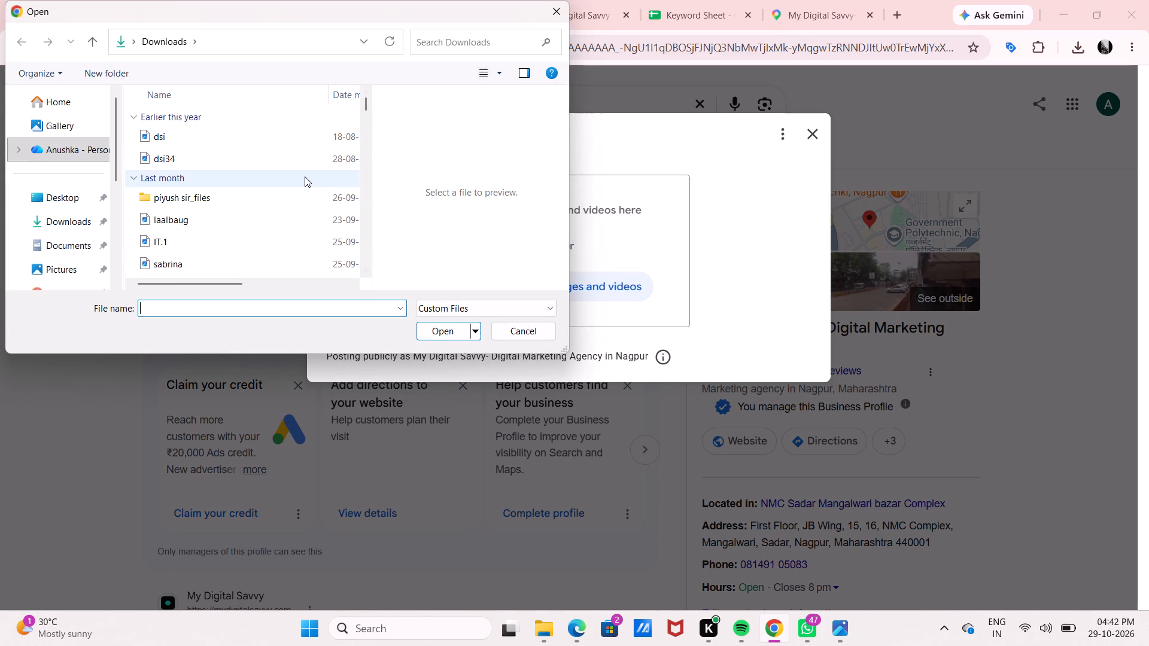
scroll(305, 176, down, 15)
scroll(305, 176, down, 16)
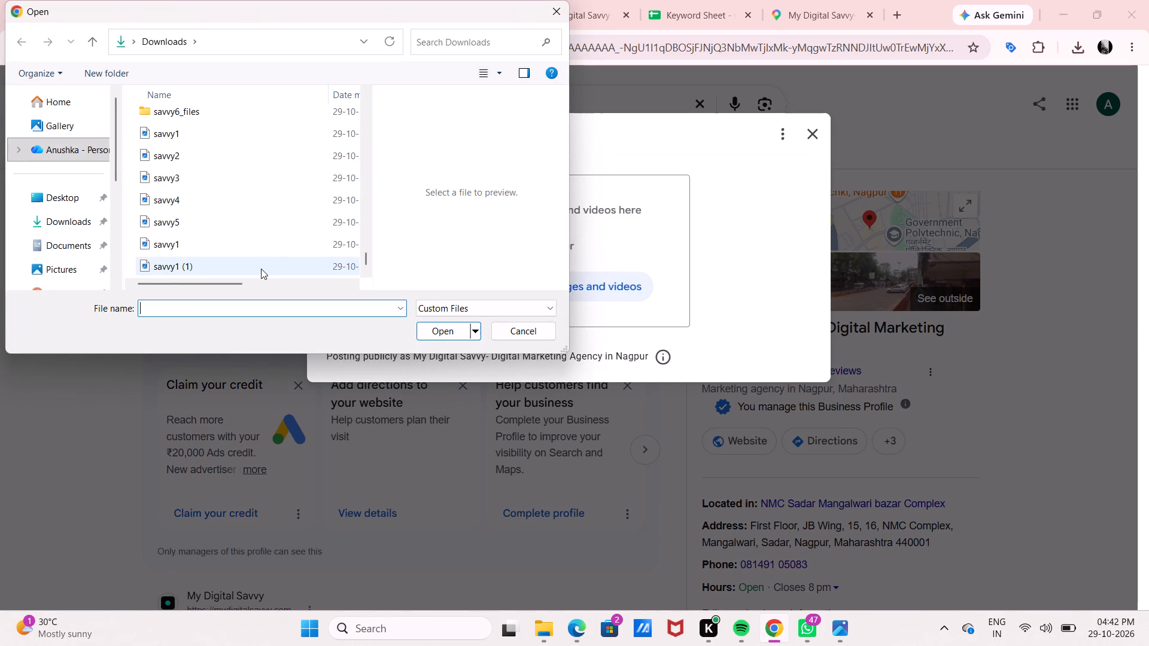
click(260, 263)
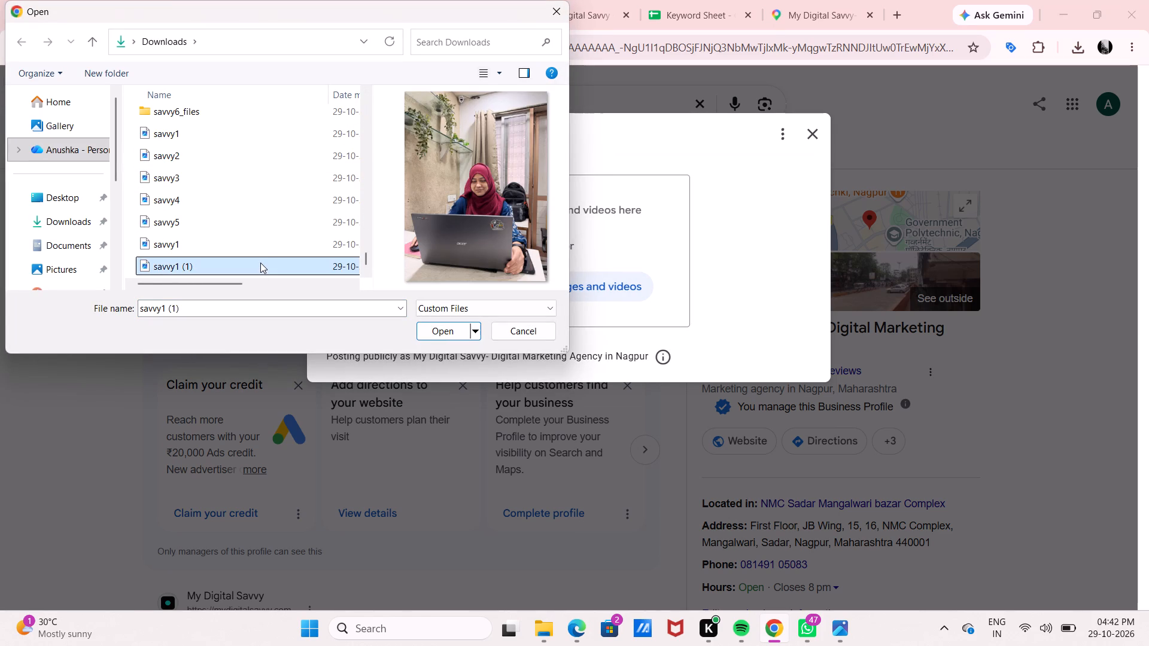
click(265, 231)
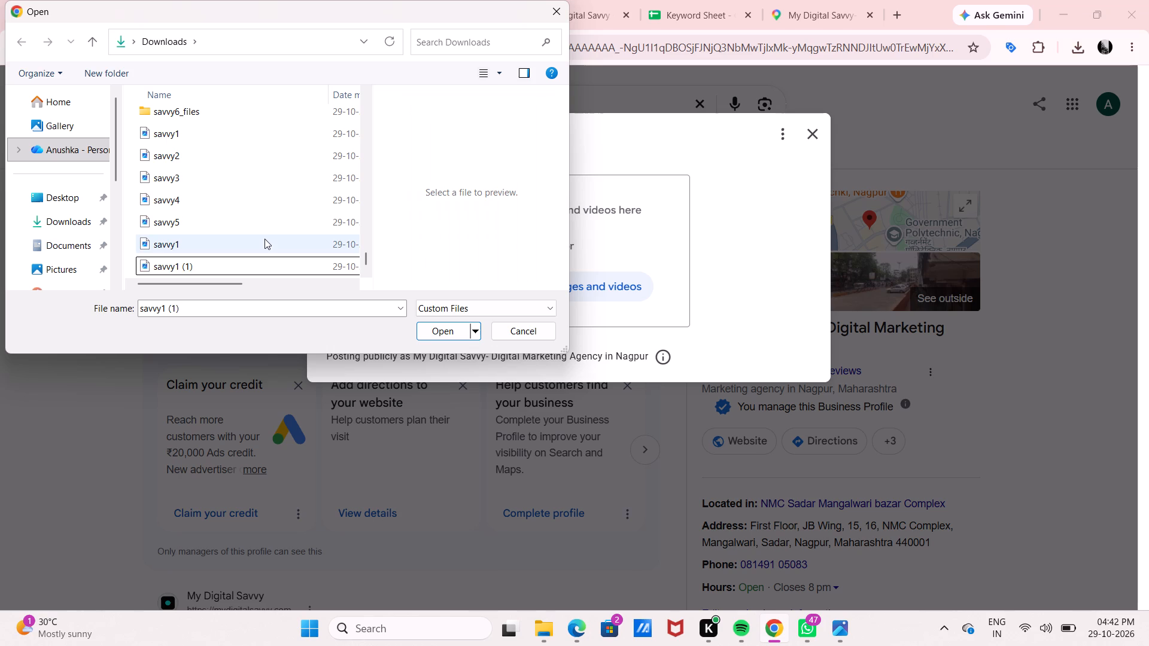
click(265, 239)
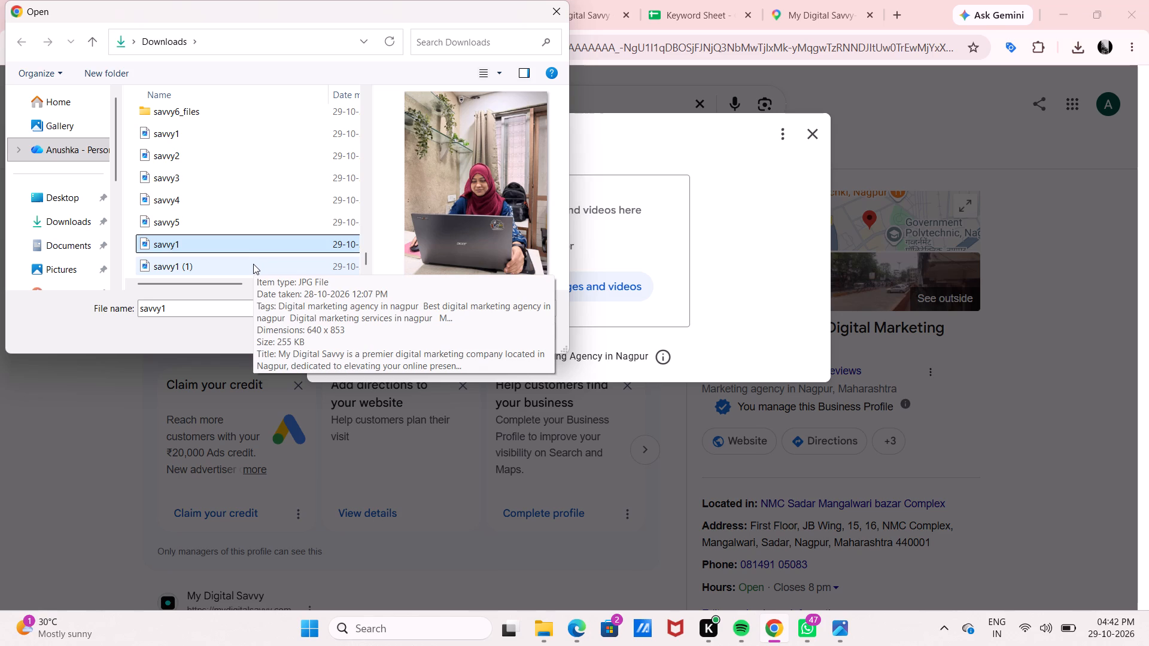
click(262, 225)
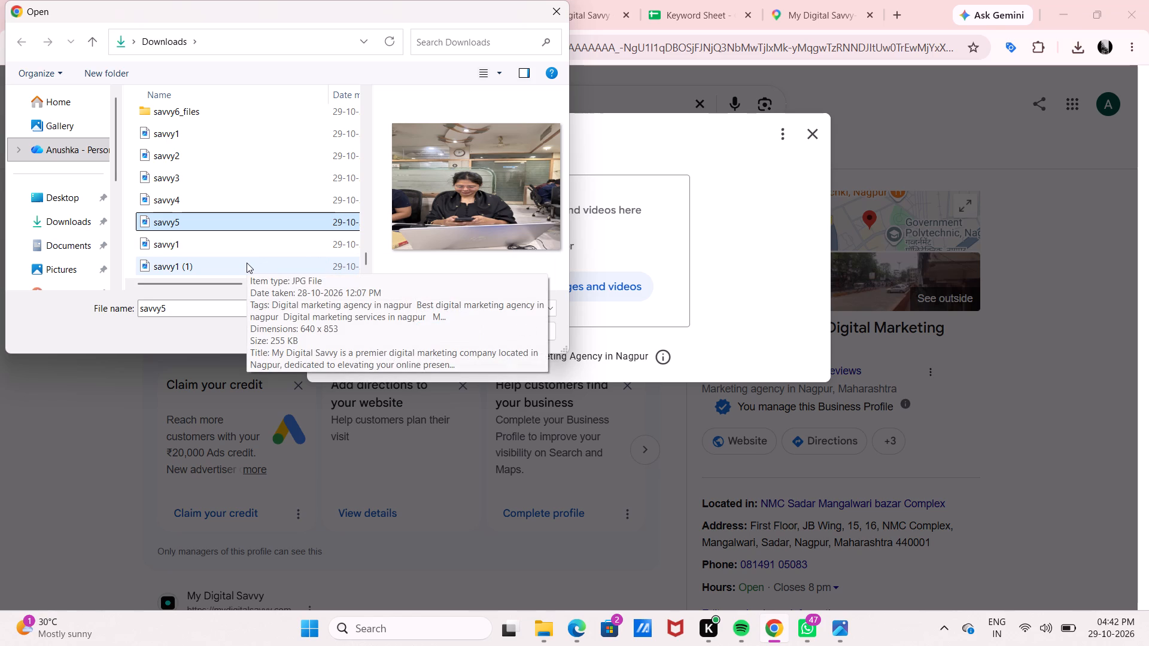
click(247, 263)
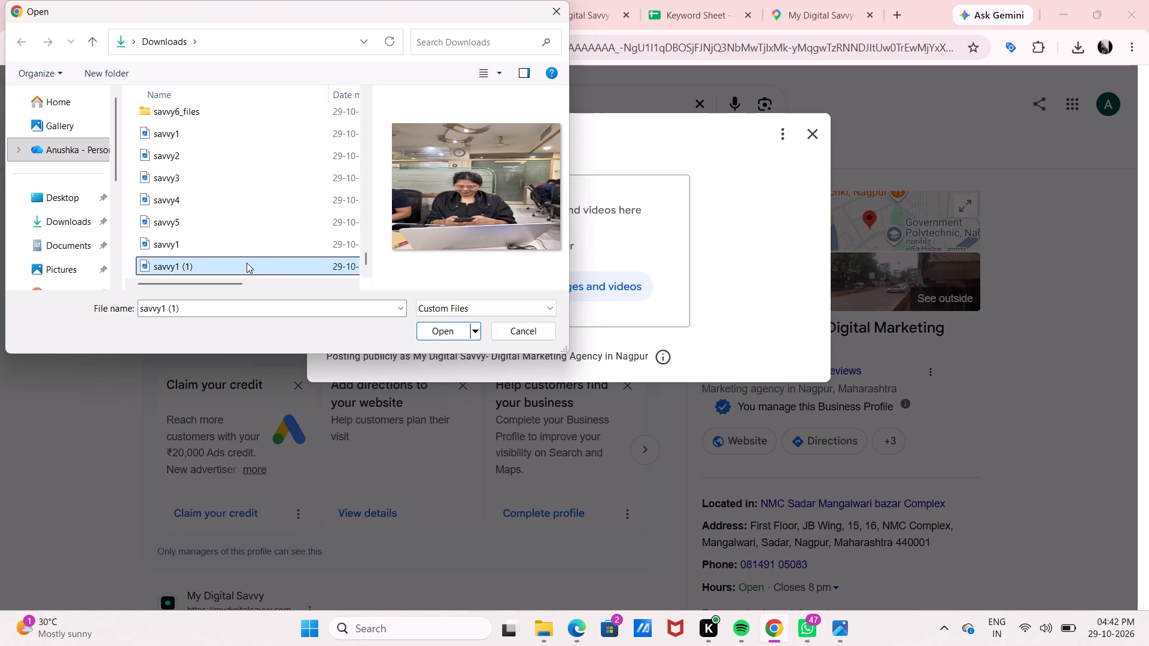
click(445, 328)
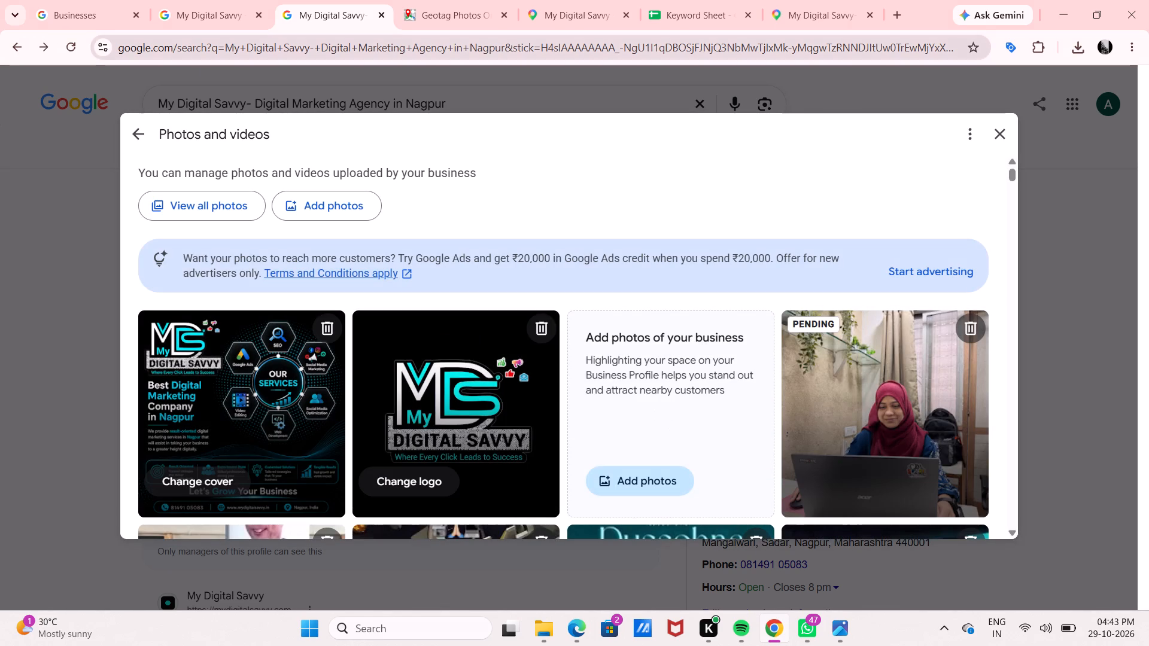
Examine the photos on the My Digital Savvy - Digital Marketing Company profile and compare them with the Nagpur agency profile's photos.
click(207, 6)
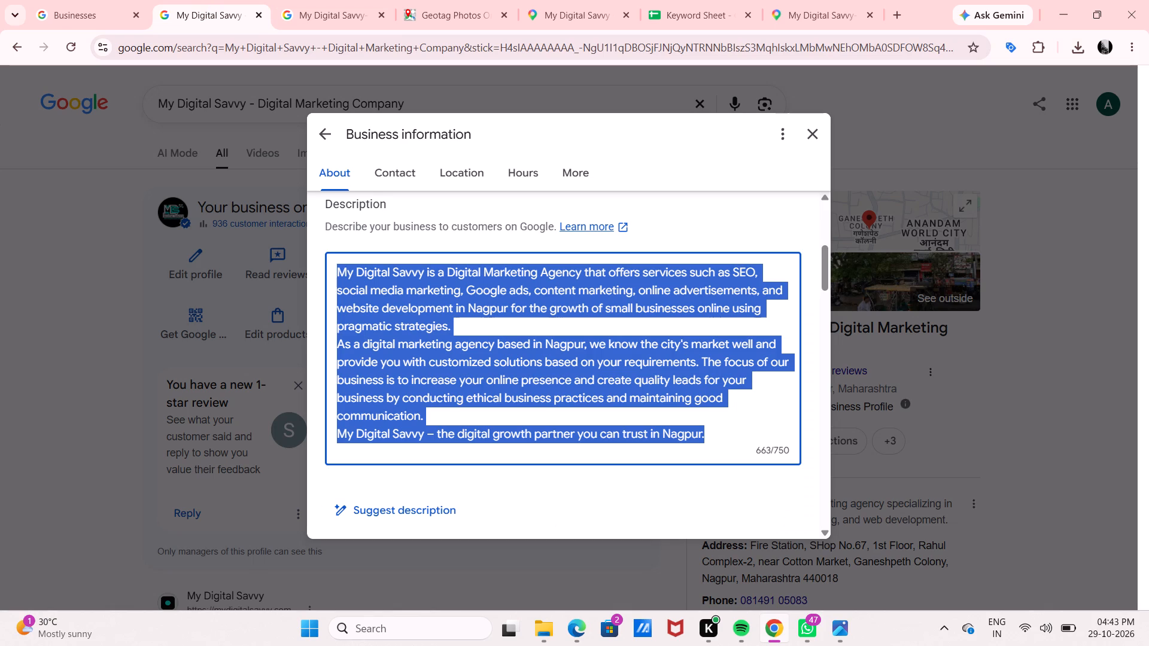
click(807, 137)
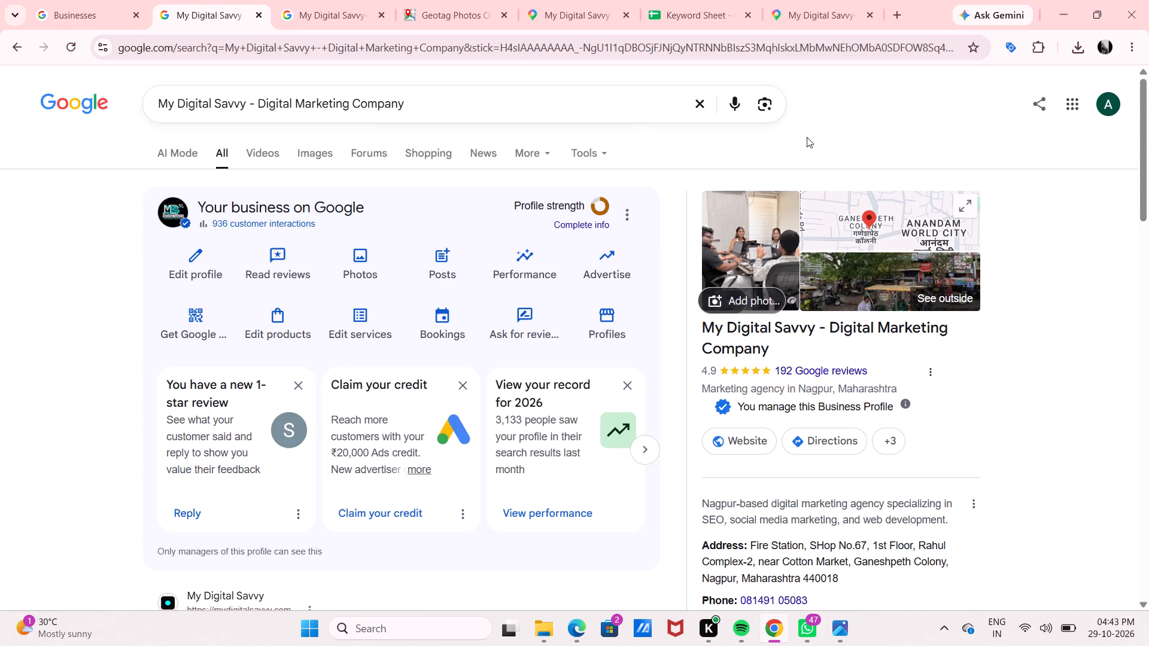
click(360, 267)
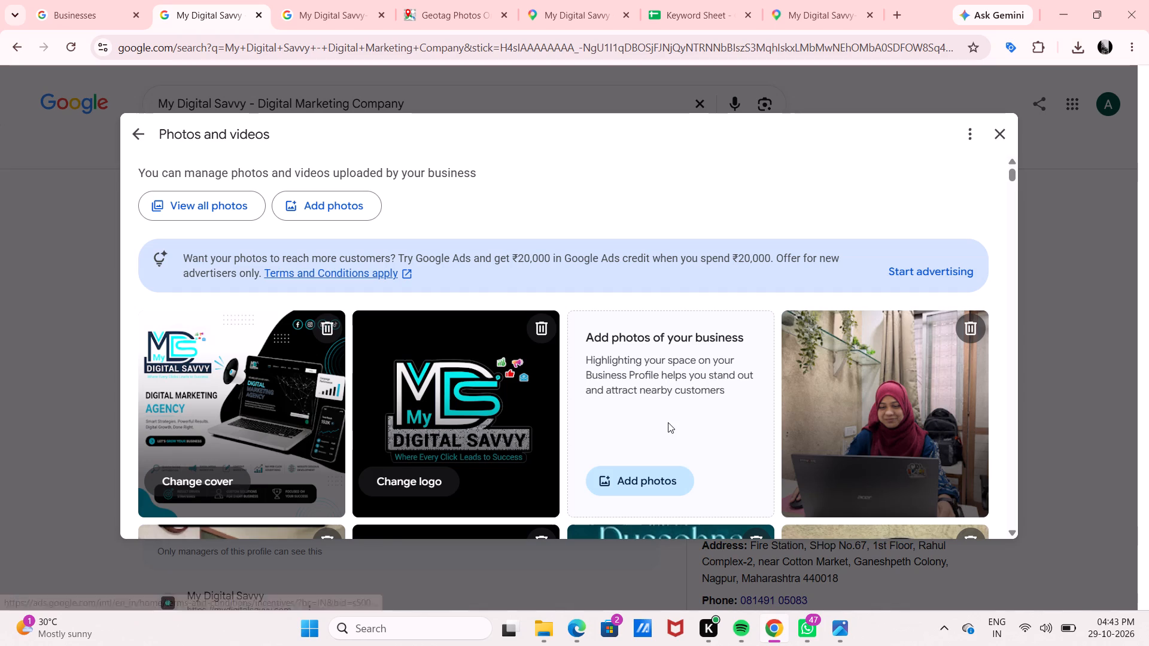
scroll(668, 422, right, 1)
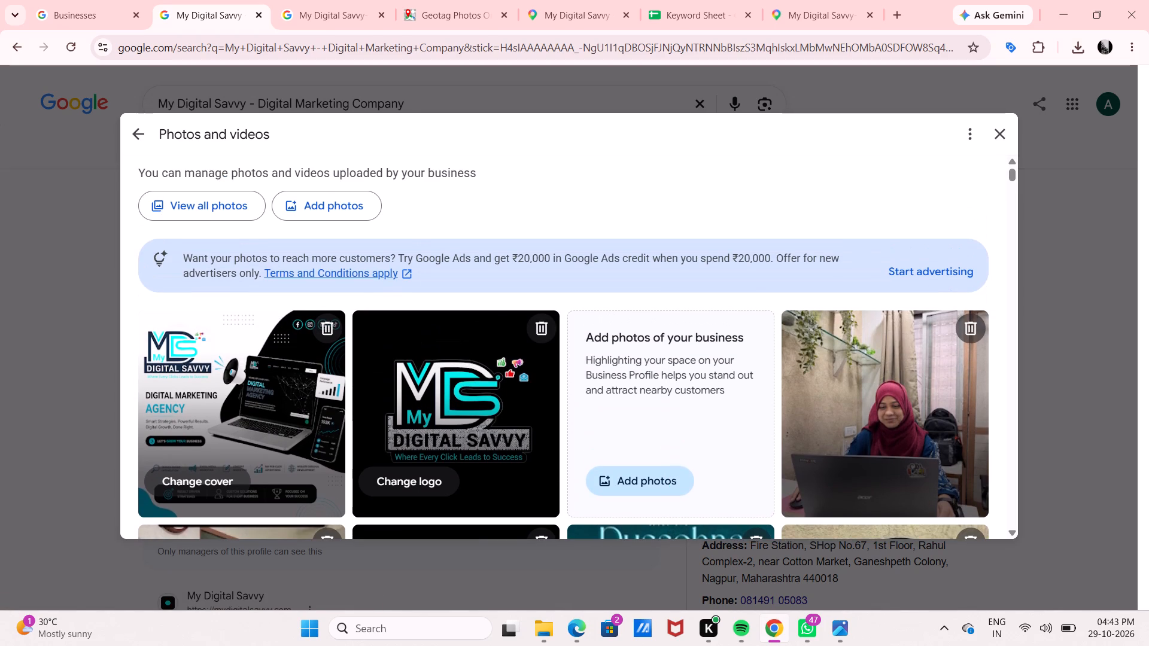
click(294, 0)
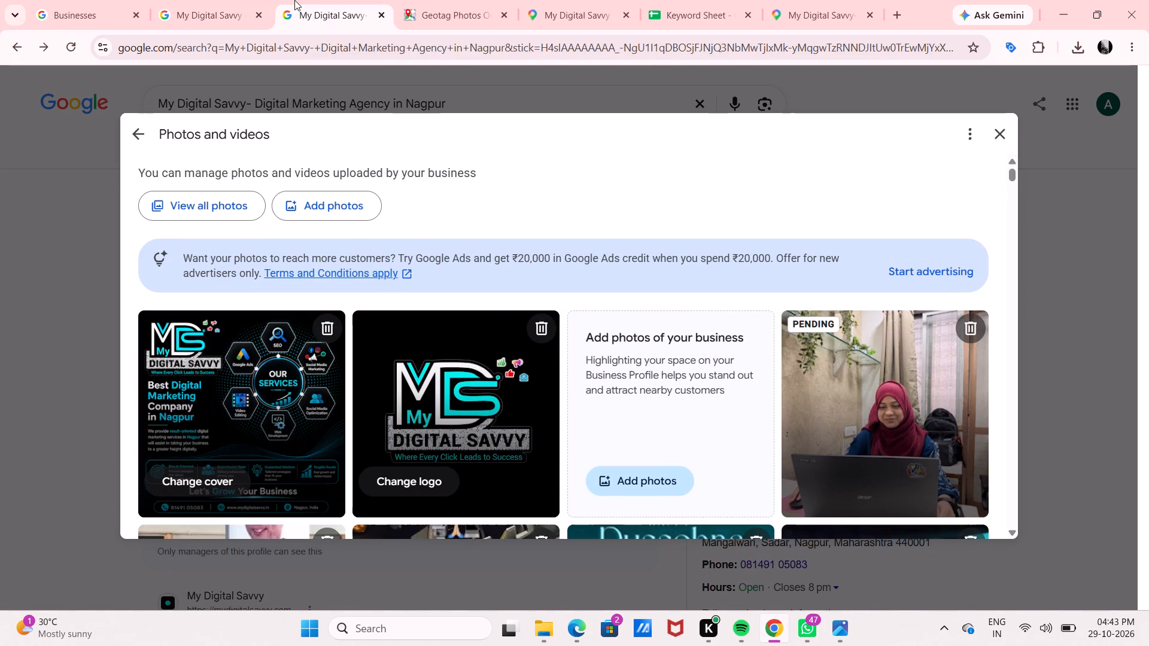
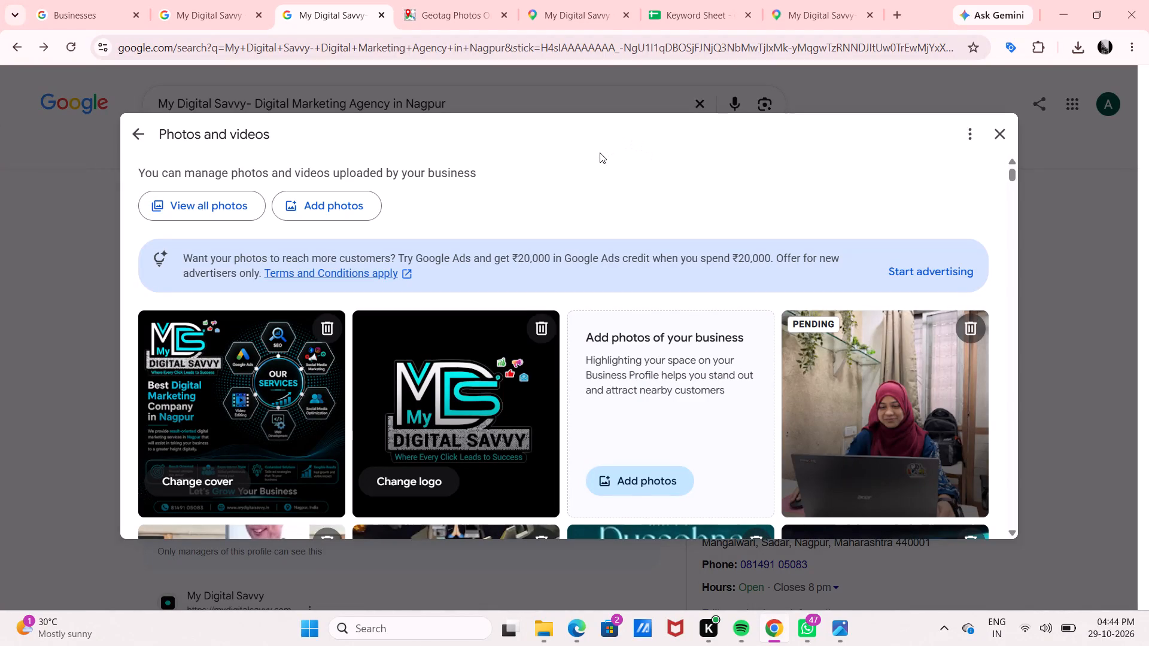
Reload GeoImgr and load the savvy2 photo from the Downloads folder.
click(423, 11)
scroll(583, 406, up, 2)
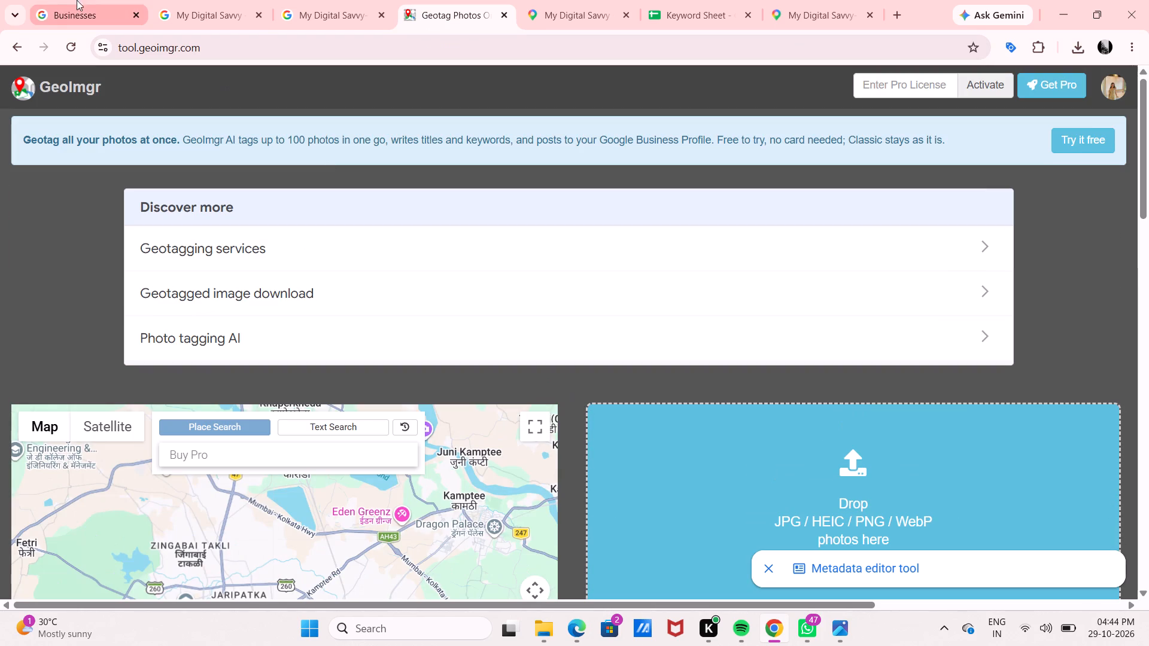
click(70, 48)
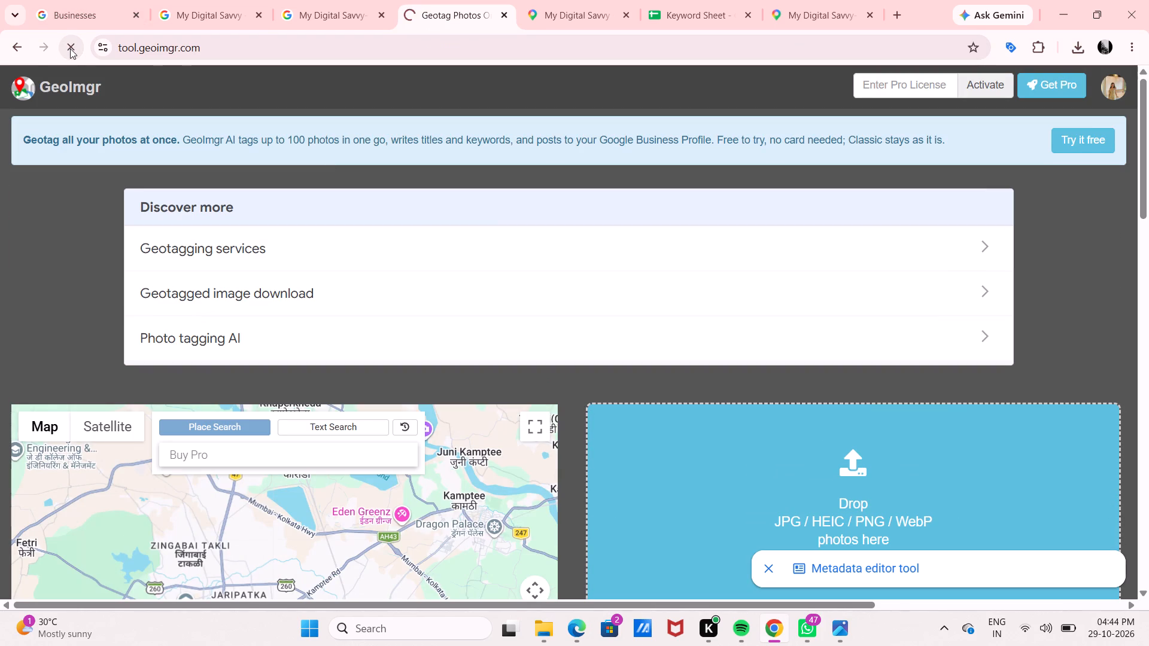
scroll(787, 406, down, 1)
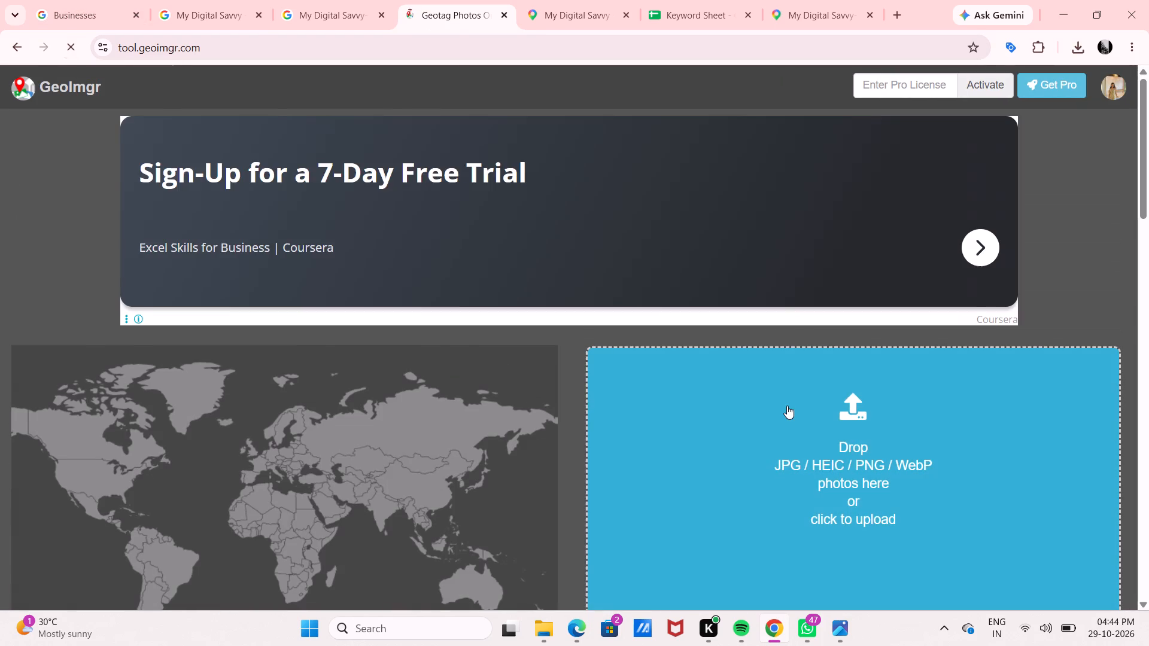
scroll(787, 406, down, 1)
click(840, 313)
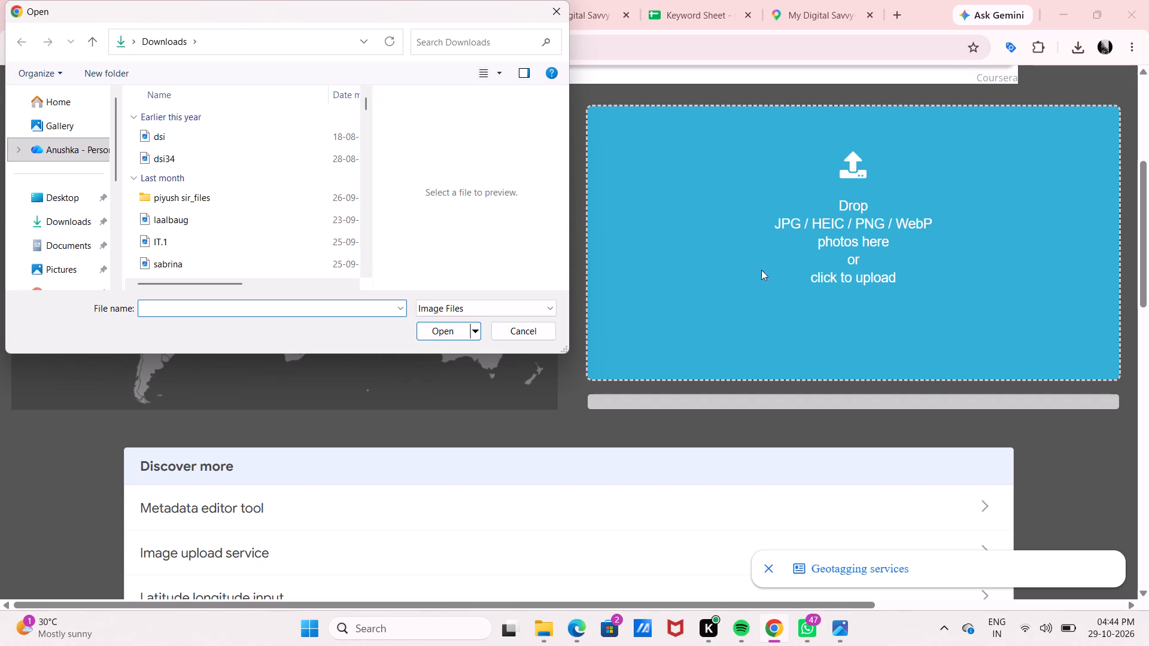
scroll(335, 230, down, 11)
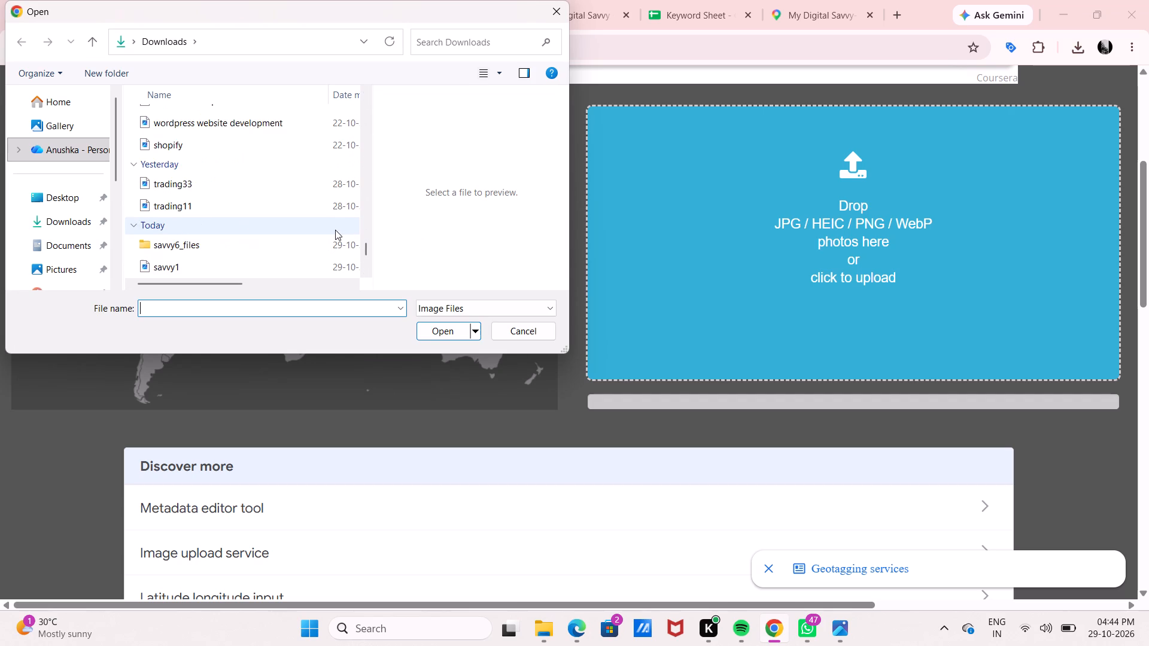
scroll(335, 230, down, 5)
click(240, 156)
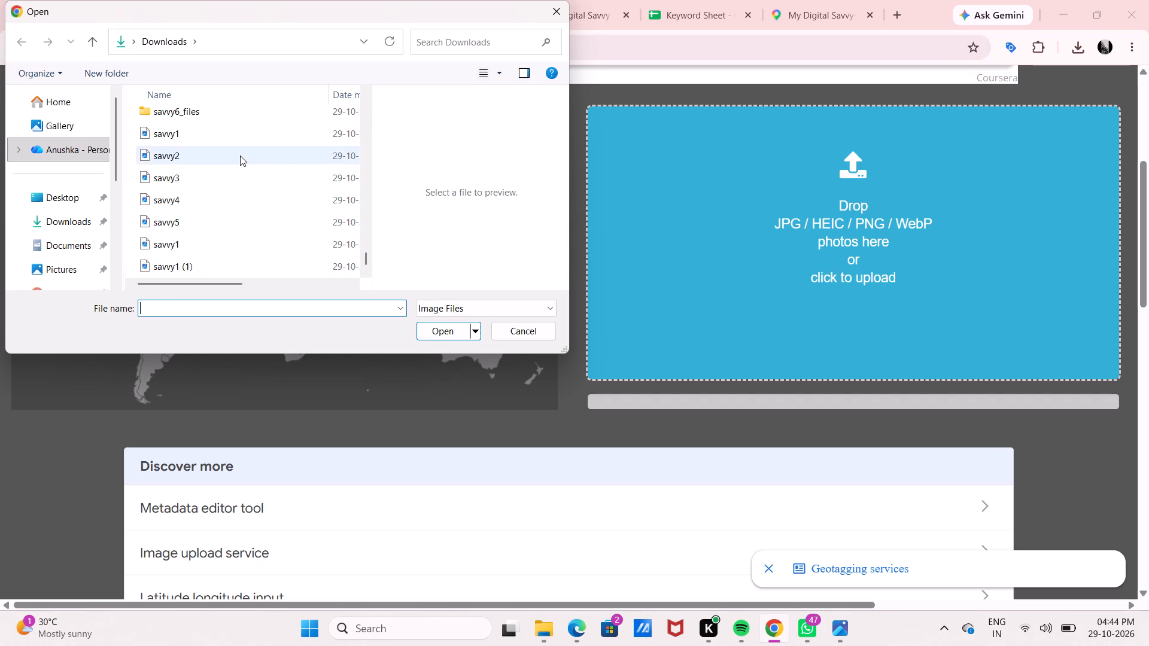
click(439, 331)
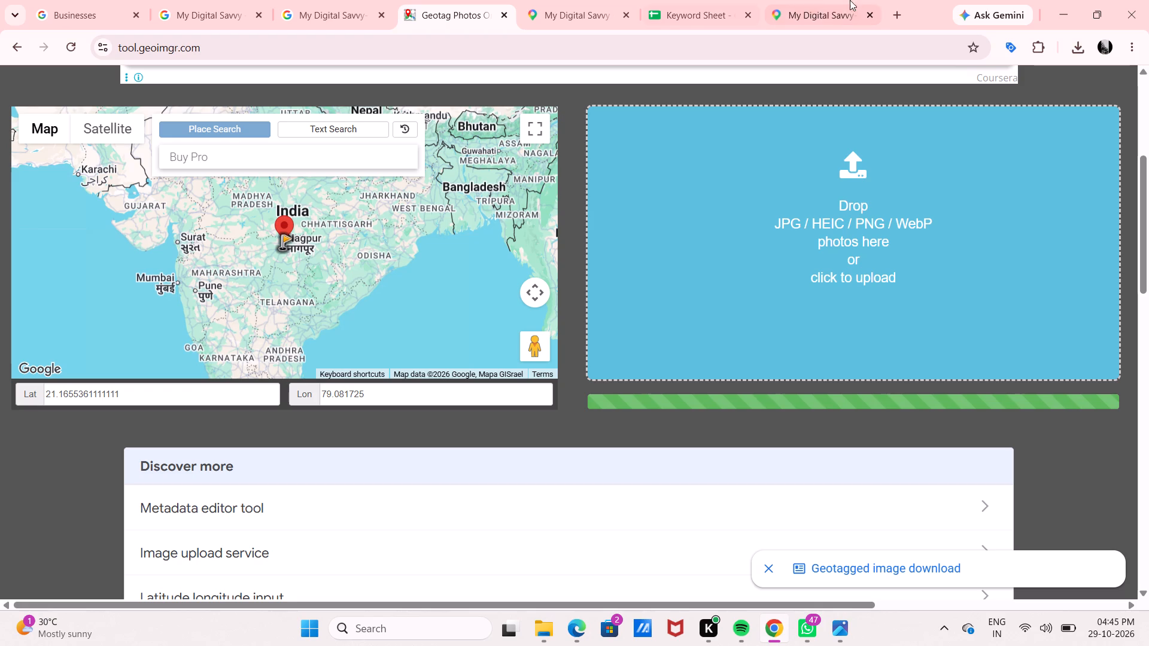
Open the business description of the My Digital Savvy- Digital Marketing Agency in Nagpur profile for editing.
click(785, 4)
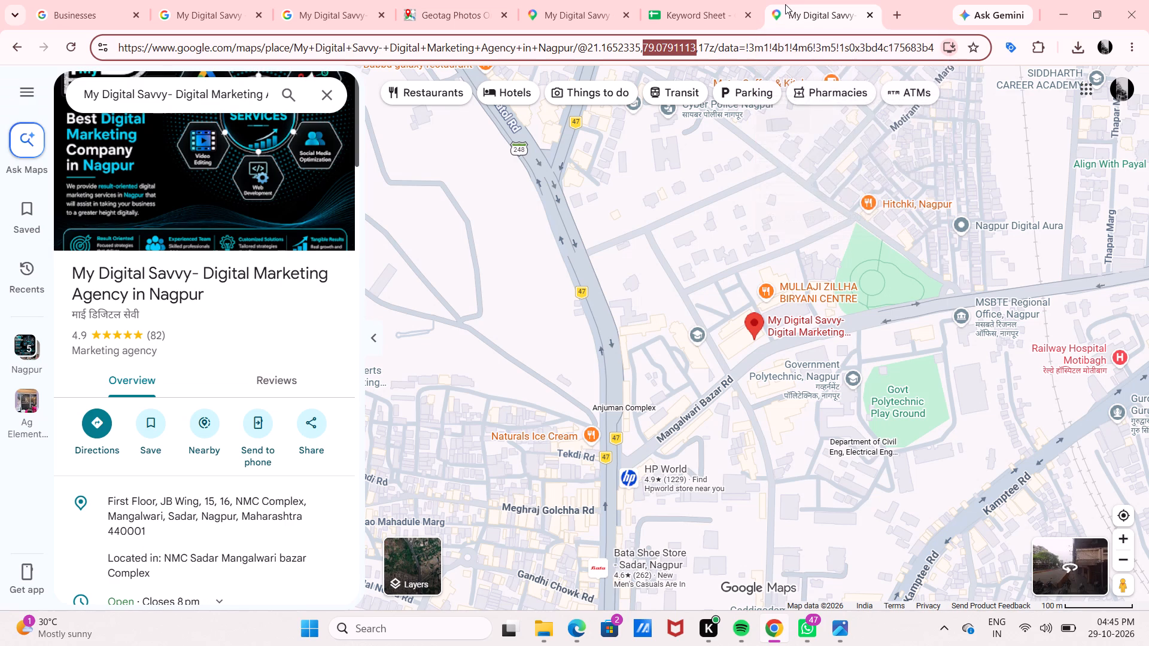
click(242, 0)
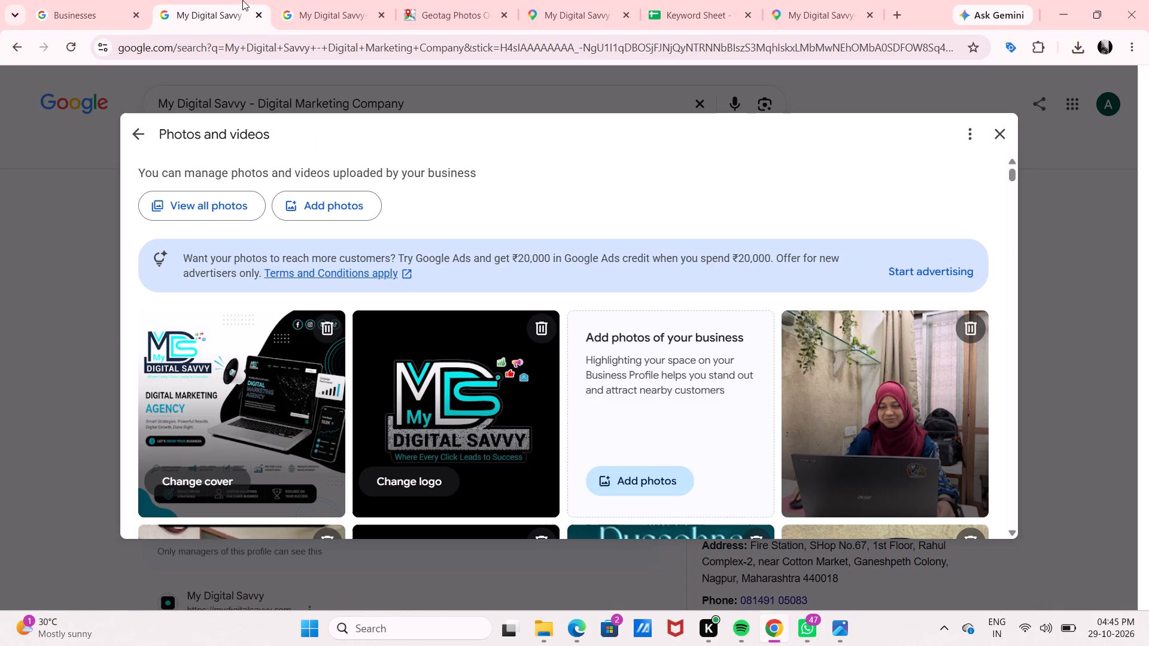
click(318, 0)
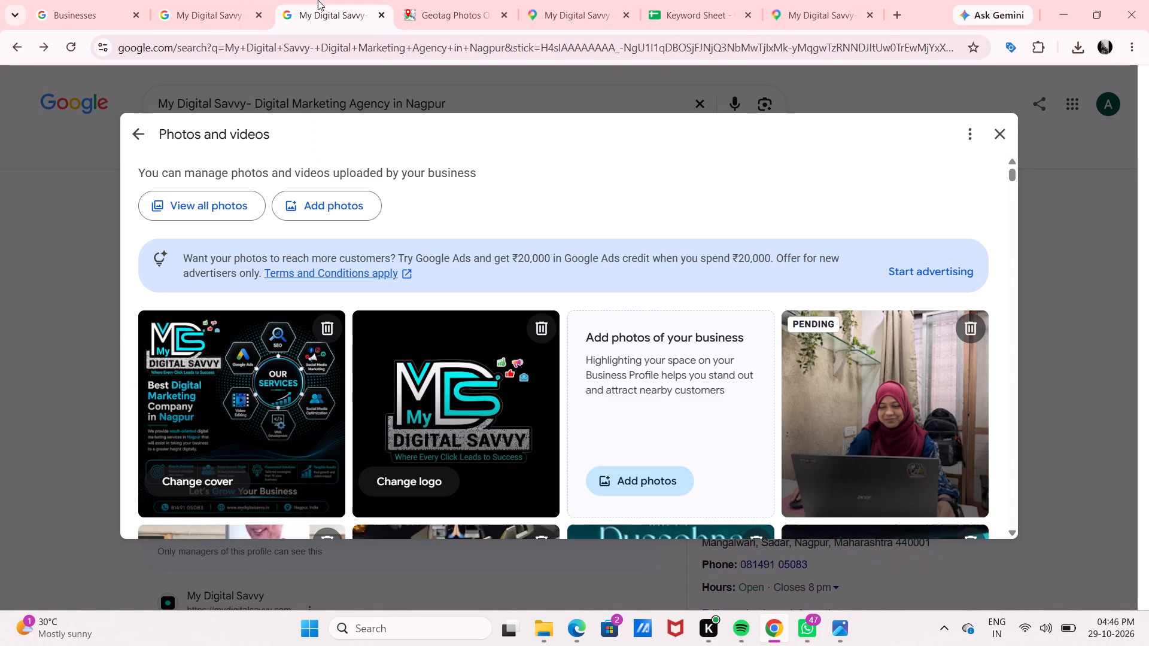
click(1004, 132)
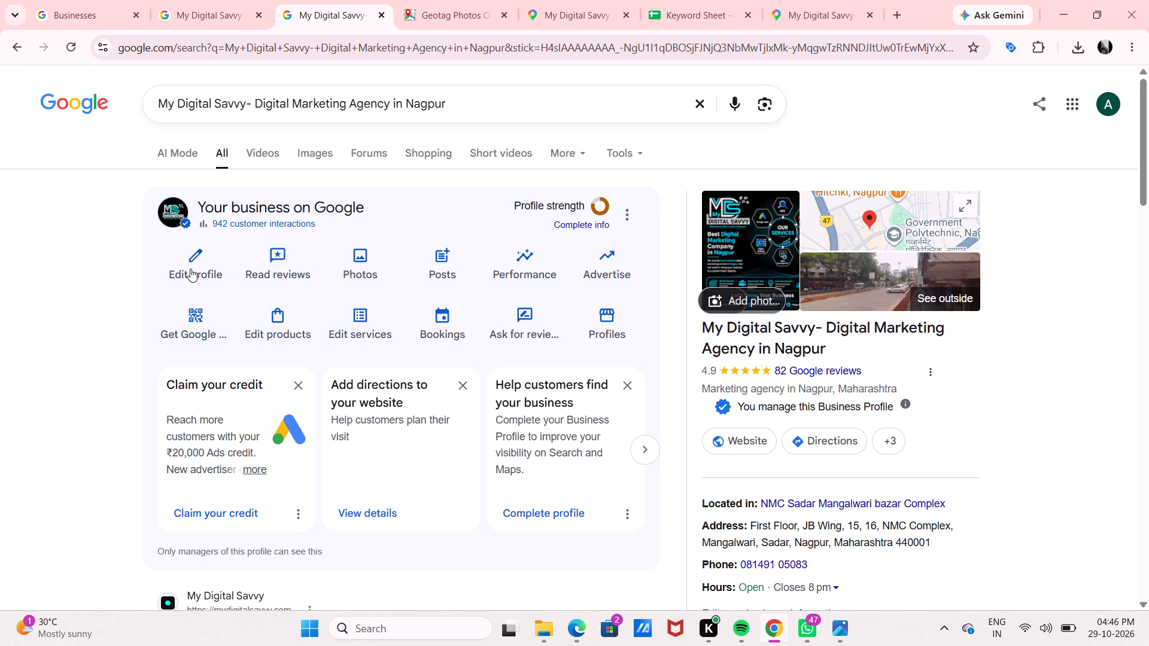
click(190, 269)
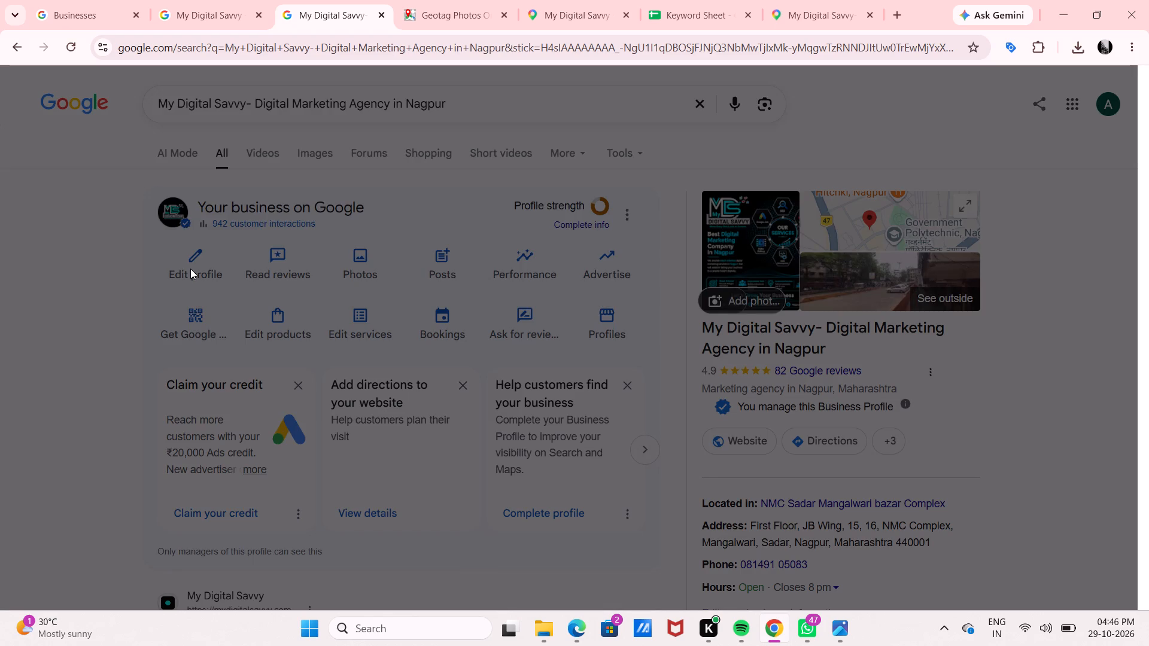
scroll(491, 401, down, 3)
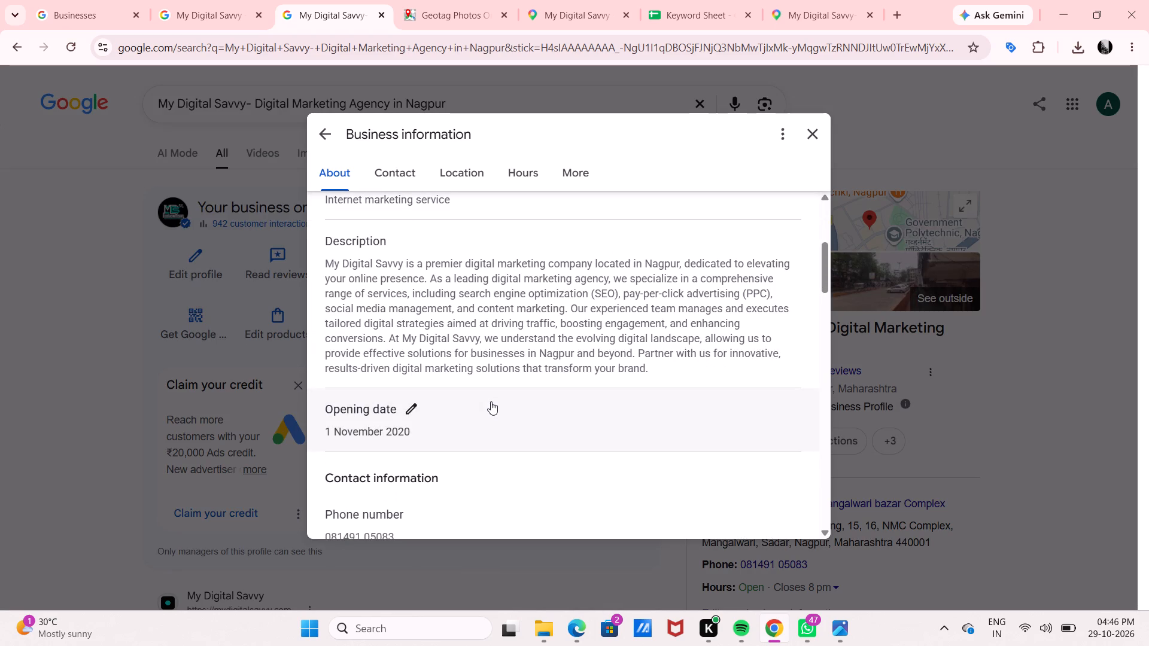
click(488, 324)
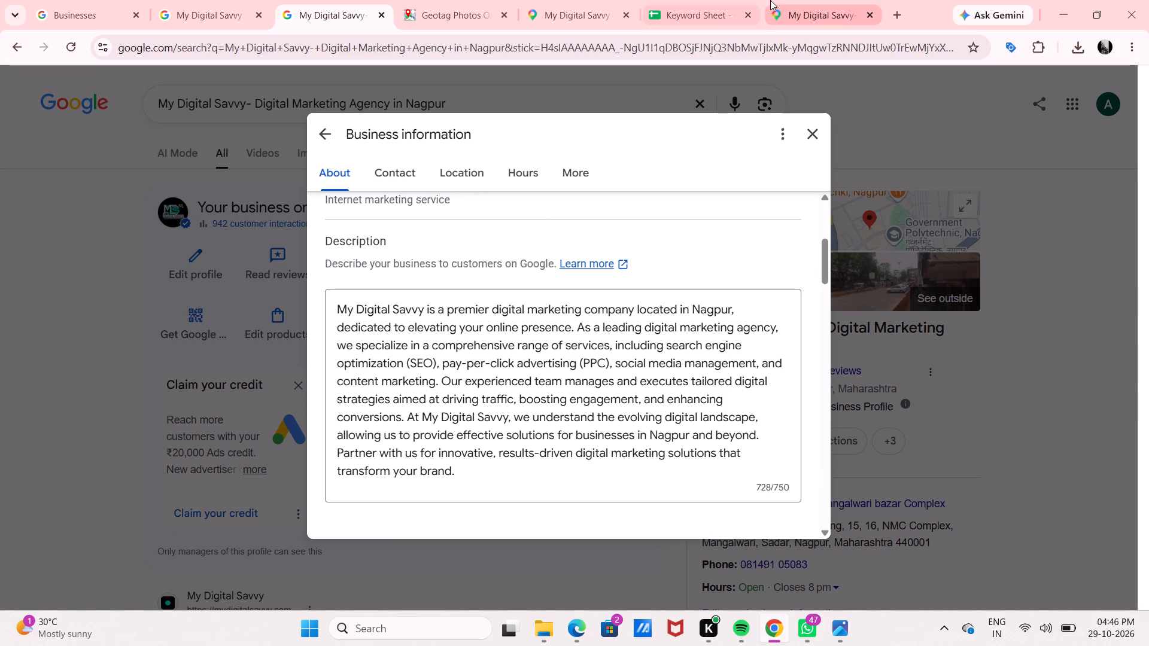
Clear the savvy2 photo's coordinates in GeoImgr and set the latitude to 21.1404608, copied from the Digital Marketing Company listing's Maps address.
click(793, 2)
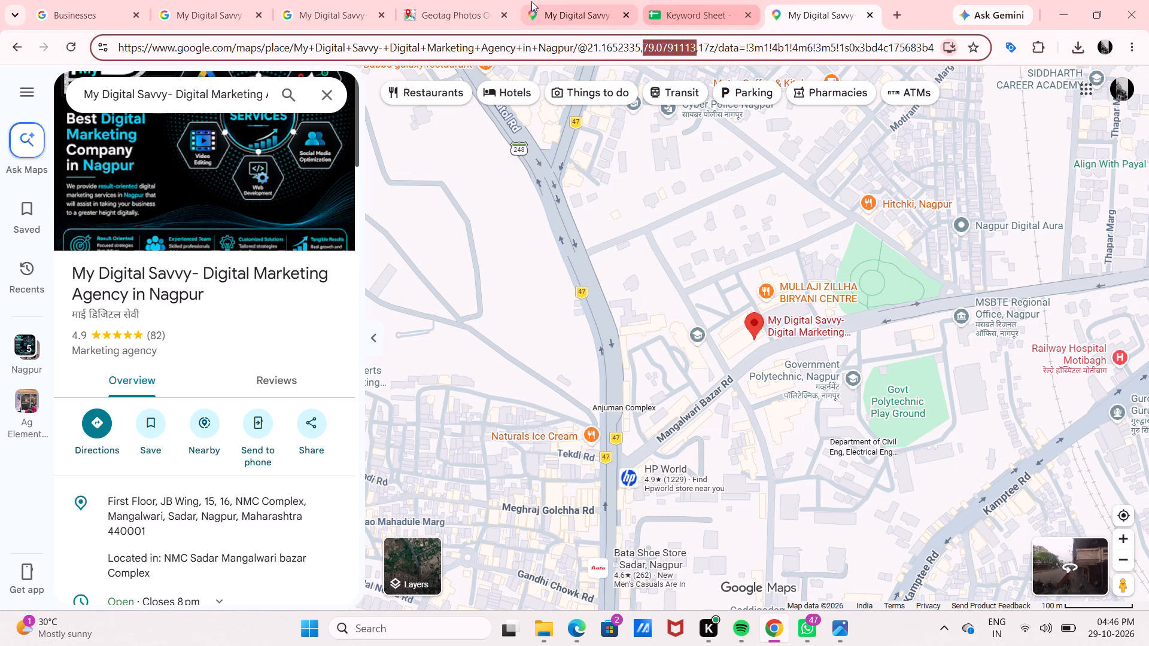
click(449, 0)
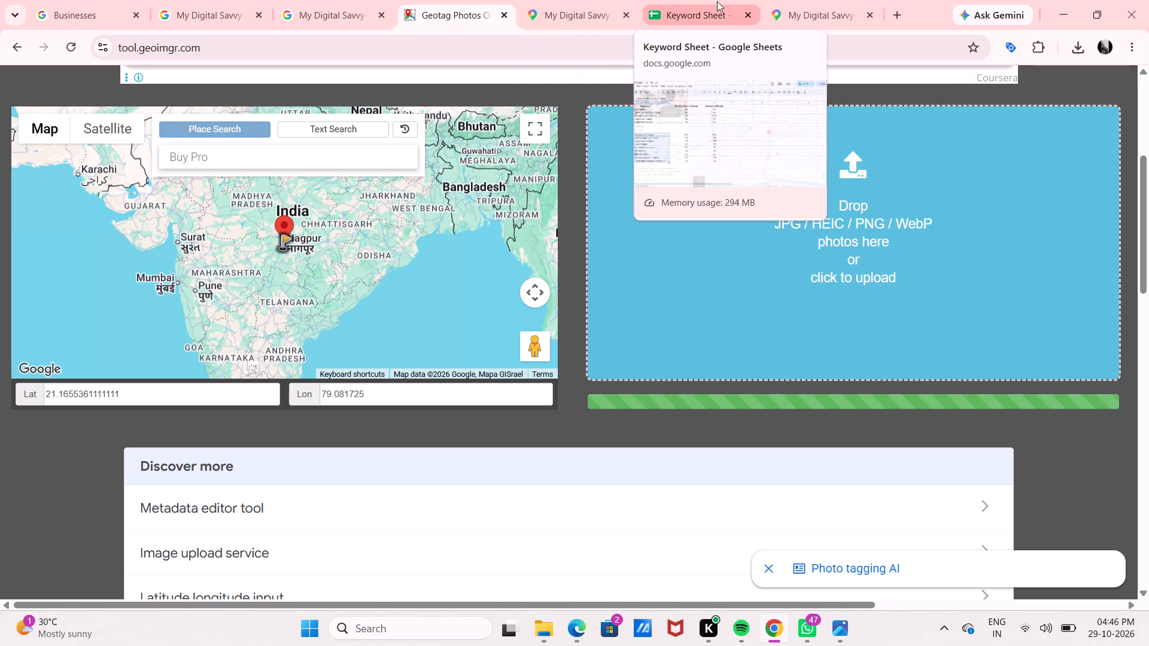
click(577, 5)
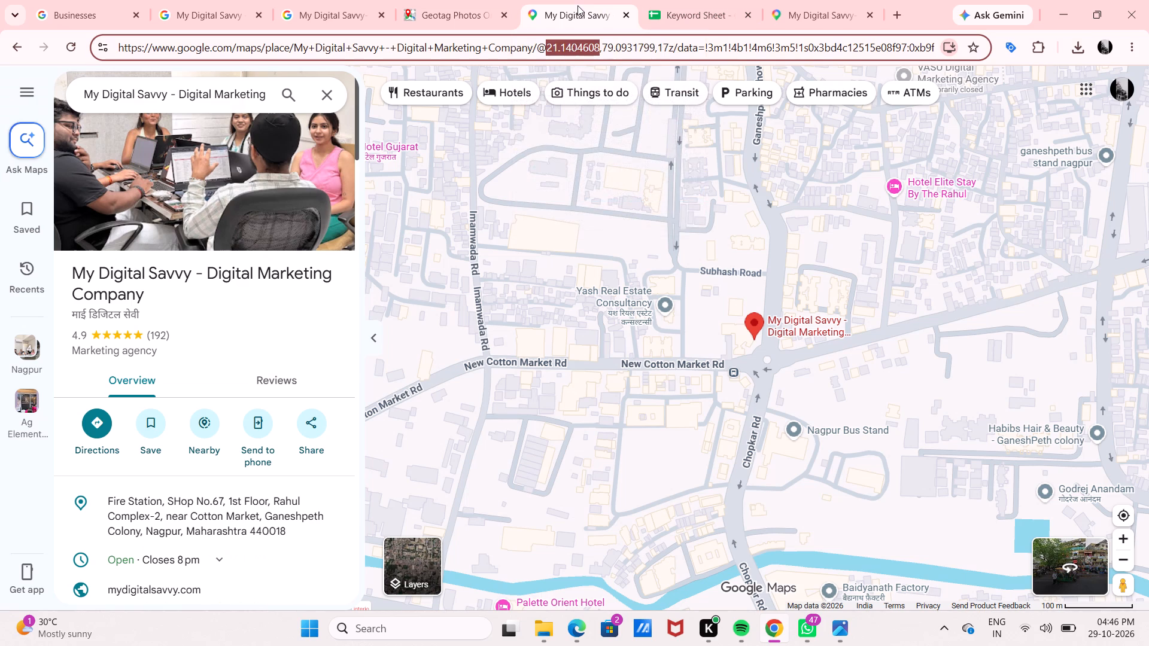
key(ctrl+c)
click(458, 5)
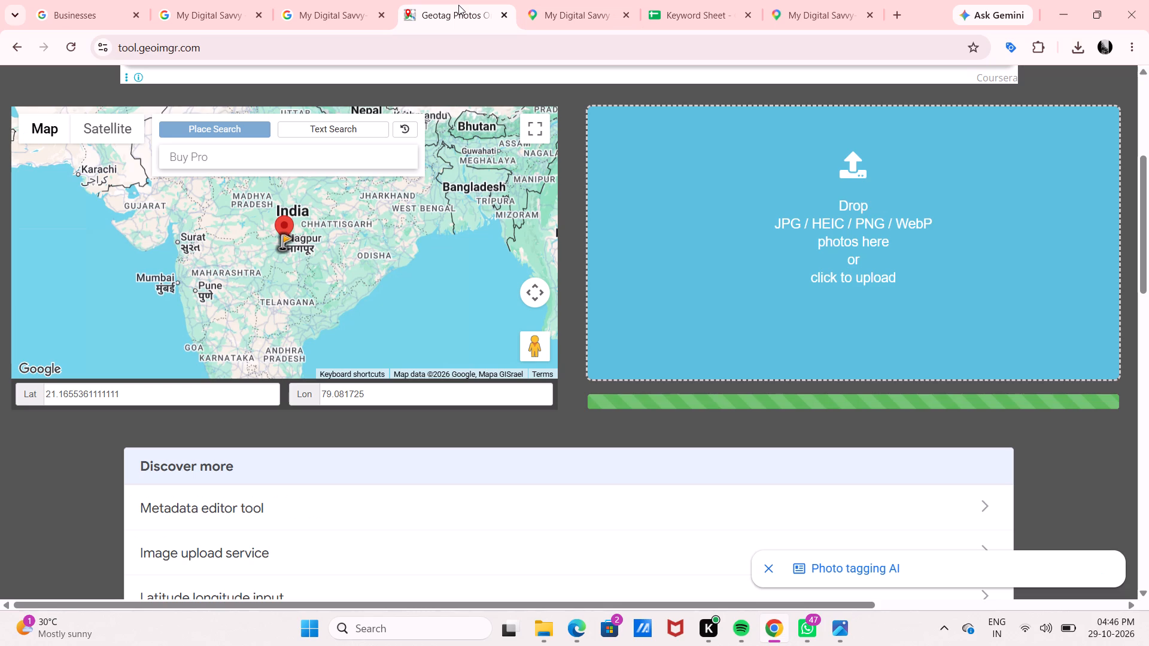
click(404, 393)
key(BackSpace)
key(BackSpace)
key(BackSpace)
key(BackSpace)
key(BackSpace)
key(BackSpace)
key(BackSpace)
key(BackSpace)
key(BackSpace)
key(BackSpace)
key(BackSpace)
key(BackSpace)
key(BackSpace)
key(BackSpace)
key(BackSpace)
key(BackSpace)
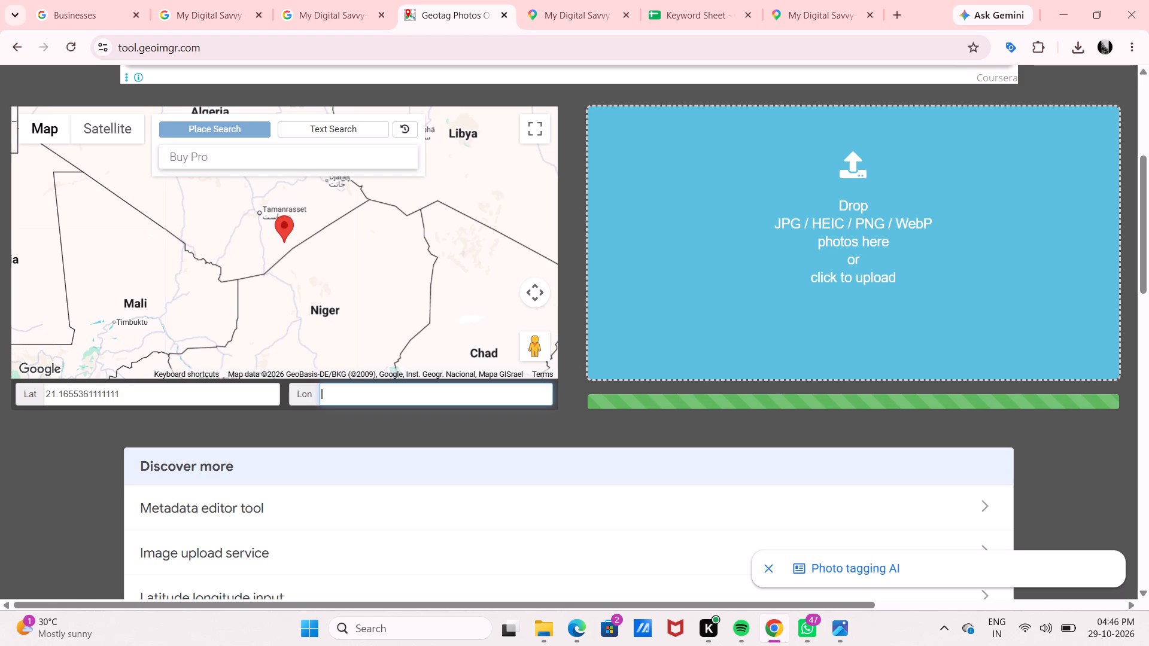
click(136, 398)
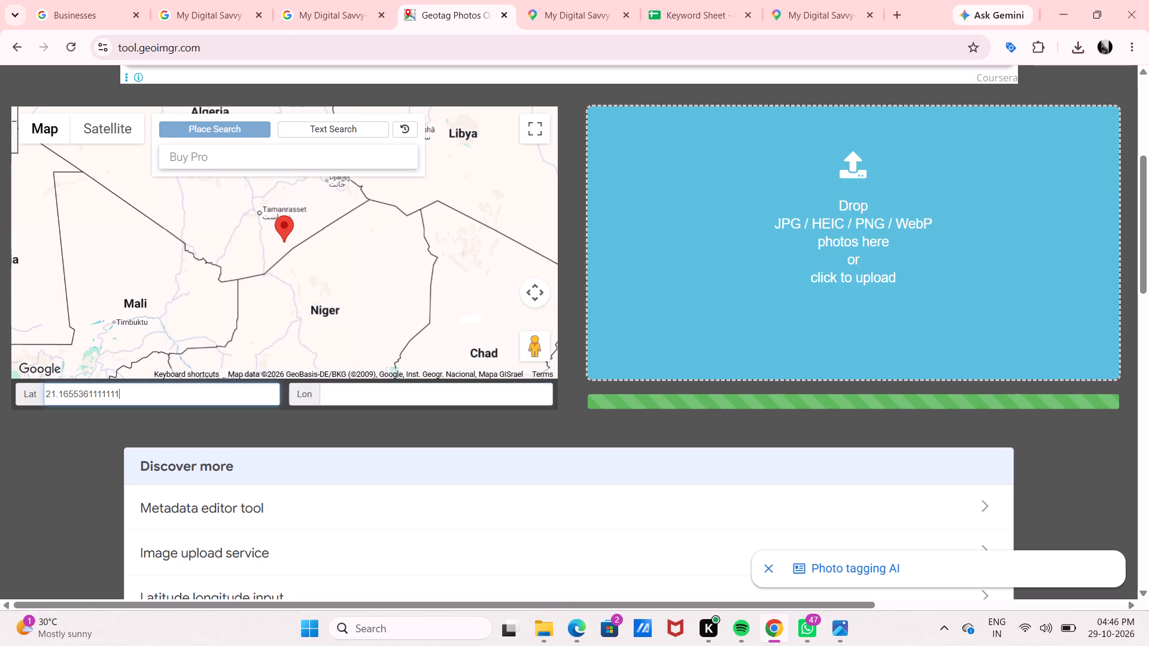
key(BackSpace)
key(BackSpace)
key(BackSpace)
key(BackSpace)
key(BackSpace)
key(BackSpace)
key(BackSpace)
key(BackSpace)
key(BackSpace)
key(BackSpace)
key(BackSpace)
key(BackSpace)
key(BackSpace)
key(BackSpace)
key(BackSpace)
key(BackSpace)
key(BackSpace)
key(BackSpace)
key(BackSpace)
key(BackSpace)
key(ctrl+v)
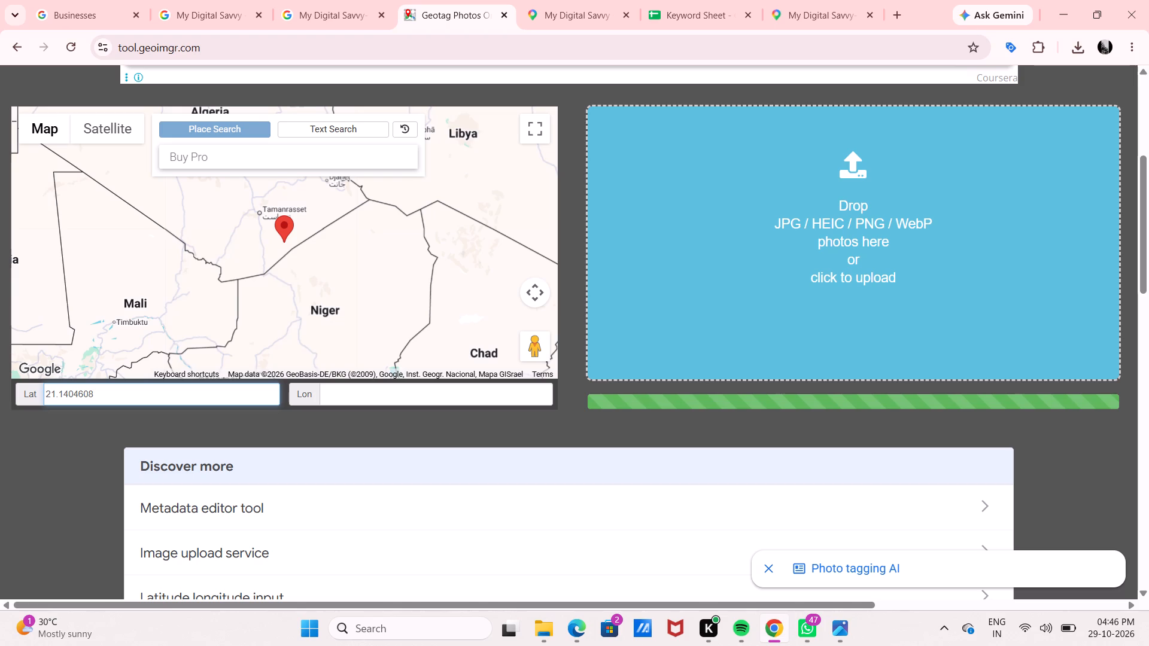
Set the savvy2 photo's longitude in GeoImgr to 79.0931799, copied from the Digital Marketing Company listing's Maps address.
click(552, 0)
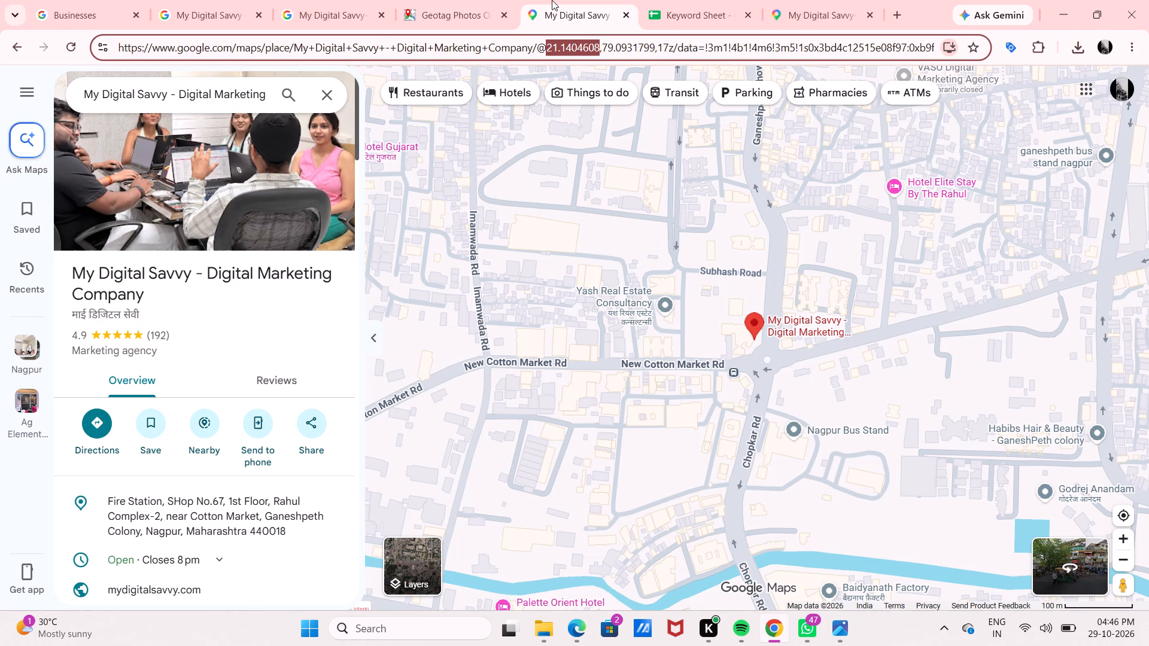
drag(605, 48, 640, 45)
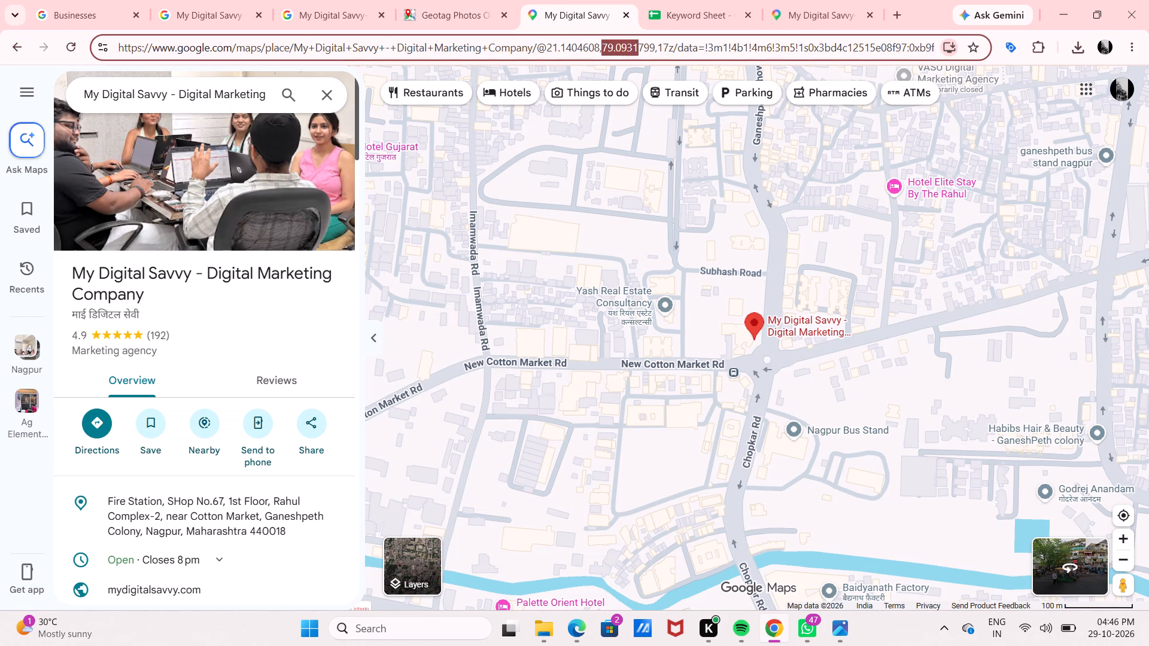
drag(640, 45, 656, 39)
key(ctrl+c)
click(452, 7)
click(432, 395)
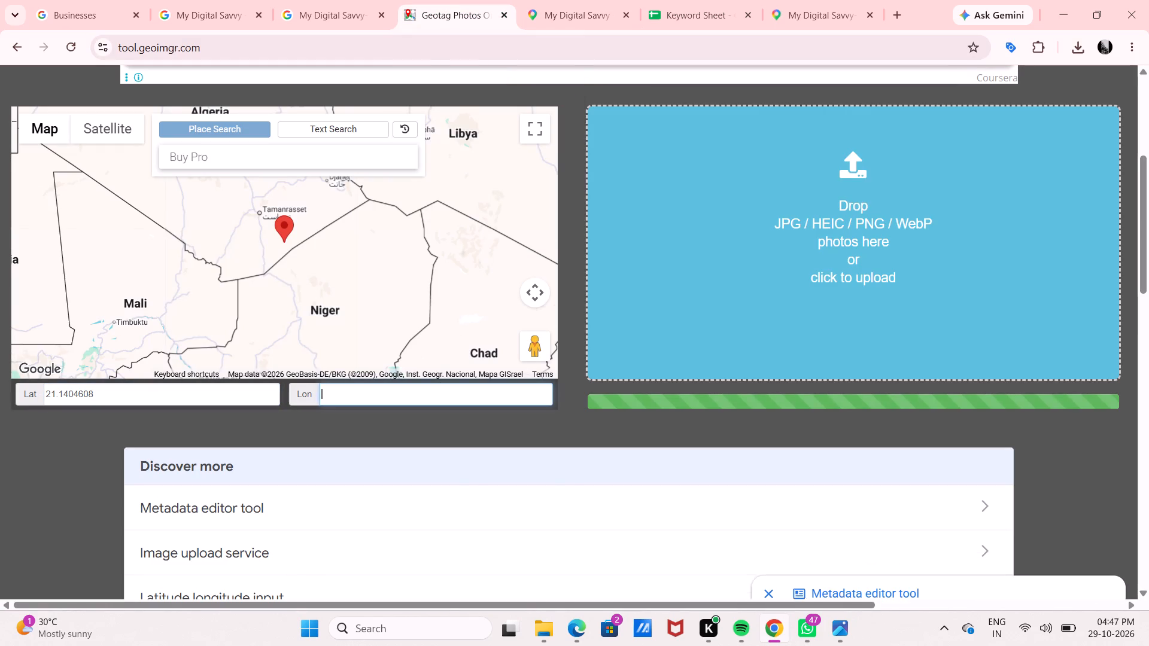
key(ctrl+v)
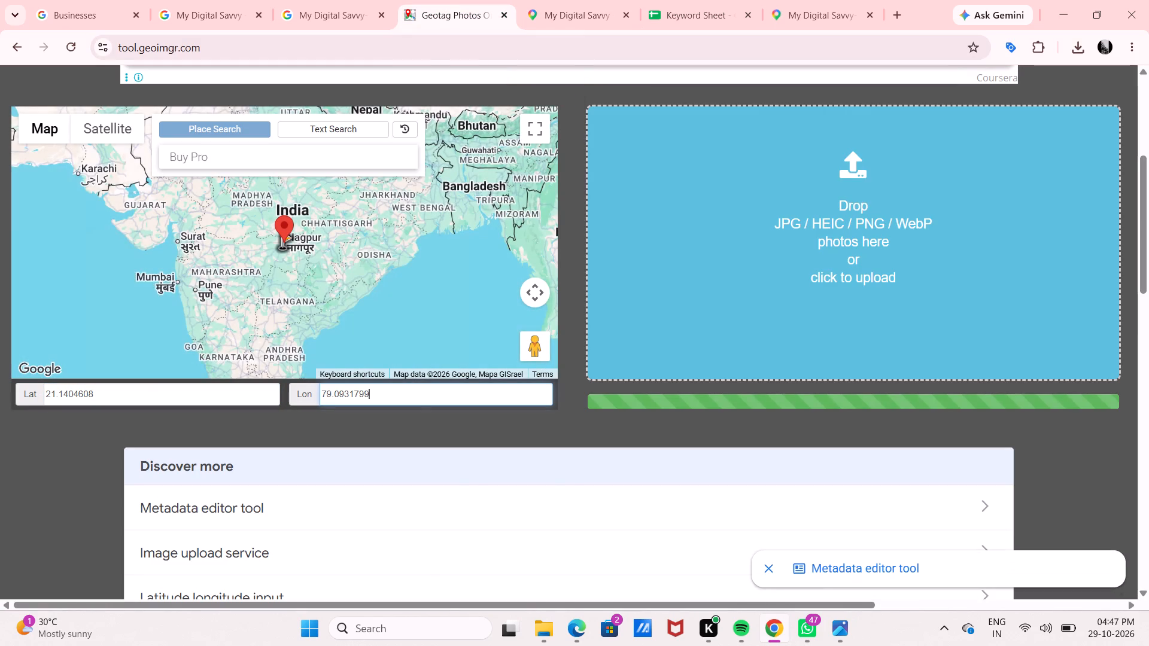
Copy the keywords in A10:A18 of the Keyword Sheet into the savvy2 photo's Keywords and Tags in GeoImgr.
click(226, 0)
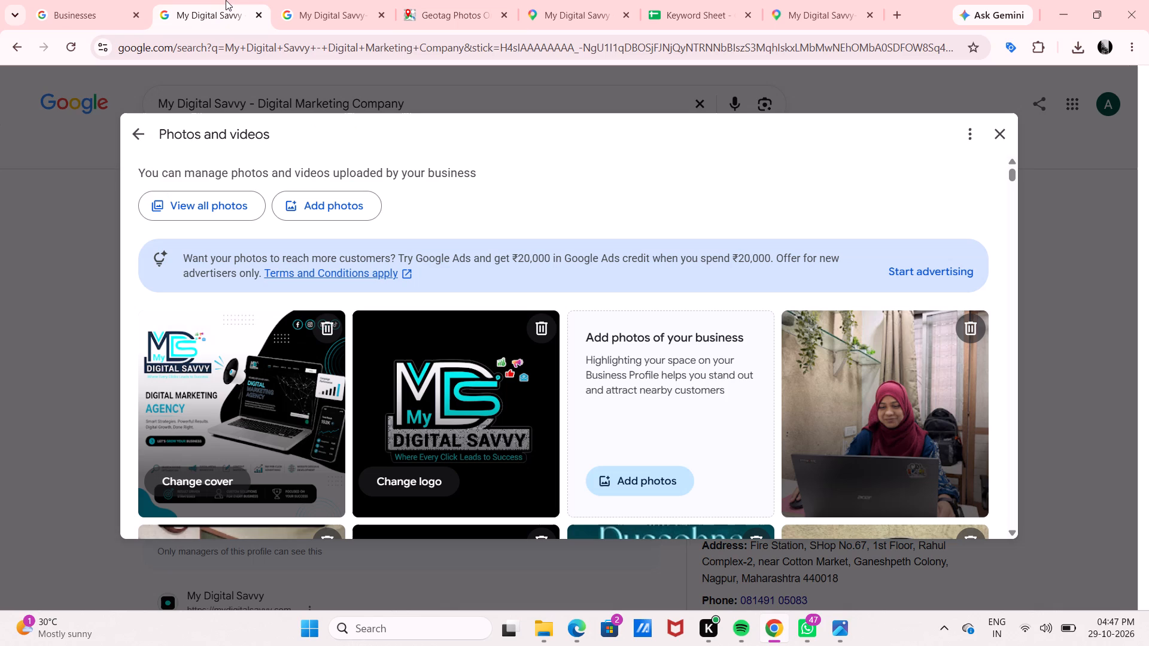
click(570, 8)
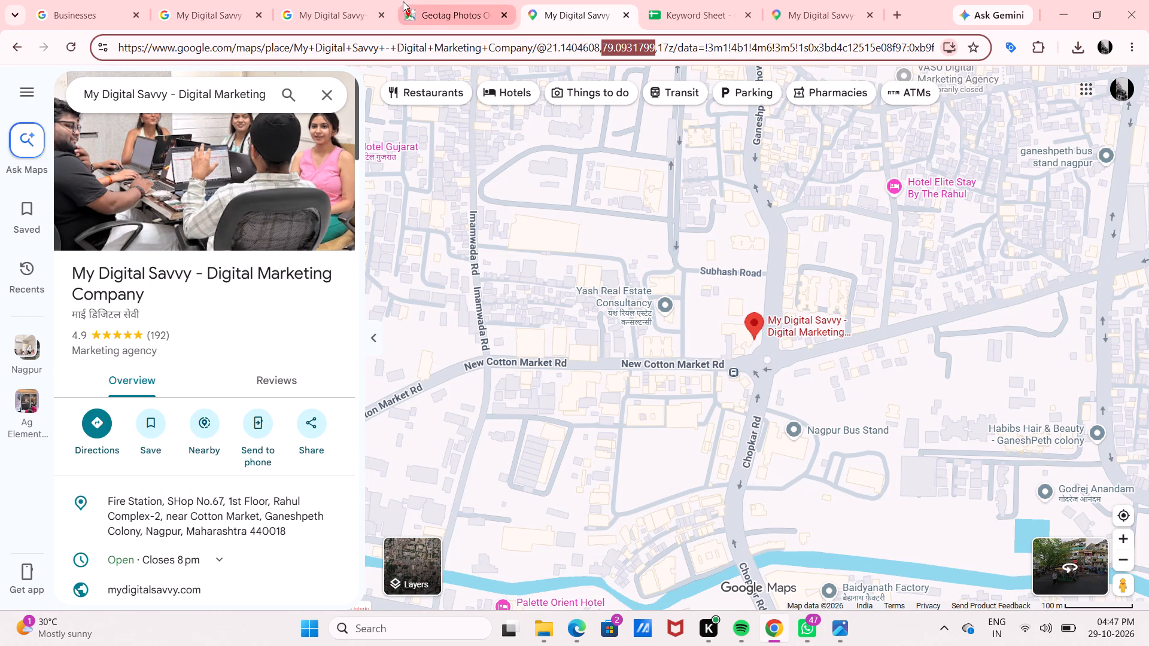
click(435, 1)
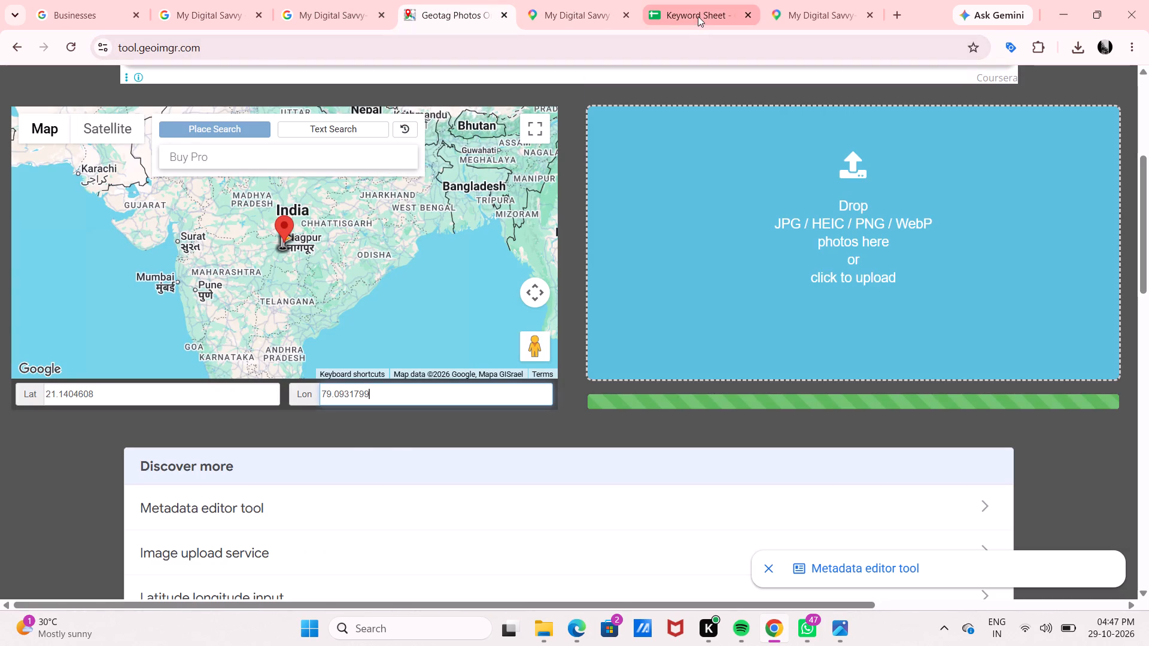
click(697, 15)
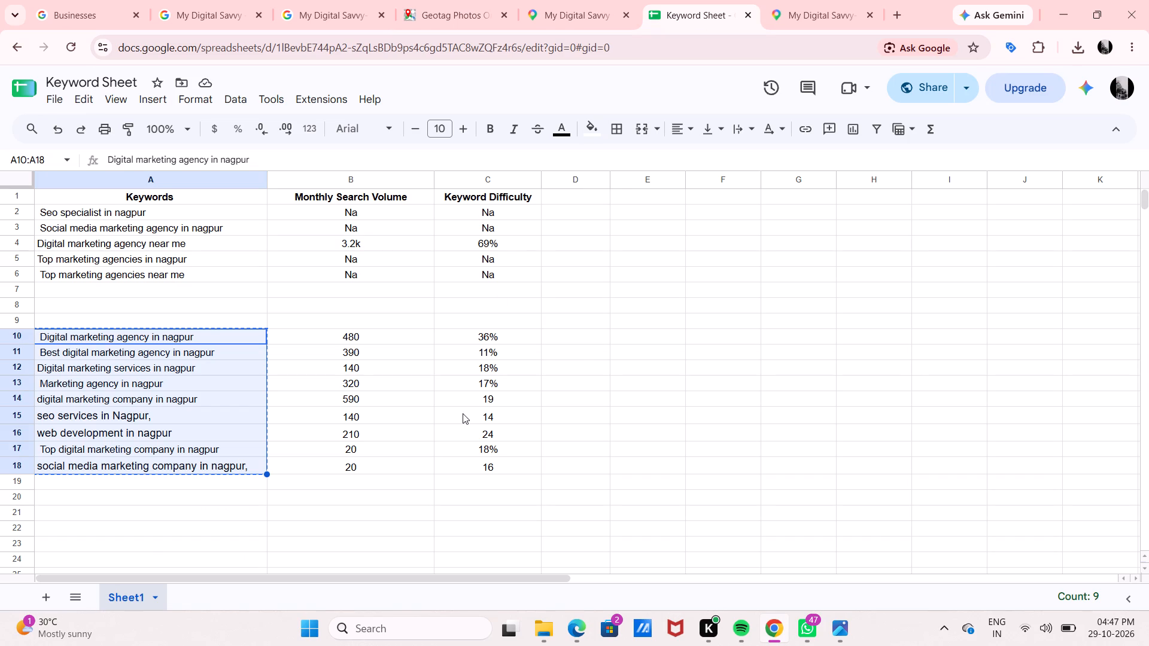
key(ctrl+c)
click(453, 1)
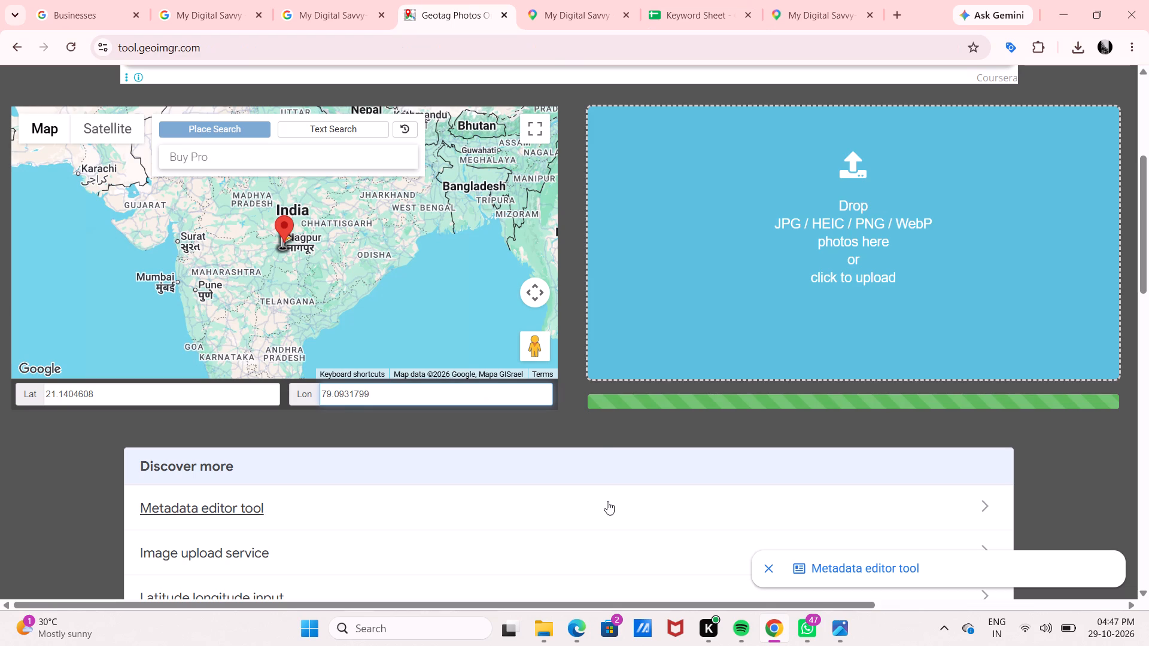
scroll(605, 502, down, 6)
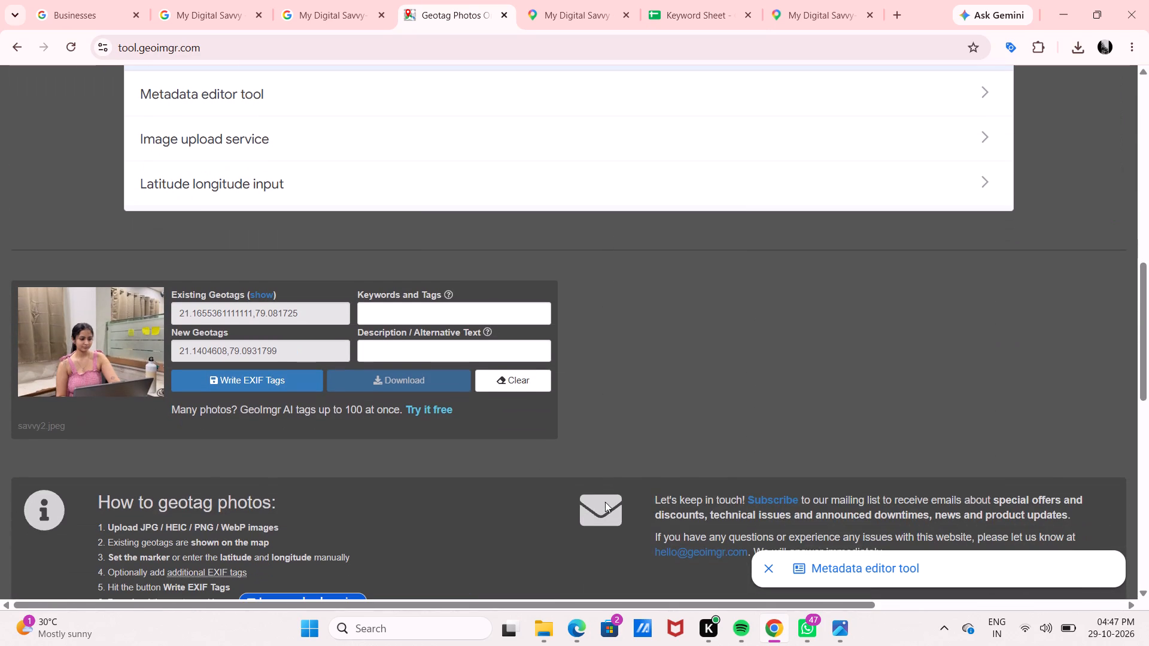
click(452, 304)
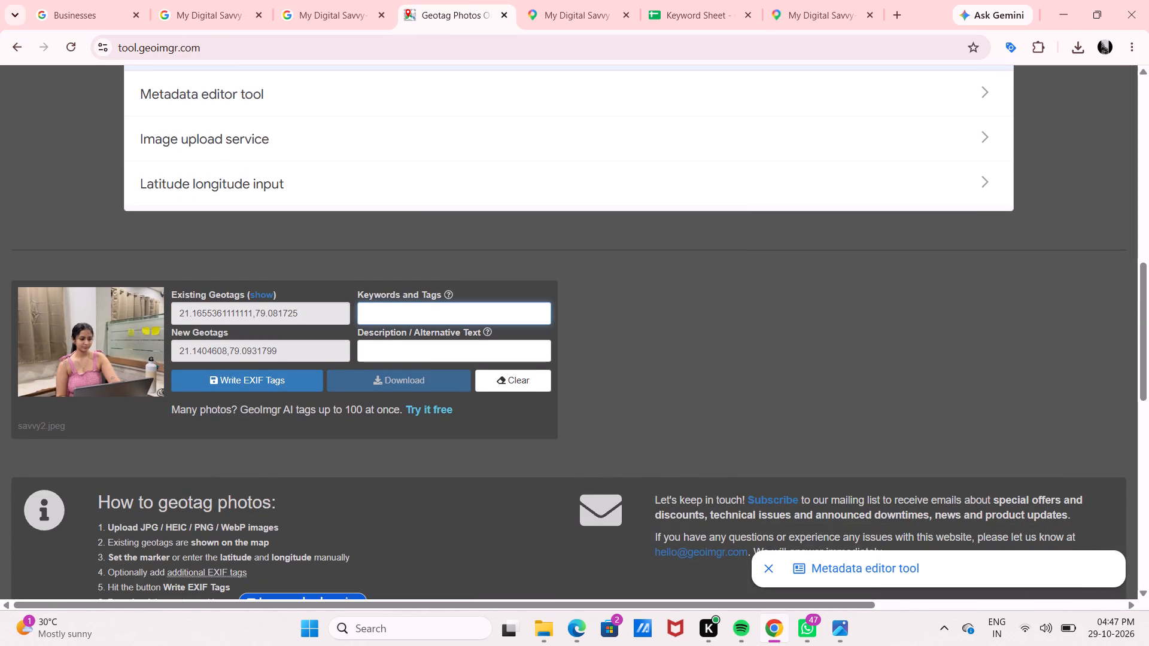
key(ctrl+v)
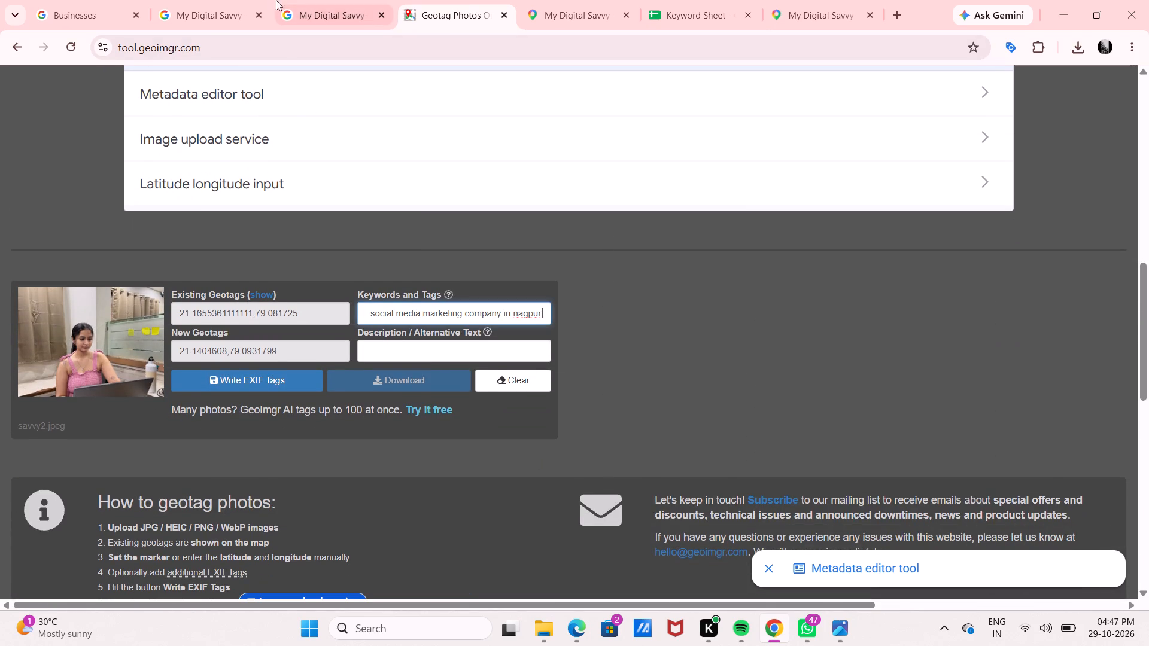
Copy the full business description from the My Digital Savvy - Digital Marketing Company profile into the savvy2 photo's Description / Alternative Text in GeoImgr.
click(222, 1)
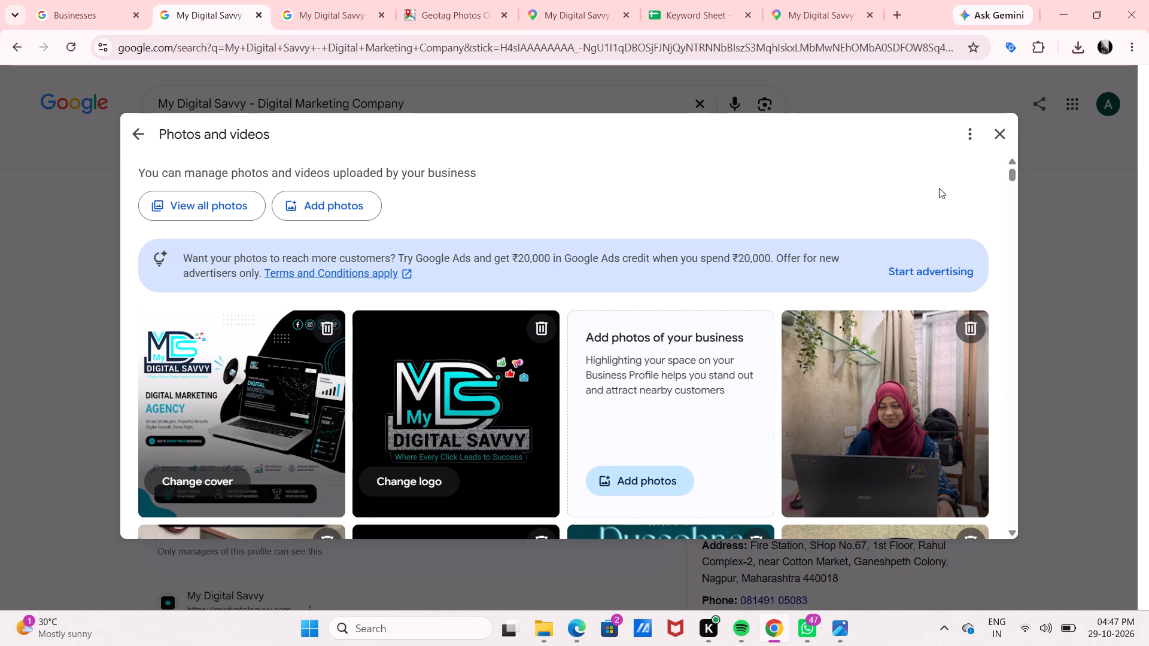
click(996, 127)
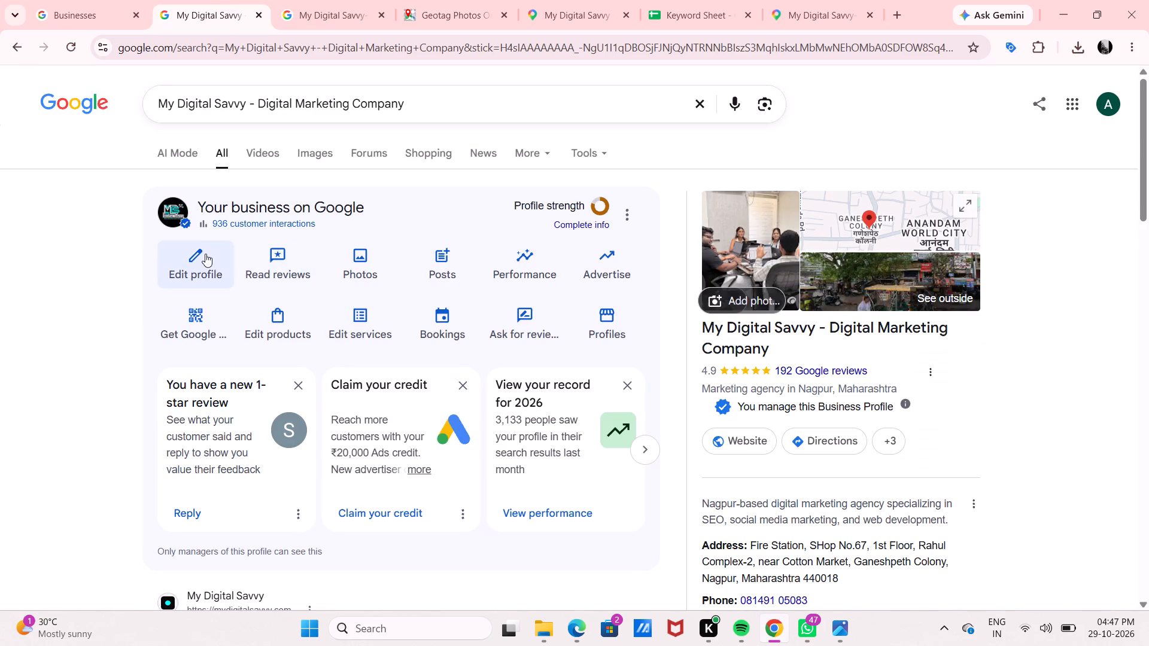
click(205, 254)
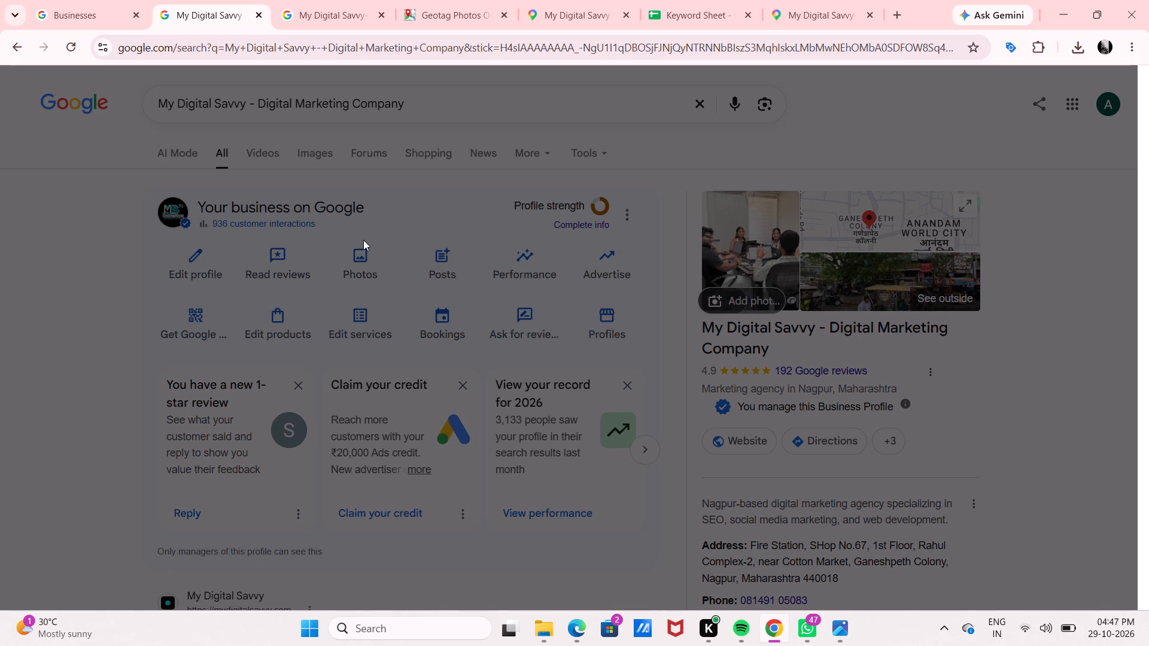
scroll(704, 467, down, 4)
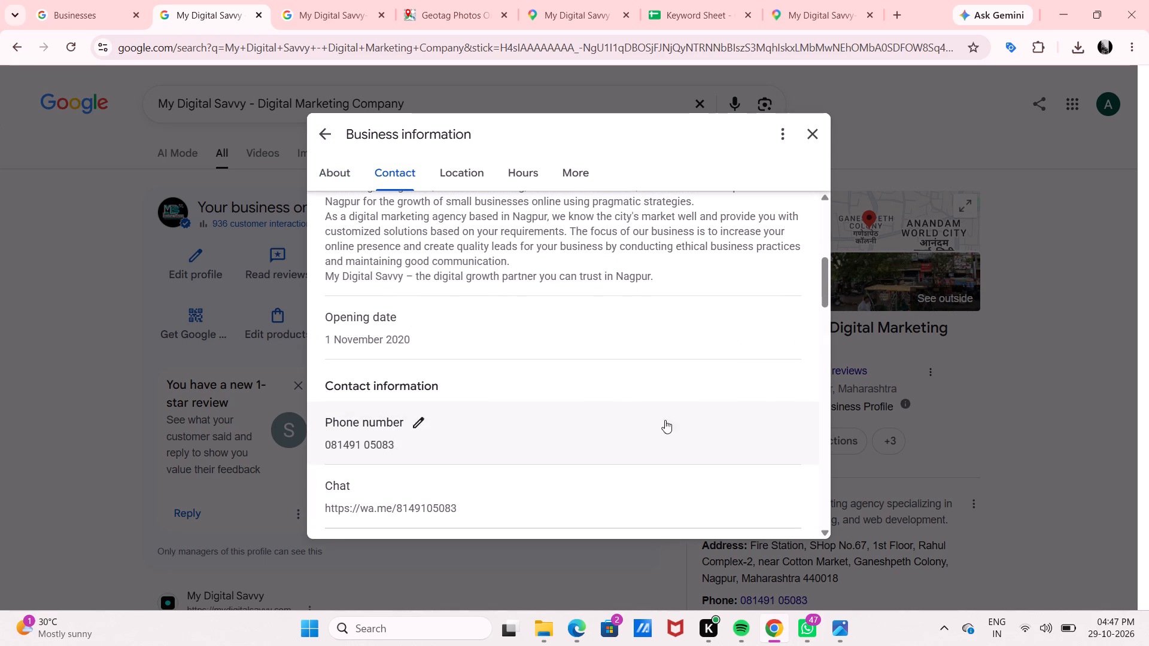
scroll(625, 394, up, 2)
click(538, 346)
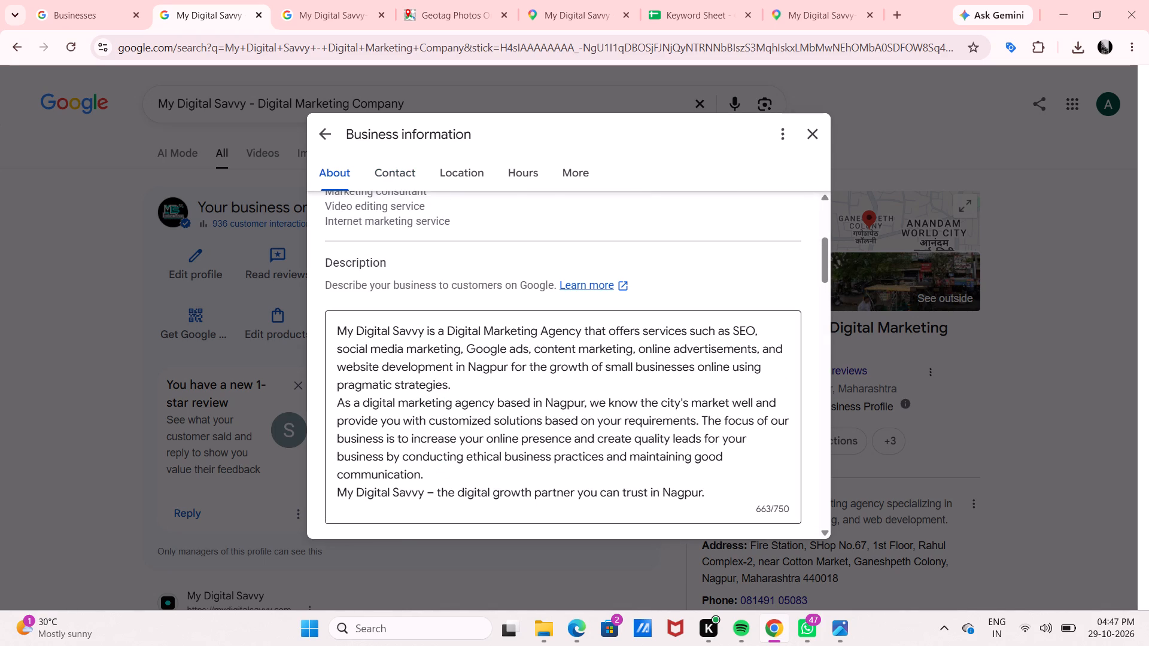
scroll(475, 389, down, 1)
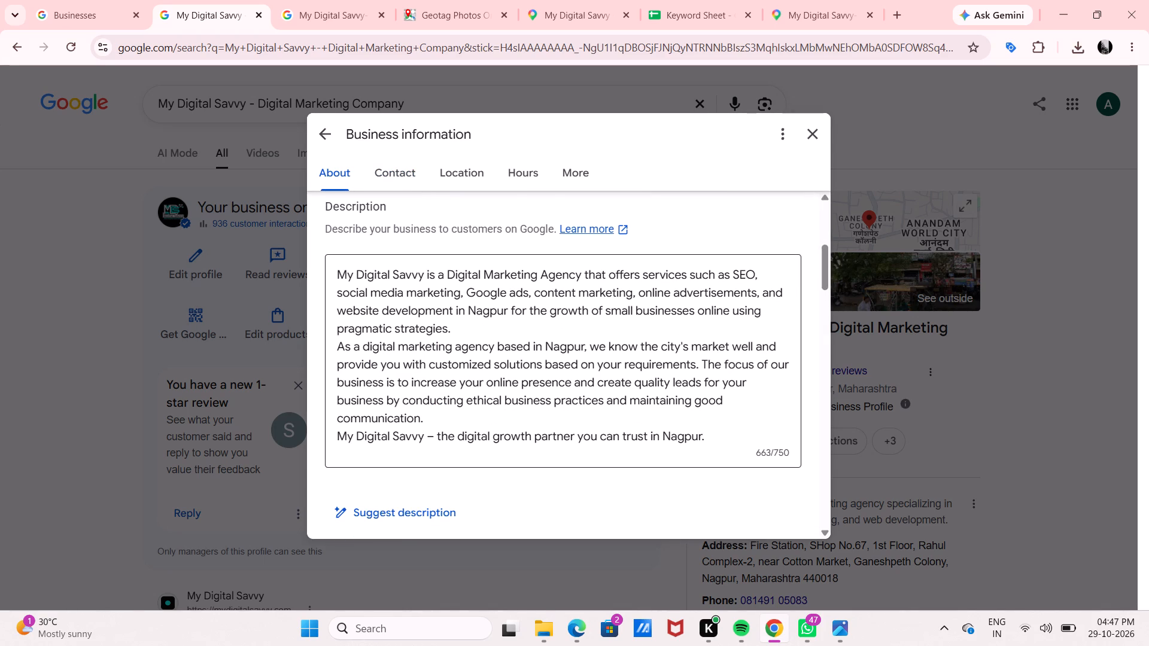
drag(336, 276, 705, 437)
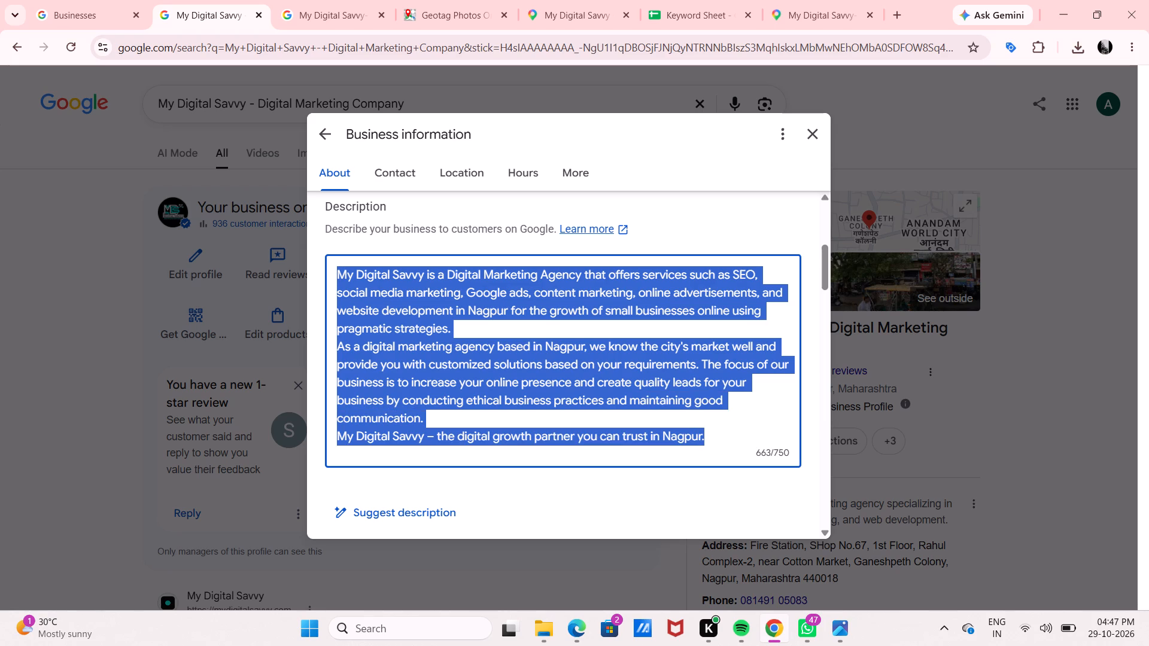
drag(705, 437, 708, 438)
key(ctrl+c)
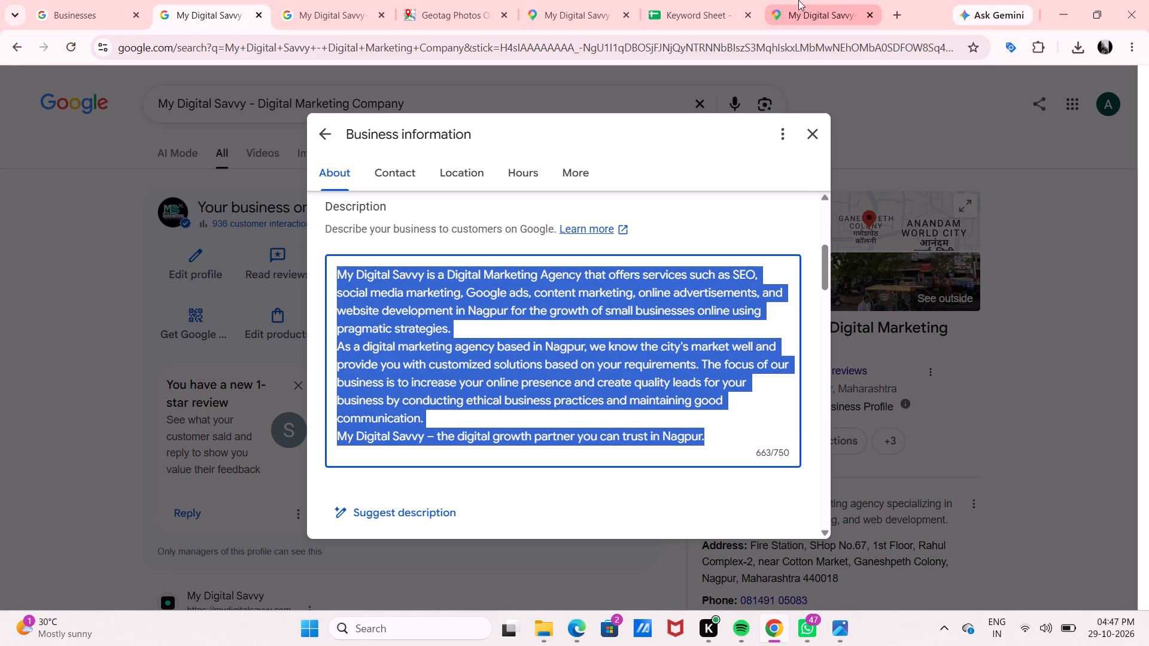
click(470, 2)
click(430, 345)
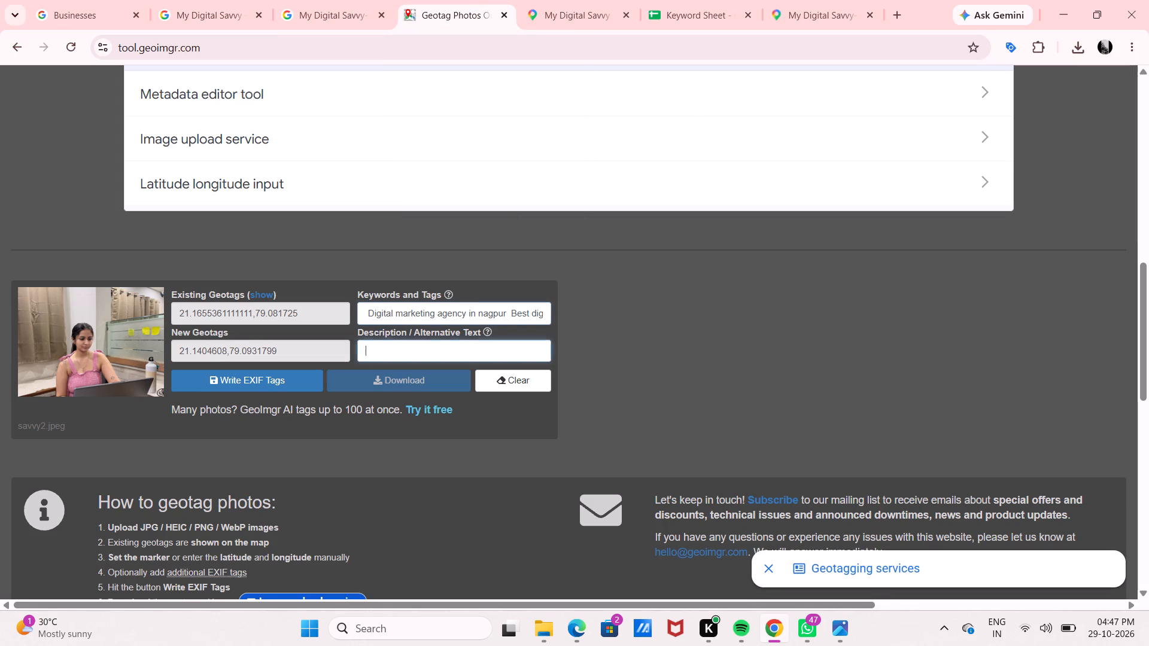
key(ctrl+v)
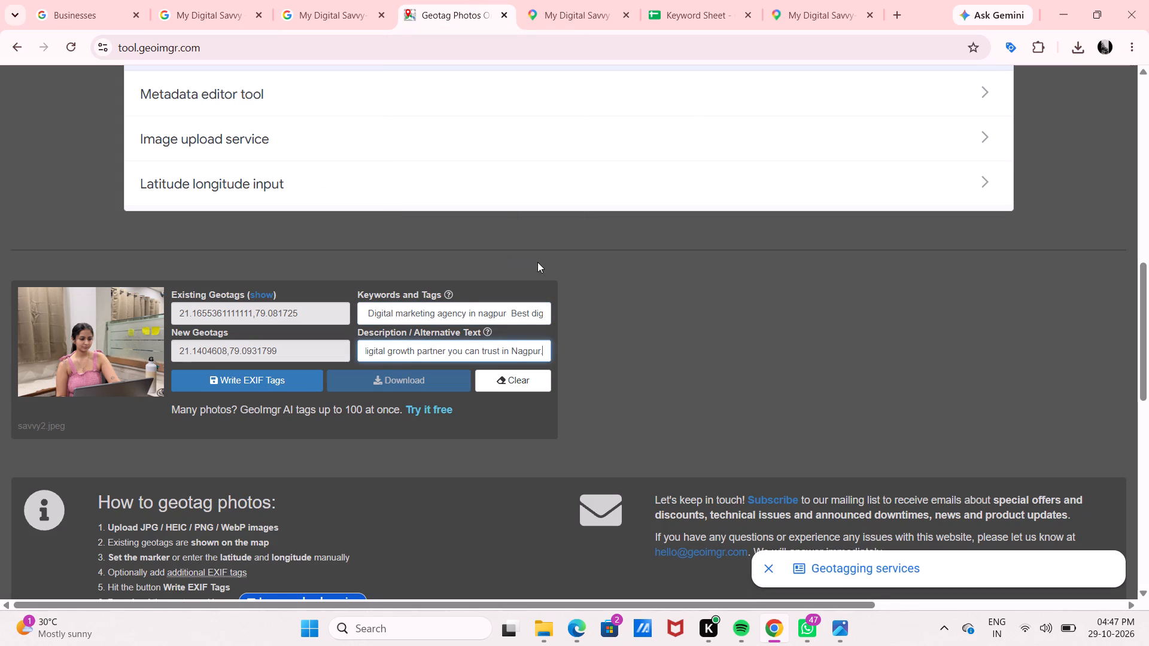
Write the EXIF tags to the savvy2 photo and download the geotagged copy.
scroll(537, 262, up, 3)
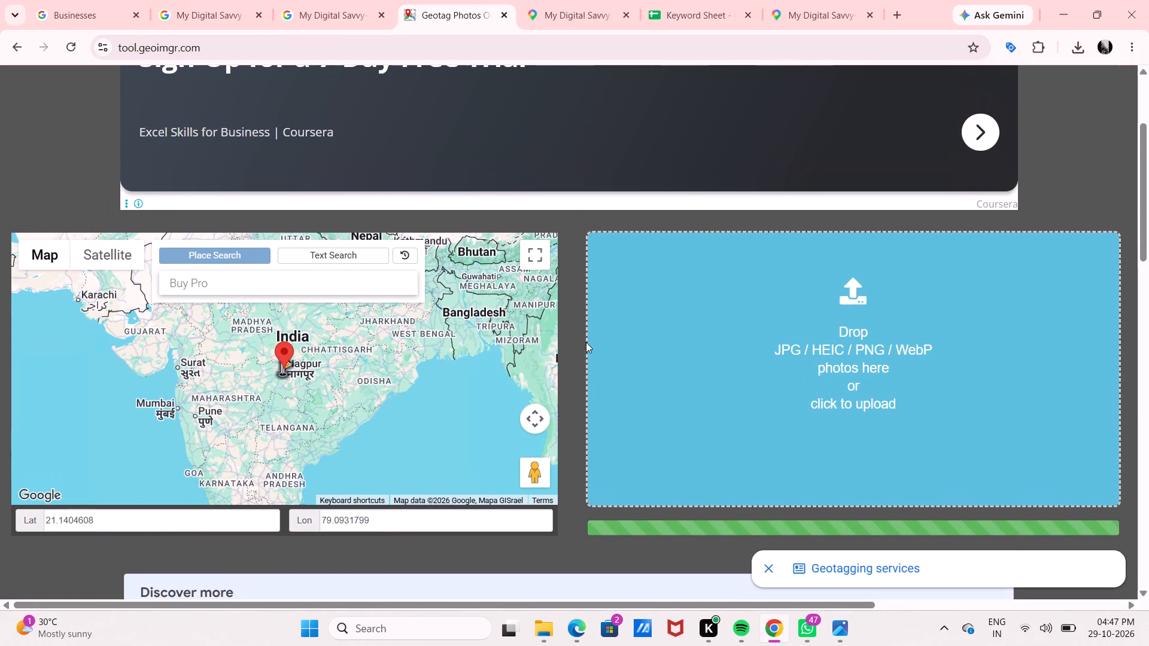
scroll(586, 345, down, 7)
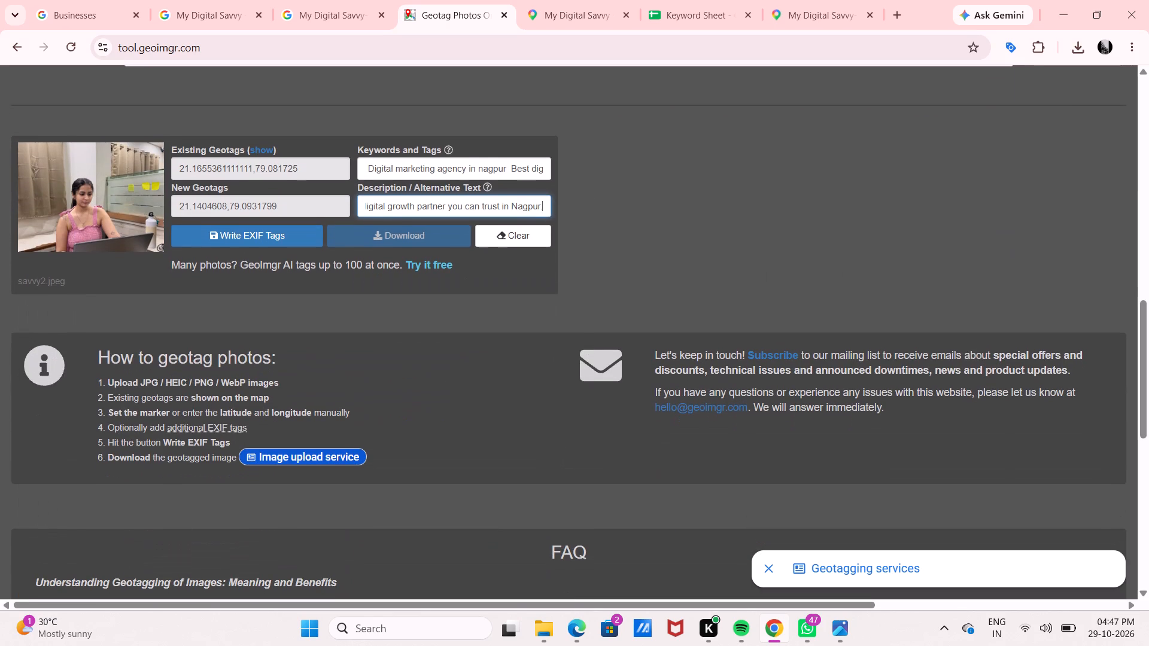
click(205, 232)
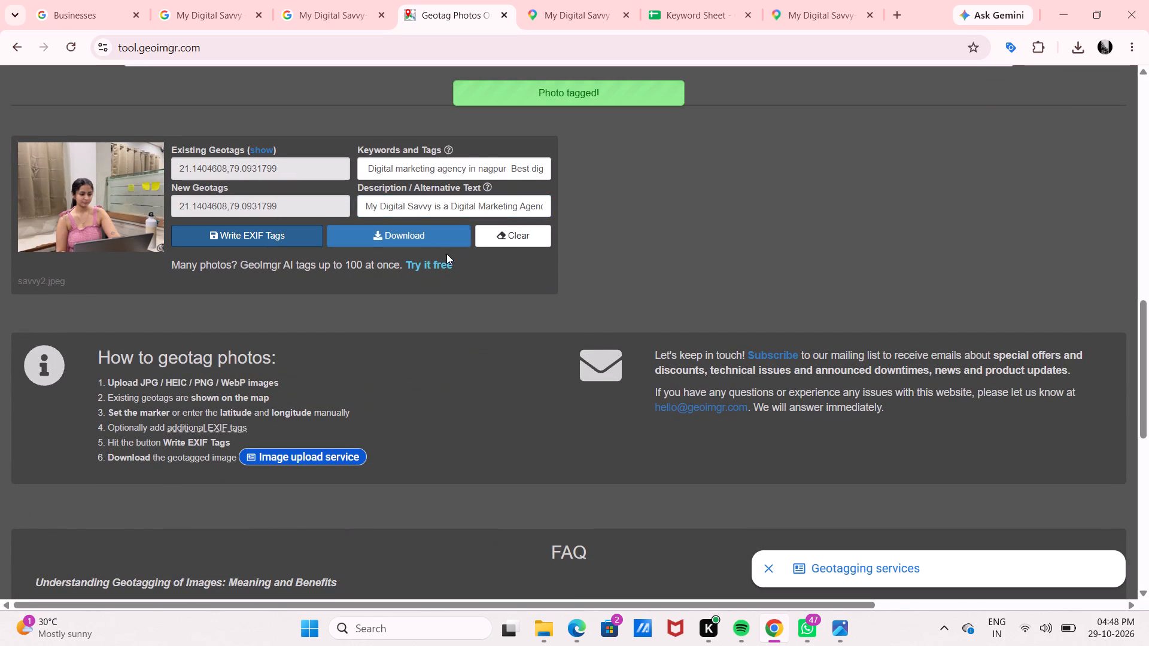
click(427, 231)
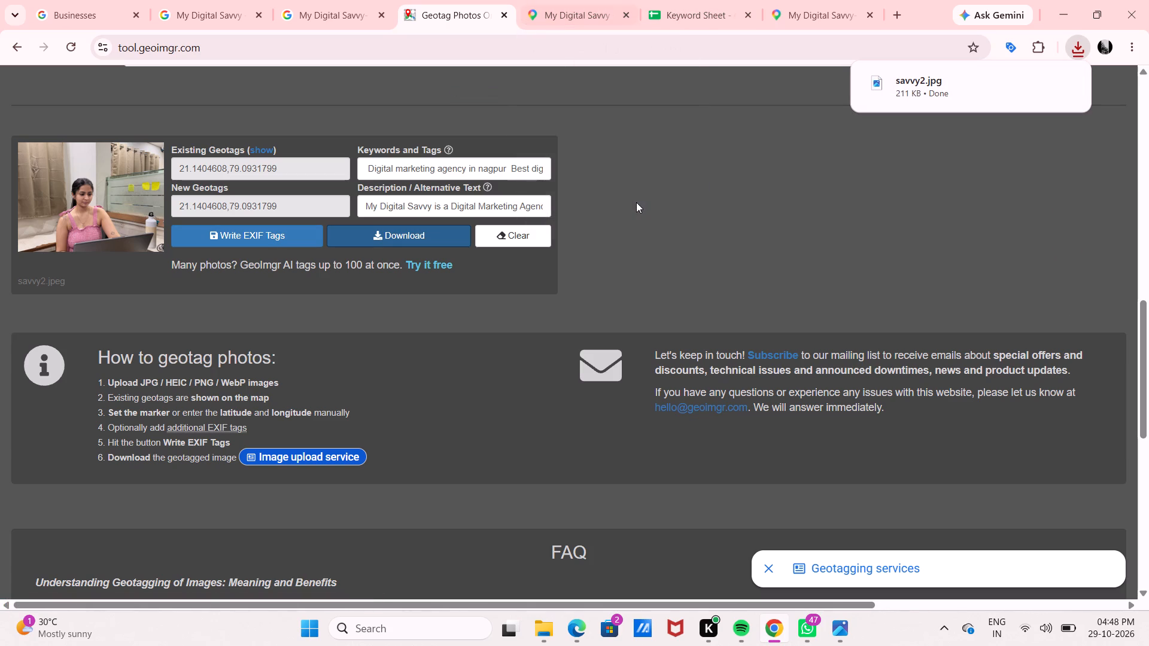
Reload GeoImgr and load the original savvy2 photo from the Downloads folder again.
scroll(636, 202, up, 5)
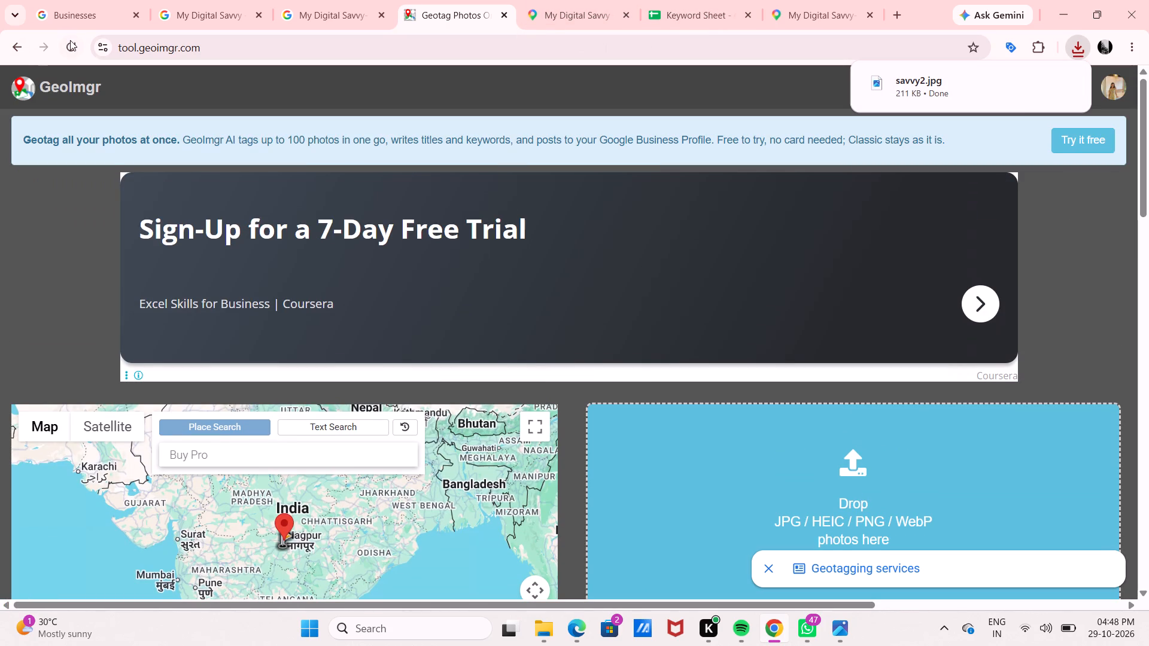
click(69, 41)
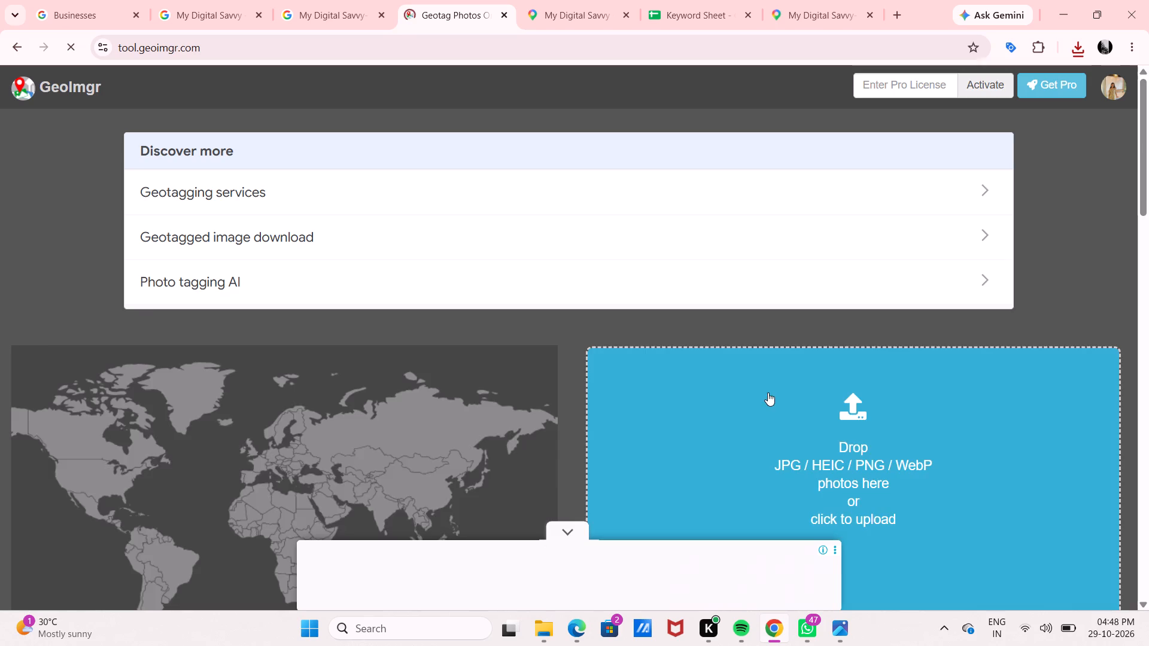
scroll(768, 392, down, 2)
click(798, 365)
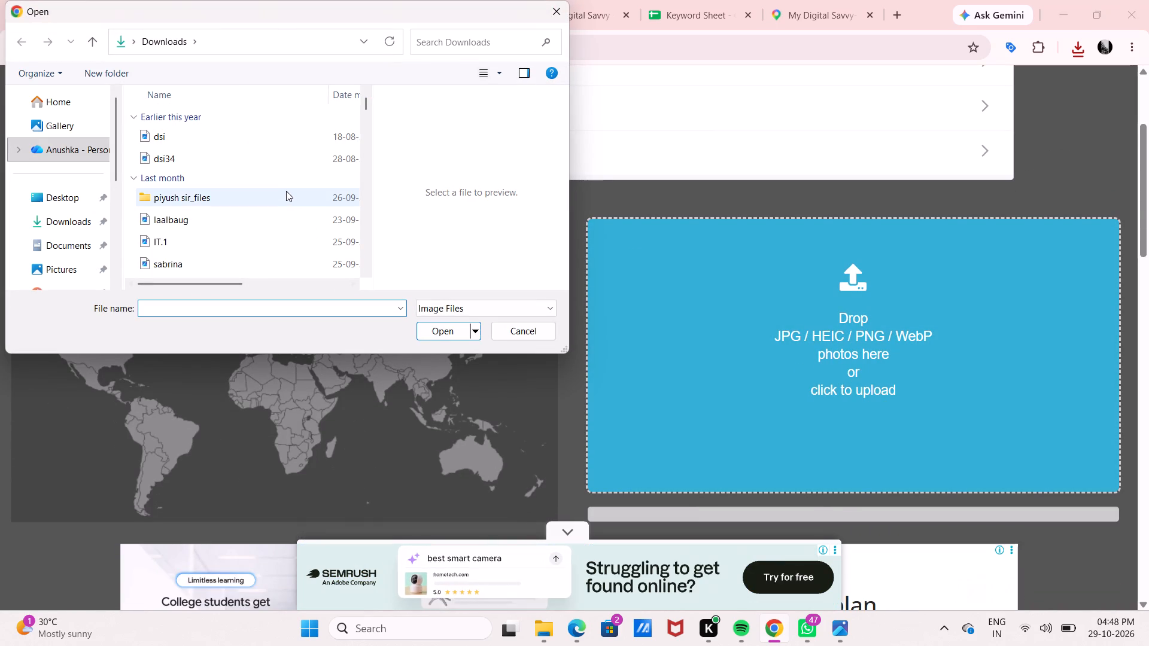
scroll(286, 191, down, 16)
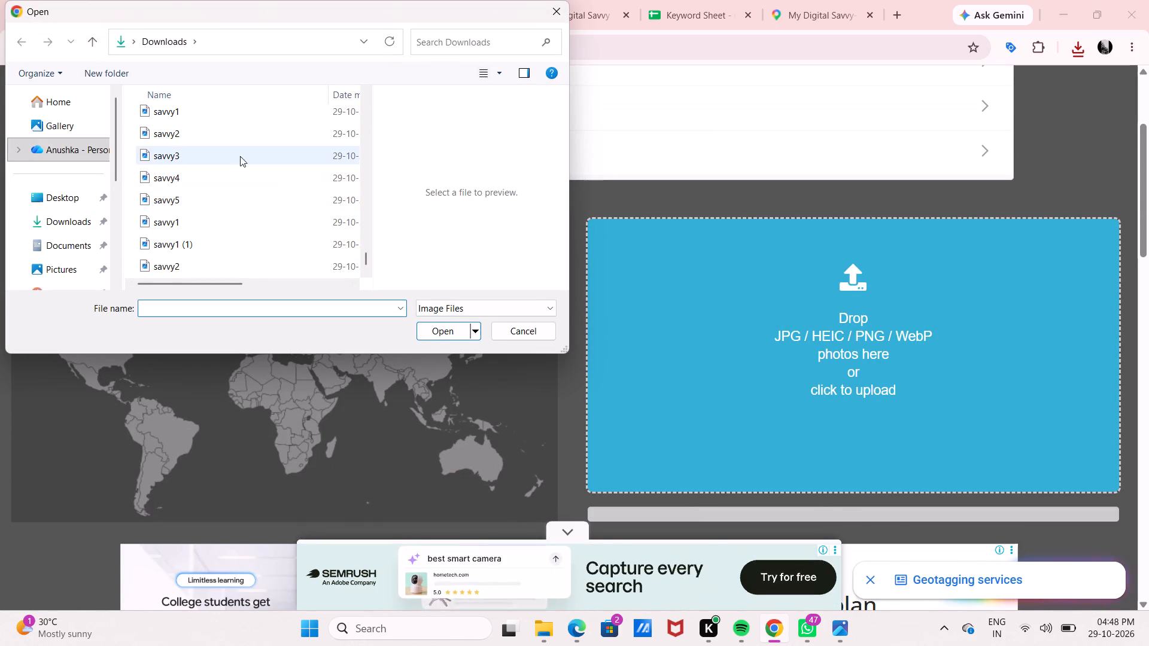
click(225, 136)
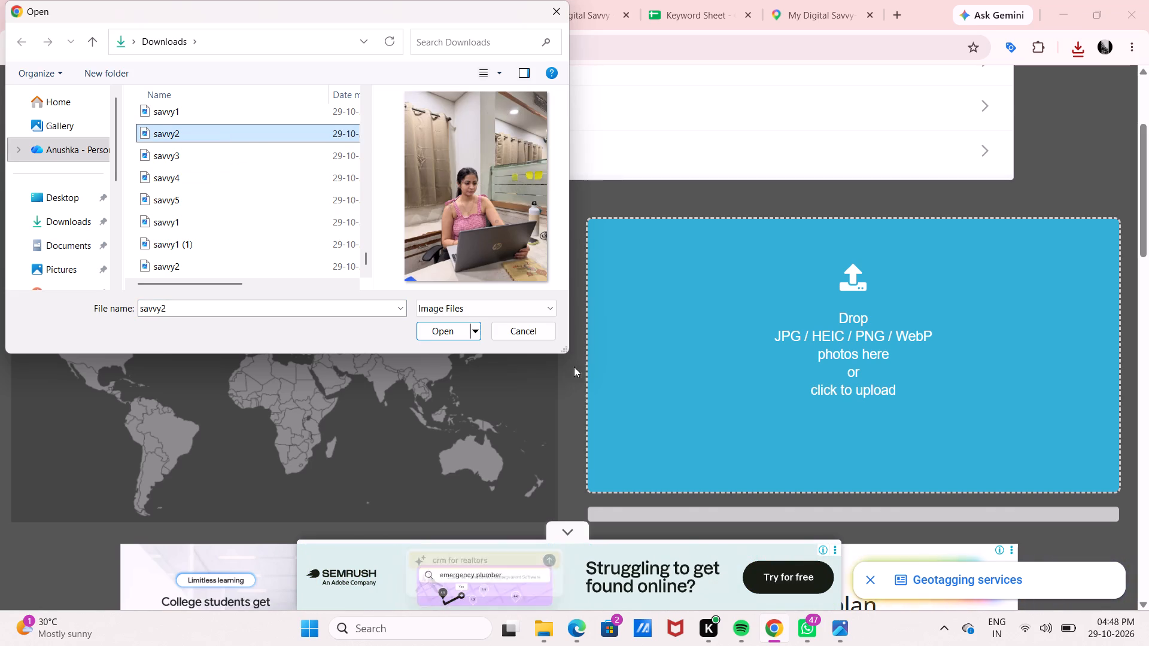
click(433, 328)
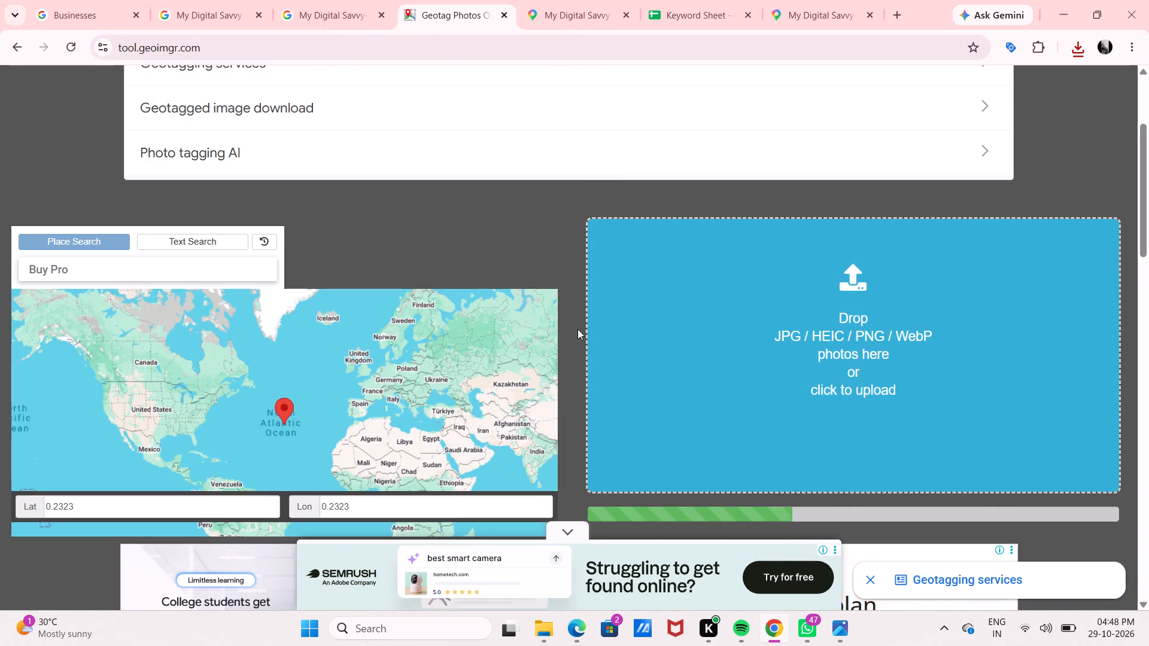
Clear the latitude of the reloaded savvy2 photo in GeoImgr.
scroll(573, 317, down, 2)
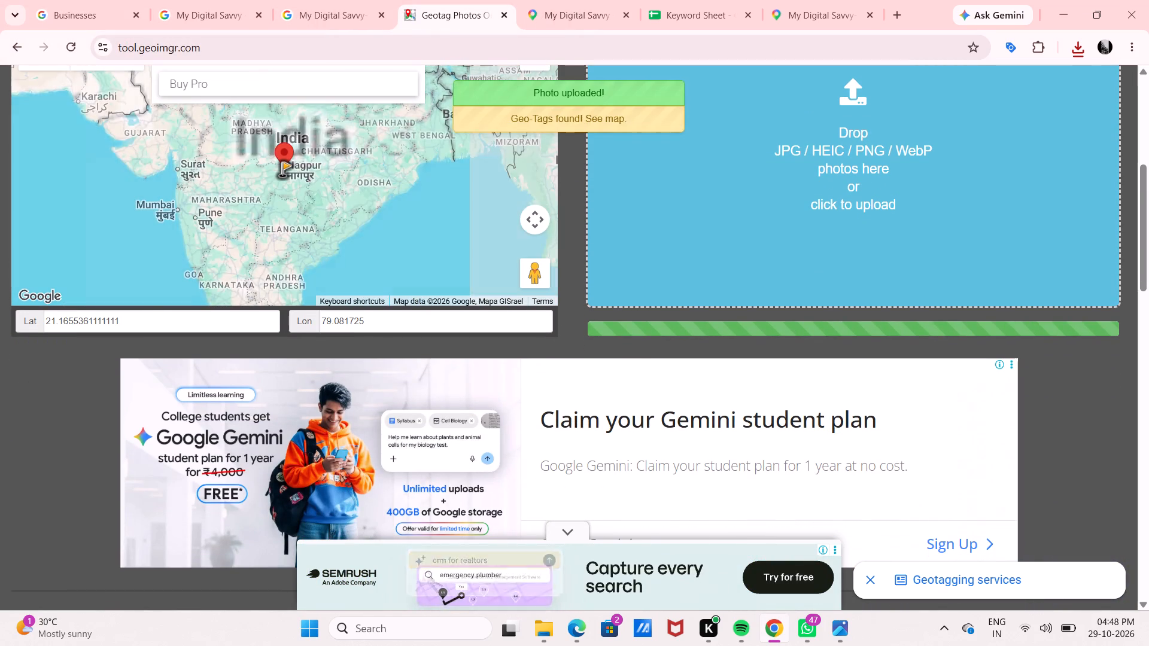
click(132, 320)
key(BackSpace)
key(BackSpace)
key(BackSpace)
key(BackSpace)
key(BackSpace)
key(BackSpace)
key(BackSpace)
key(BackSpace)
key(BackSpace)
key(BackSpace)
key(BackSpace)
key(BackSpace)
key(BackSpace)
key(BackSpace)
key(BackSpace)
key(BackSpace)
key(BackSpace)
key(BackSpace)
key(BackSpace)
key(BackSpace)
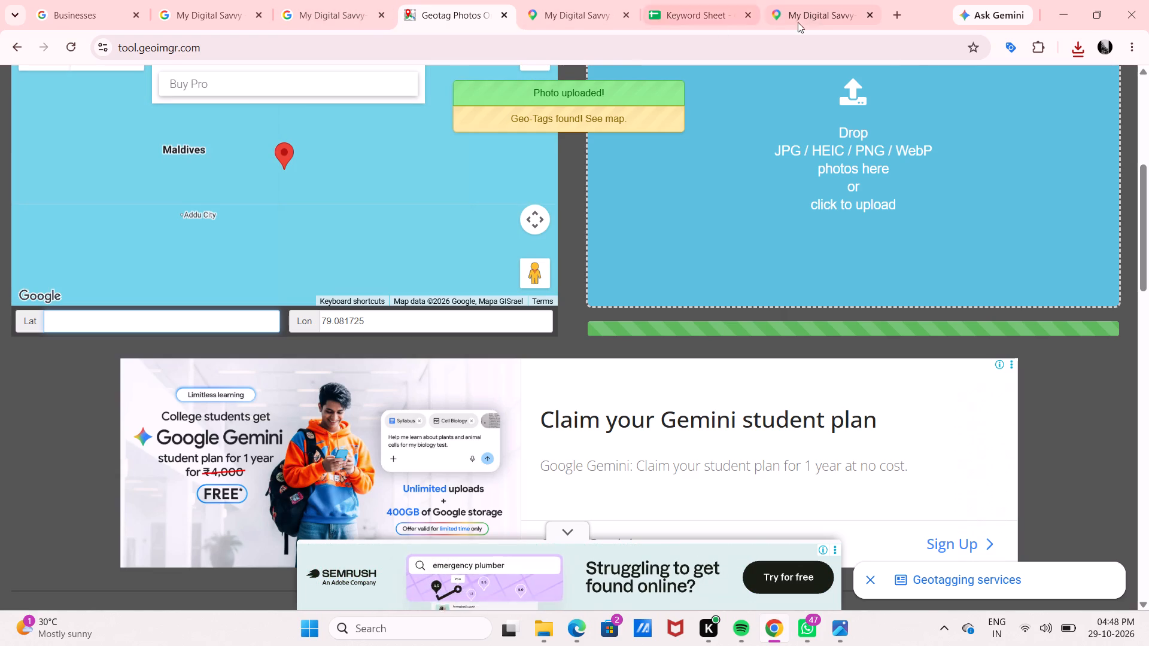
Replace the savvy2 photo's longitude in GeoImgr with 79.0791113, copied from the Agency in Nagpur listing's Google Maps URL.
click(824, 5)
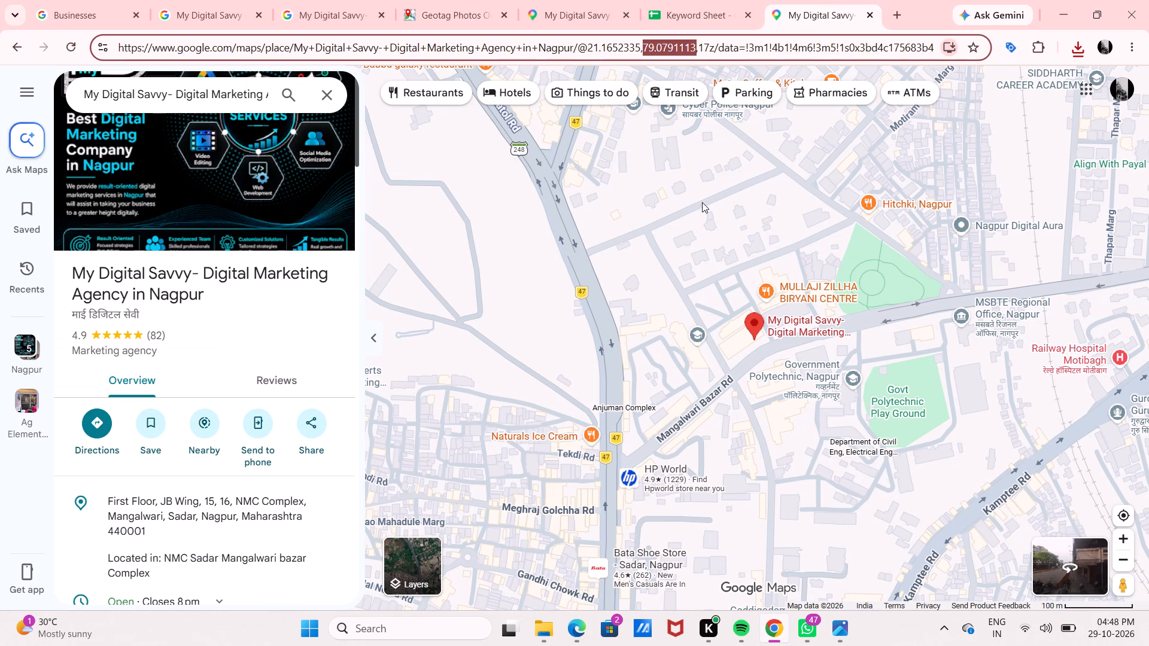
key(ctrl+c)
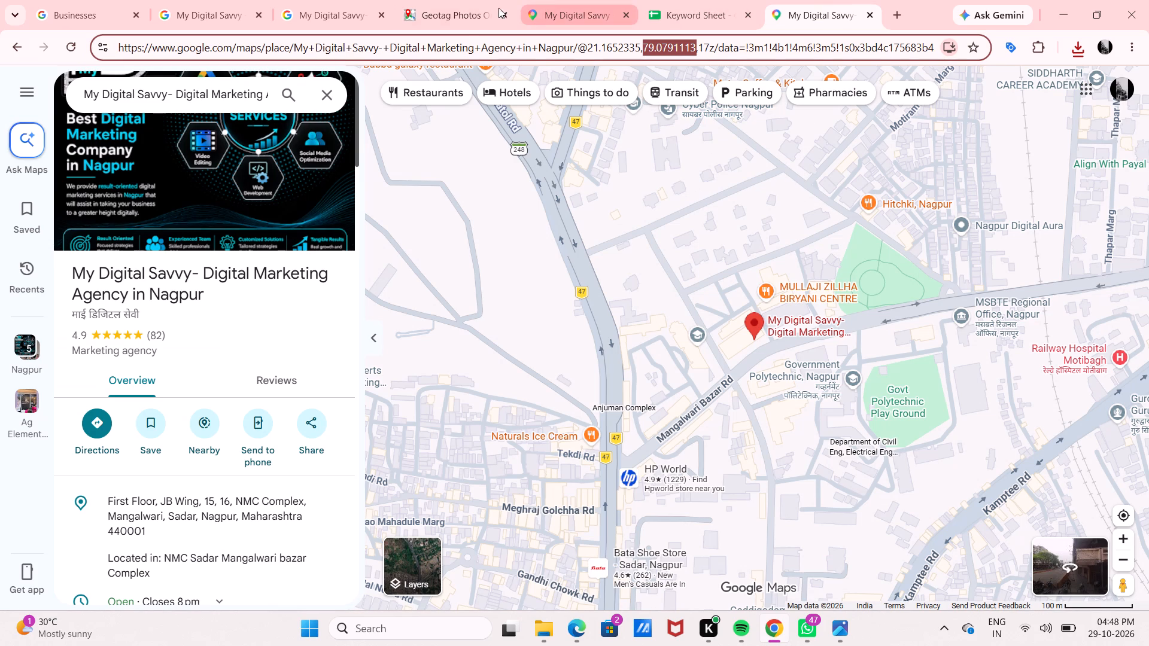
click(469, 11)
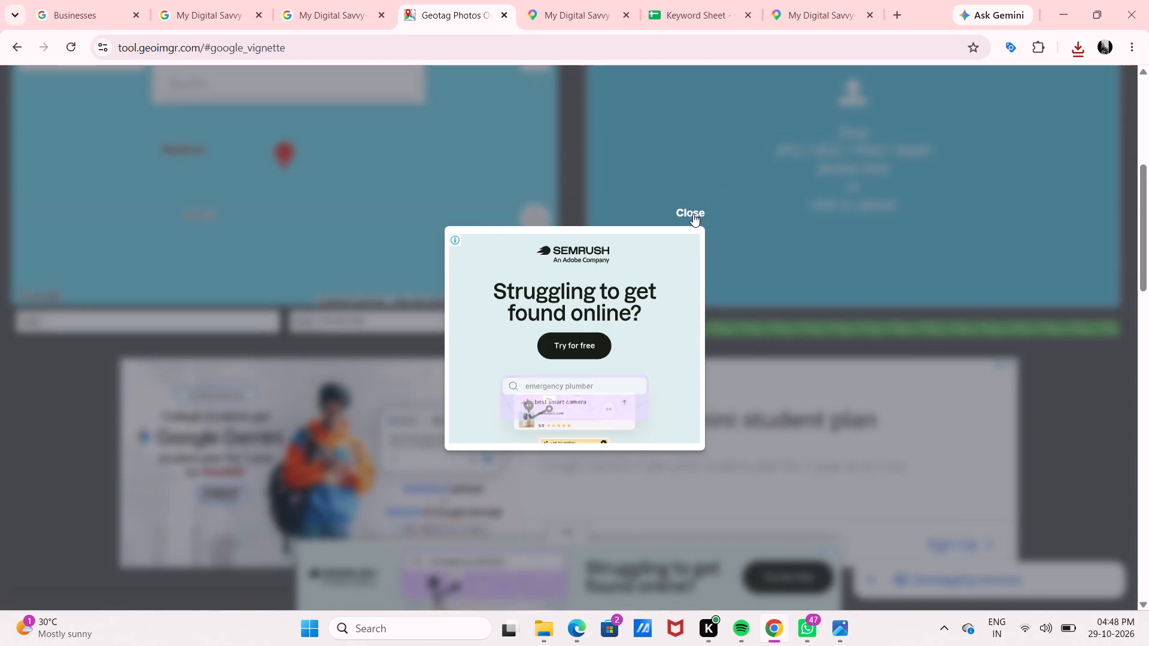
click(693, 212)
click(427, 330)
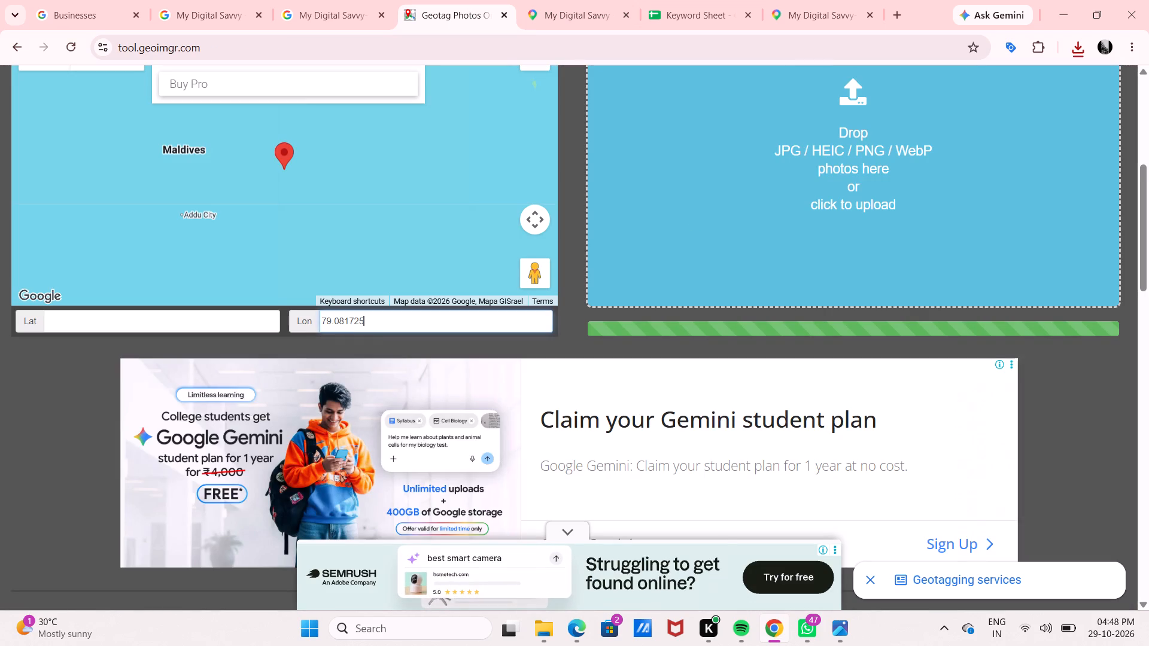
key(BackSpace)
key(BackSpace)
key(BackSpace)
key(BackSpace)
key(BackSpace)
key(BackSpace)
key(BackSpace)
key(BackSpace)
key(BackSpace)
key(BackSpace)
key(BackSpace)
key(BackSpace)
key(BackSpace)
key(BackSpace)
key(BackSpace)
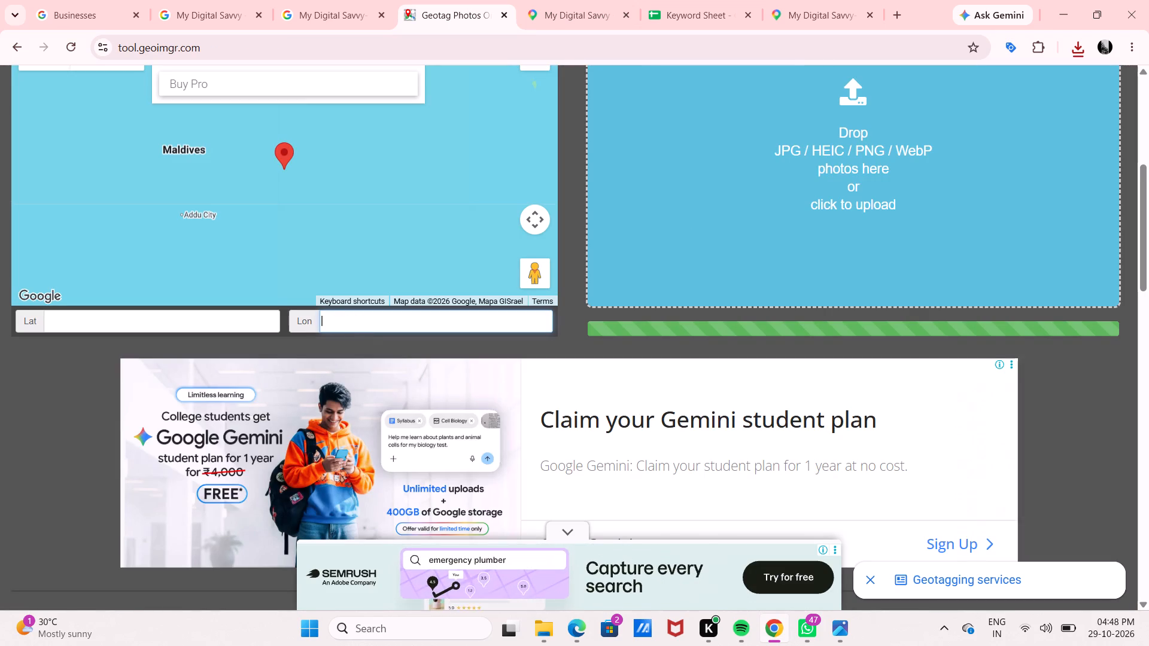
key(ctrl+v)
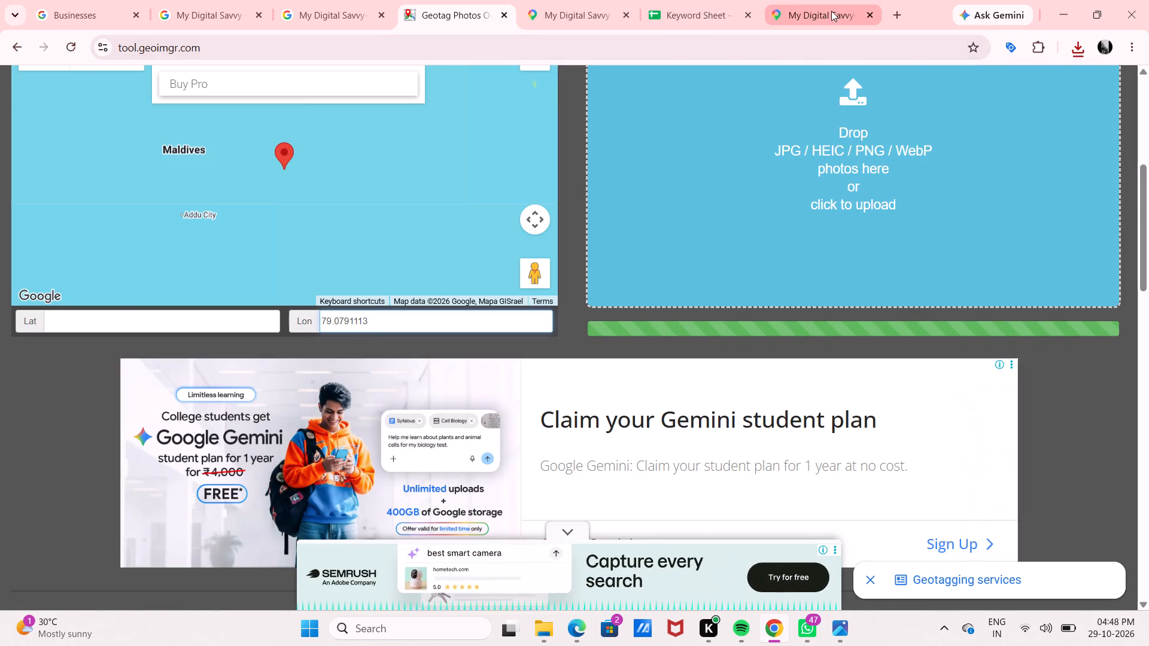
Copy the latitude 21.1652335 from the Agency in Nagpur listing's Maps URL into the savvy2 photo's latitude in GeoImgr.
click(831, 11)
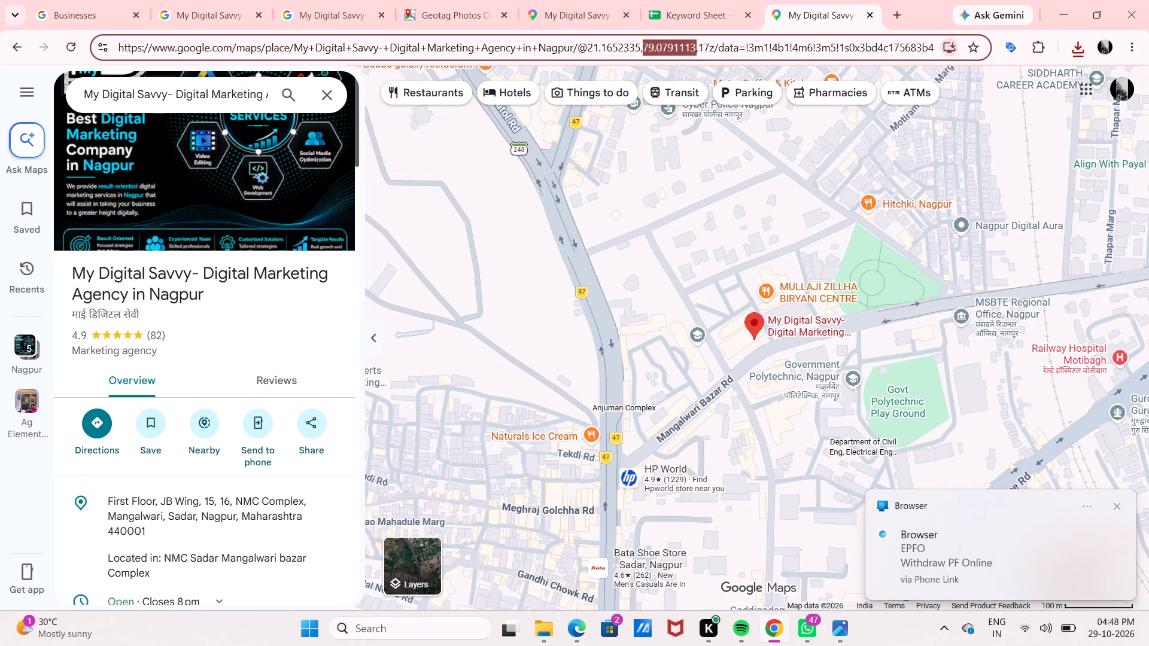
drag(586, 47, 623, 44)
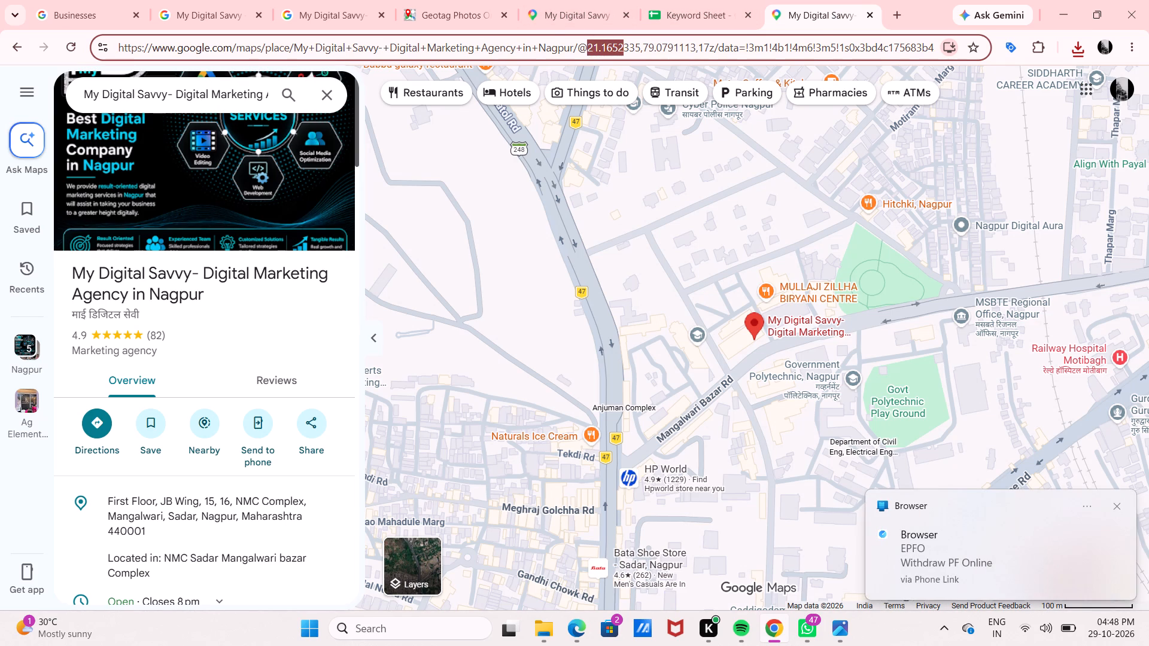
drag(623, 44, 639, 41)
key(ctrl+c)
click(455, 9)
click(191, 313)
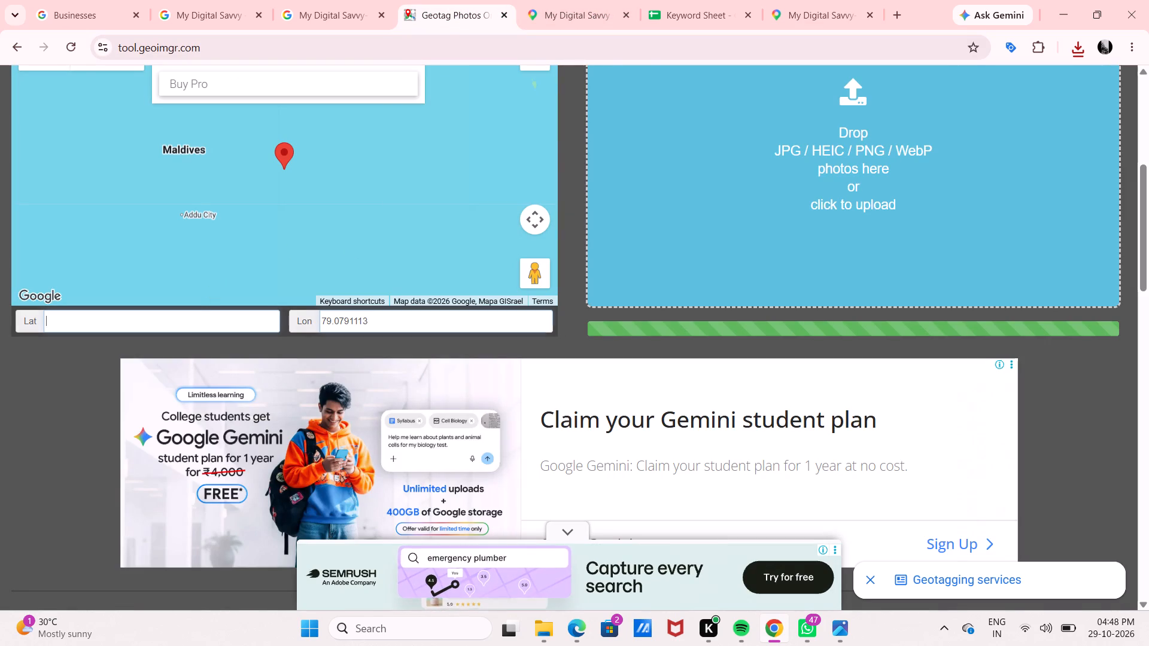
key(ctrl+v)
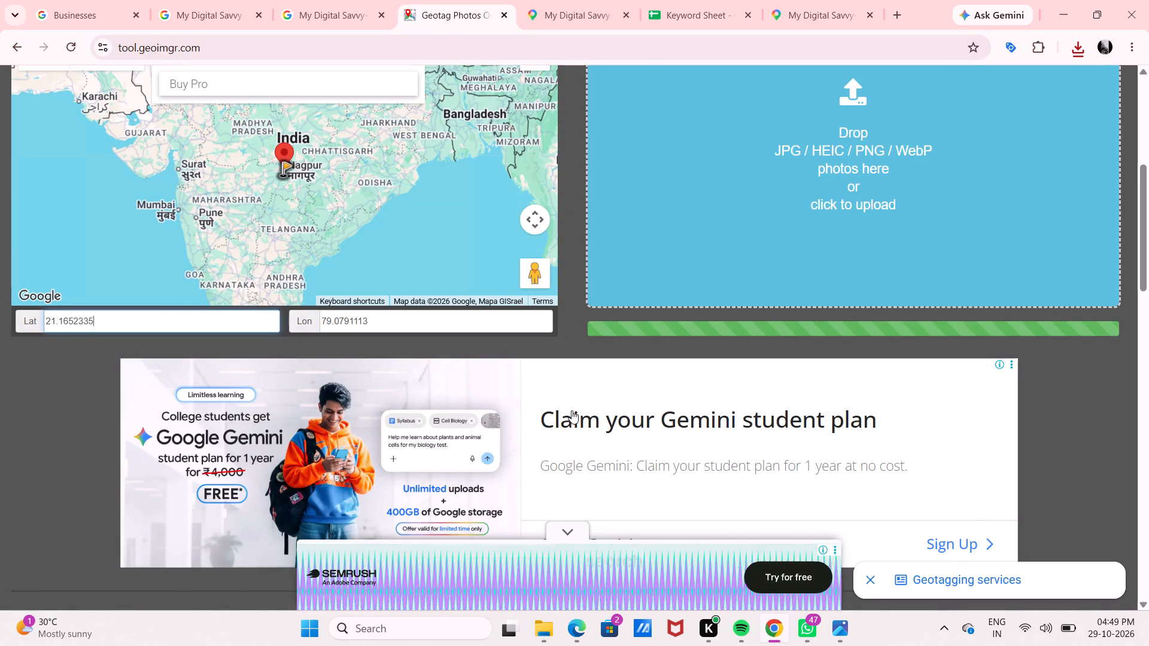
Copy the keywords in A10:A18 of the Keyword Sheet into the savvy2 photo's Keywords and Tags in GeoImgr.
scroll(572, 410, down, 3)
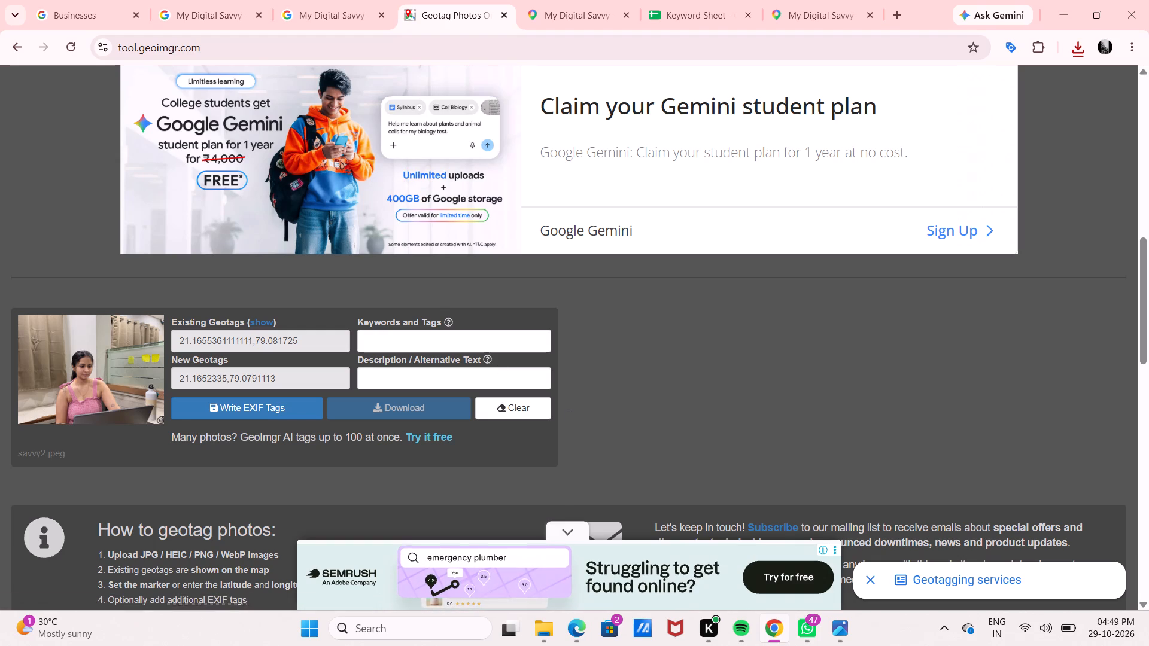
click(472, 339)
click(708, 14)
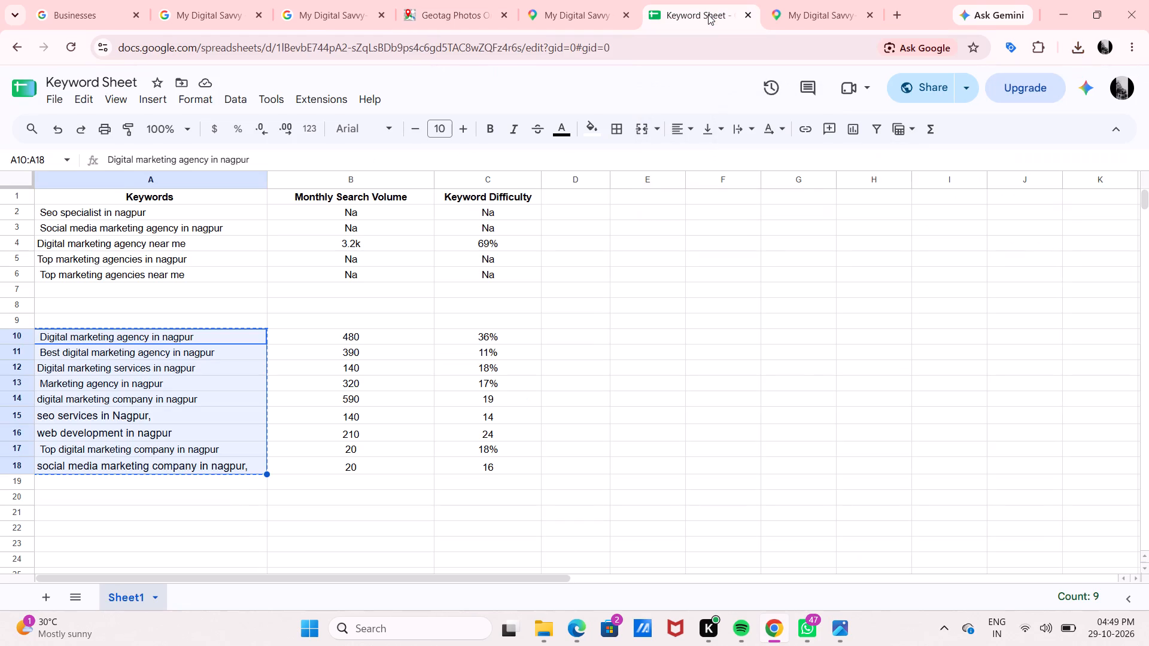
key(ctrl+c)
click(467, 1)
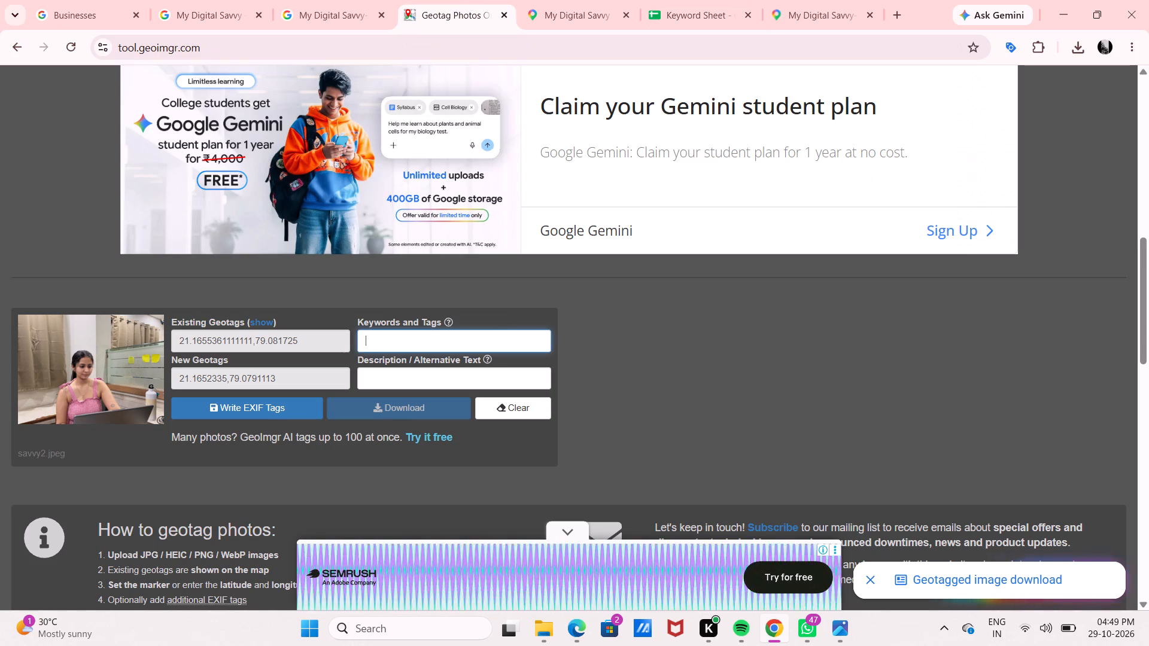
key(ctrl+v)
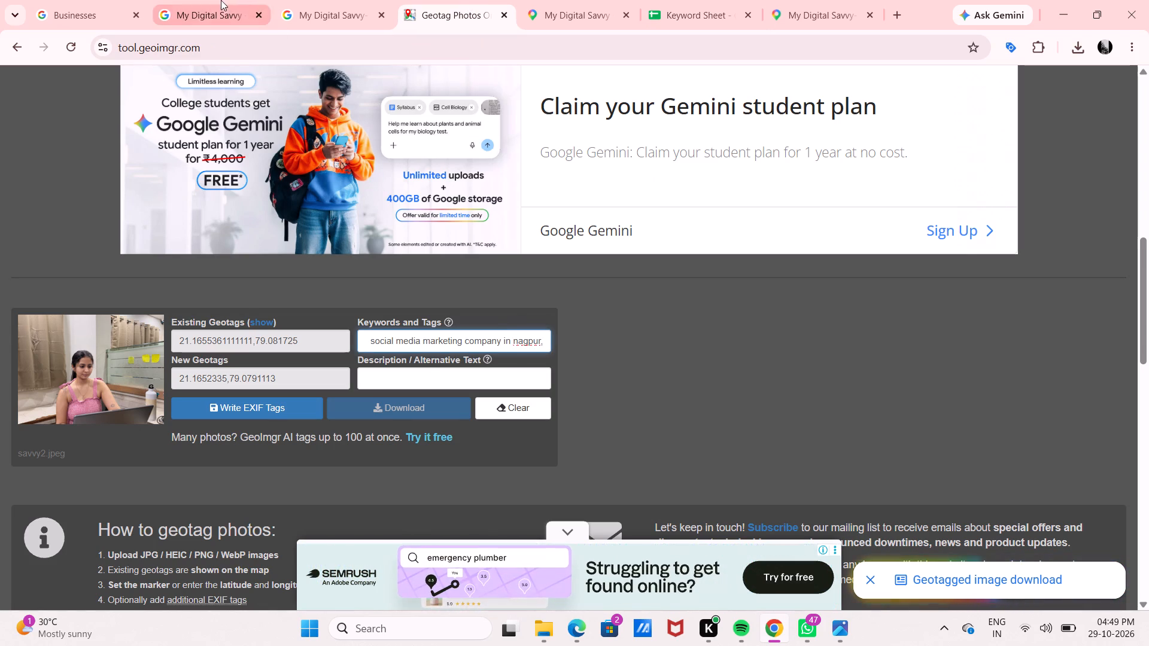
Copy the full business description from the Digital Marketing Agency in Nagpur profile into the savvy2 photo's Description / Alternative Text in GeoImgr.
click(301, 2)
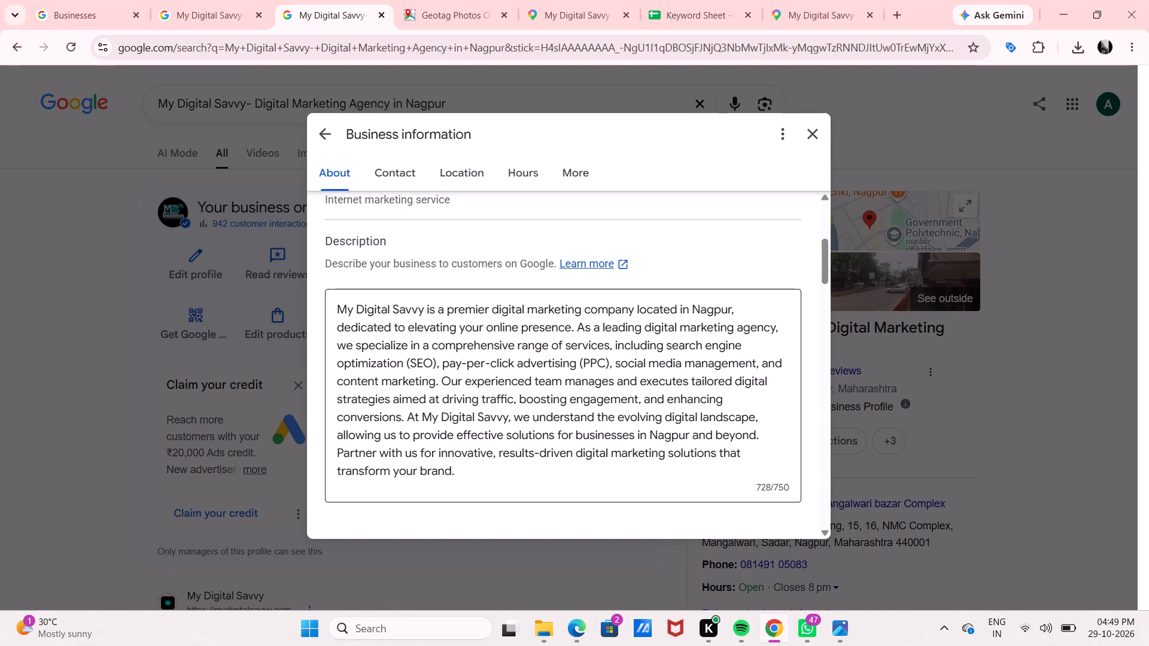
drag(334, 306, 562, 468)
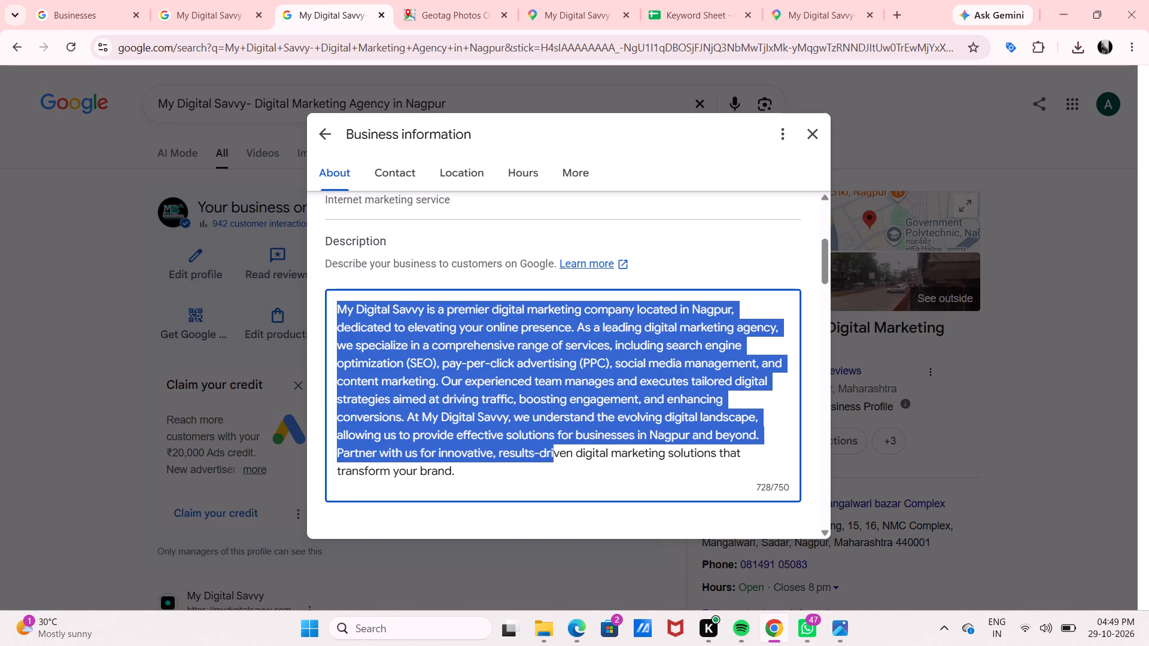
drag(562, 468, 568, 474)
key(ctrl+c)
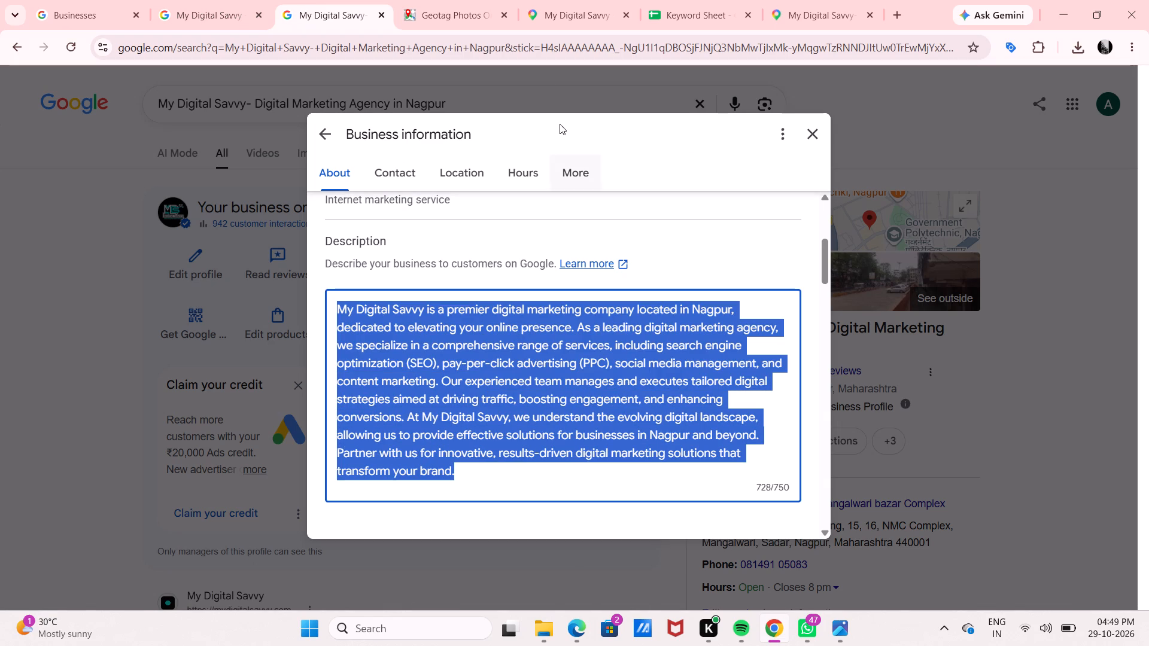
click(454, 10)
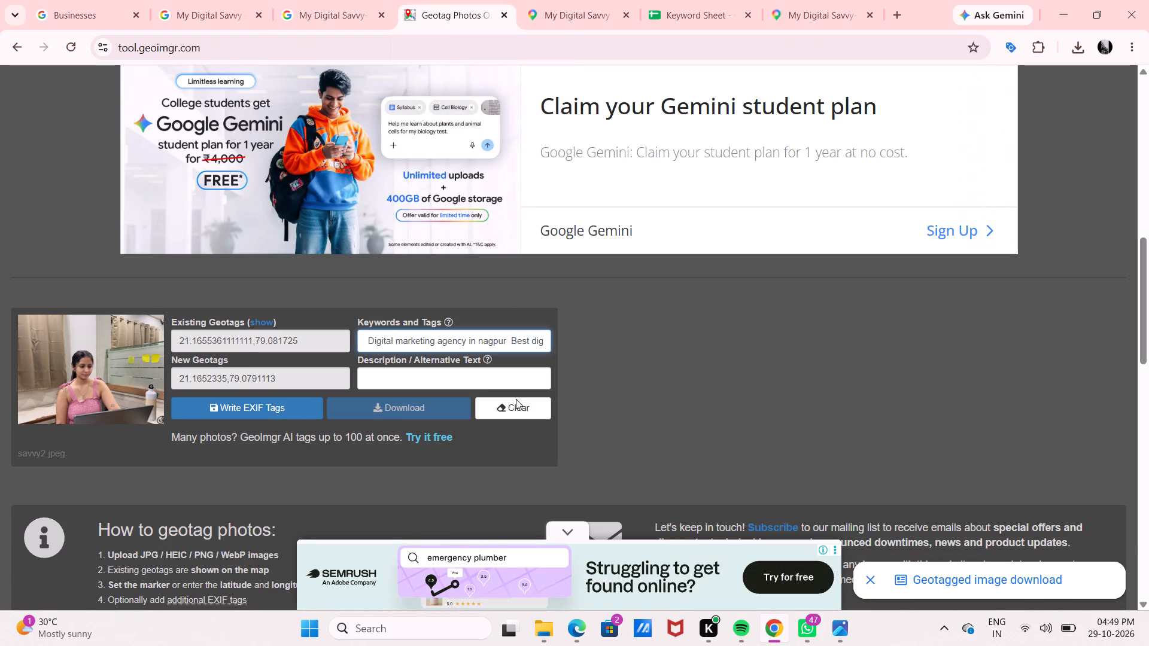
click(469, 379)
key(ctrl+v)
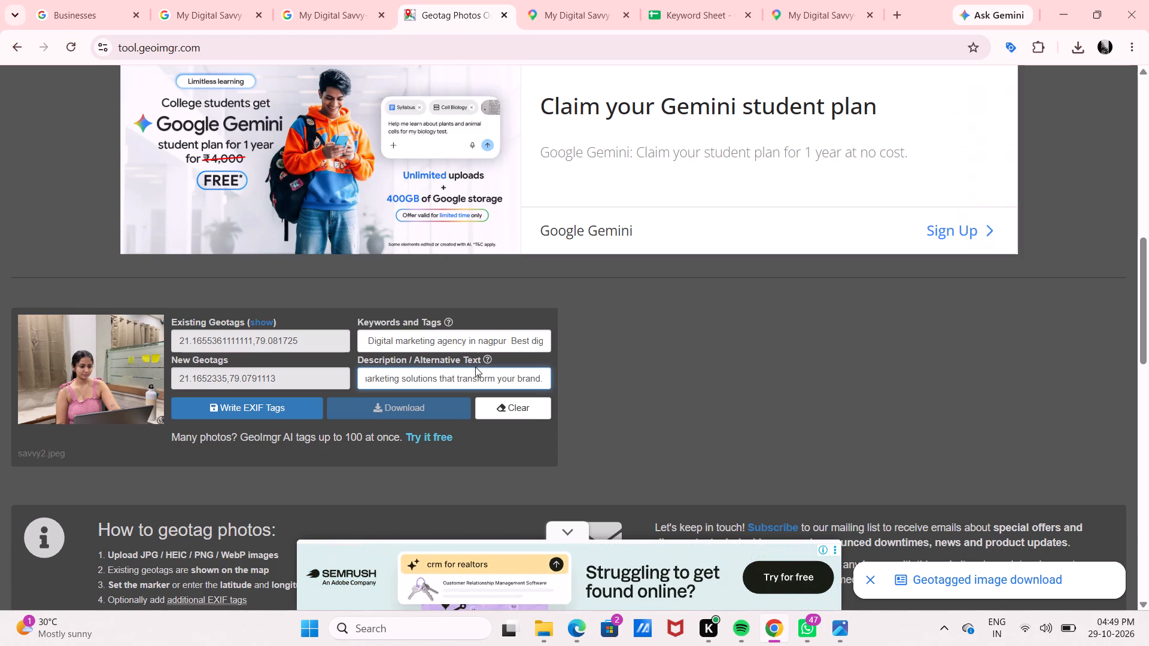
Write the EXIF tags to the savvy2 photo and download the geotagged copy.
click(269, 407)
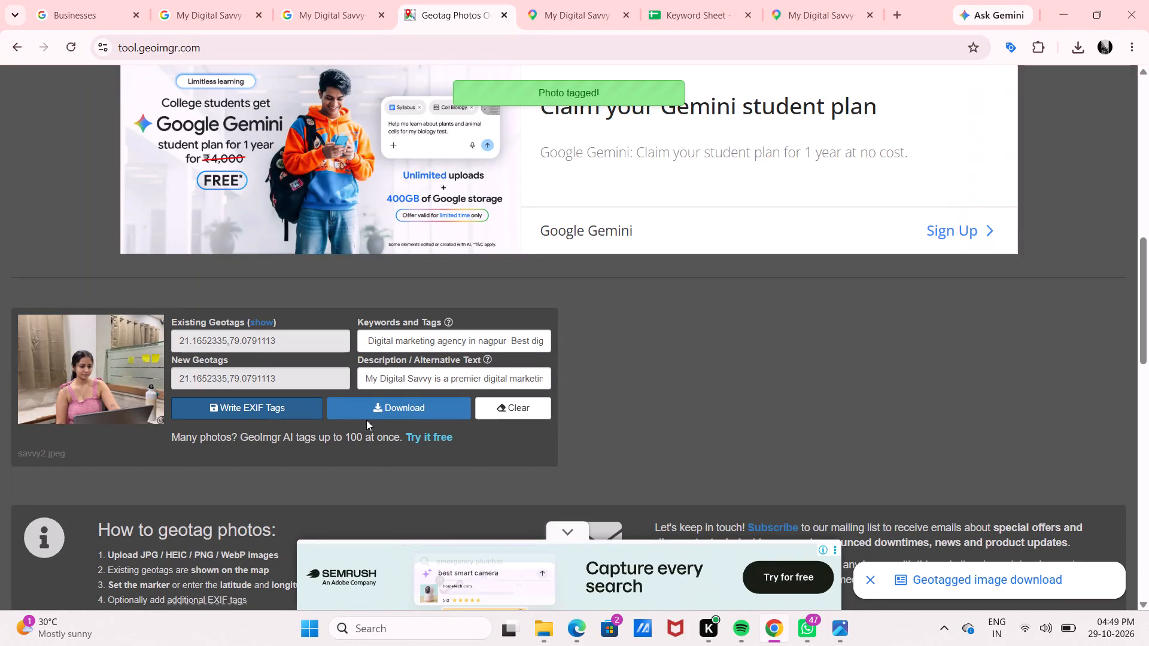
click(384, 410)
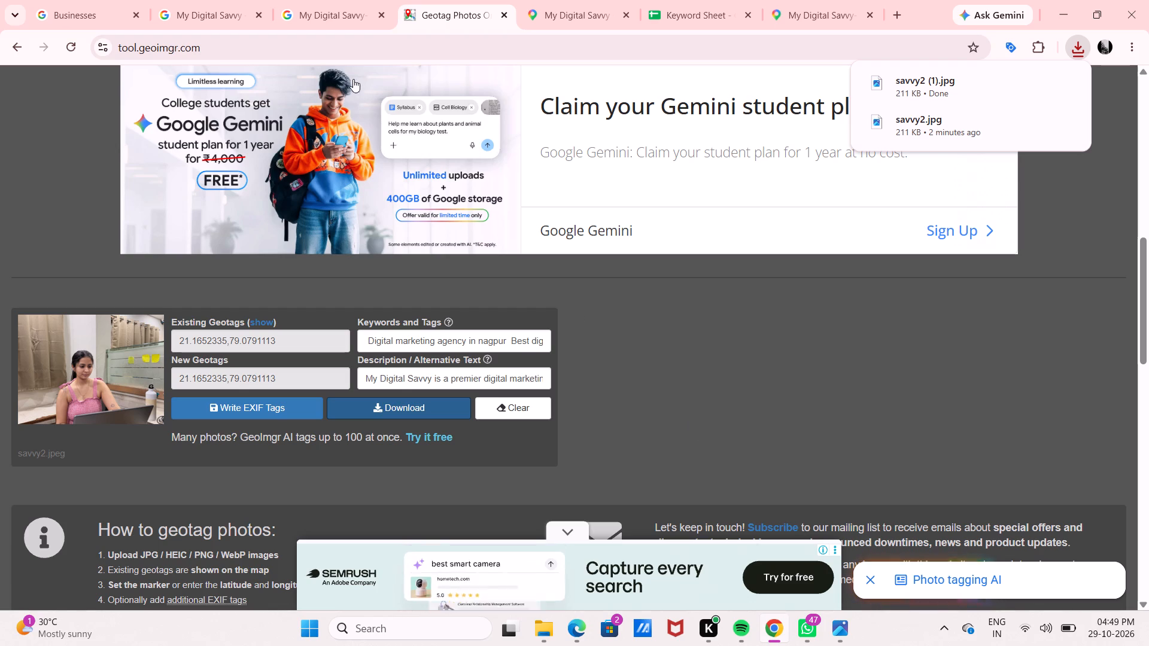
Upload the first geotagged savvy2 photo from Downloads to the photos of the My Digital Savvy - Digital Marketing Company profile.
click(197, 5)
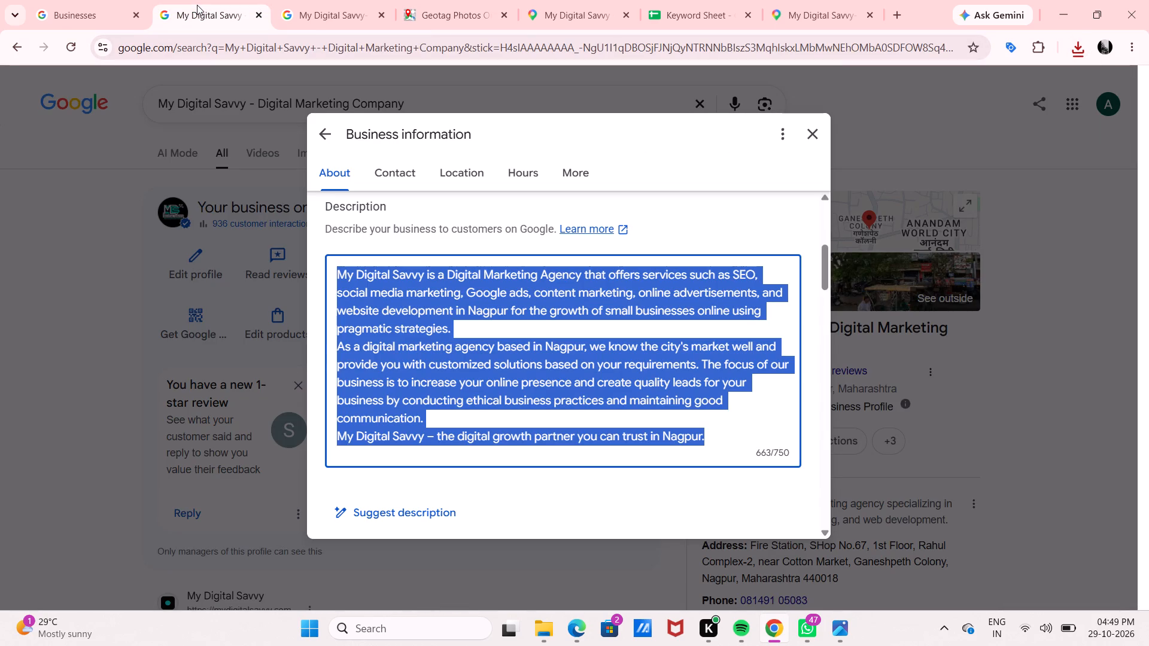
click(817, 133)
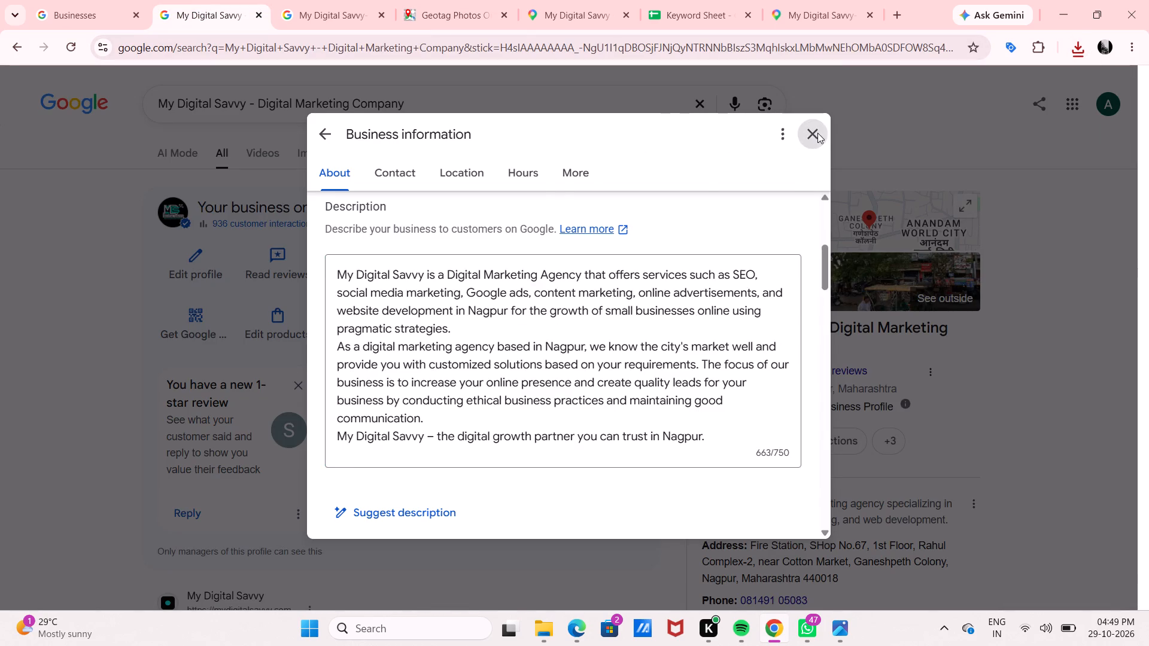
click(370, 253)
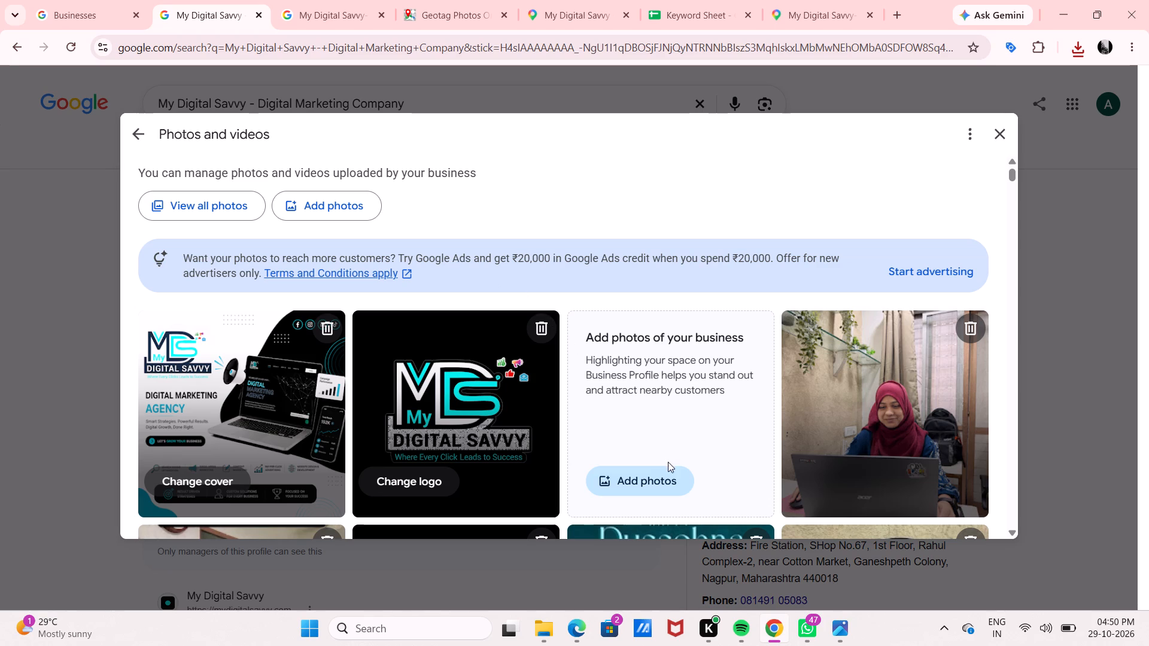
click(638, 483)
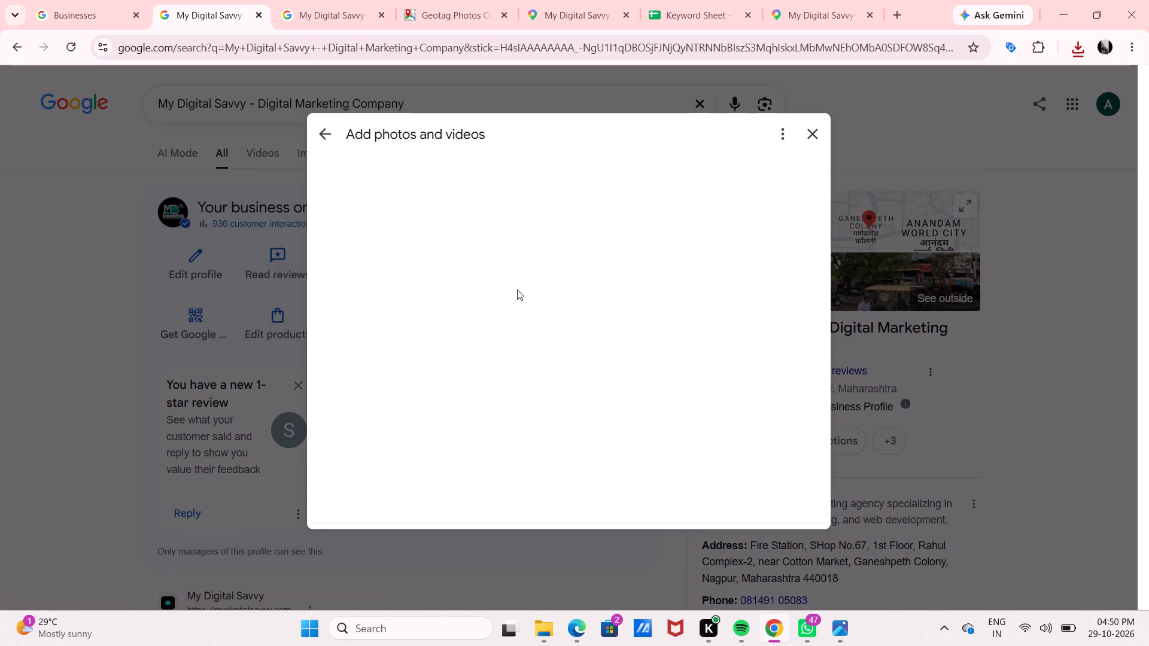
click(529, 287)
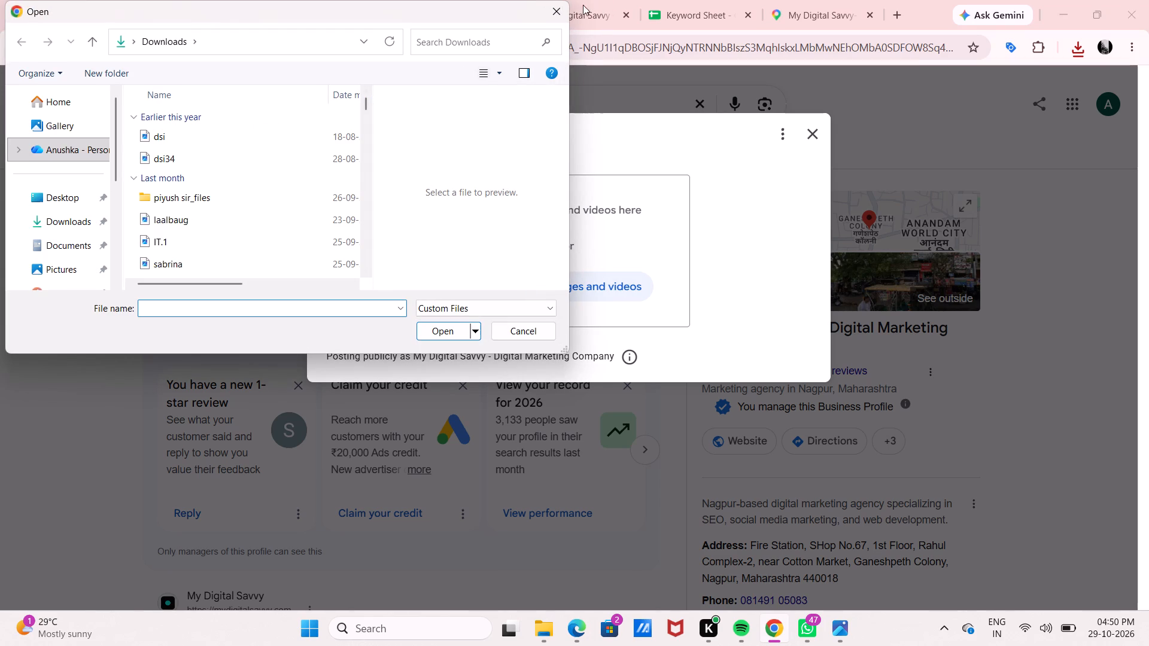
click(548, 9)
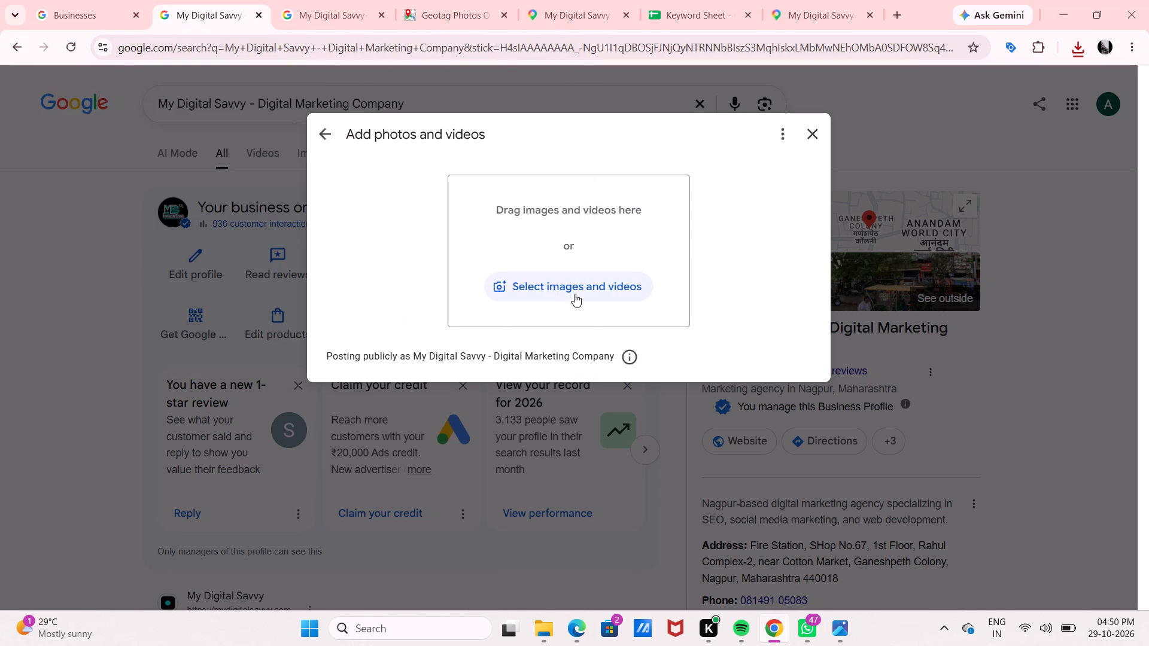
click(576, 287)
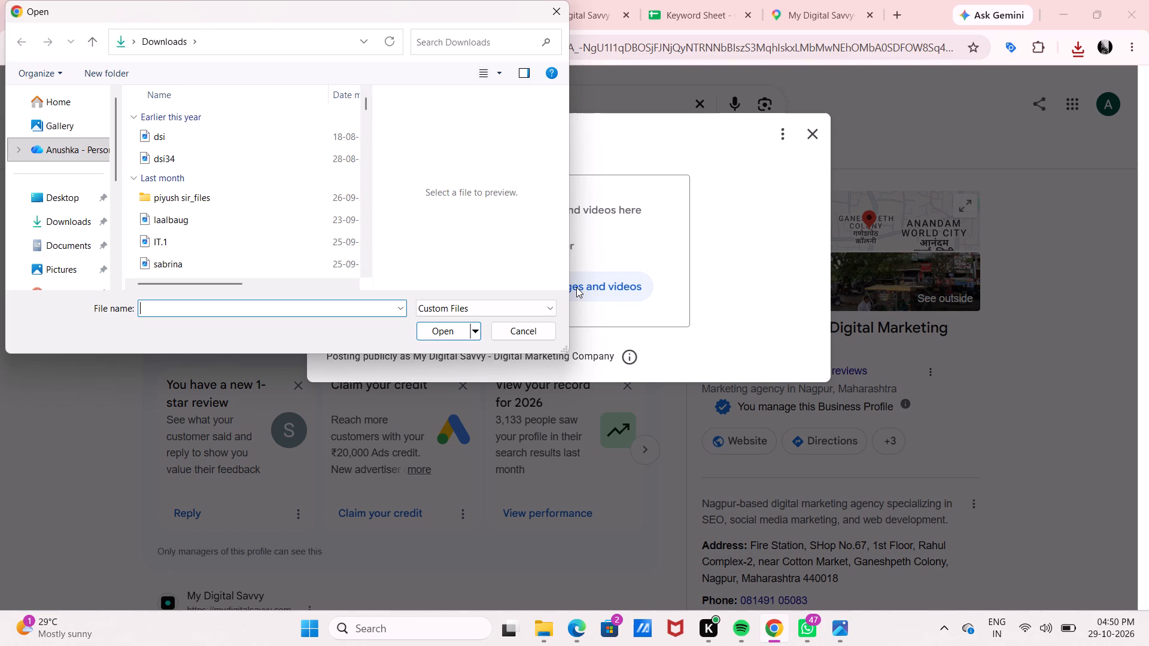
scroll(302, 209, down, 15)
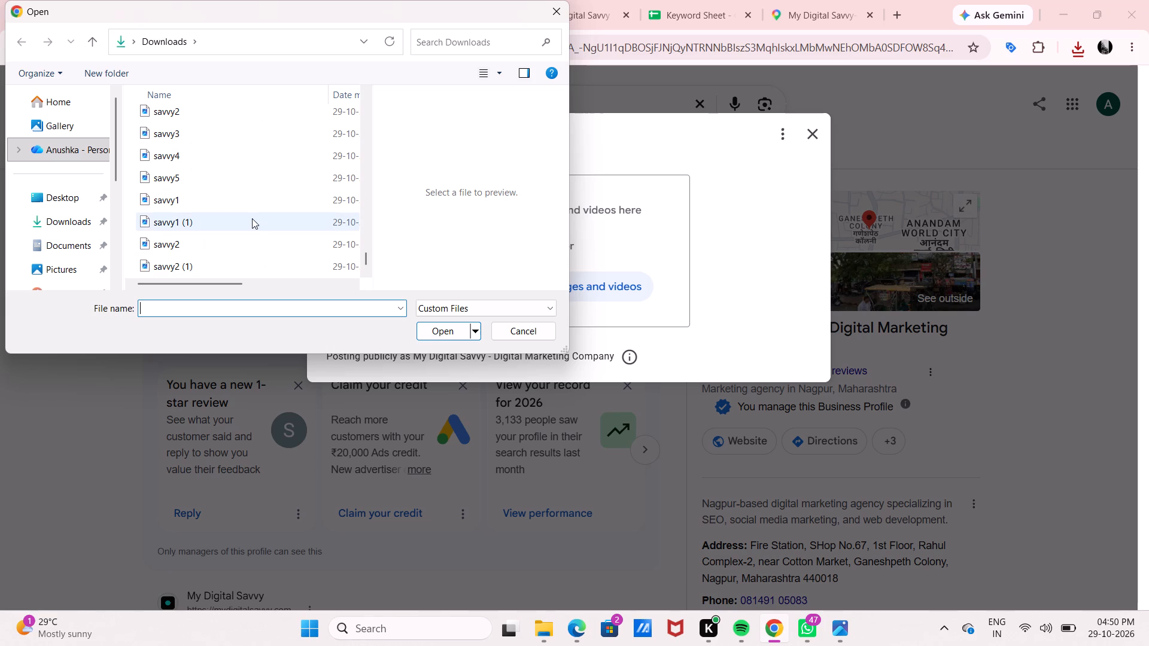
click(249, 243)
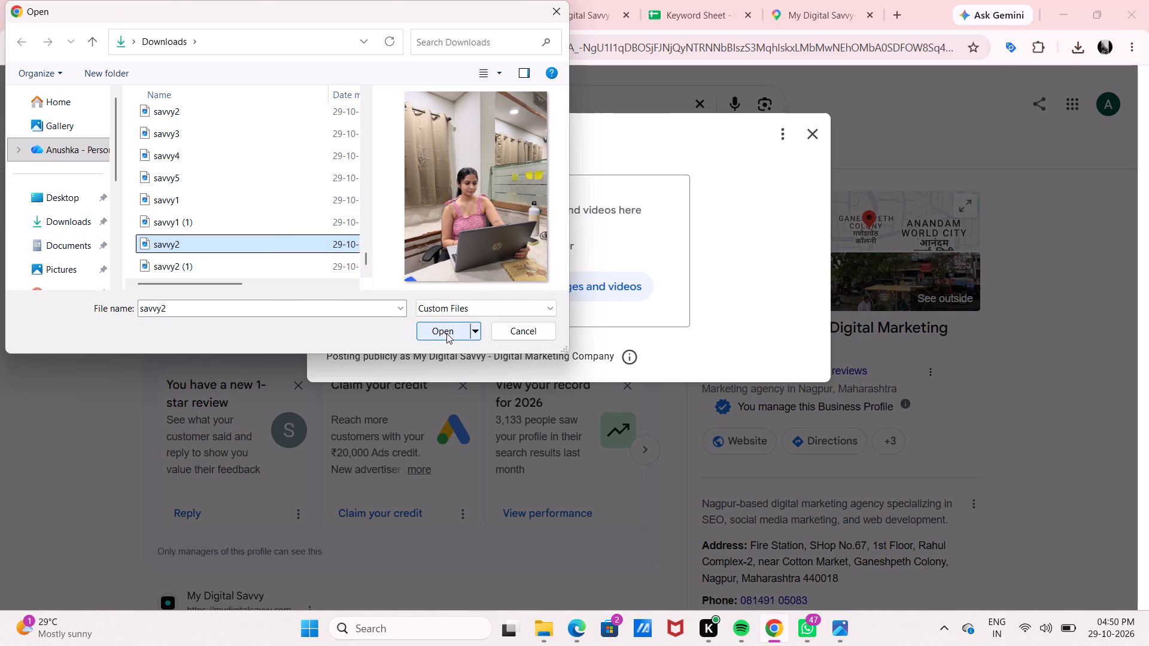
click(446, 333)
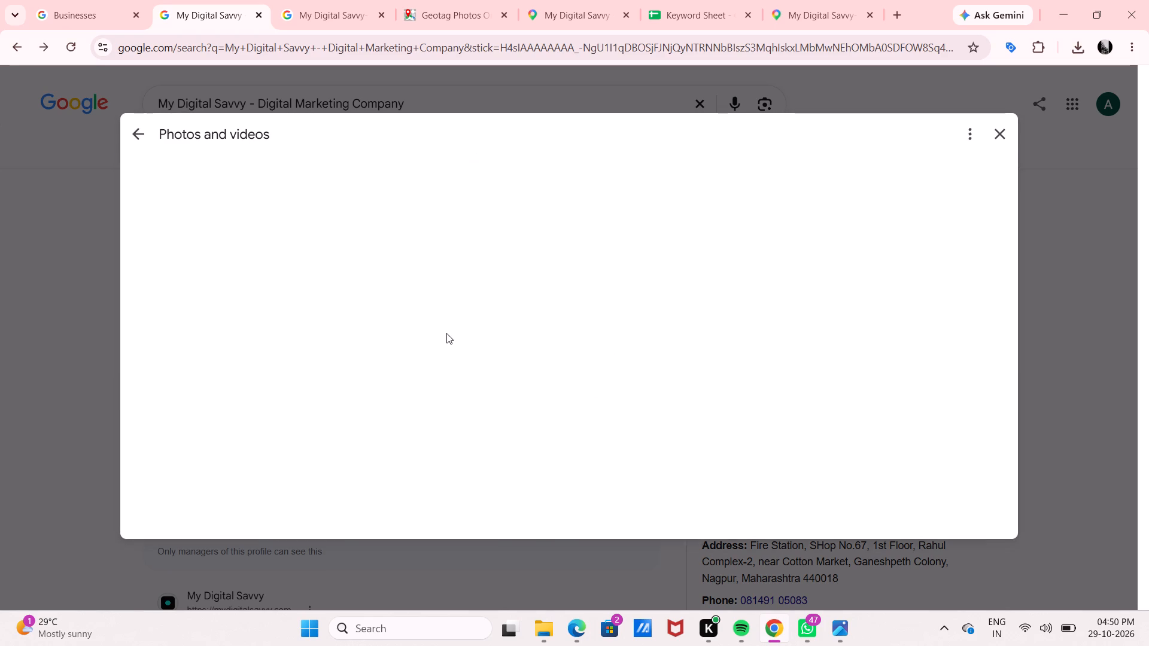
scroll(731, 346, right, 1)
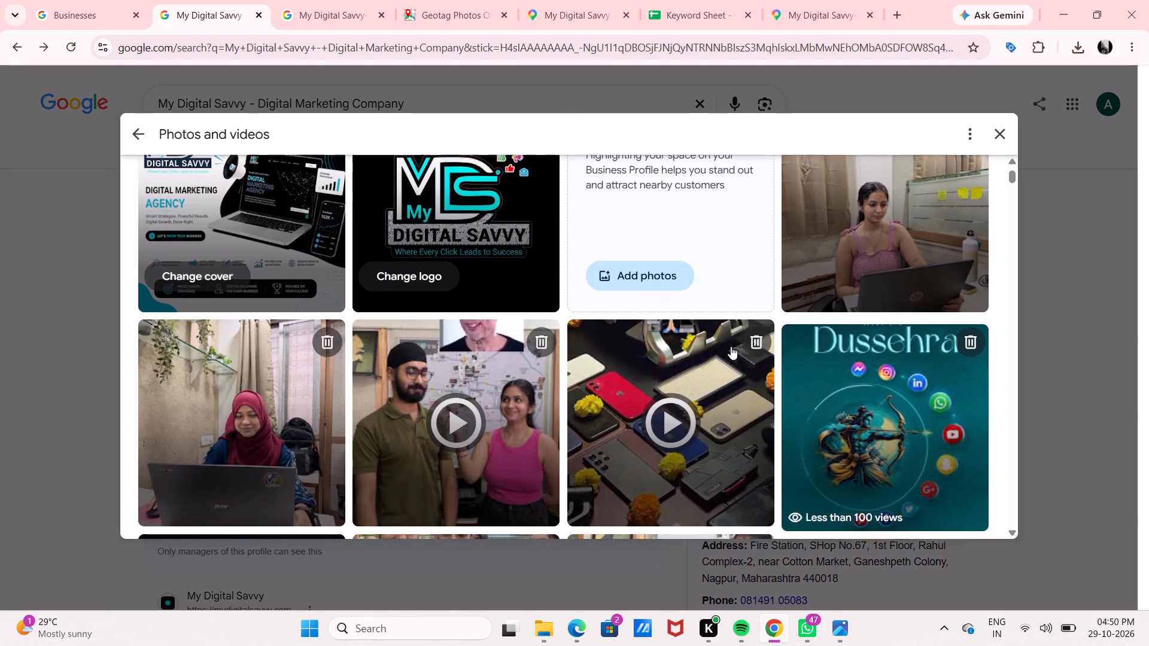
Upload the geotagged photo savvy2 (1) from Downloads to the photos of the My Digital Savvy- Digital Marketing Agency in Nagpur profile.
scroll(731, 346, right, 1)
click(324, 7)
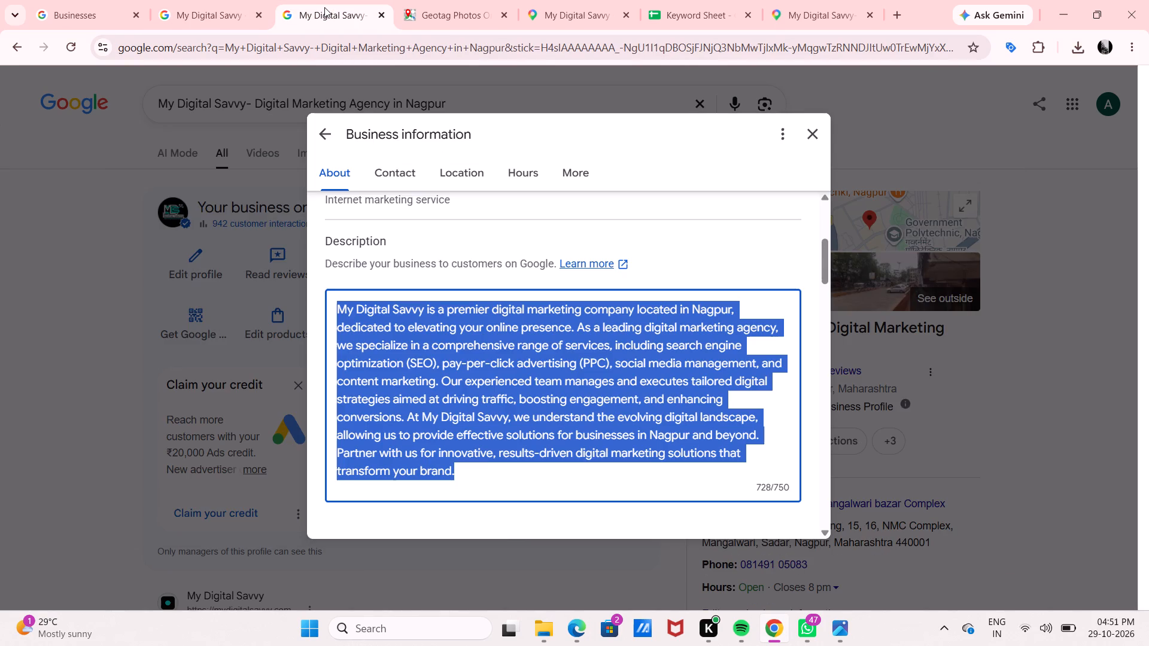
click(816, 130)
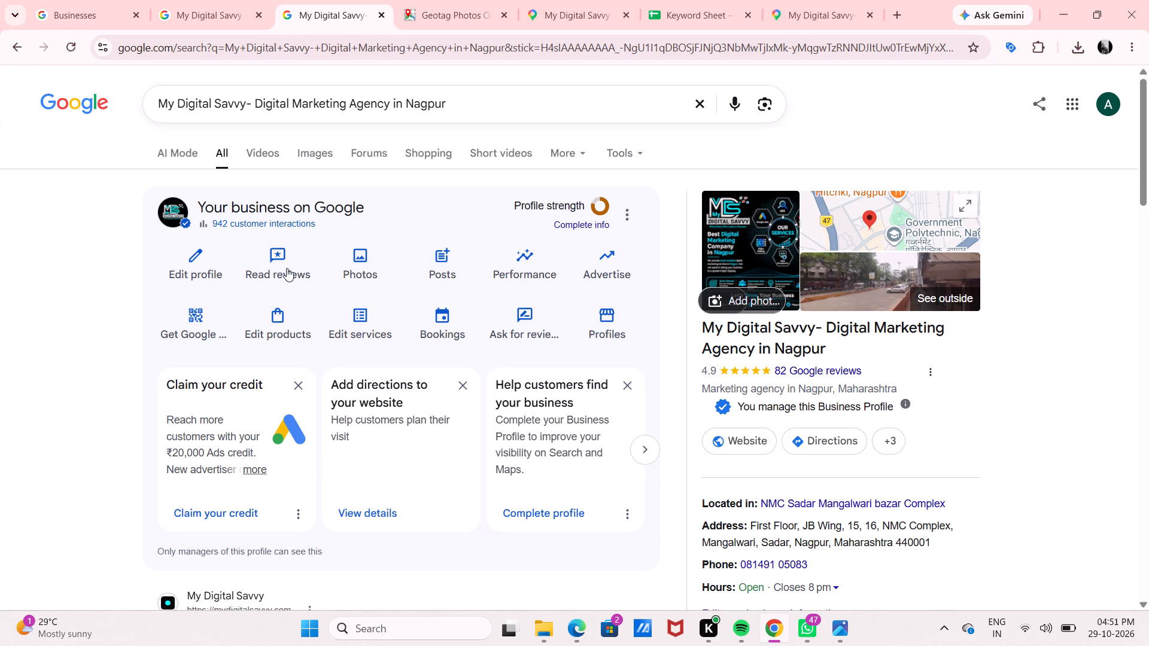
click(369, 255)
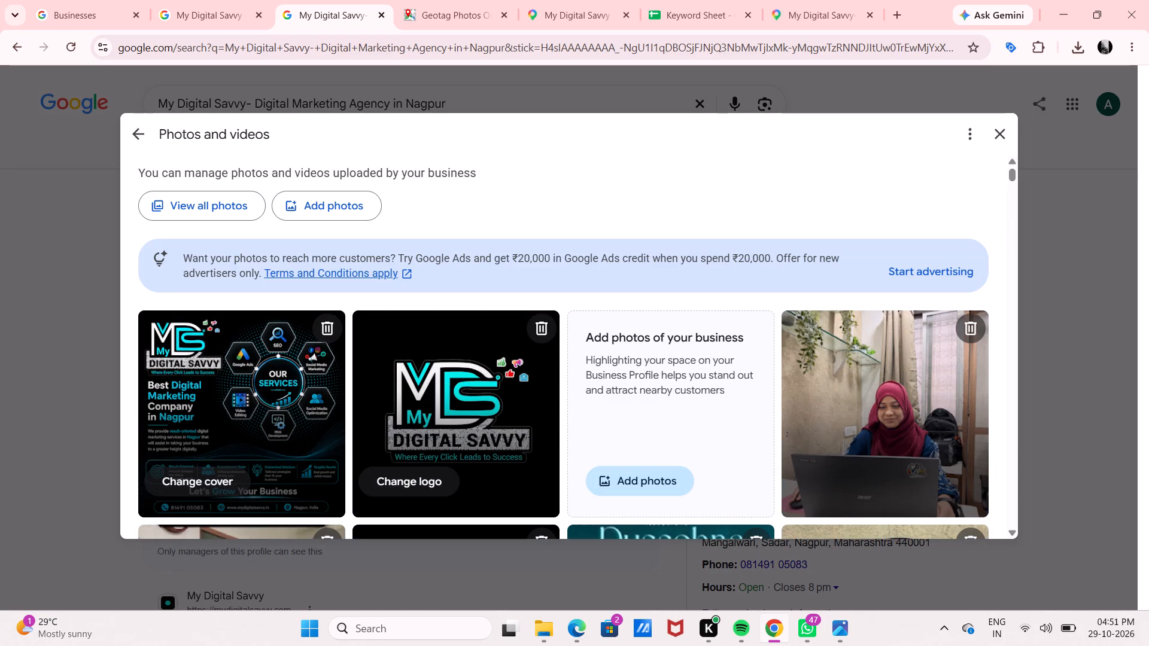
scroll(645, 404, down, 2)
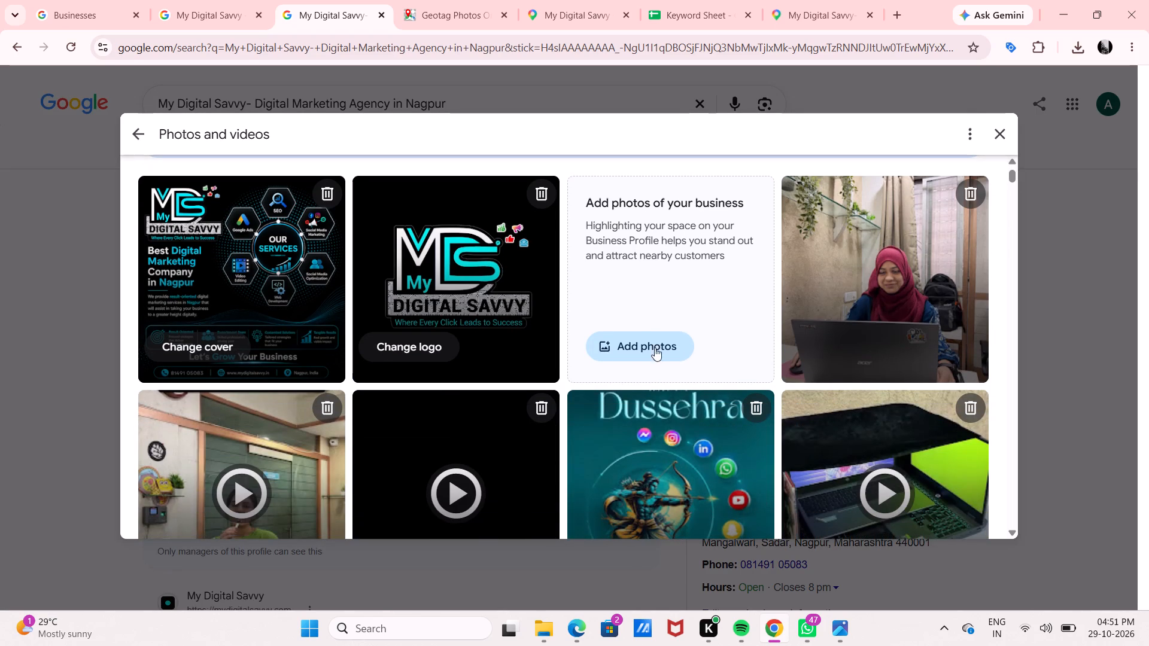
click(645, 345)
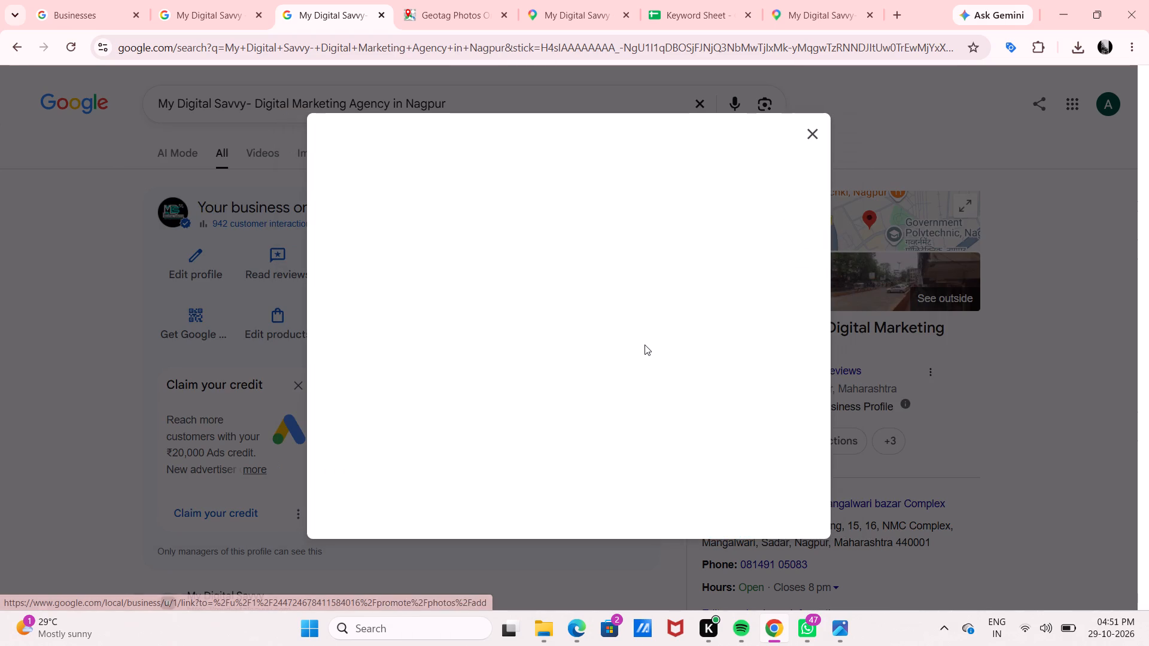
click(580, 285)
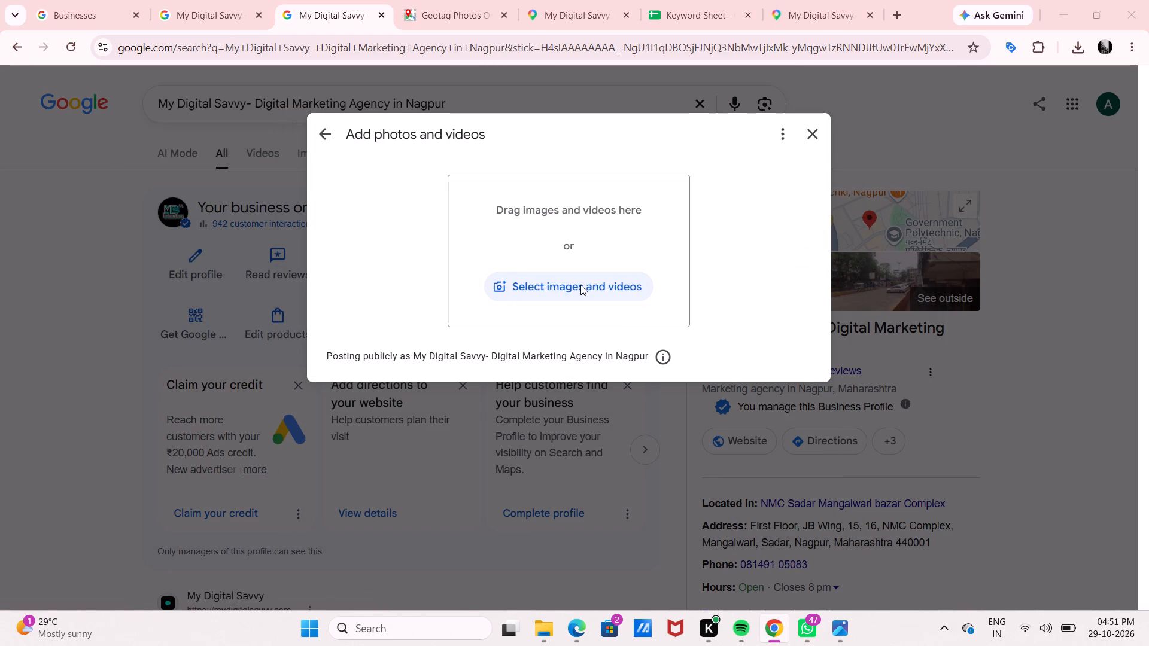
scroll(281, 200, down, 7)
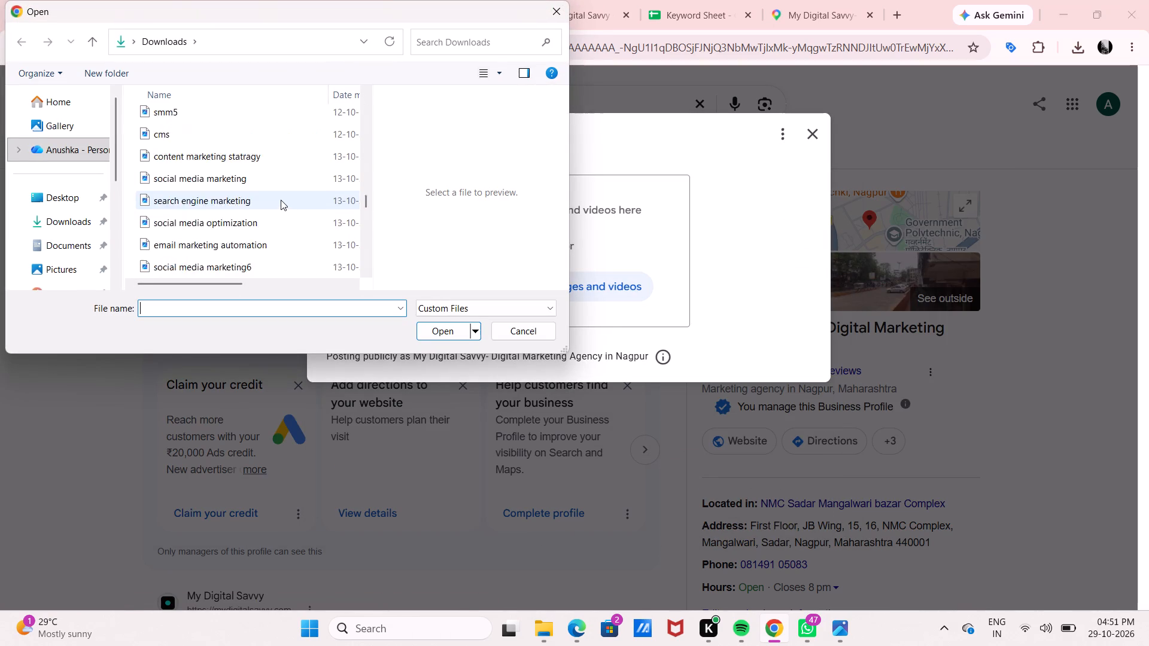
scroll(281, 200, down, 7)
click(236, 270)
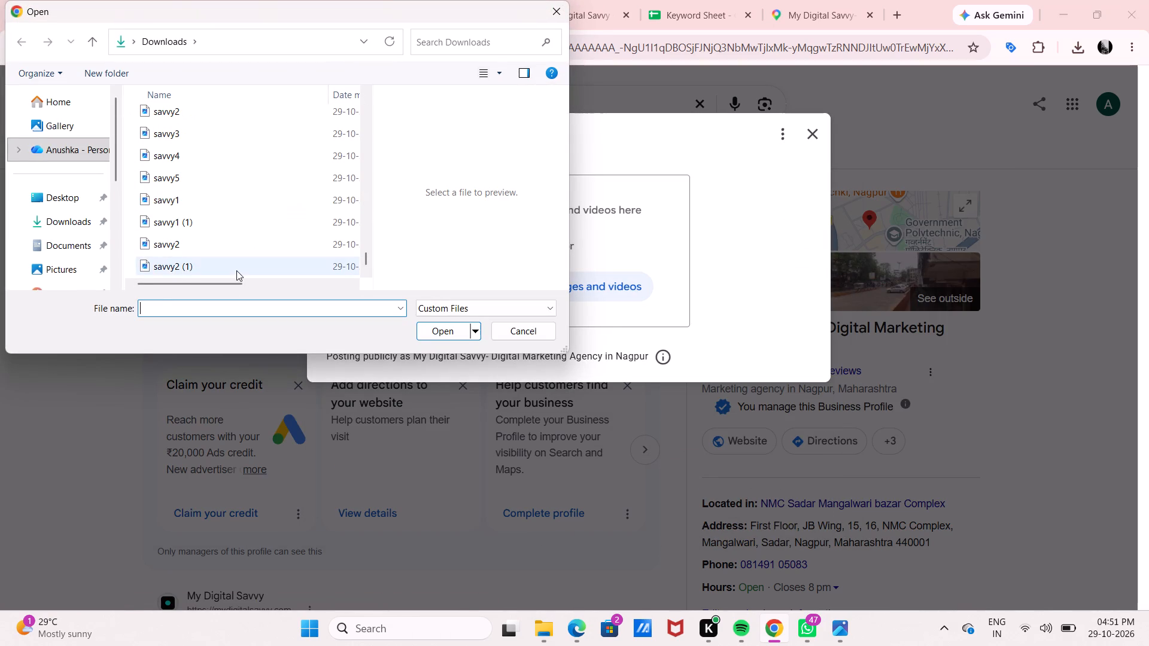
click(231, 232)
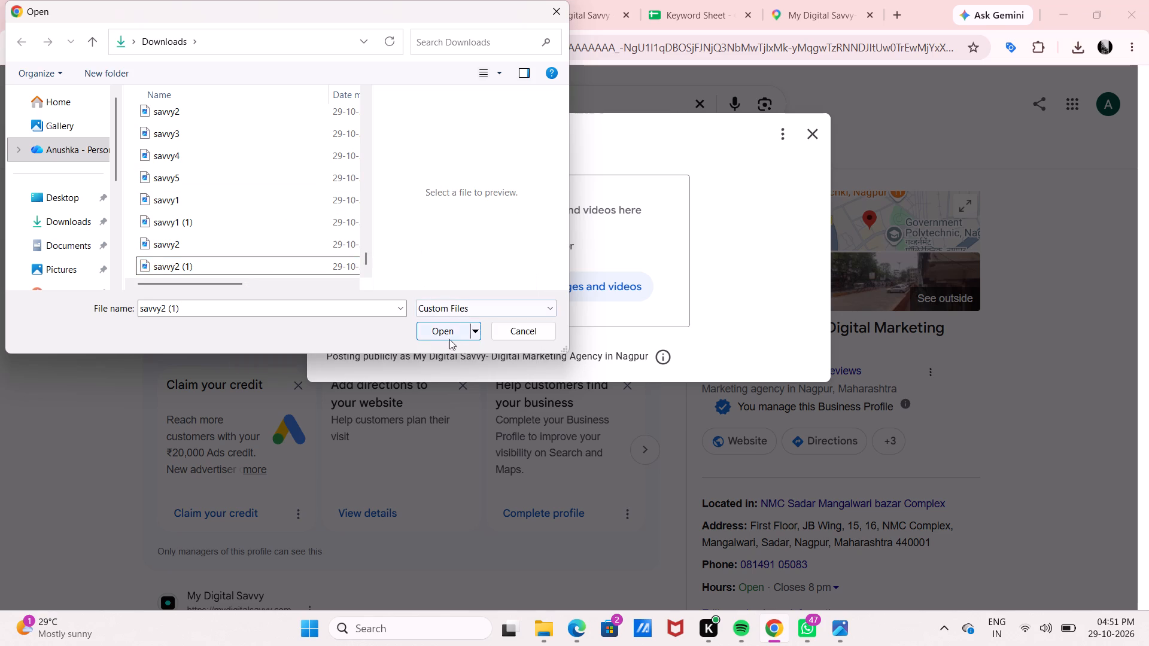
click(331, 268)
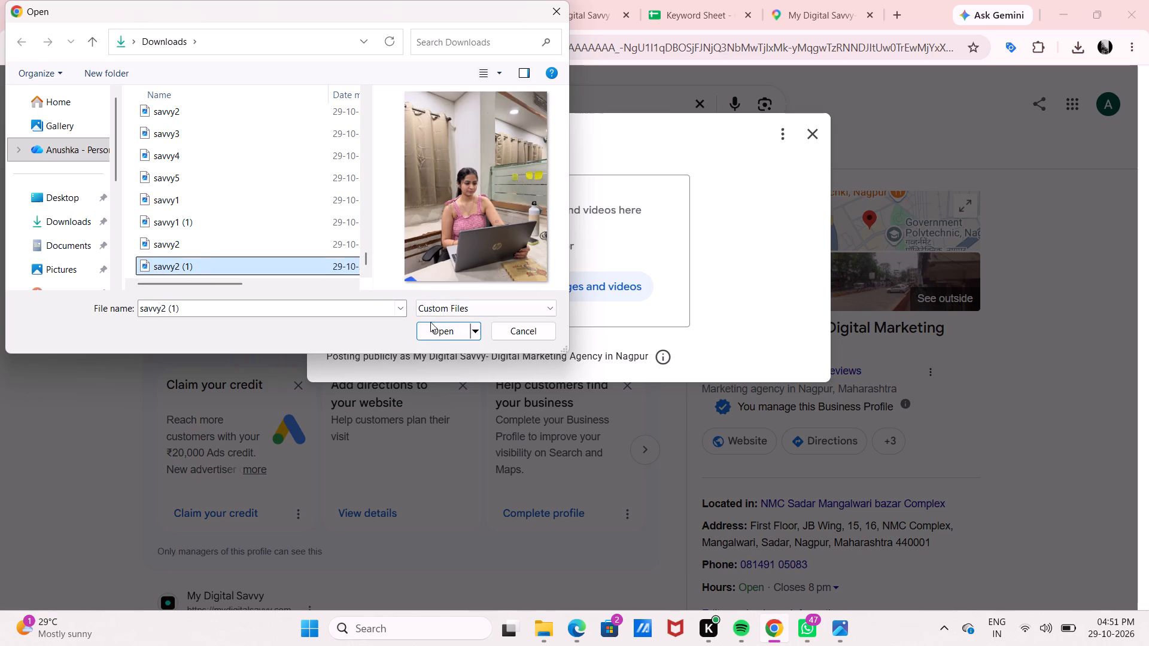
click(437, 327)
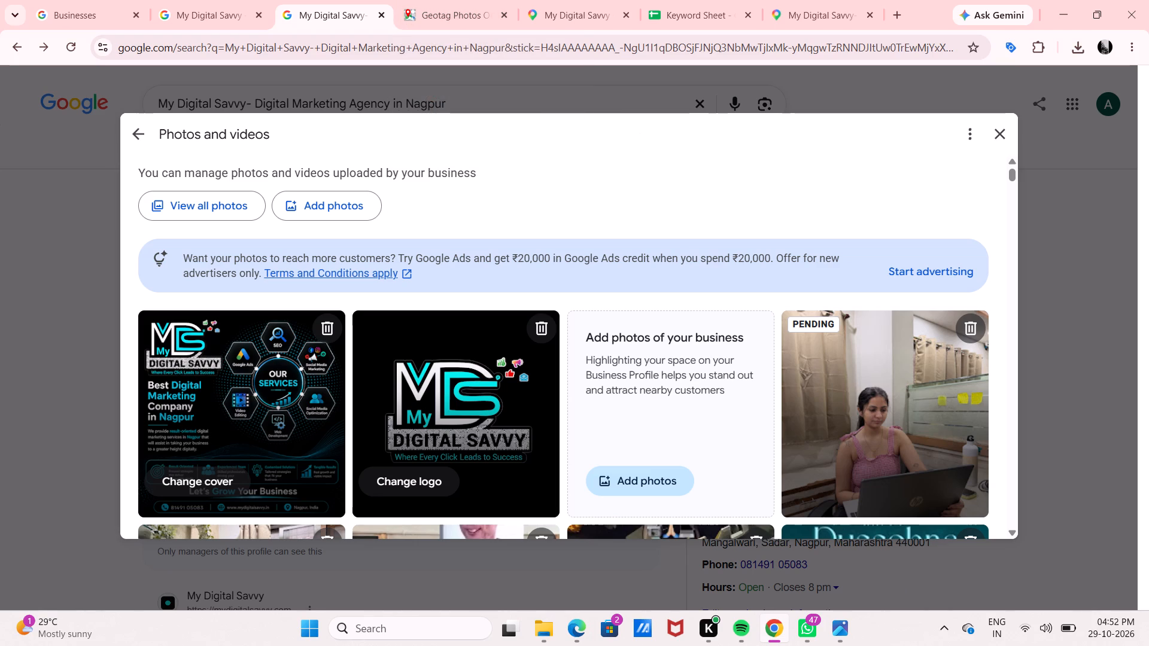
click(1001, 128)
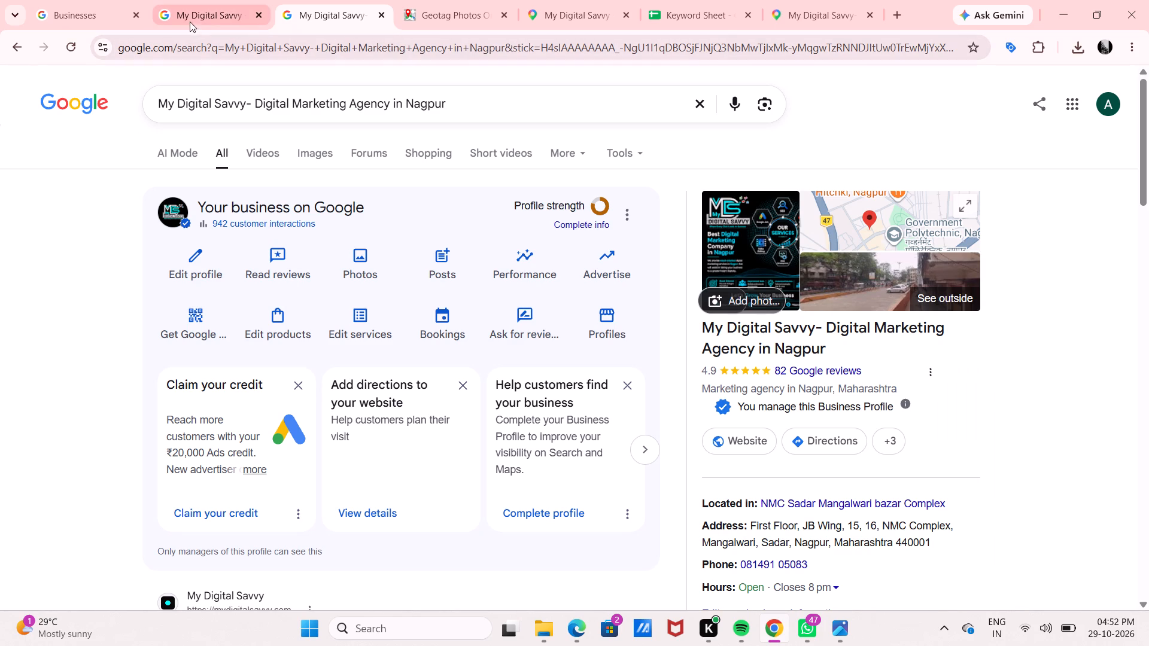
Review the uploaded photos and videos of the My Digital Savvy - Digital Marketing Company profile.
click(187, 16)
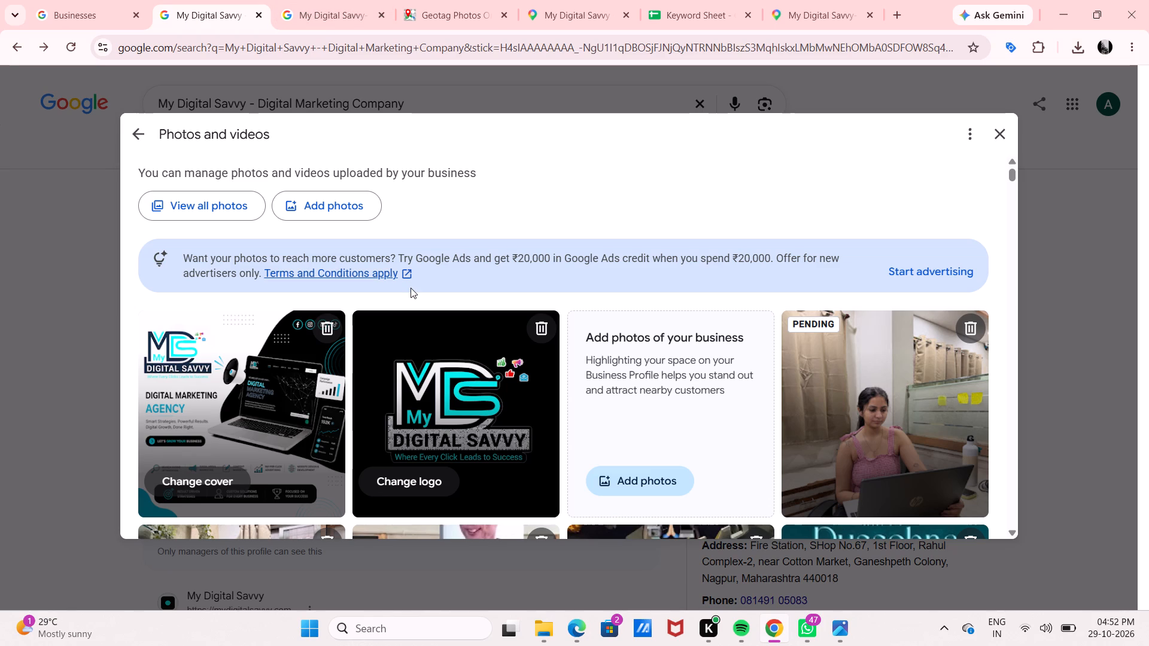
scroll(715, 334, down, 1)
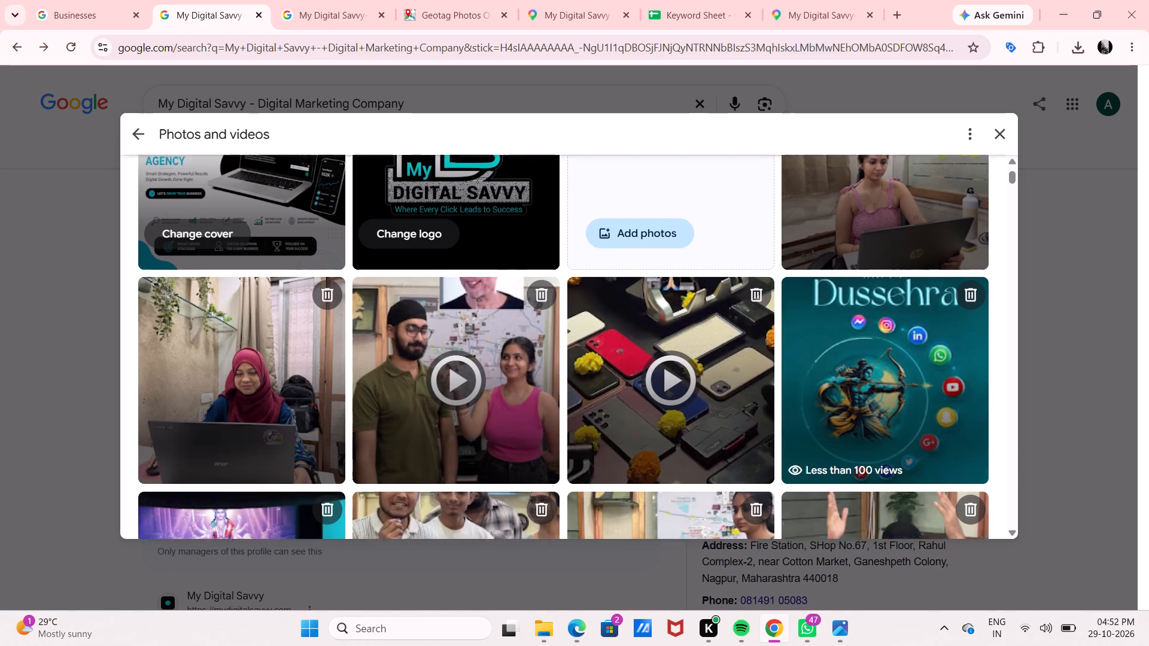
scroll(715, 334, down, 1)
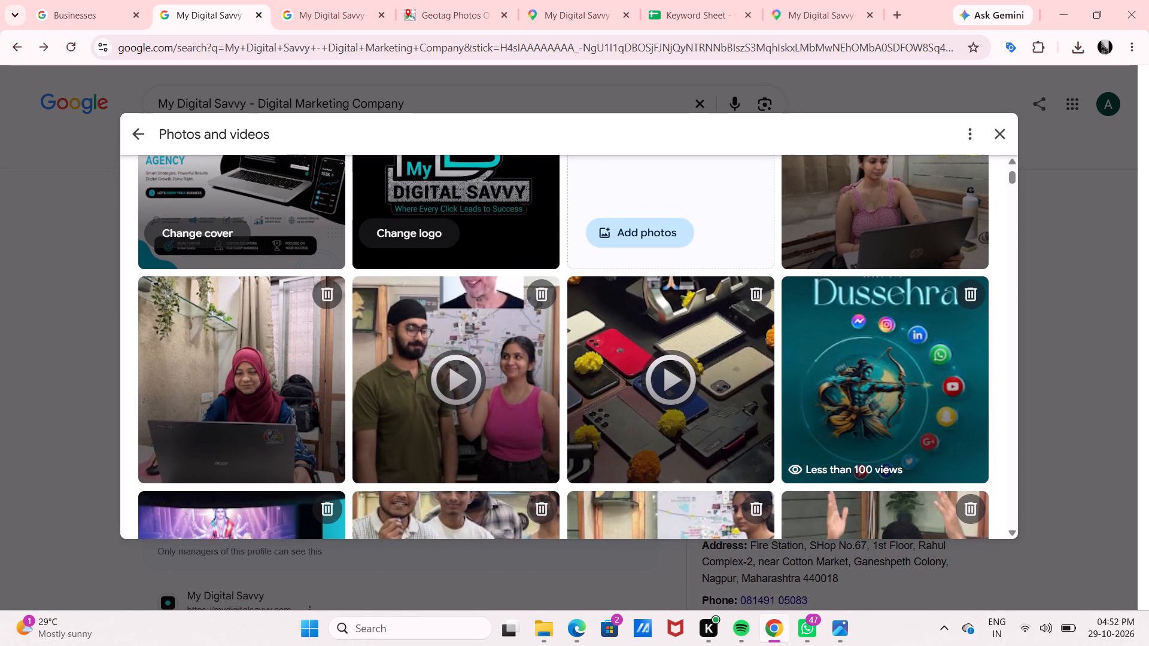
scroll(715, 334, down, 1)
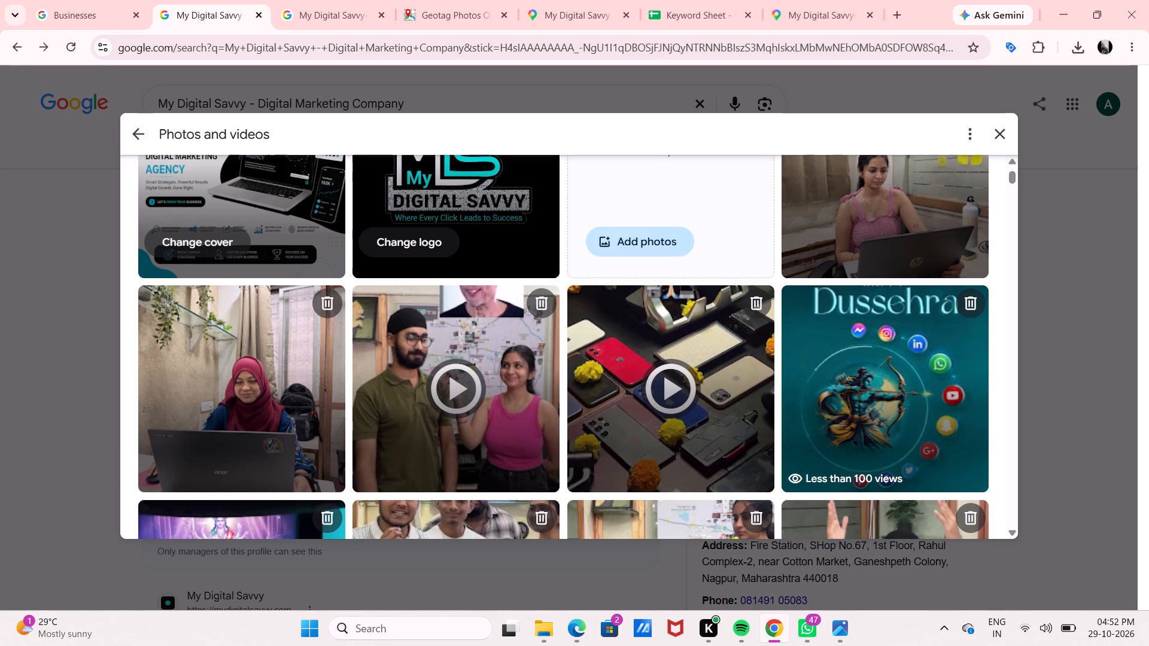
scroll(715, 334, down, 1)
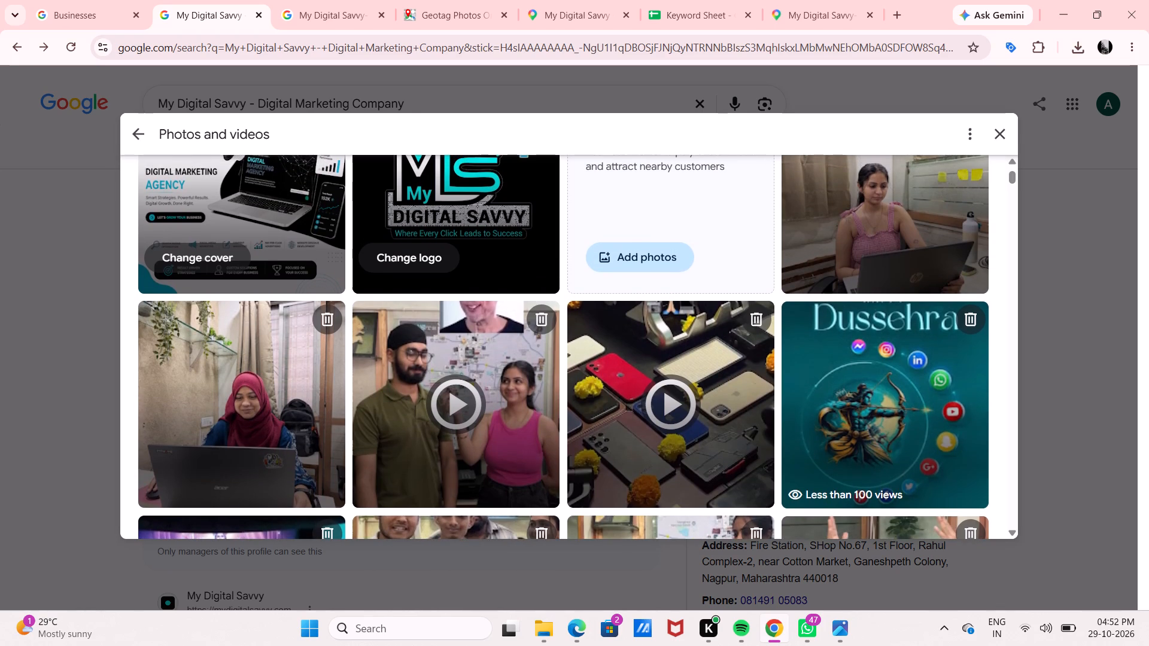
scroll(715, 334, down, 1)
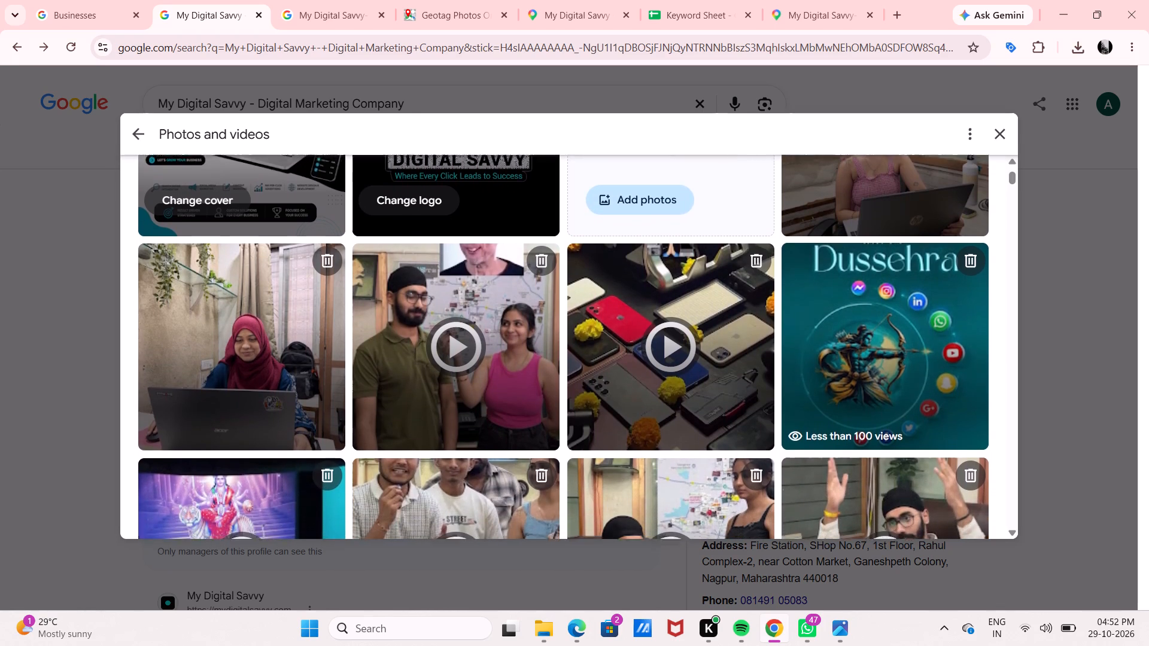
scroll(715, 334, down, 1)
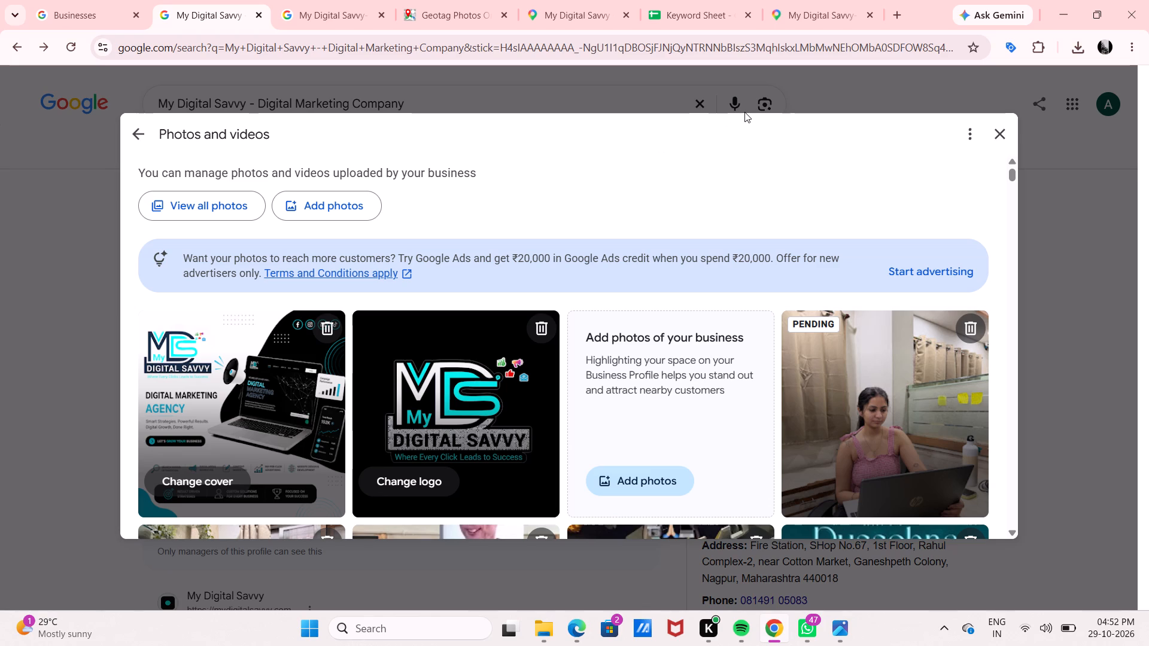
Reload GeoImgr to clear the previous photo and upload the original savvy3 photo from Downloads.
click(811, 11)
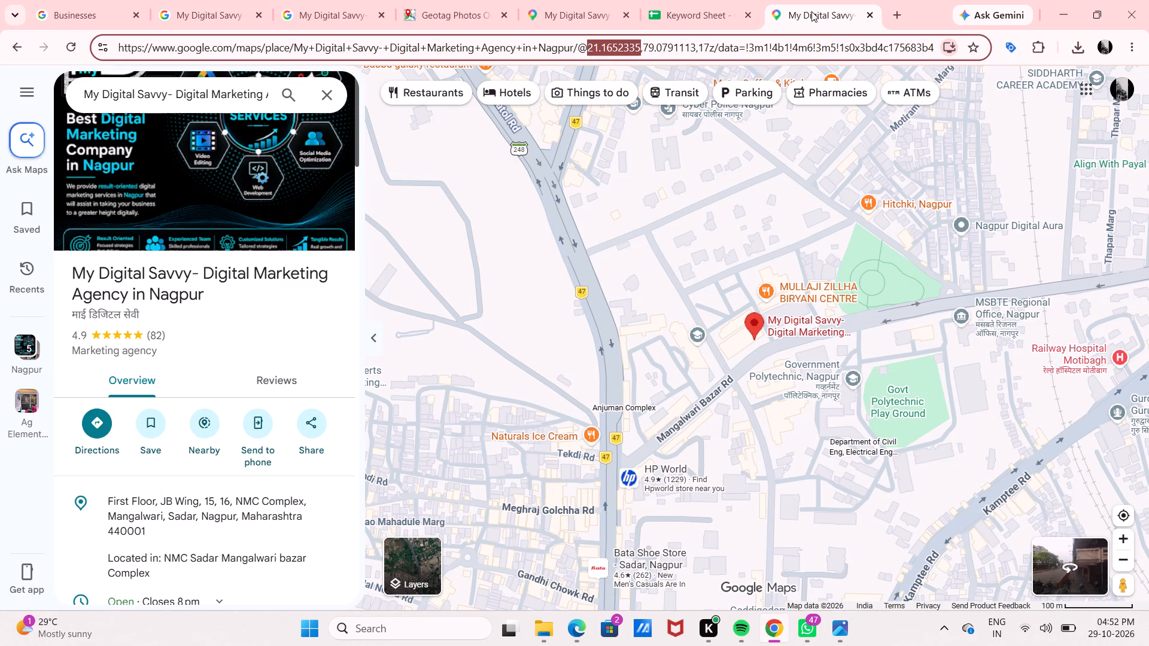
click(665, 4)
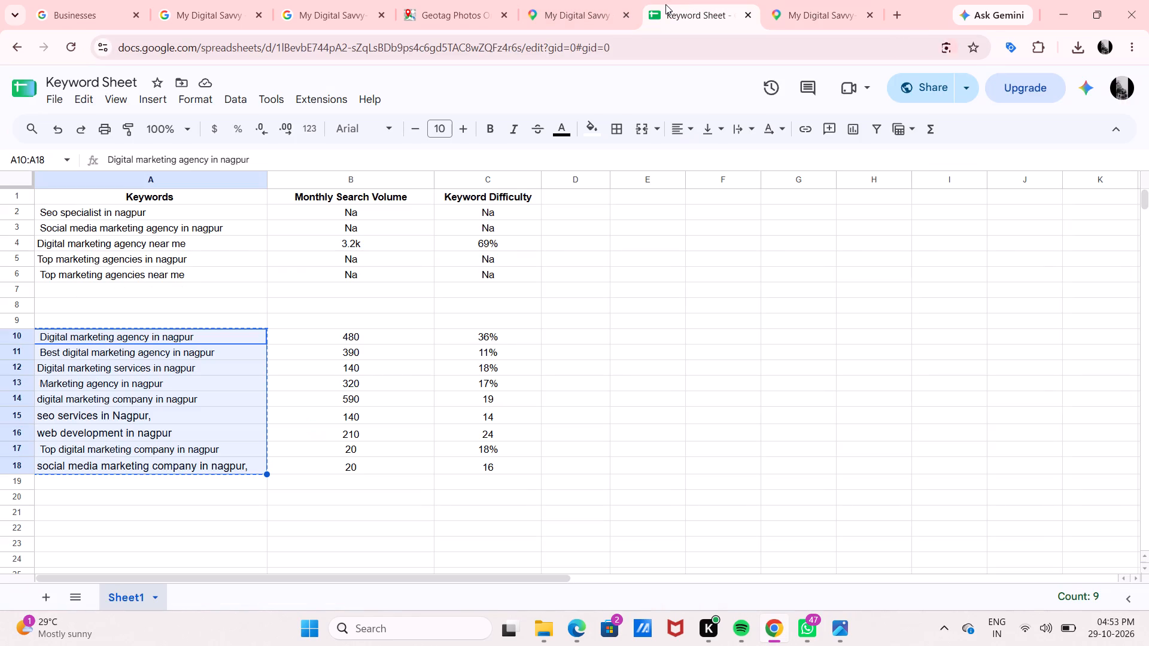
click(438, 0)
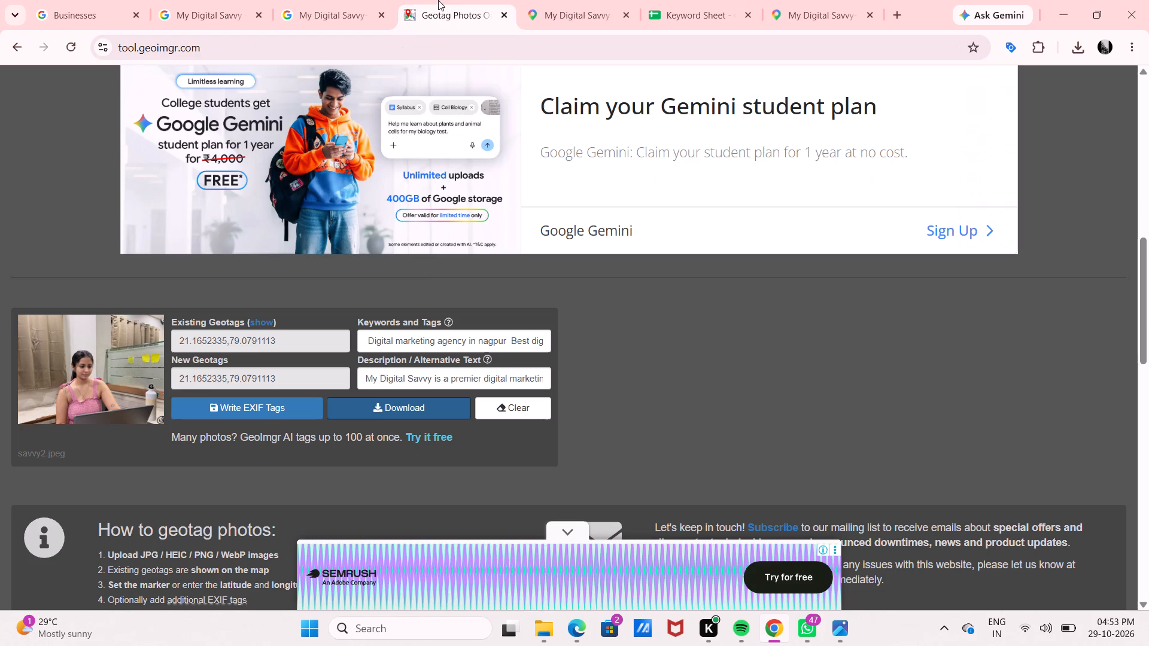
scroll(429, 292, up, 9)
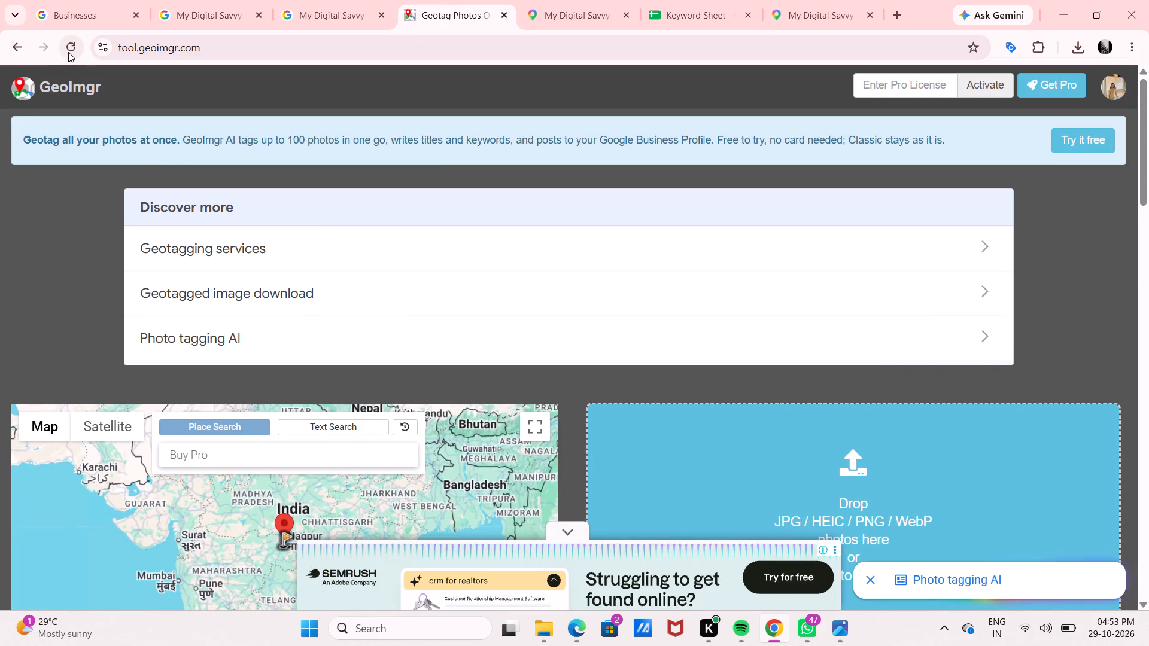
click(69, 53)
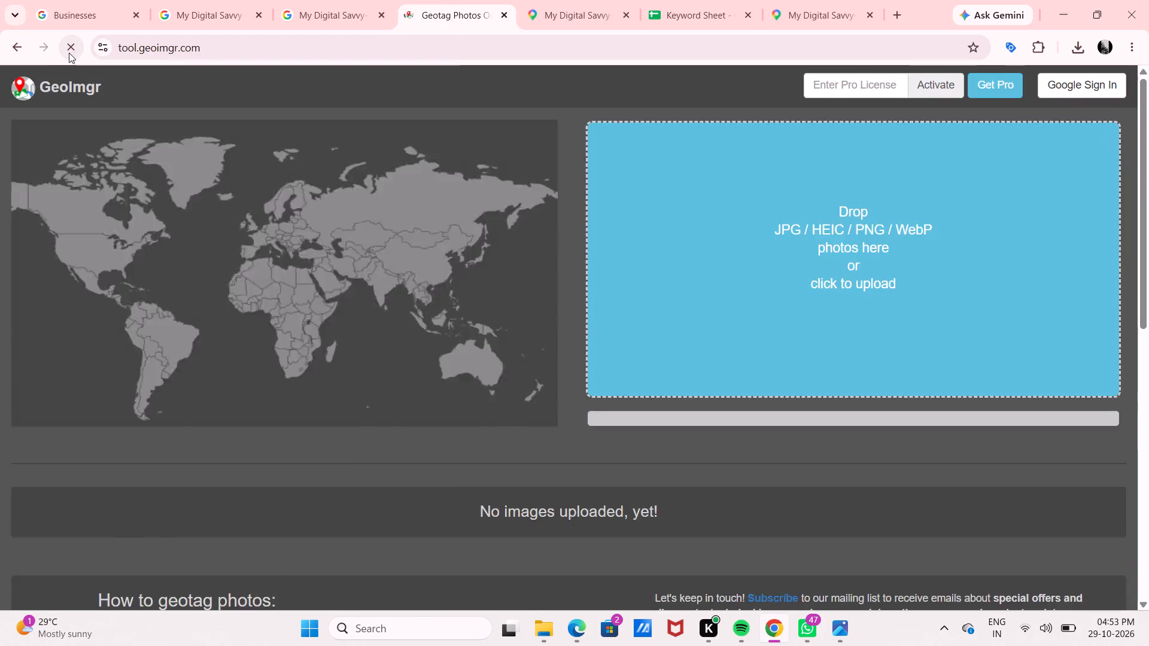
scroll(722, 327, down, 3)
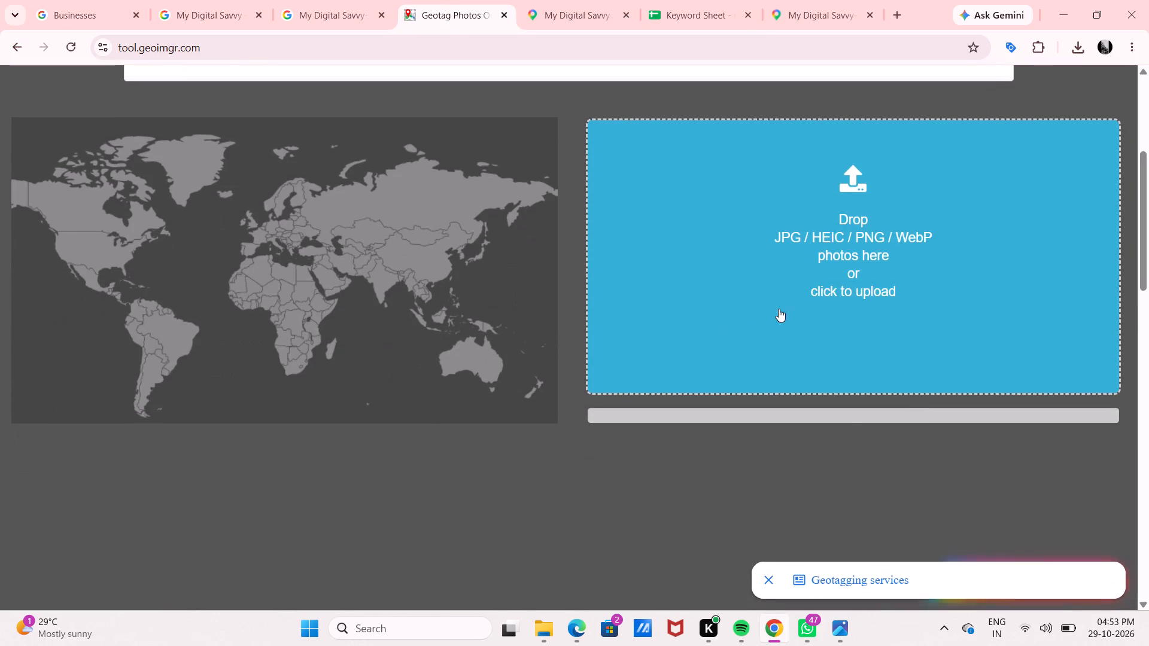
scroll(829, 461, down, 4)
scroll(829, 461, up, 4)
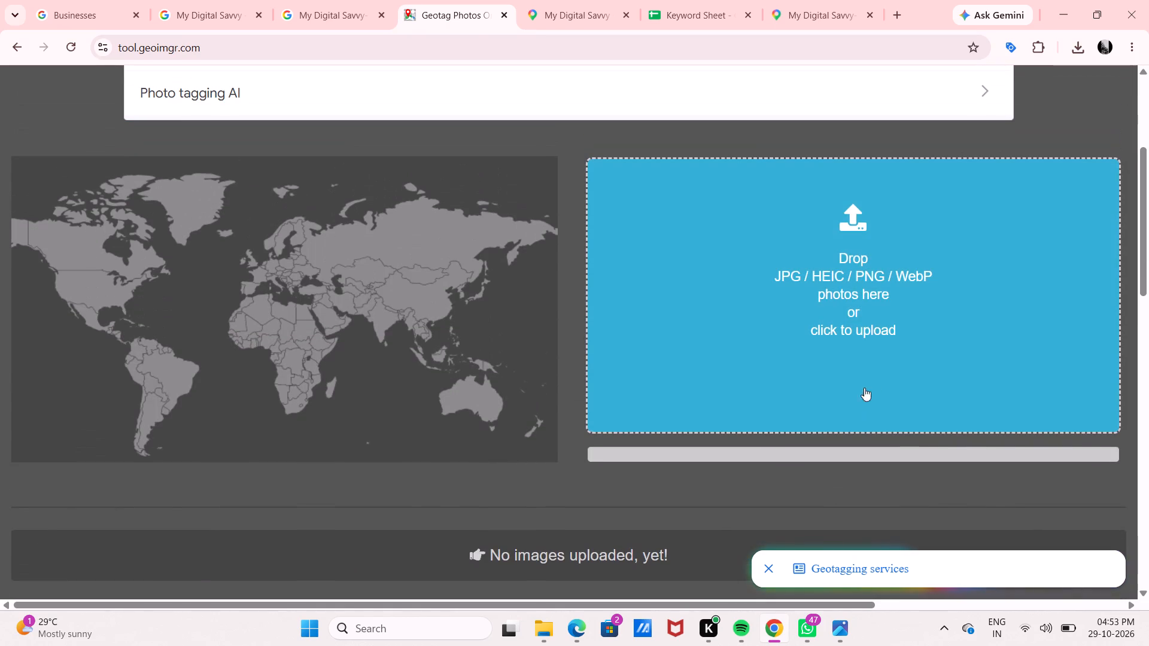
click(877, 371)
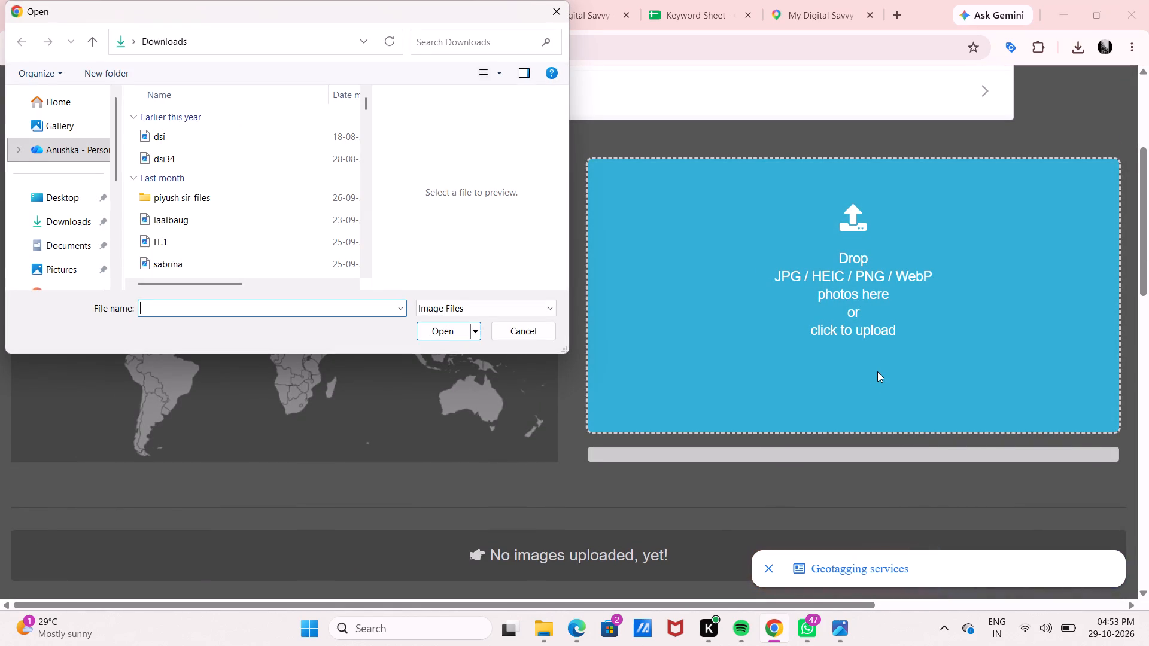
scroll(277, 218, down, 10)
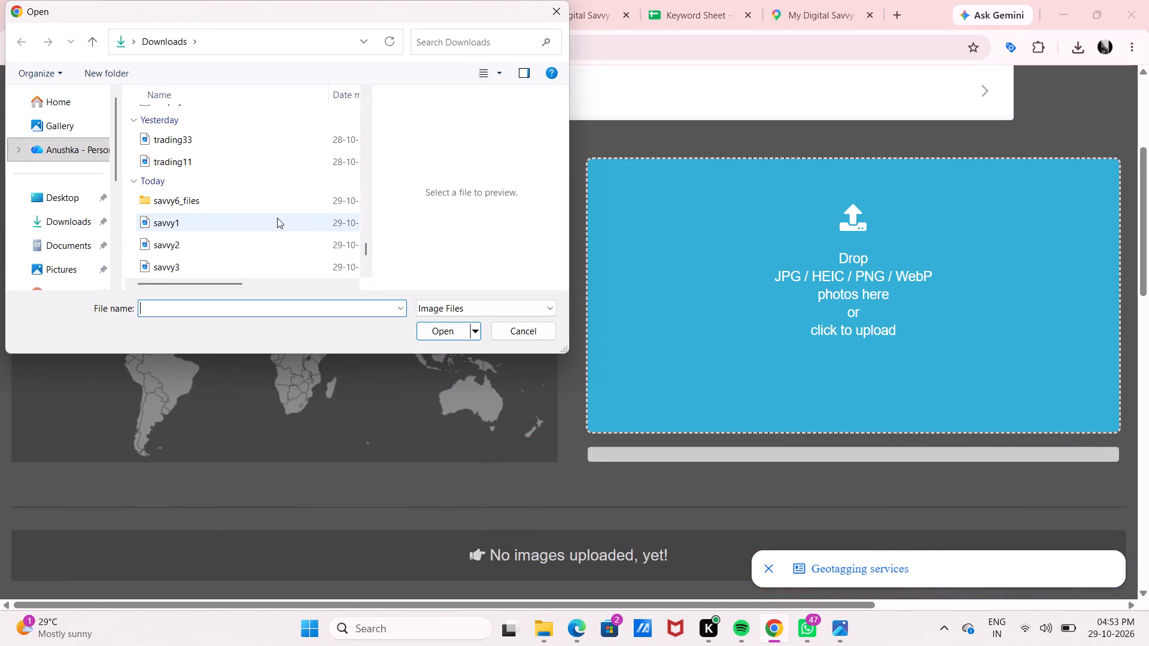
scroll(277, 218, down, 3)
click(223, 131)
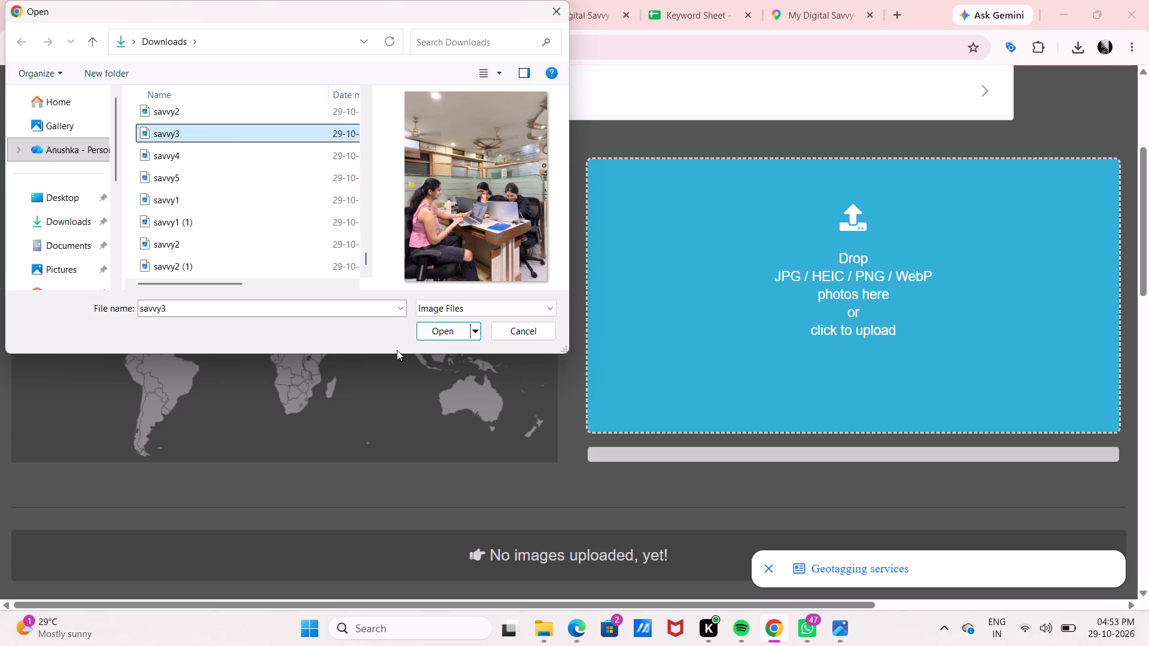
click(437, 327)
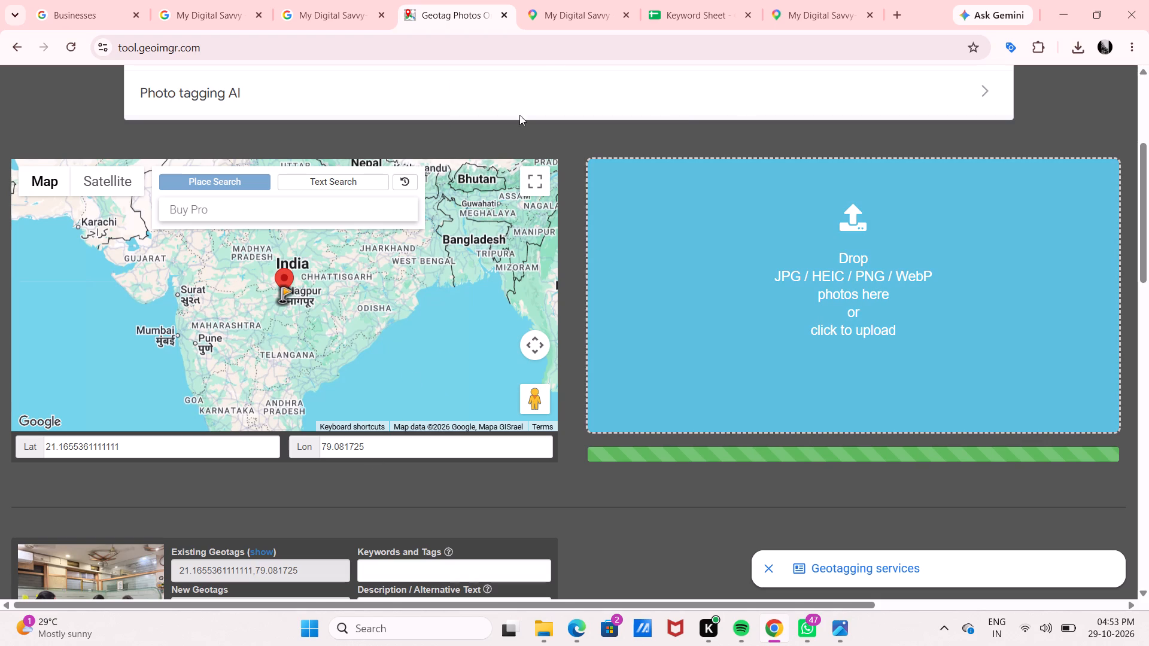
Set the savvy3 photo's longitude to 79.0931799, copied from the My Digital Savvy - Digital Marketing Company listing in Google Maps.
click(600, 1)
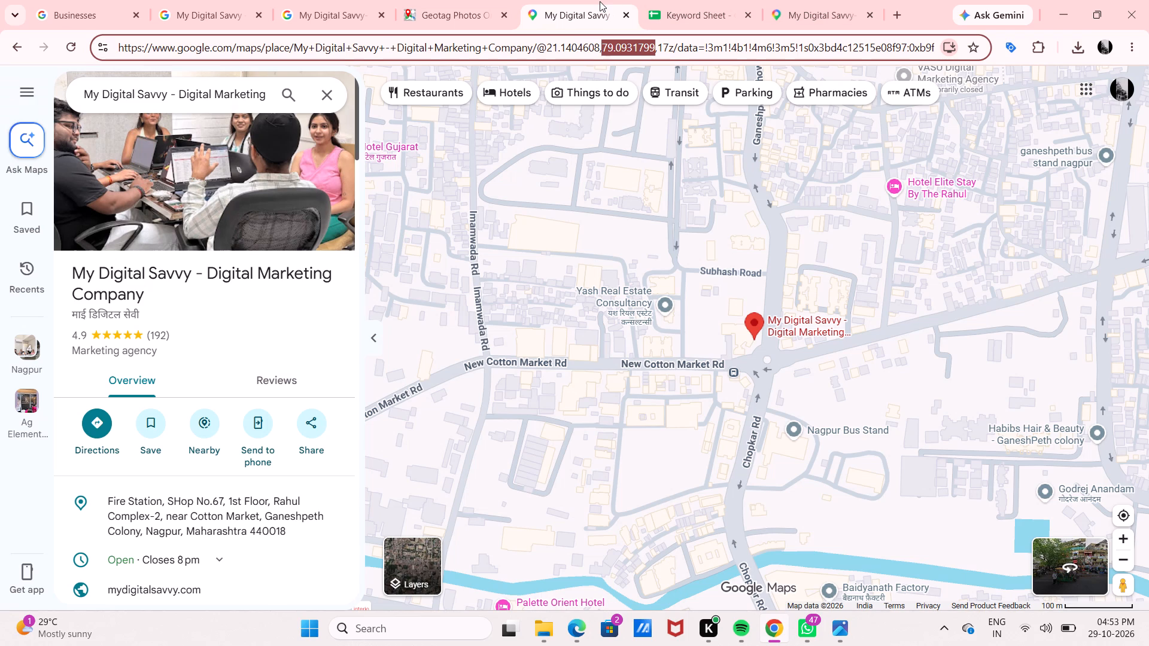
key(ctrl+c)
click(452, 1)
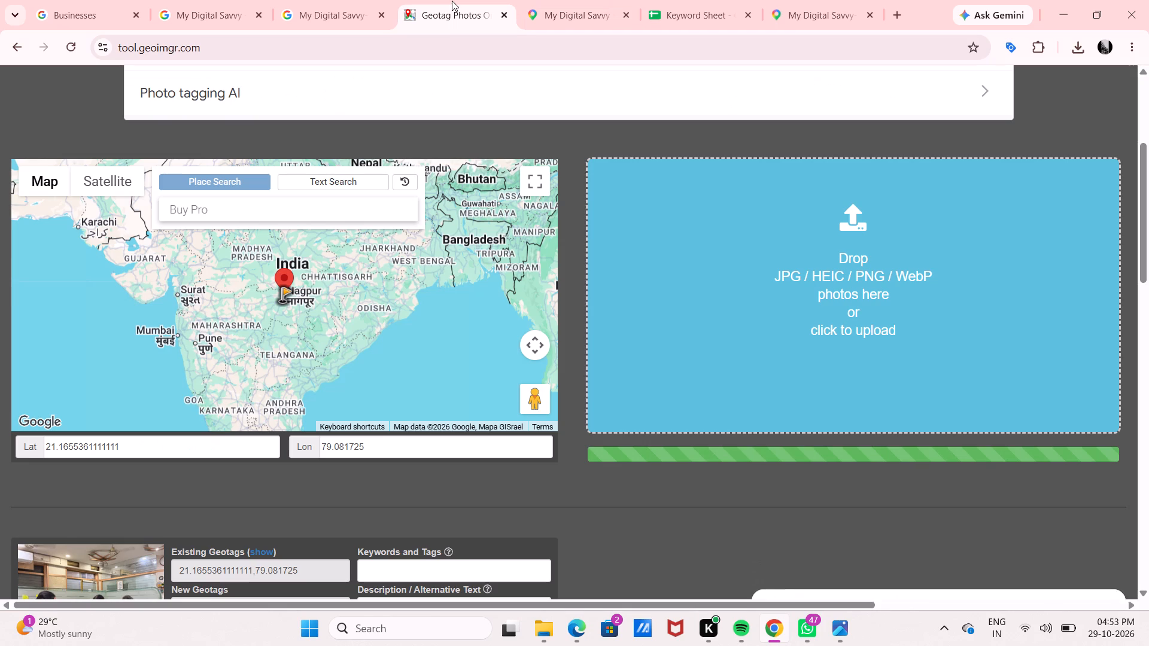
click(398, 449)
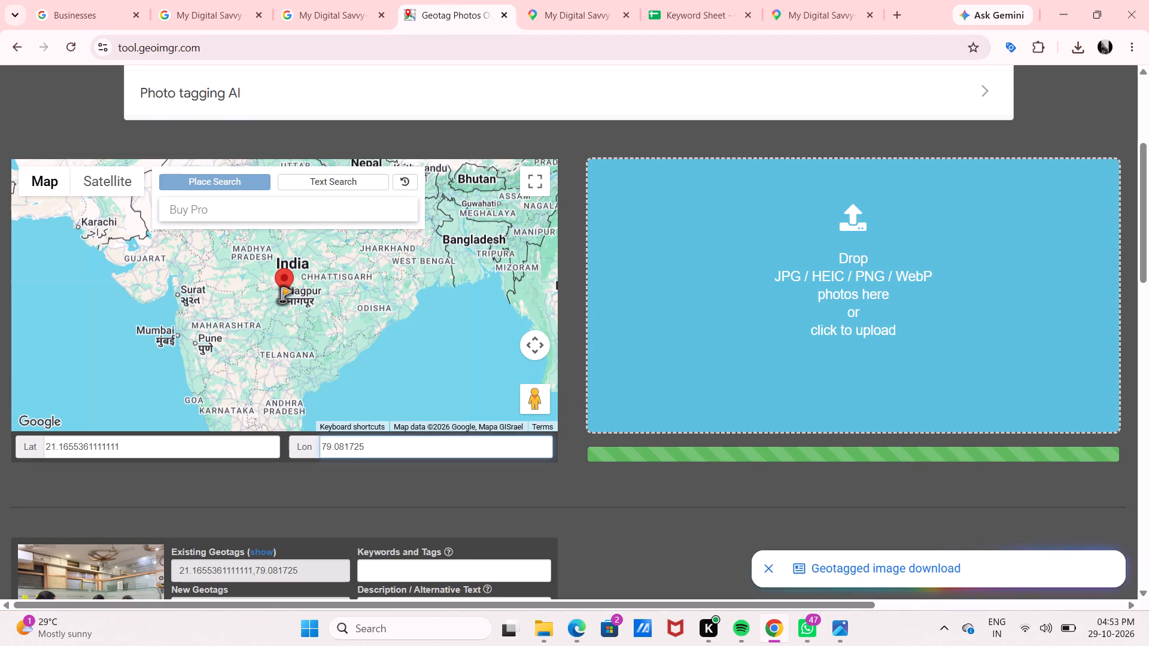
key(BackSpace)
key(BackSpace)
key(BackSpace)
key(BackSpace)
key(BackSpace)
key(BackSpace)
key(BackSpace)
key(BackSpace)
key(BackSpace)
key(BackSpace)
key(BackSpace)
key(BackSpace)
key(BackSpace)
key(BackSpace)
key(BackSpace)
key(BackSpace)
key(BackSpace)
key(BackSpace)
key(BackSpace)
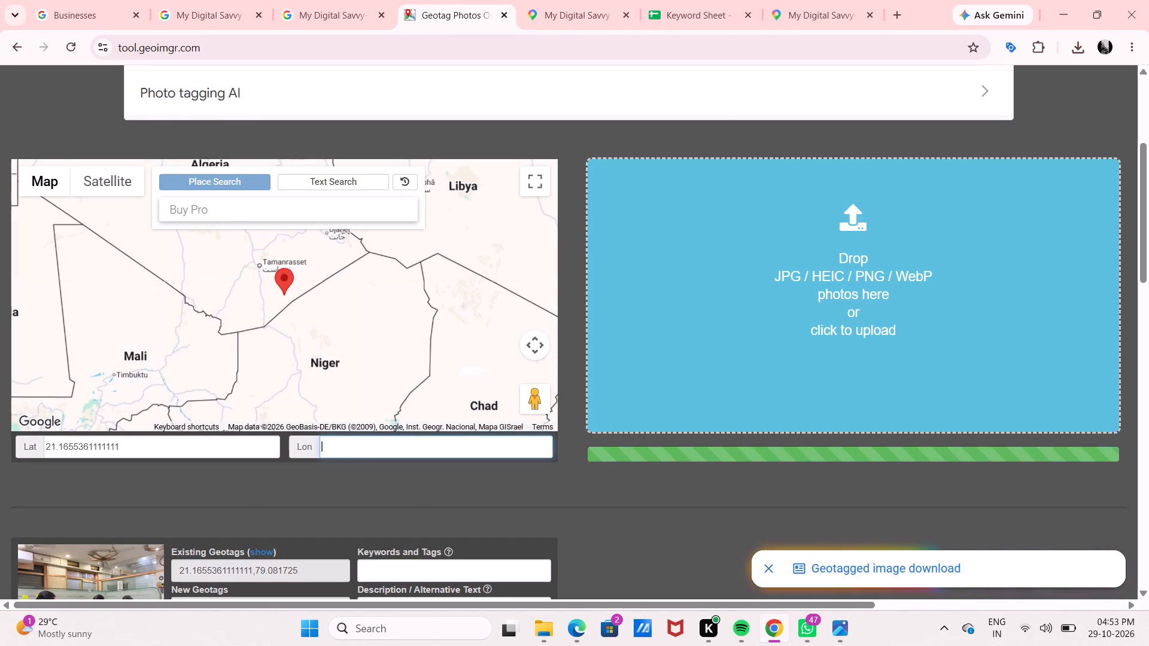
key(ctrl+v)
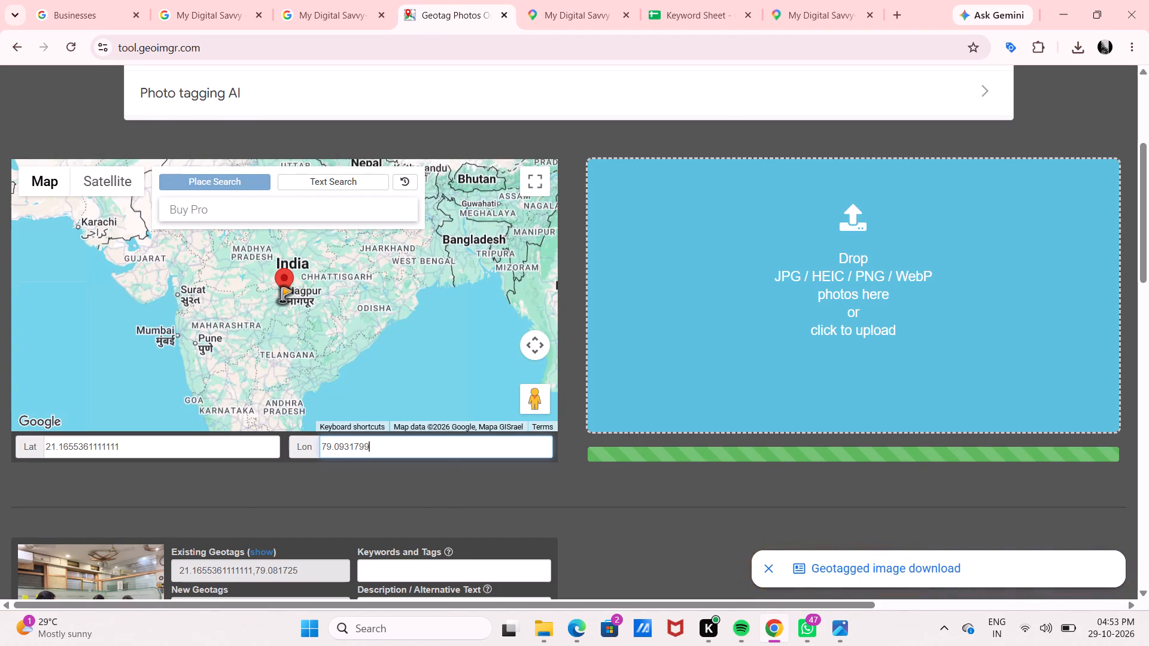
Set the photo's latitude to 21.1404608, copied from the My Digital Savvy - Digital Marketing Company listing's Maps address.
click(553, 15)
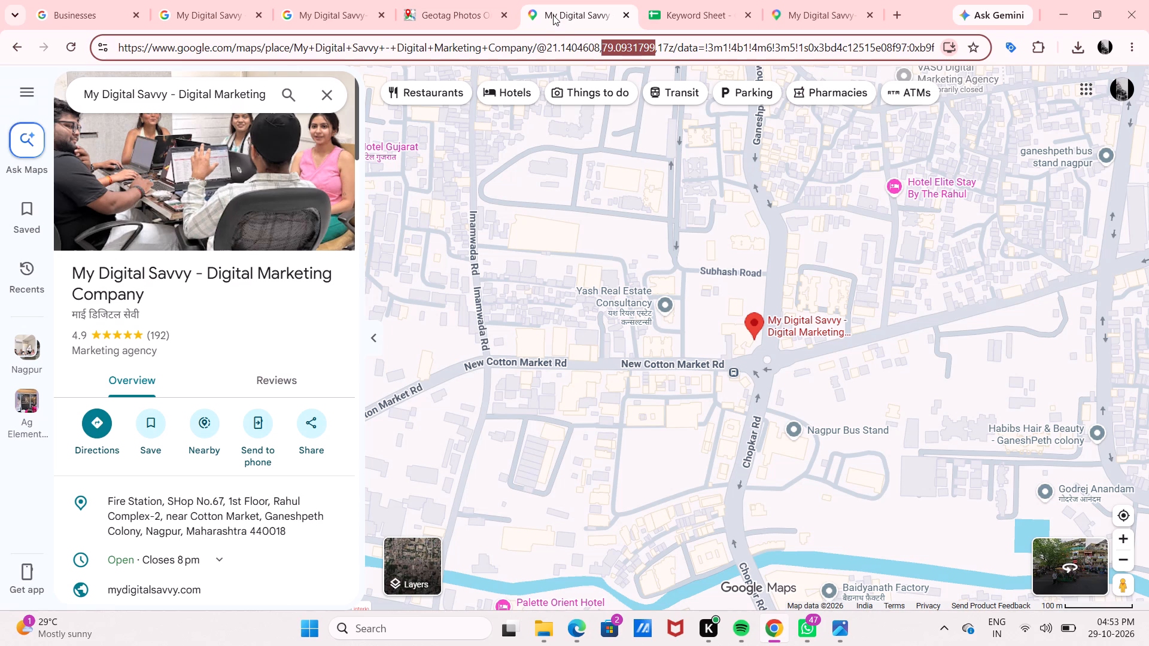
click(786, 1)
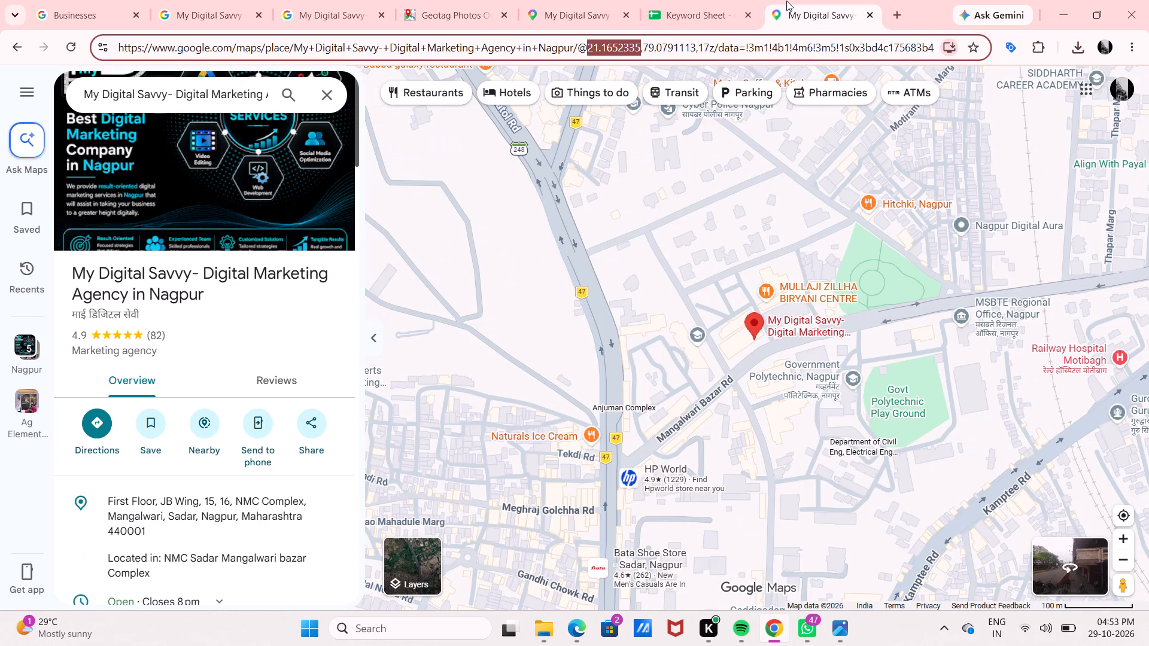
click(593, 0)
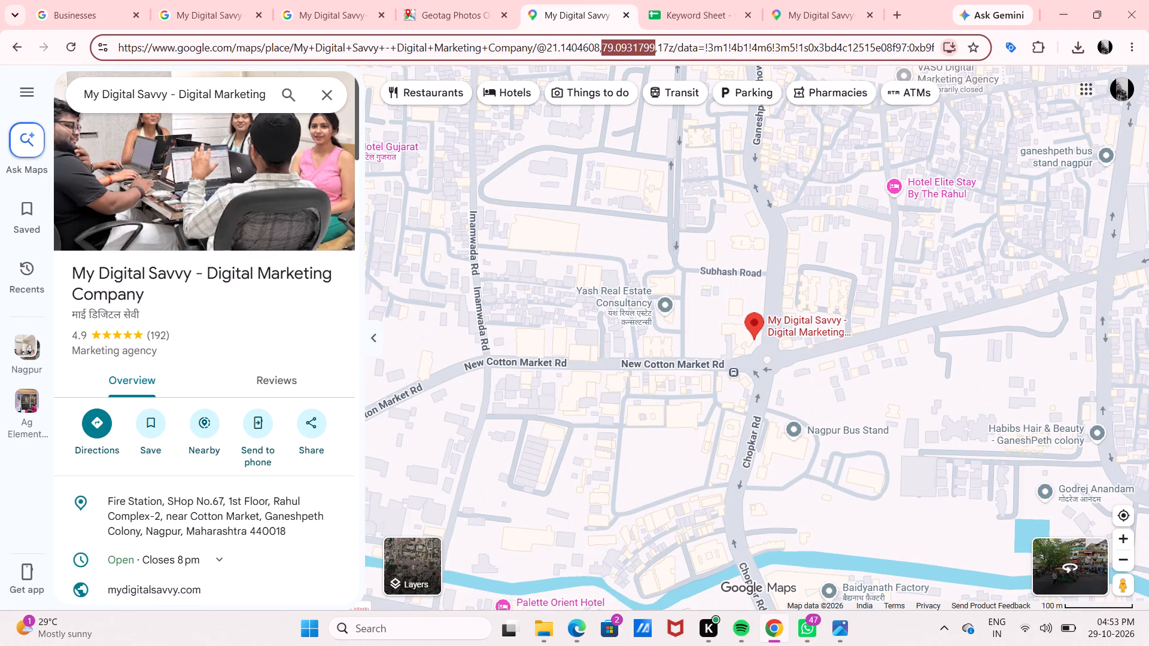
drag(598, 48, 558, 49)
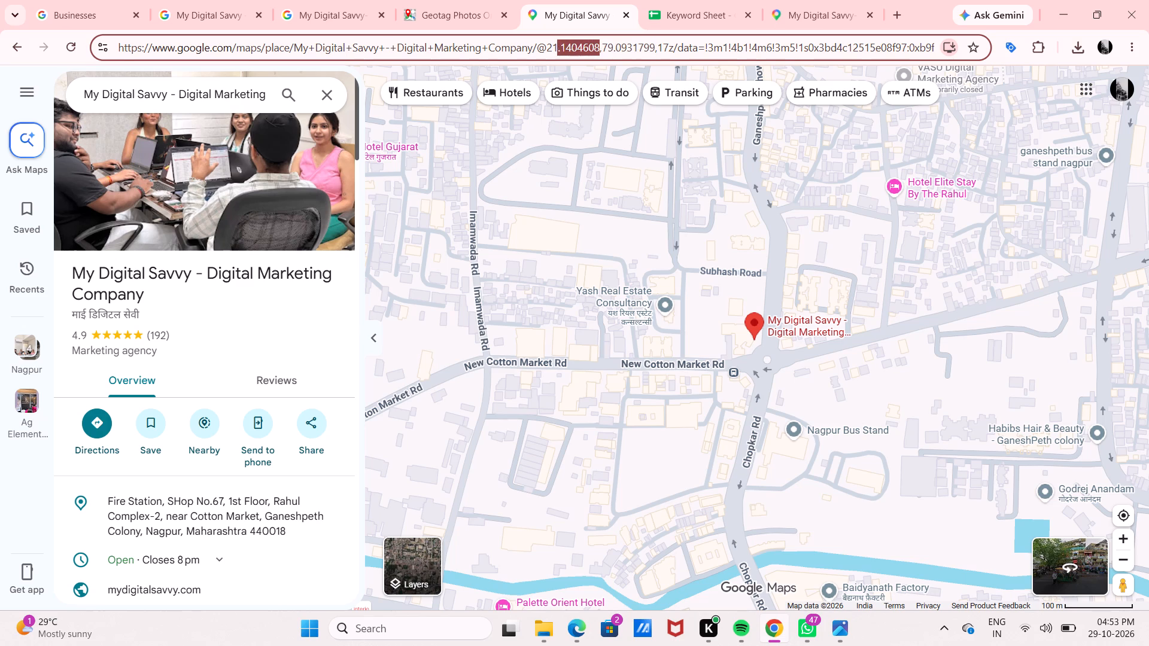
drag(558, 49, 549, 50)
key(ctrl+c)
click(448, 2)
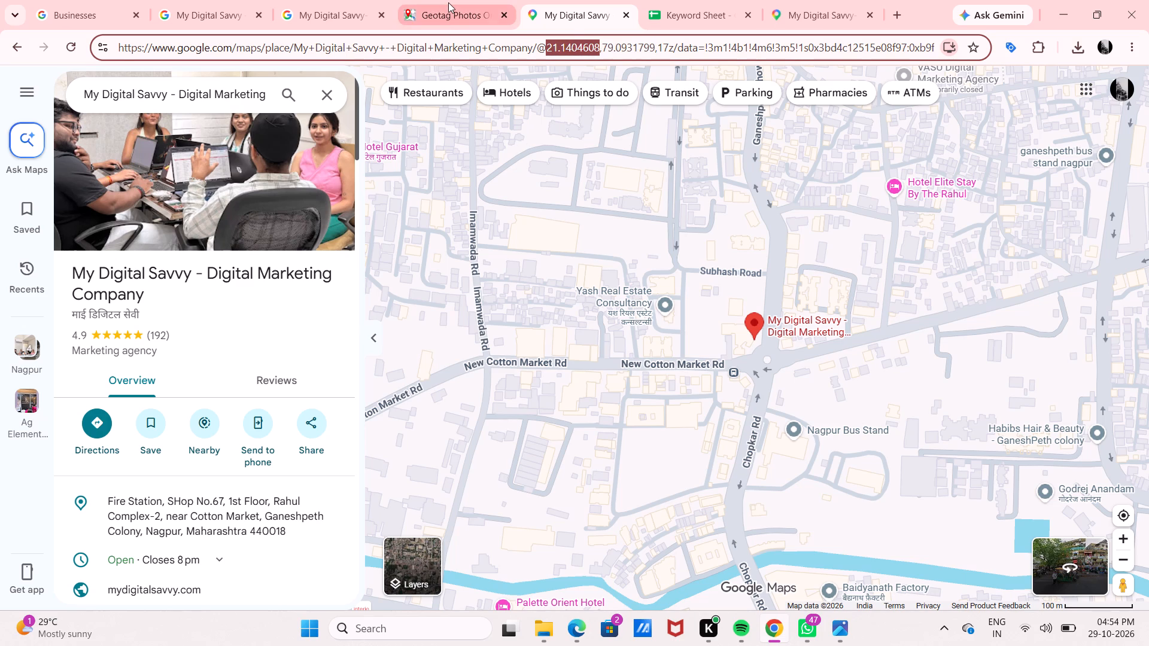
click(206, 449)
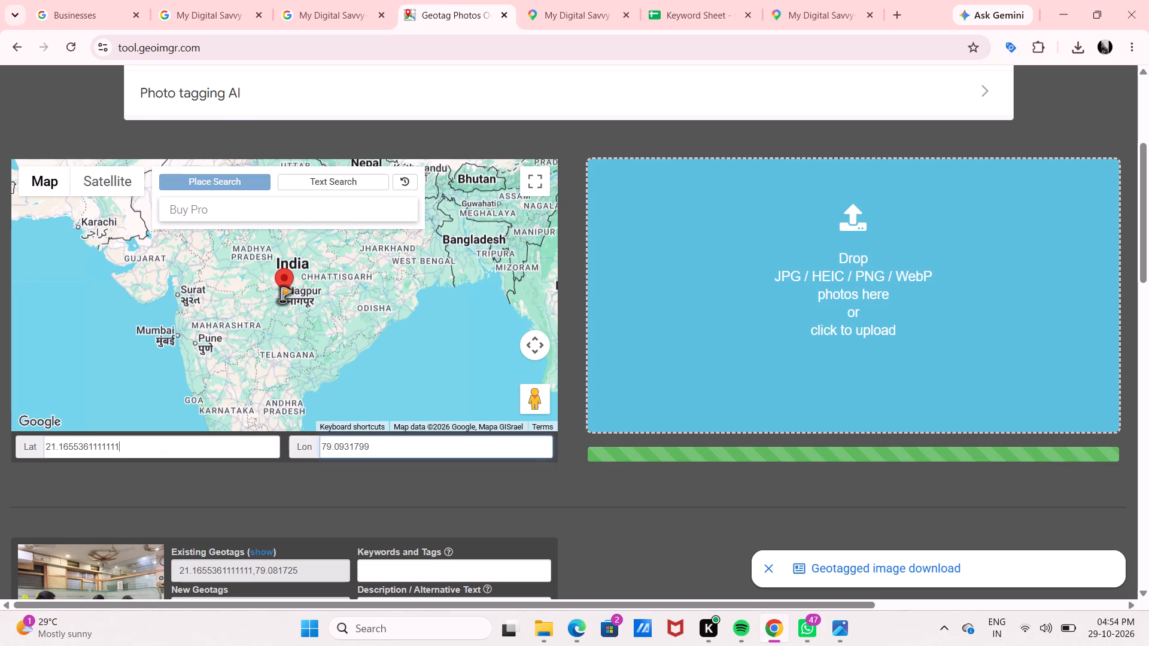
key(BackSpace)
key(BackSpace)
key(BackSpace)
key(BackSpace)
key(BackSpace)
key(BackSpace)
key(BackSpace)
key(BackSpace)
key(BackSpace)
key(BackSpace)
key(BackSpace)
key(BackSpace)
key(BackSpace)
key(BackSpace)
key(BackSpace)
key(BackSpace)
key(BackSpace)
key(BackSpace)
key(BackSpace)
key(BackSpace)
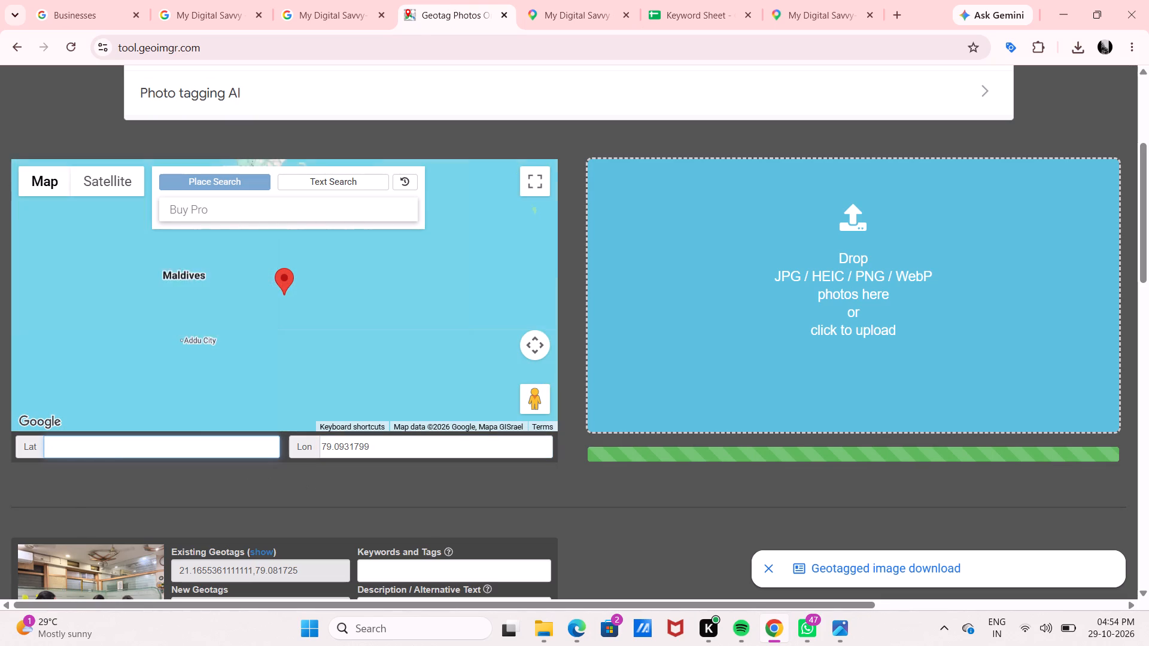
key(ctrl+v)
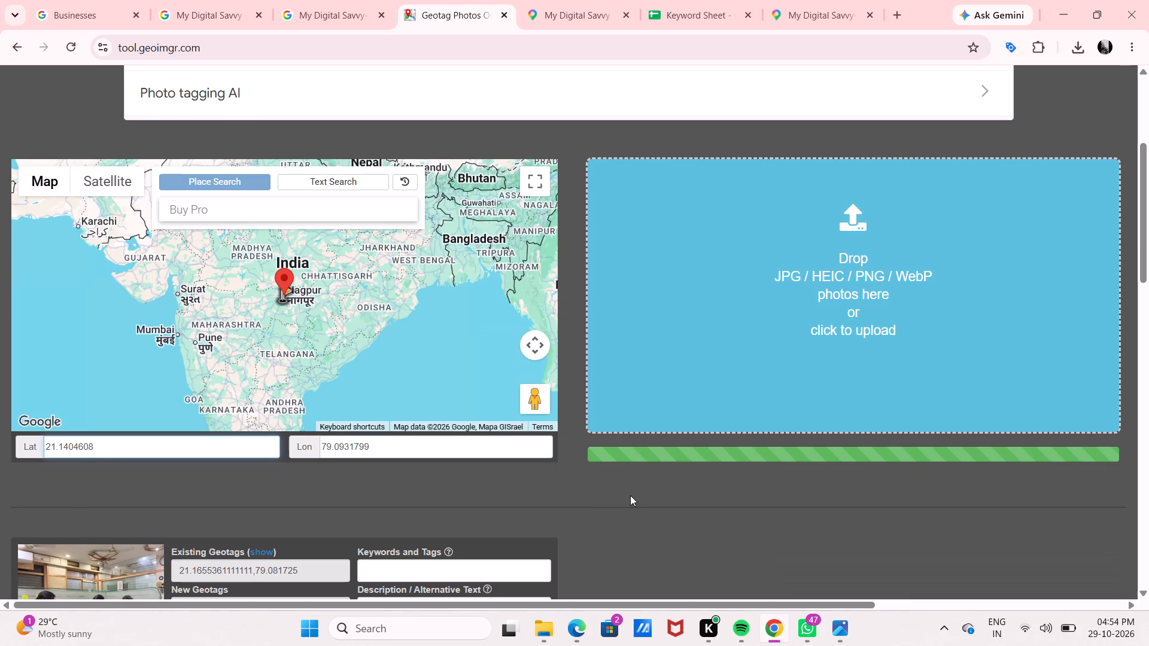
Fill the photo's keywords and tags with the Nagpur keywords copied from cells A10:A18 of the Keyword Sheet.
scroll(634, 494, down, 3)
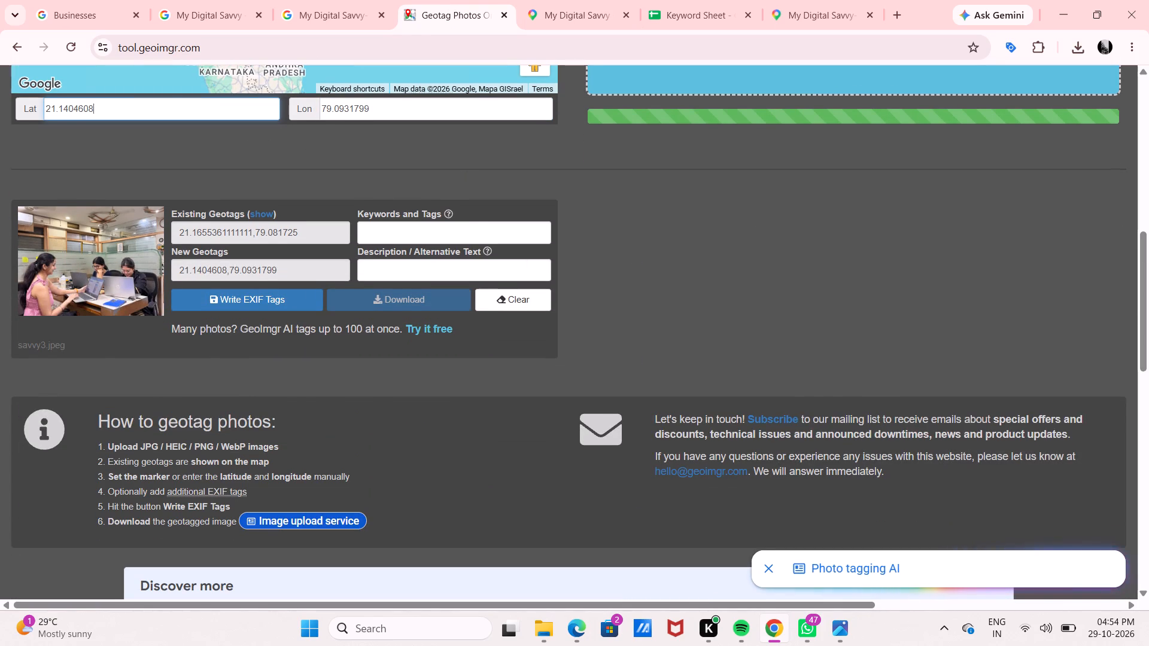
click(451, 235)
click(684, 2)
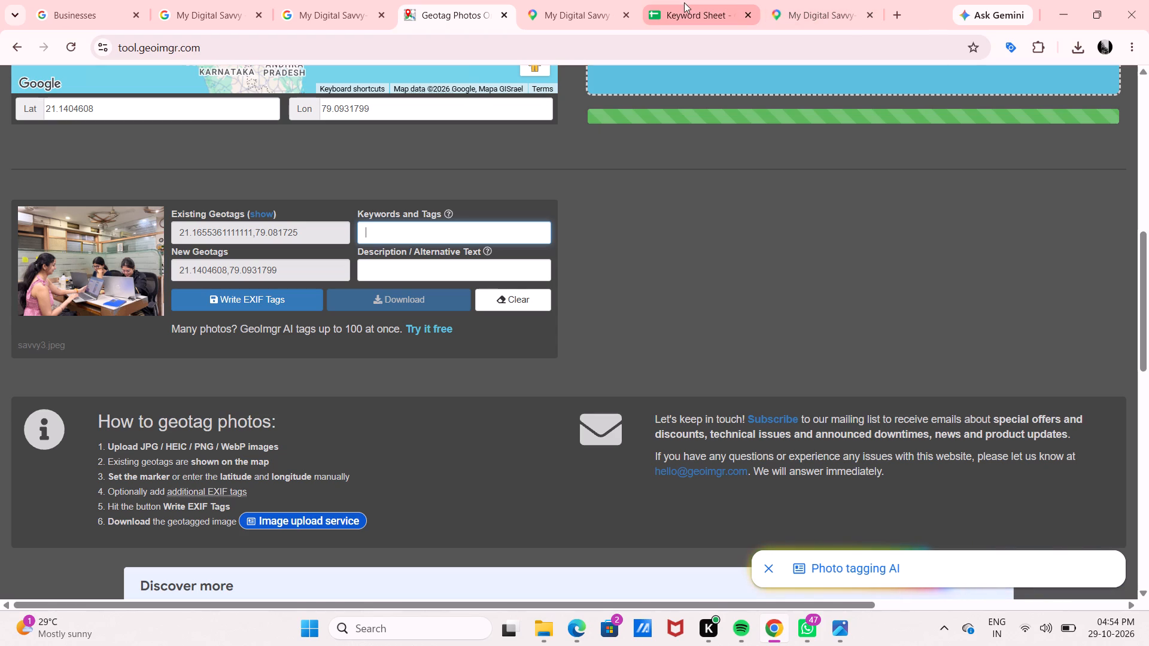
key(ctrl+c)
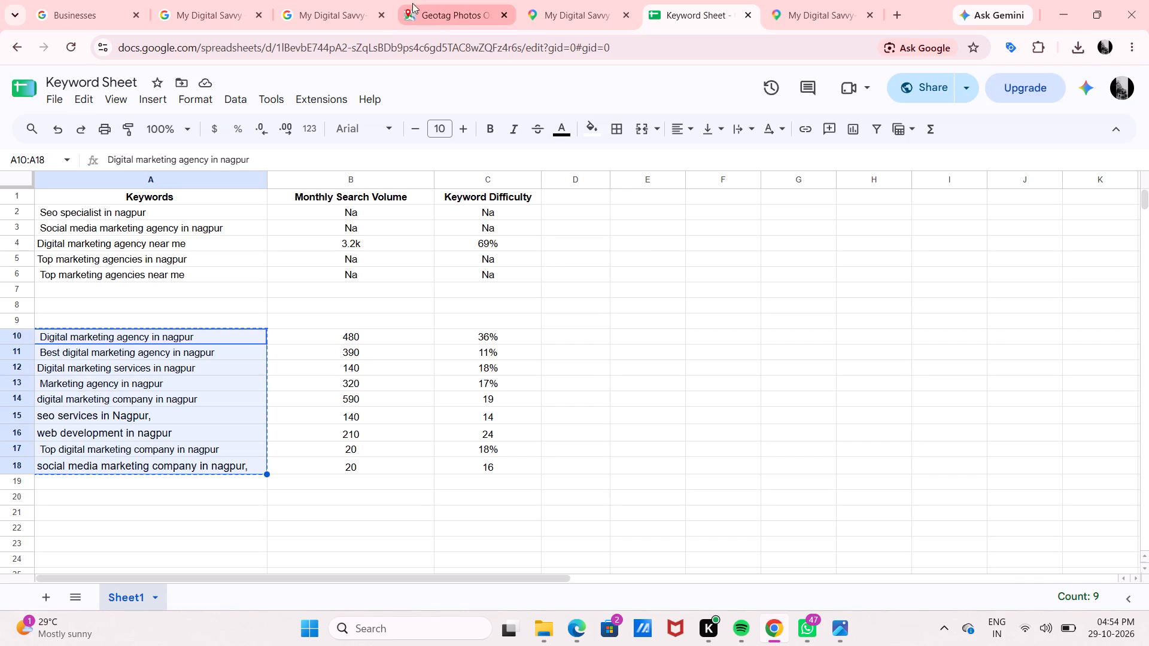
click(430, 9)
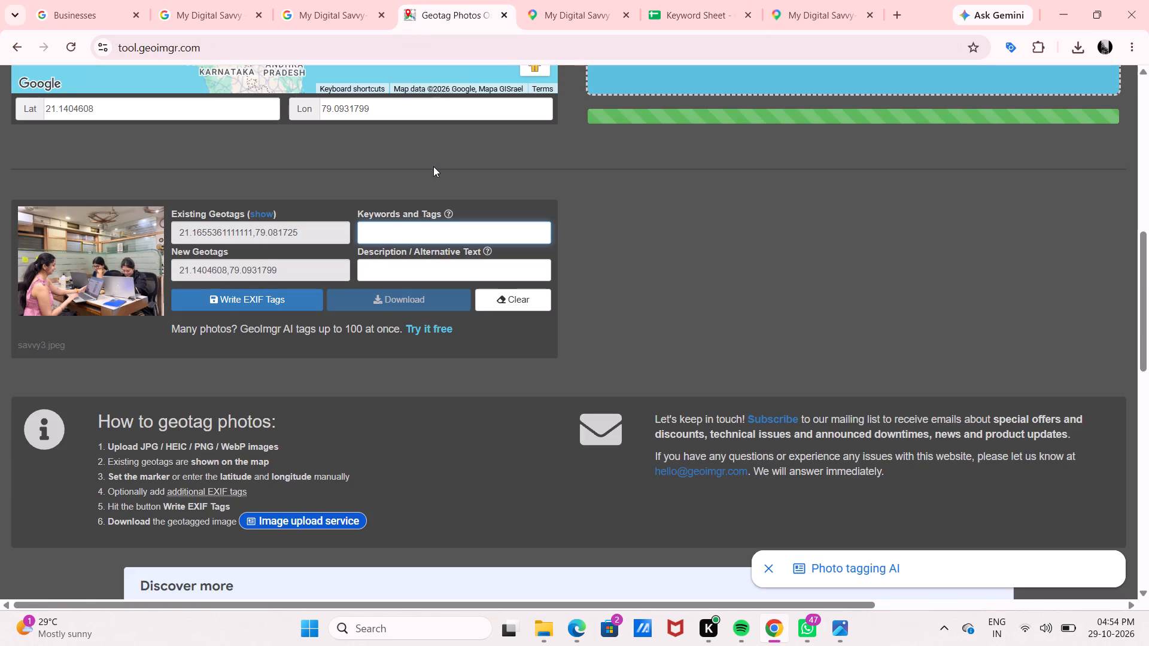
key(ctrl+v)
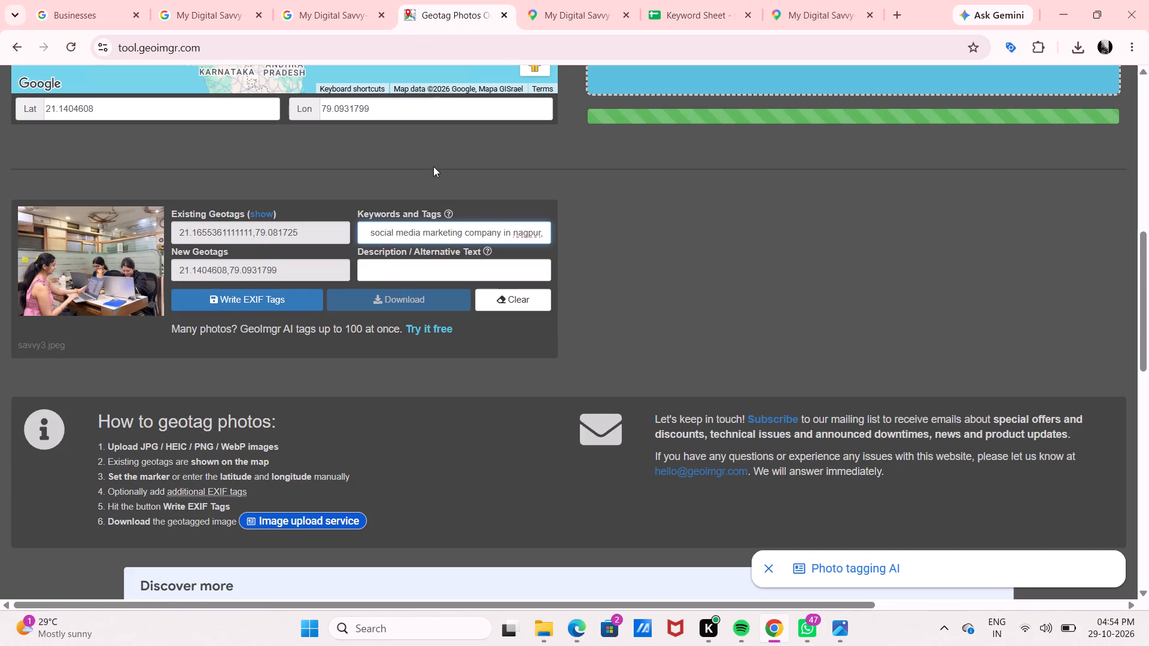
Copy the full business description from the My Digital Savvy - Digital Marketing Company profile into the photo's description / alternative text.
click(203, 10)
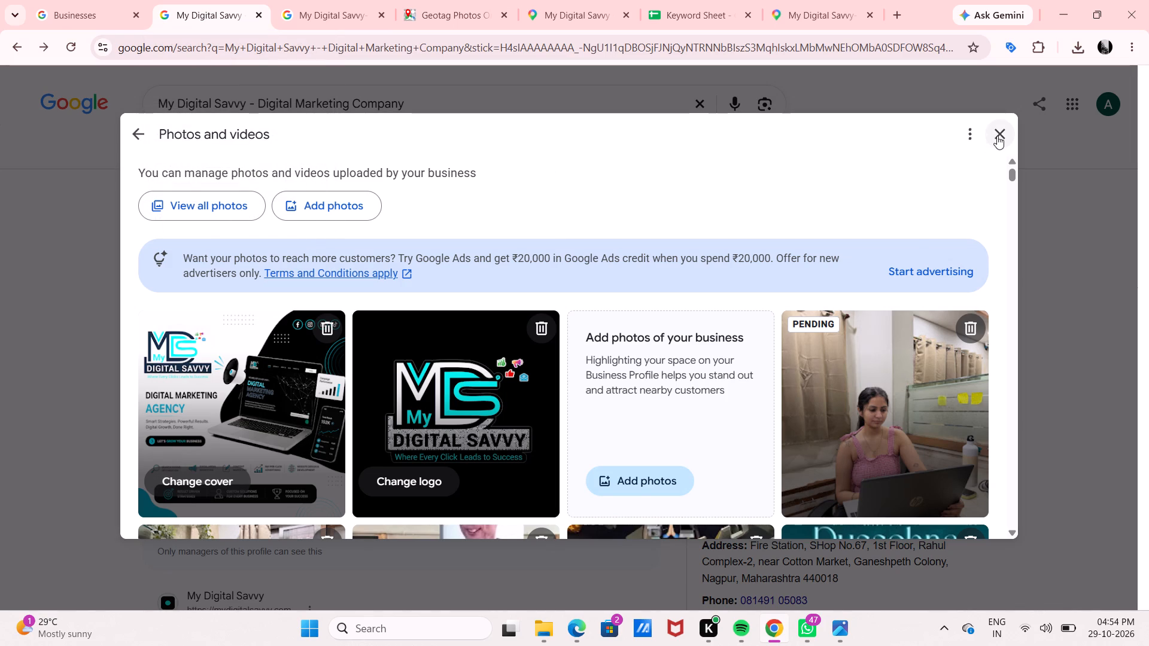
click(997, 136)
click(187, 263)
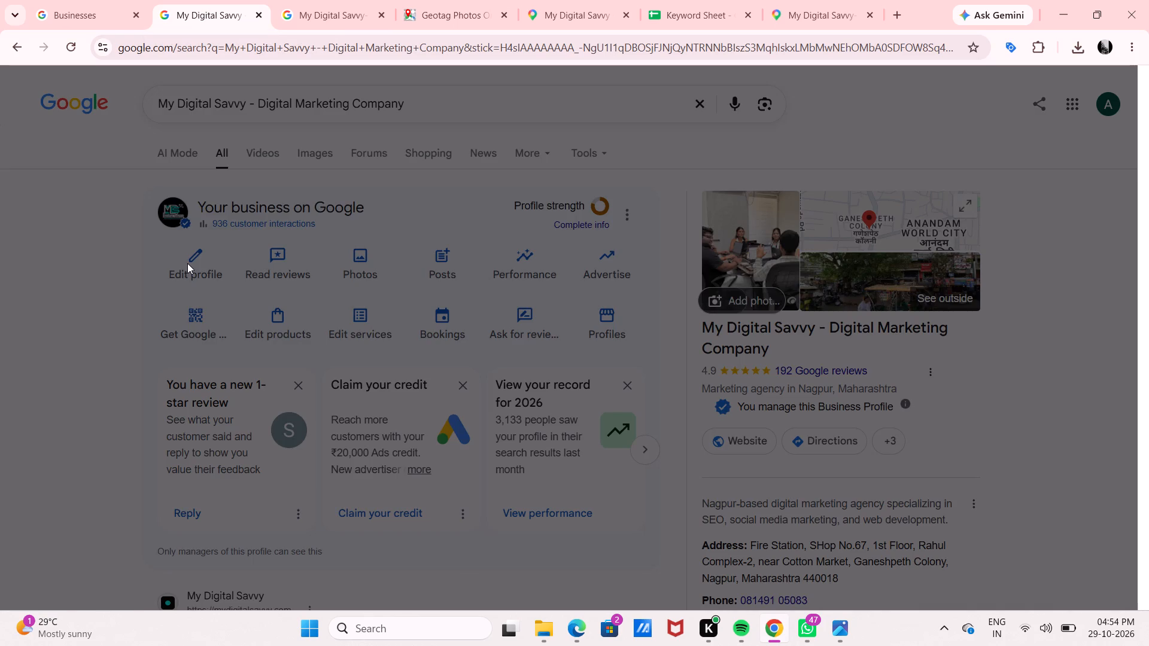
scroll(540, 432, down, 1)
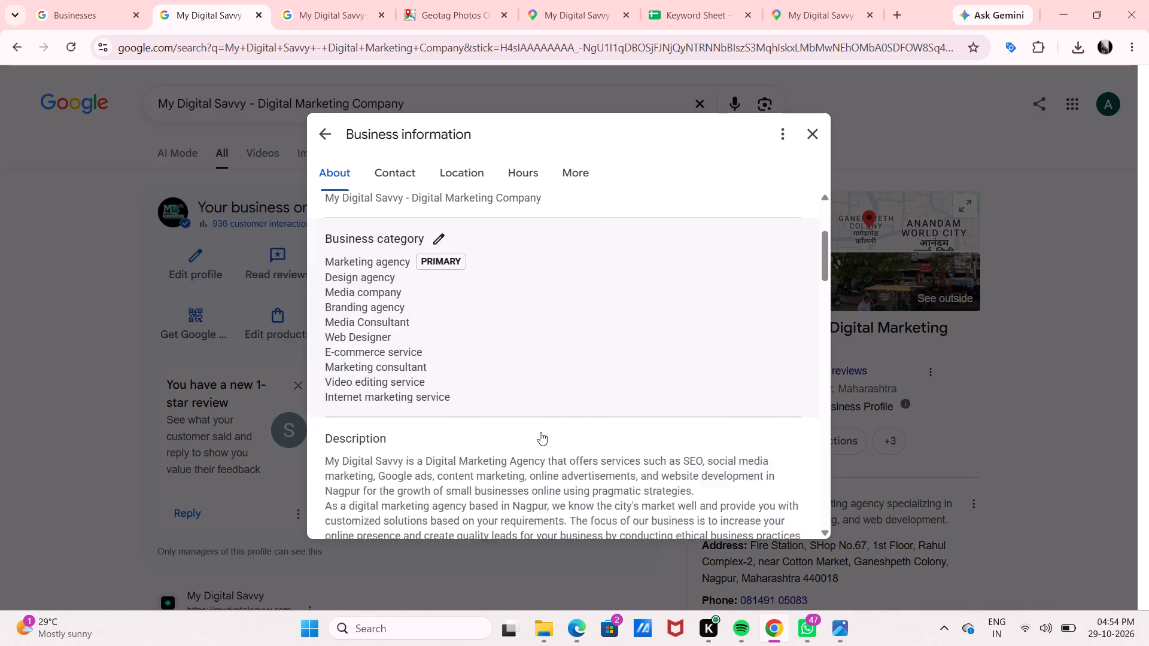
scroll(540, 432, down, 2)
scroll(540, 432, up, 2)
click(499, 377)
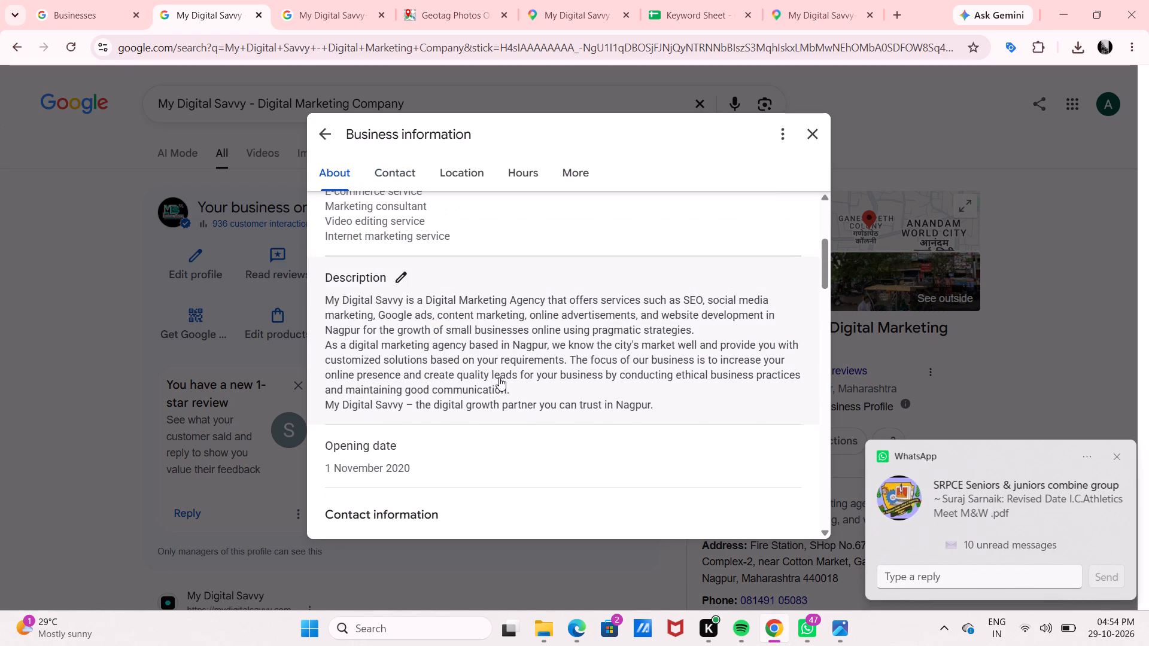
scroll(499, 377, down, 1)
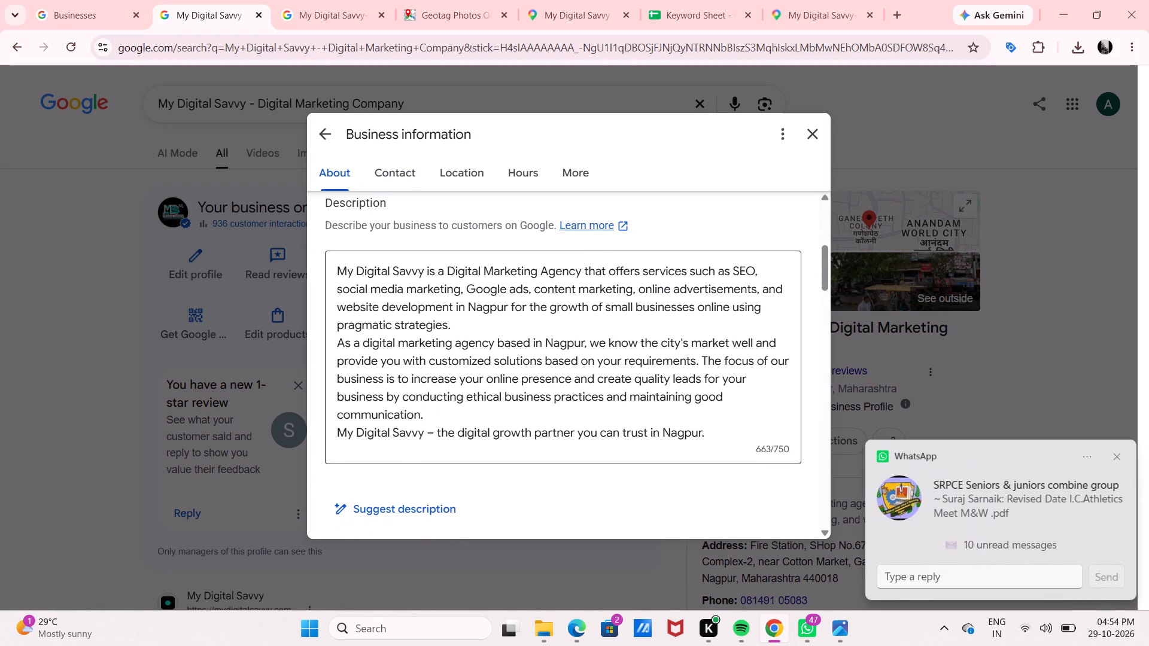
drag(336, 270, 710, 439)
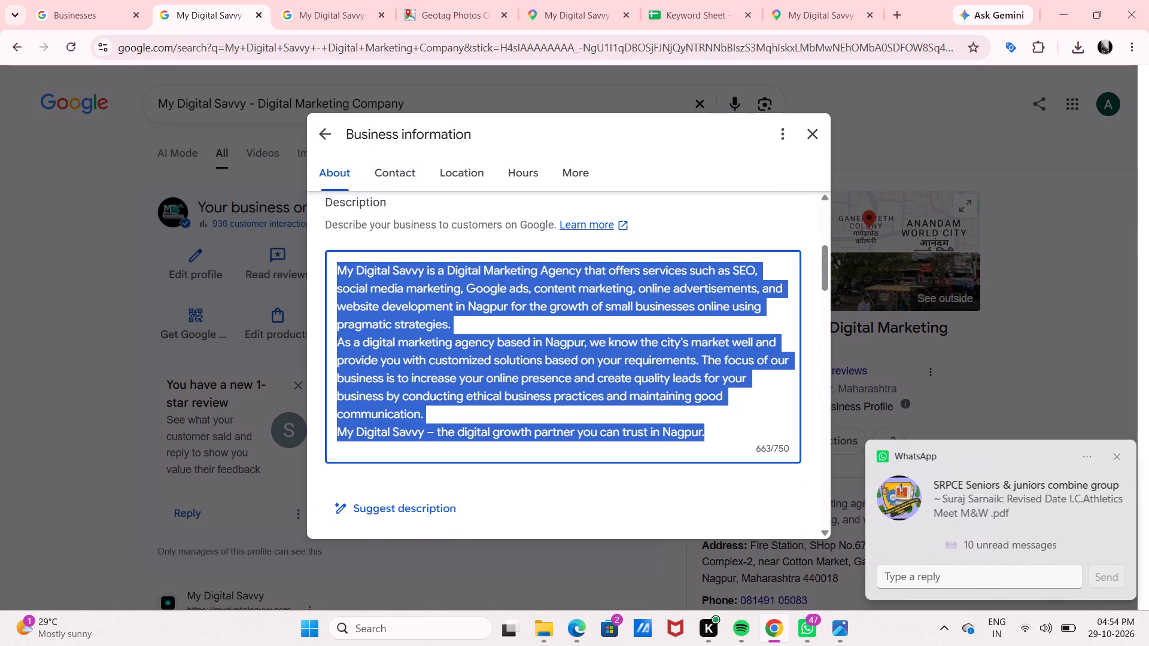
drag(710, 439, 713, 439)
key(ctrl+c)
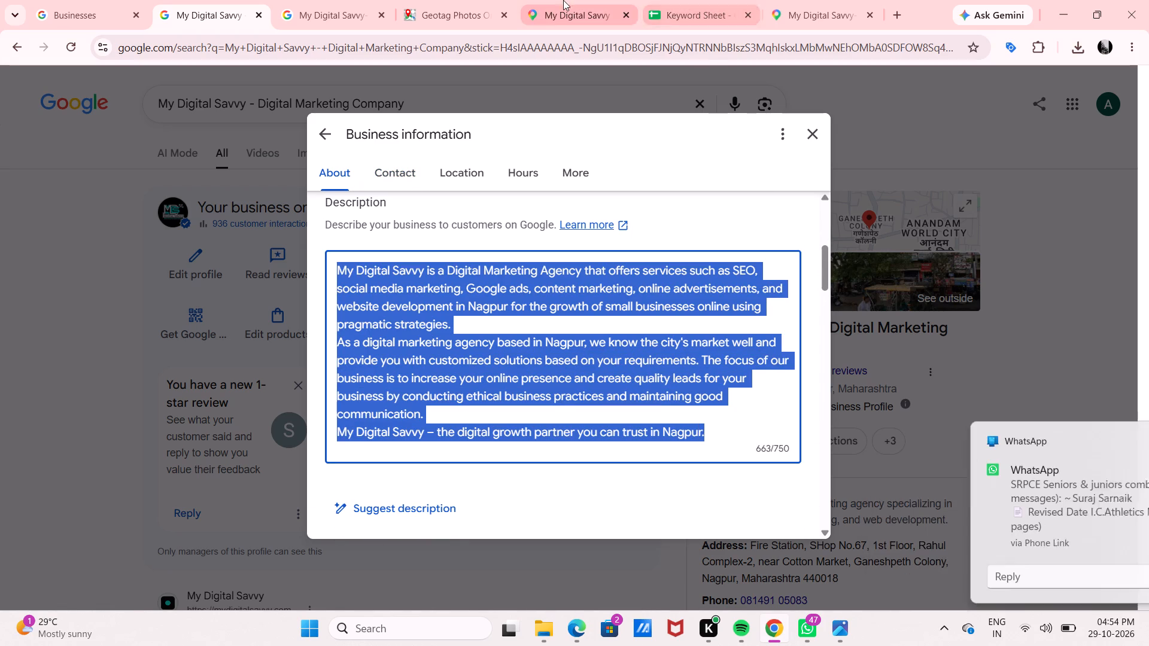
click(417, 1)
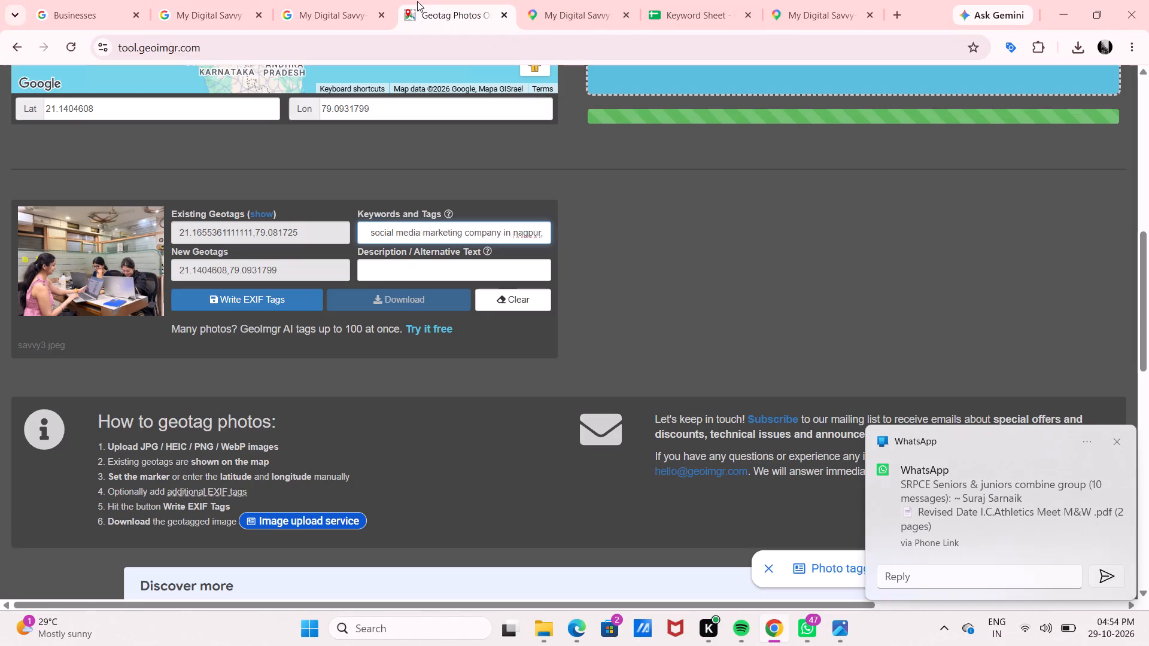
click(443, 265)
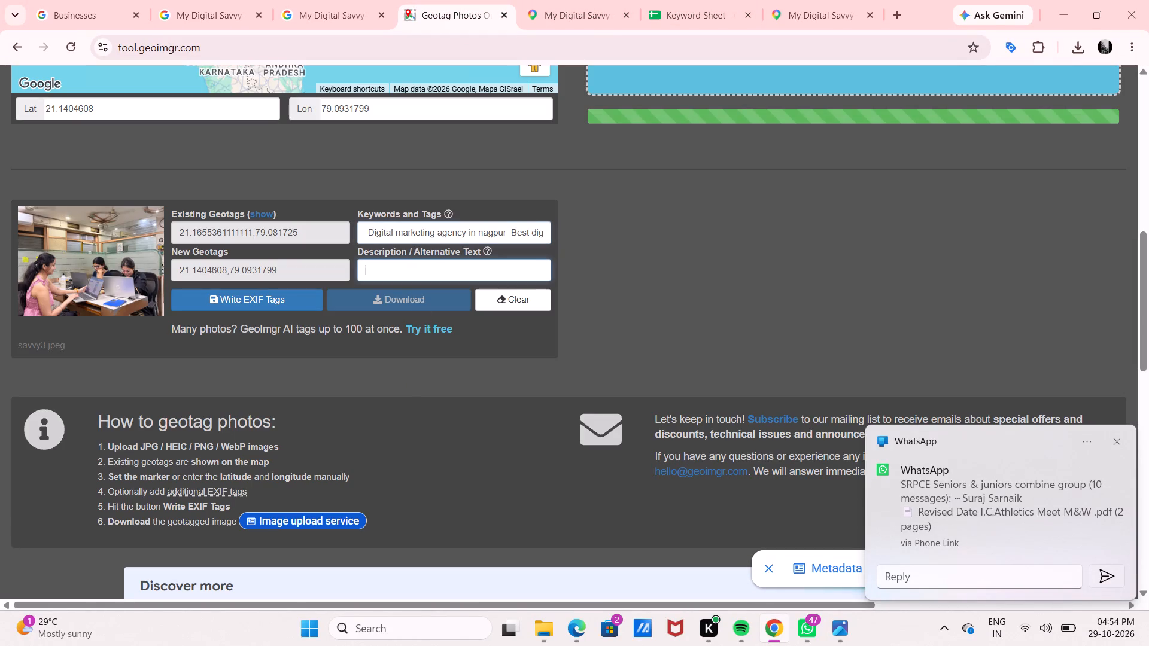
key(ctrl+v)
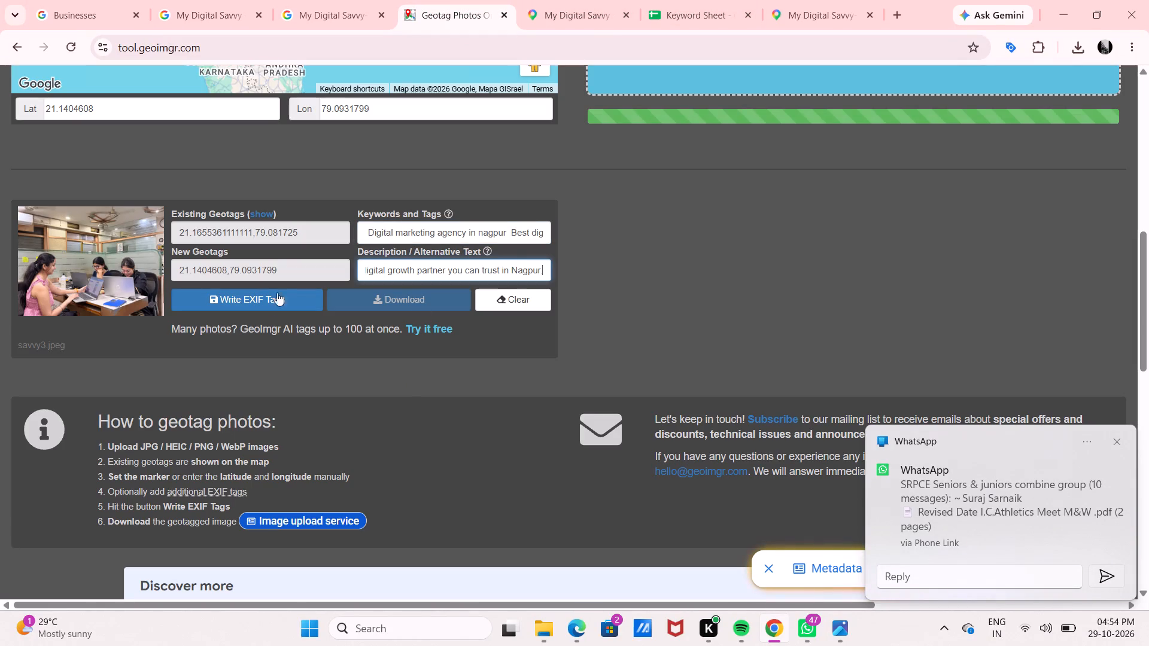
Write the EXIF tags to the savvy3 photo and download the geotagged copy.
click(265, 300)
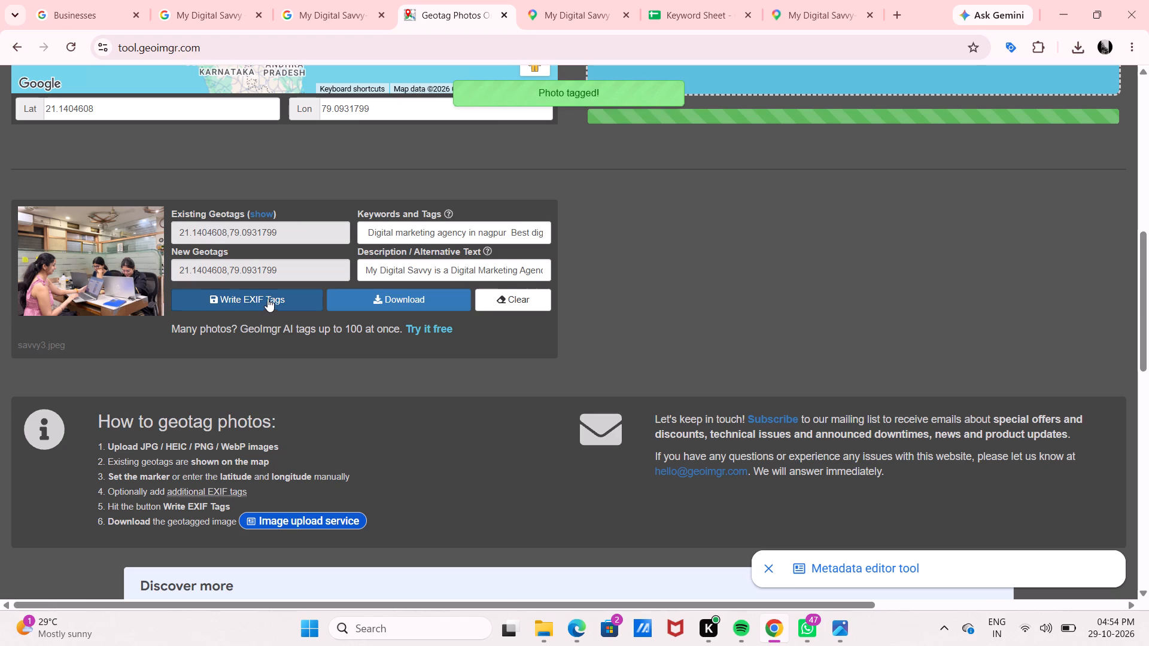
click(399, 291)
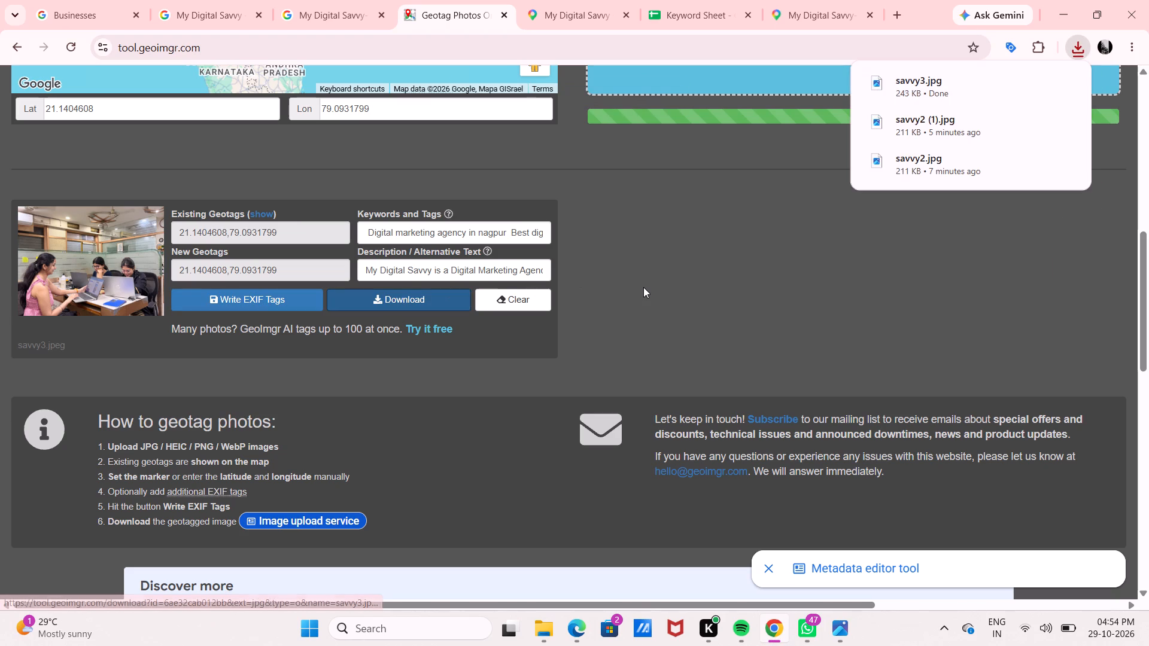
Reload the geotagging page and upload the original, untagged savvy3 photo from Downloads.
scroll(643, 287, up, 5)
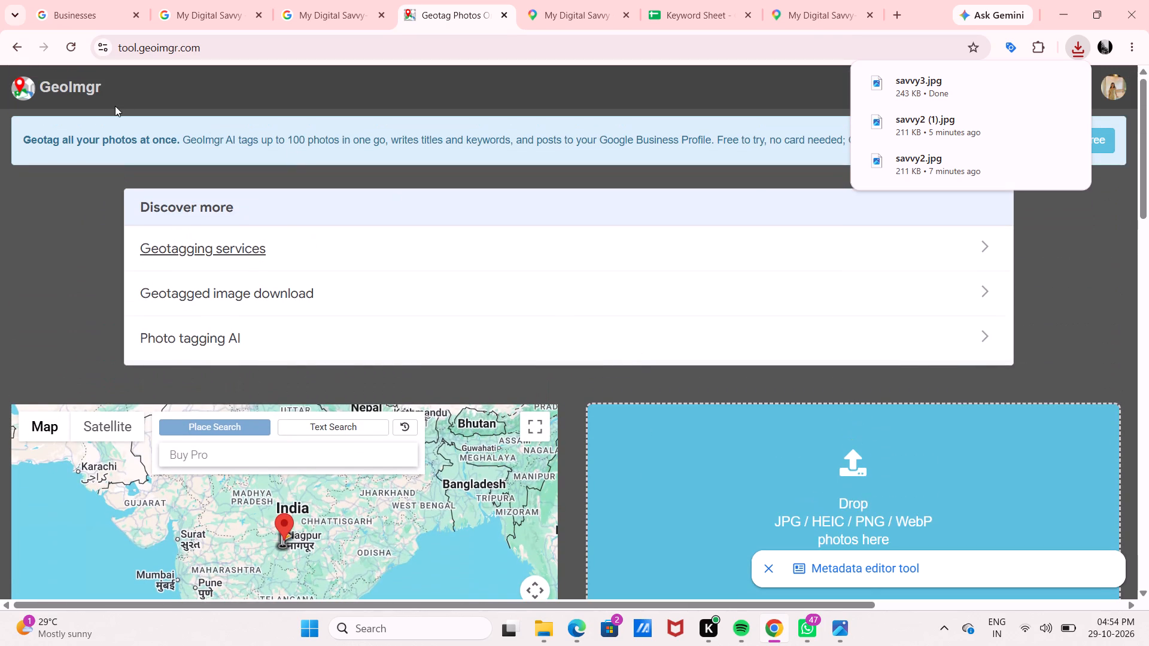
click(68, 51)
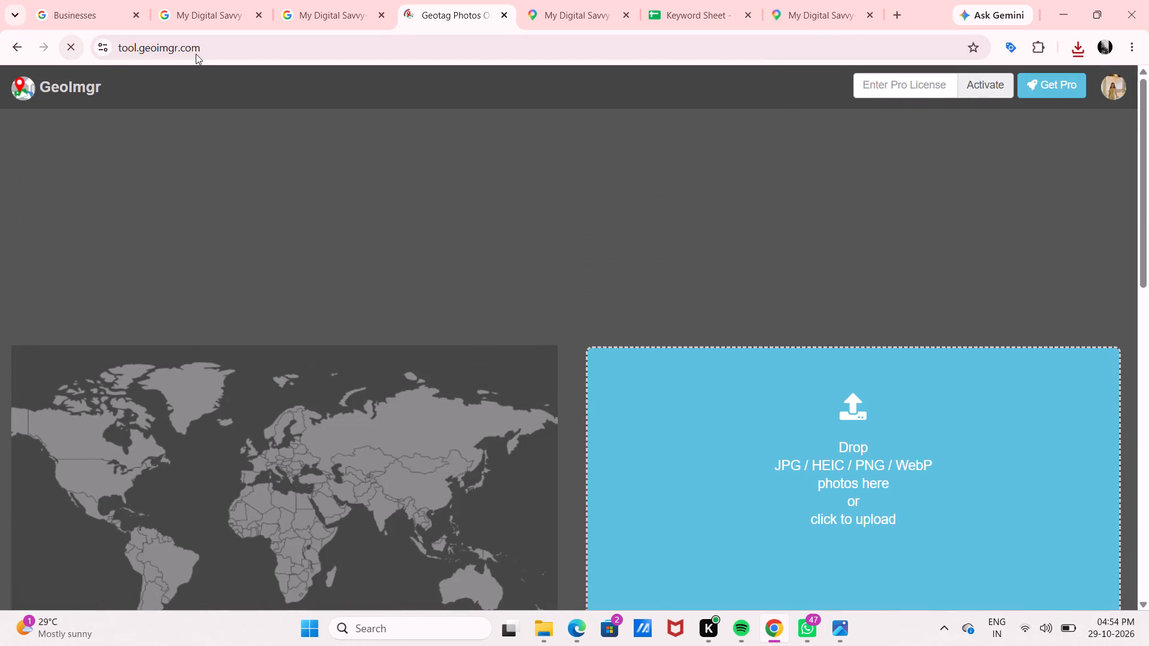
scroll(676, 264, down, 3)
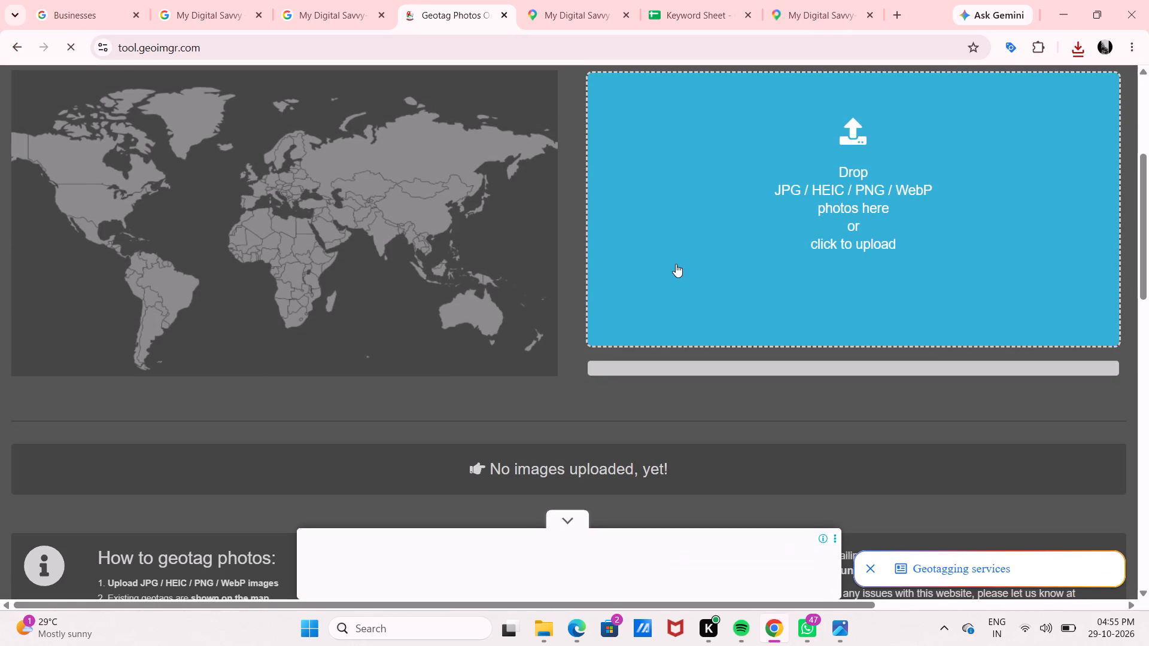
click(826, 249)
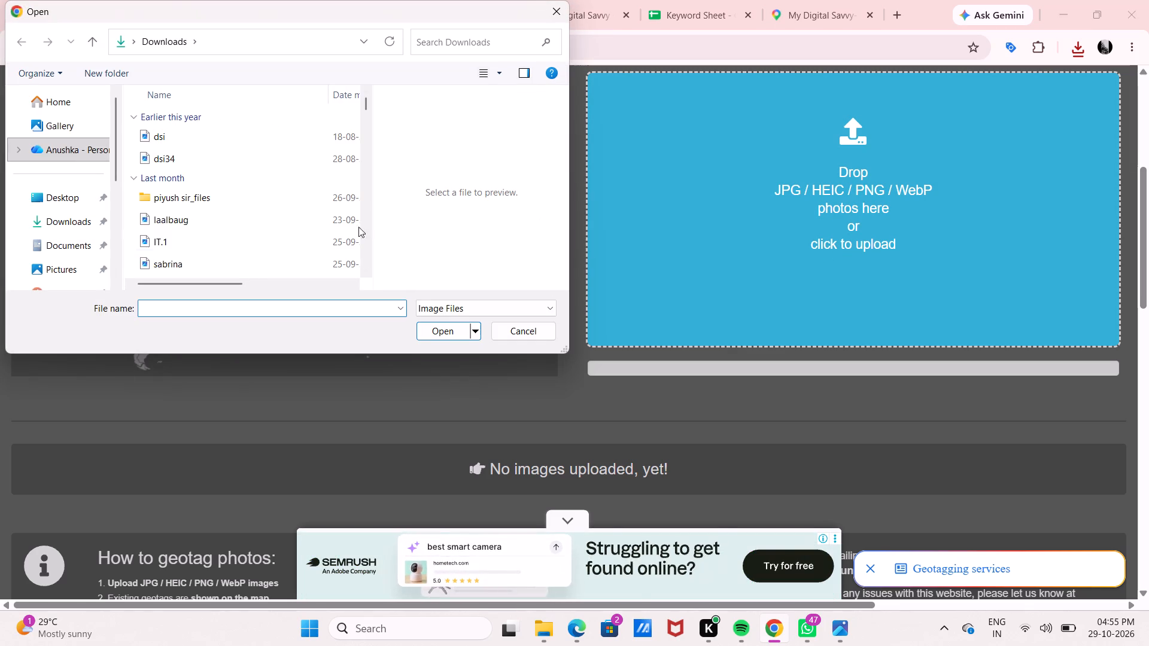
scroll(244, 243, down, 16)
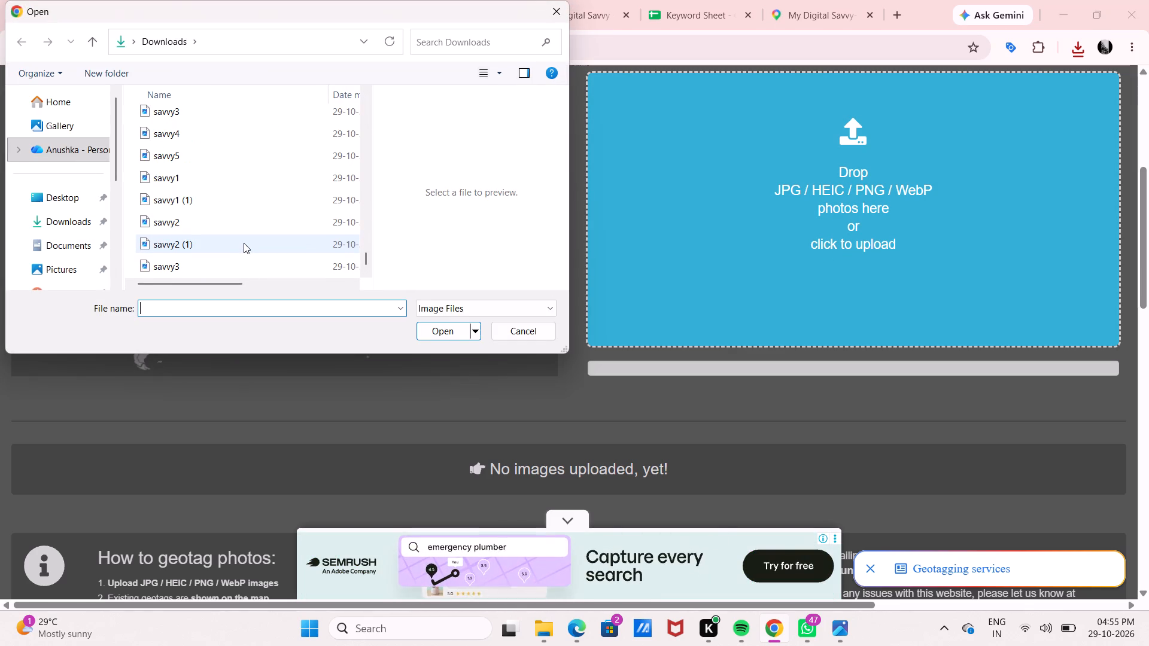
click(207, 261)
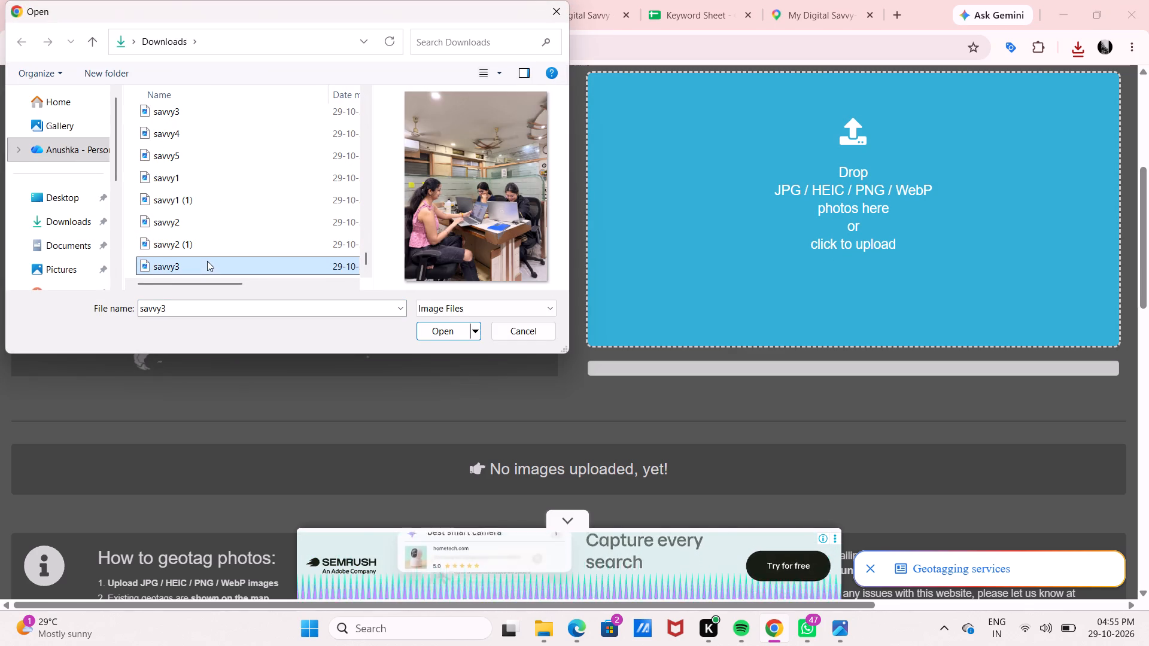
click(233, 111)
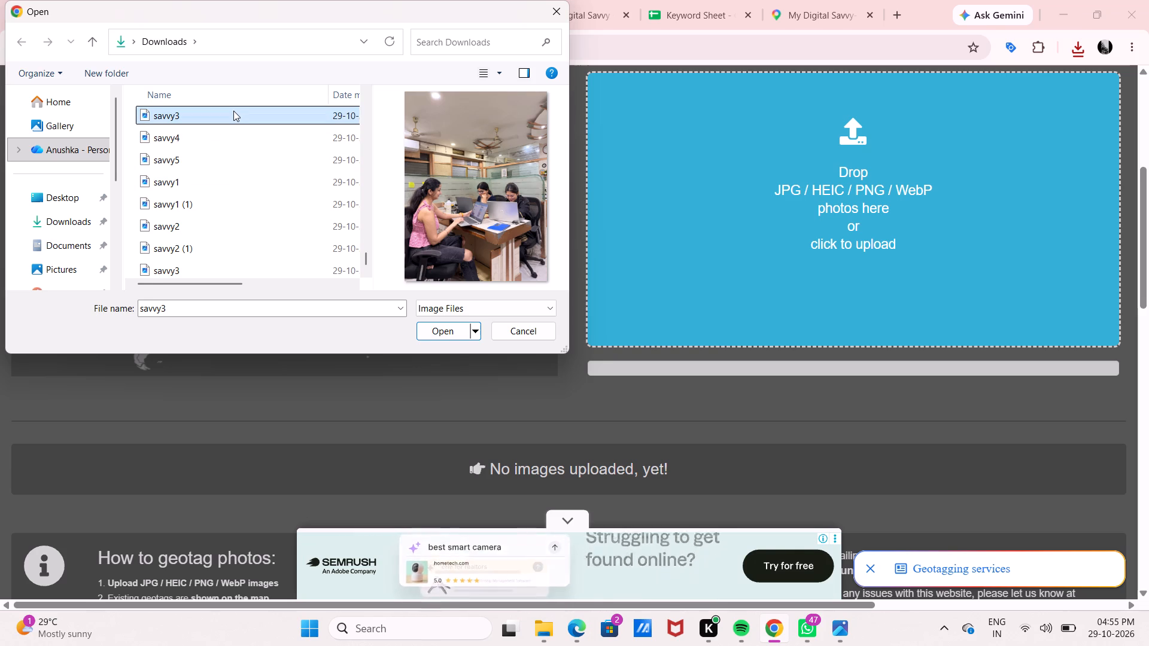
click(224, 139)
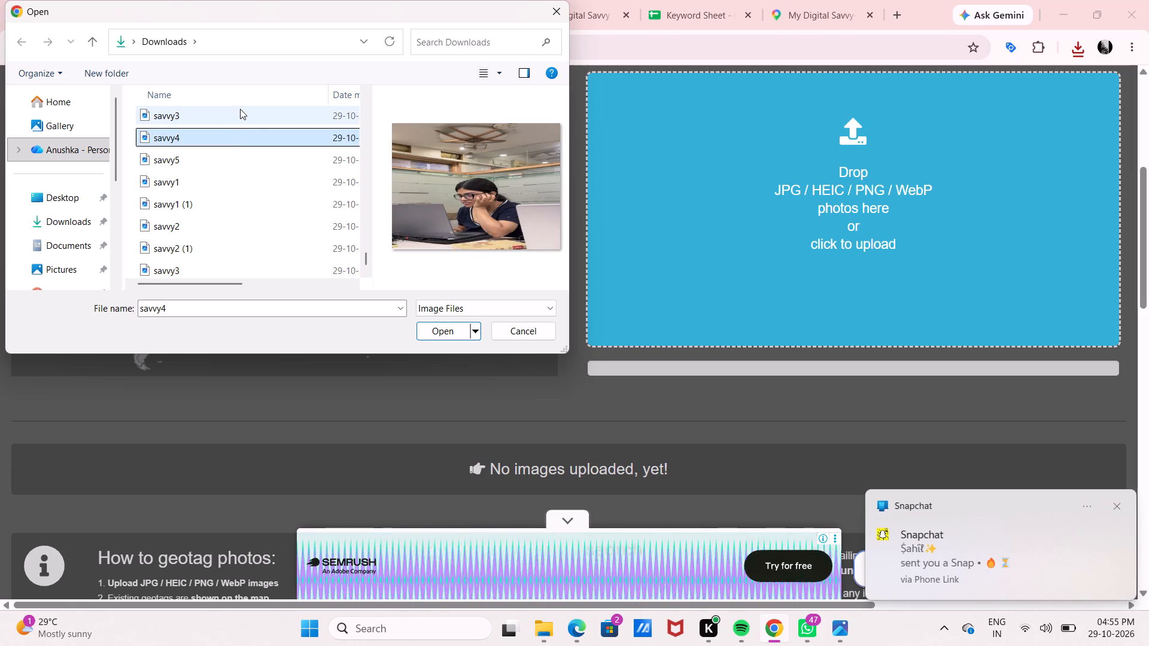
click(240, 109)
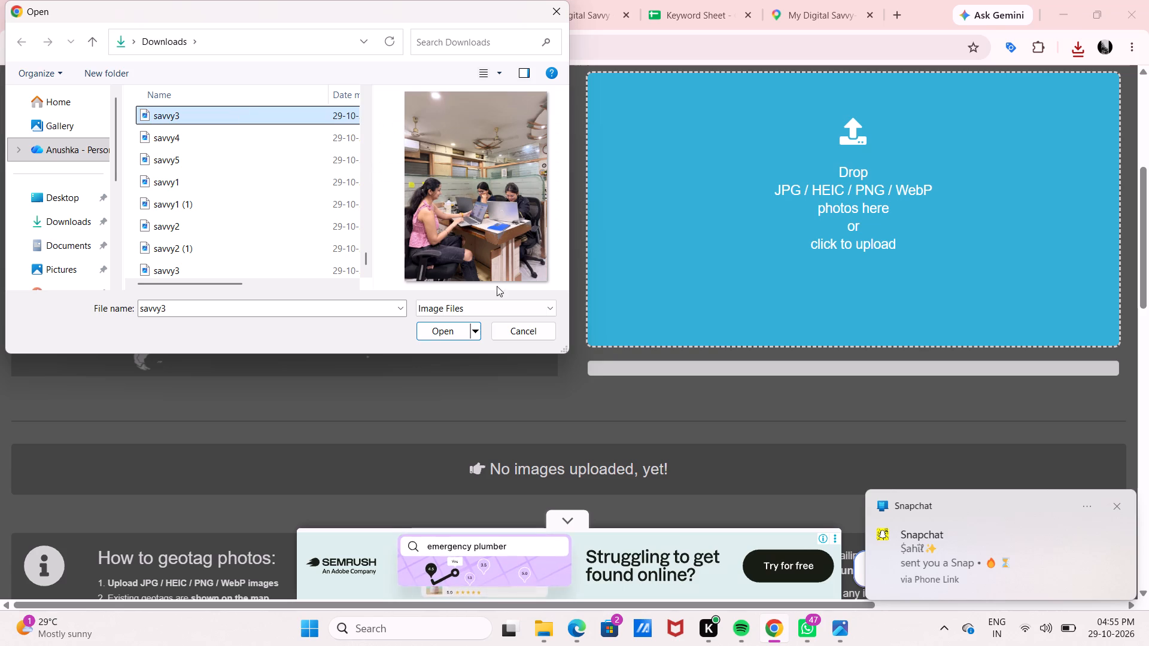
click(434, 333)
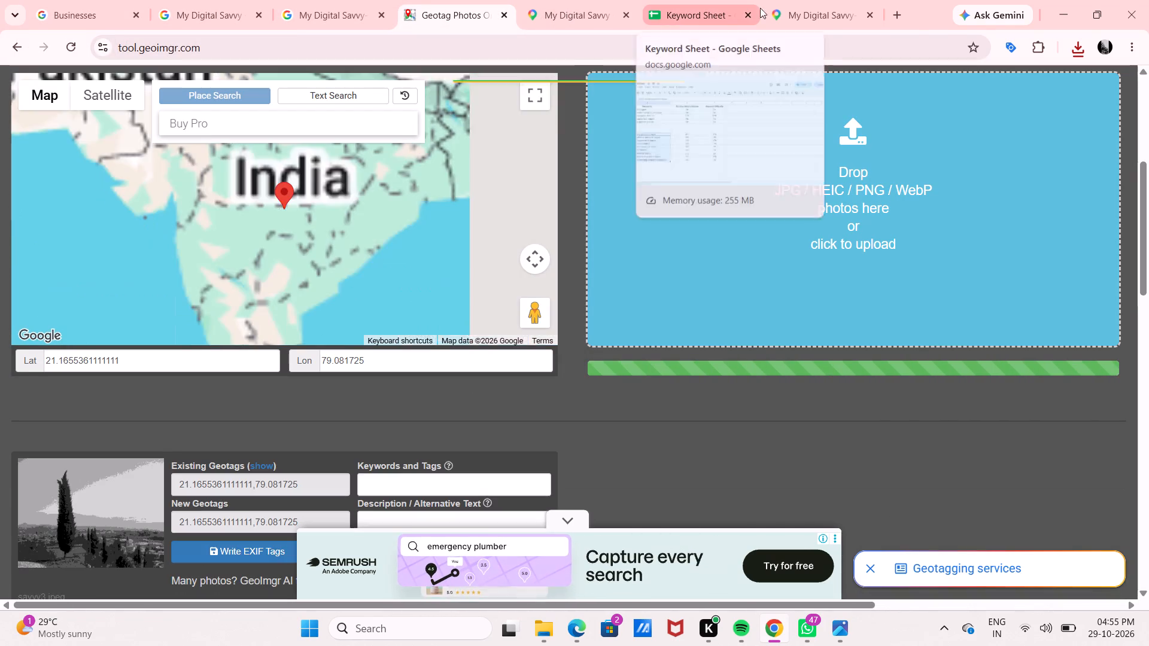
Set the photo's latitude to 21.1652335, copied from the My Digital Savvy- Digital Marketing Agency in Nagpur listing's Maps address.
click(783, 4)
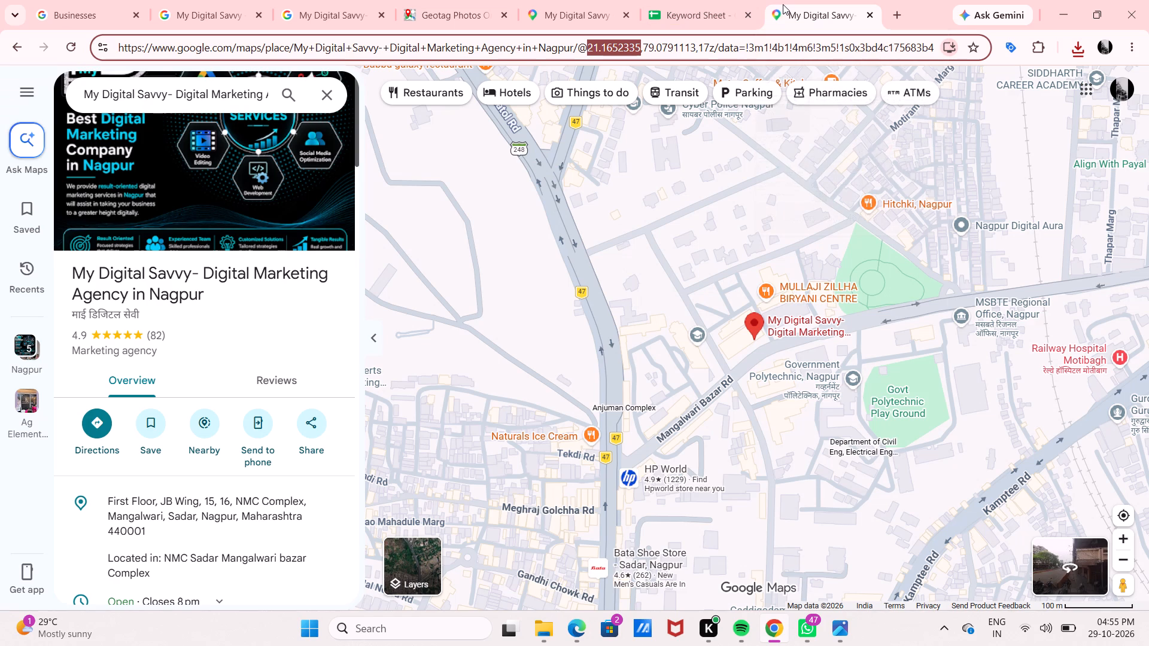
key(ctrl+c)
click(405, 0)
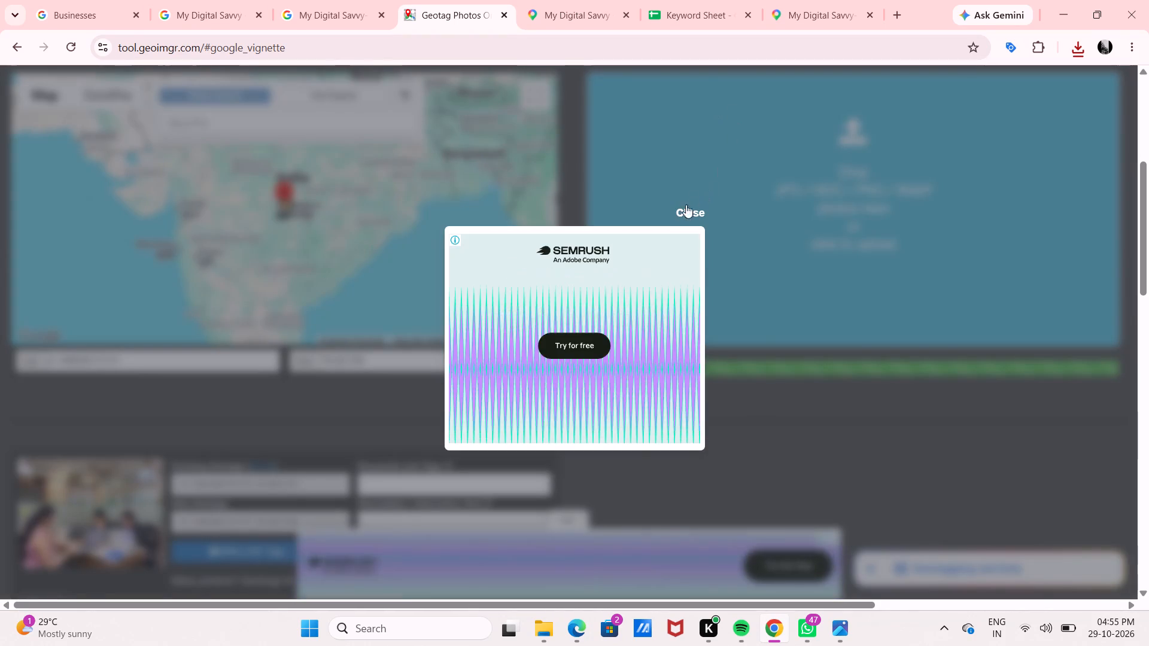
click(681, 212)
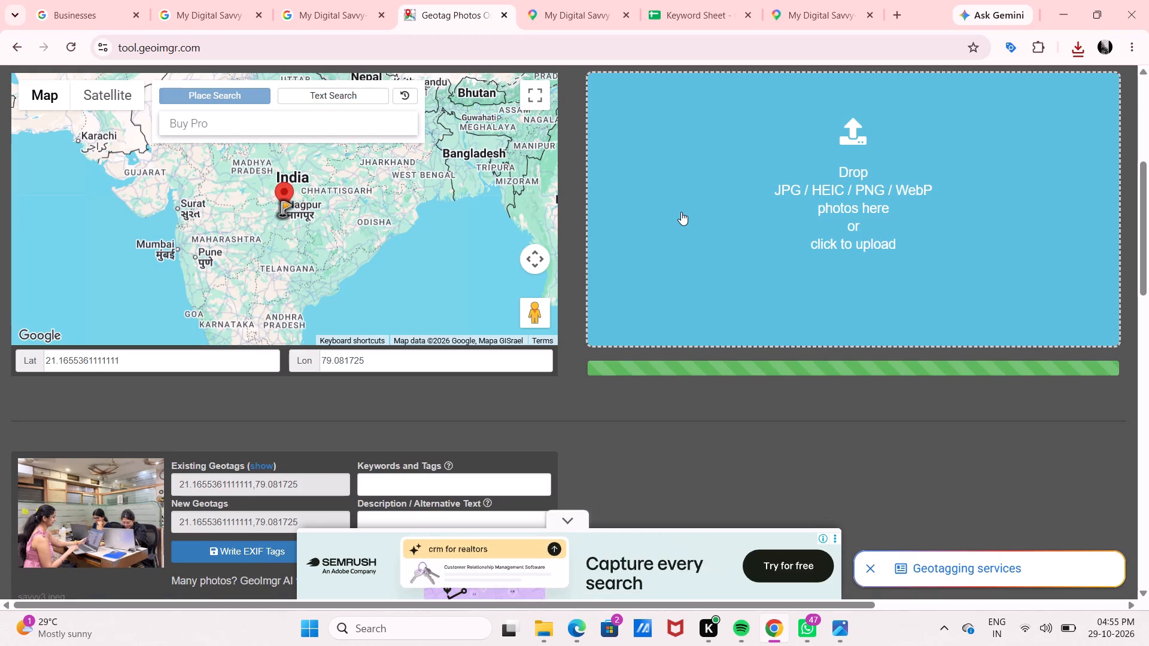
click(160, 354)
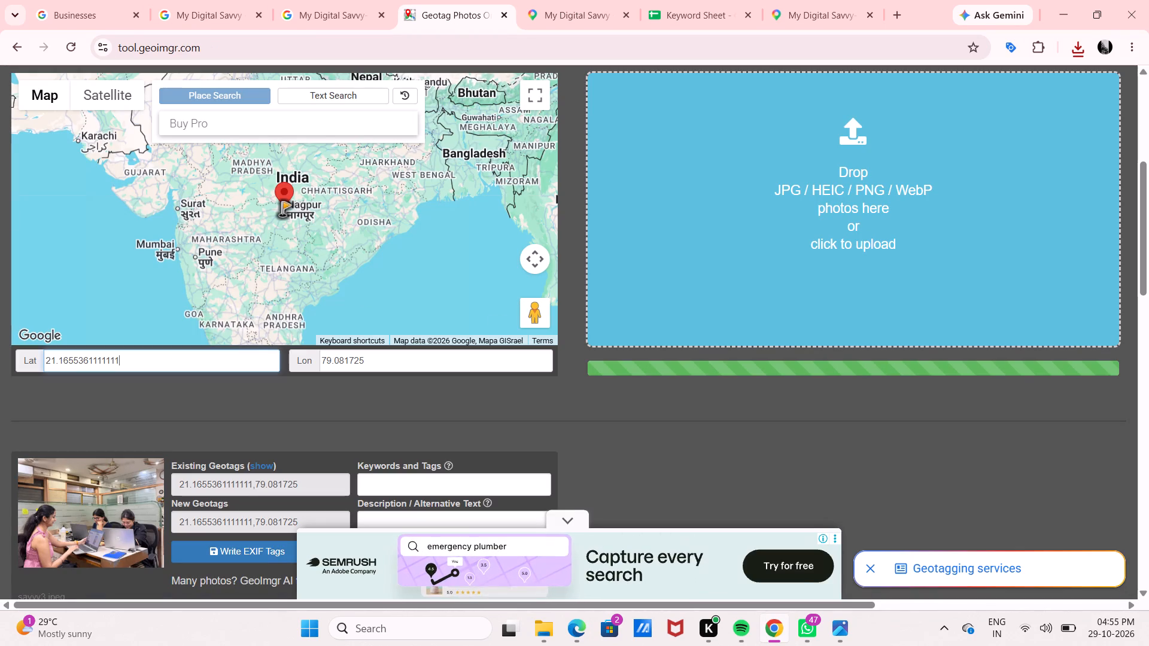
key(BackSpace)
key(BackSpace)
key(BackSpace)
key(BackSpace)
key(BackSpace)
key(BackSpace)
key(BackSpace)
key(BackSpace)
key(BackSpace)
key(BackSpace)
key(BackSpace)
key(BackSpace)
key(BackSpace)
key(BackSpace)
key(BackSpace)
key(BackSpace)
key(BackSpace)
key(BackSpace)
key(BackSpace)
key(BackSpace)
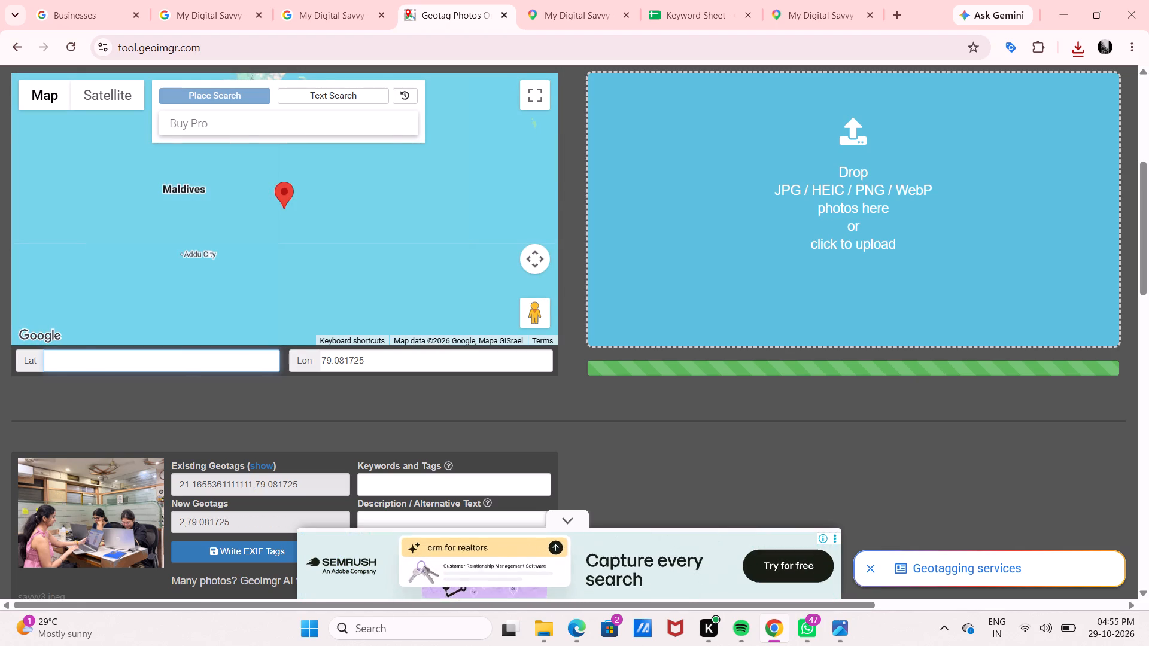
key(ctrl+v)
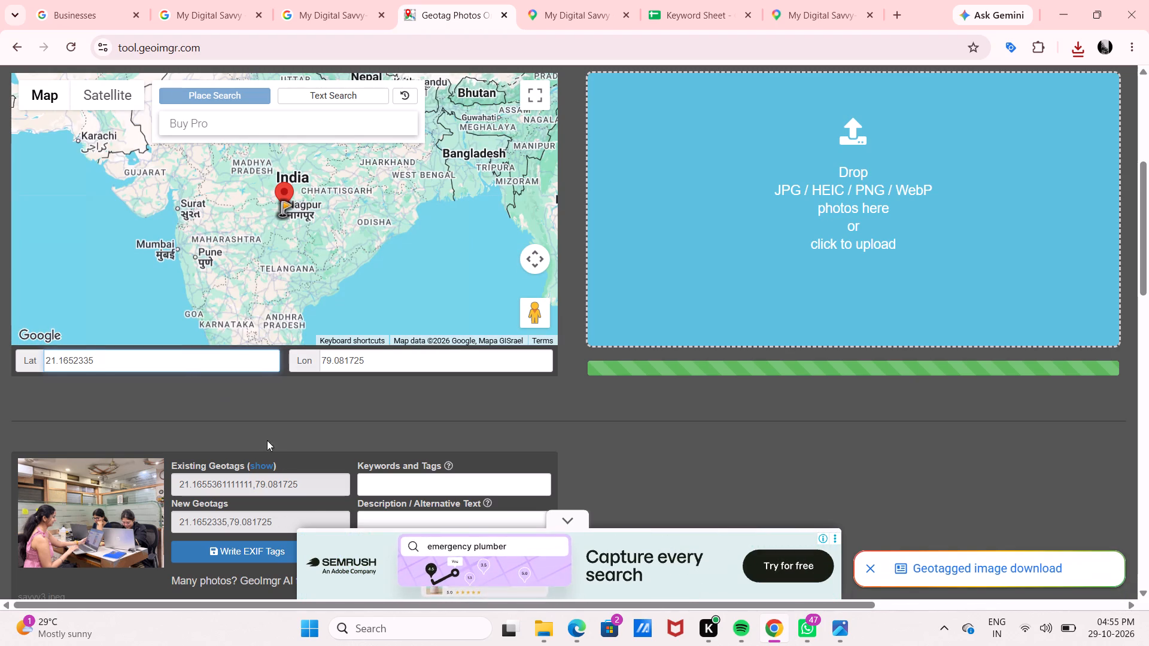
Set the photo's longitude to 79.0791113, copied from the My Digital Savvy- Digital Marketing Agency in Nagpur listing's Maps address.
click(801, 0)
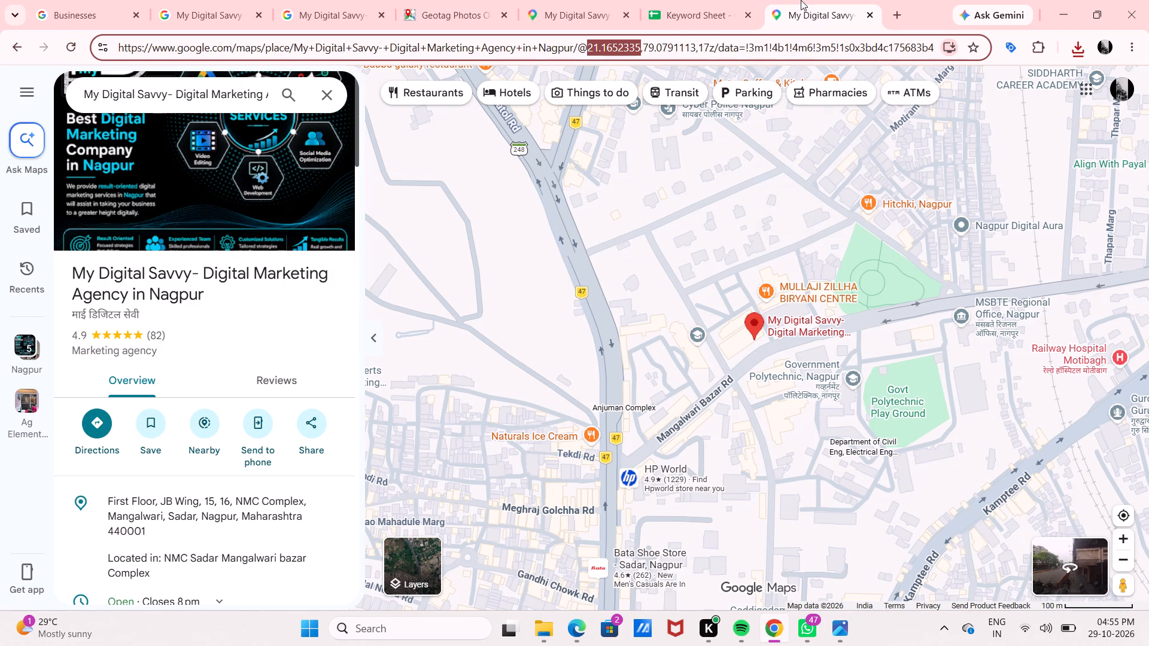
drag(644, 45, 686, 46)
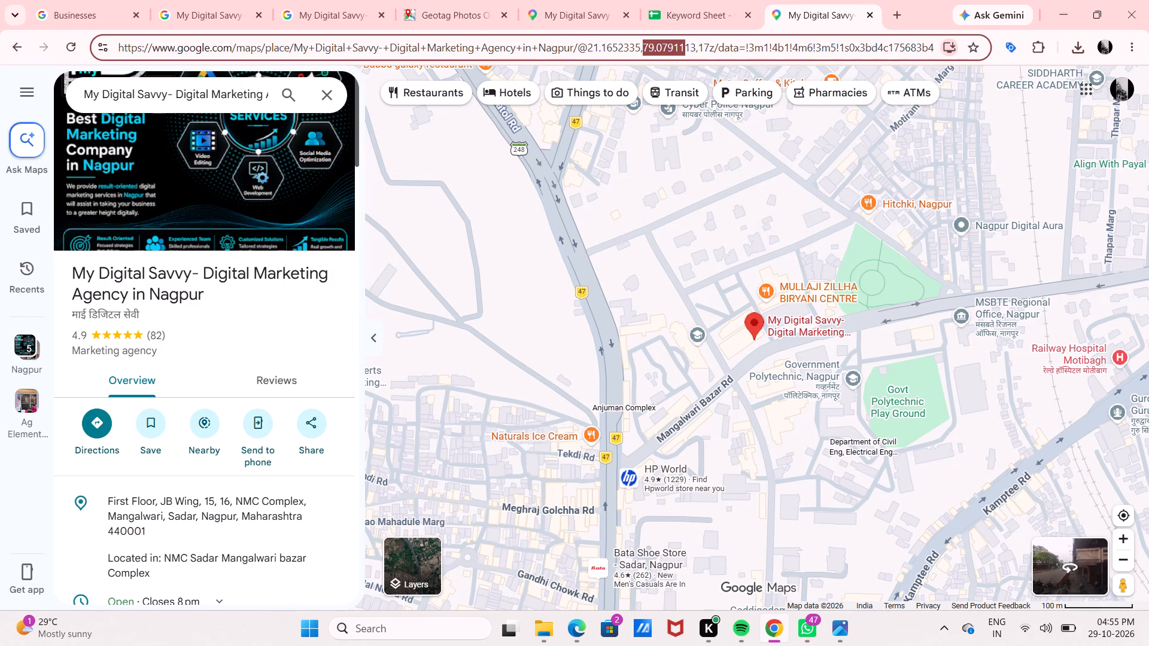
drag(686, 46, 694, 47)
key(ctrl+c)
click(443, 5)
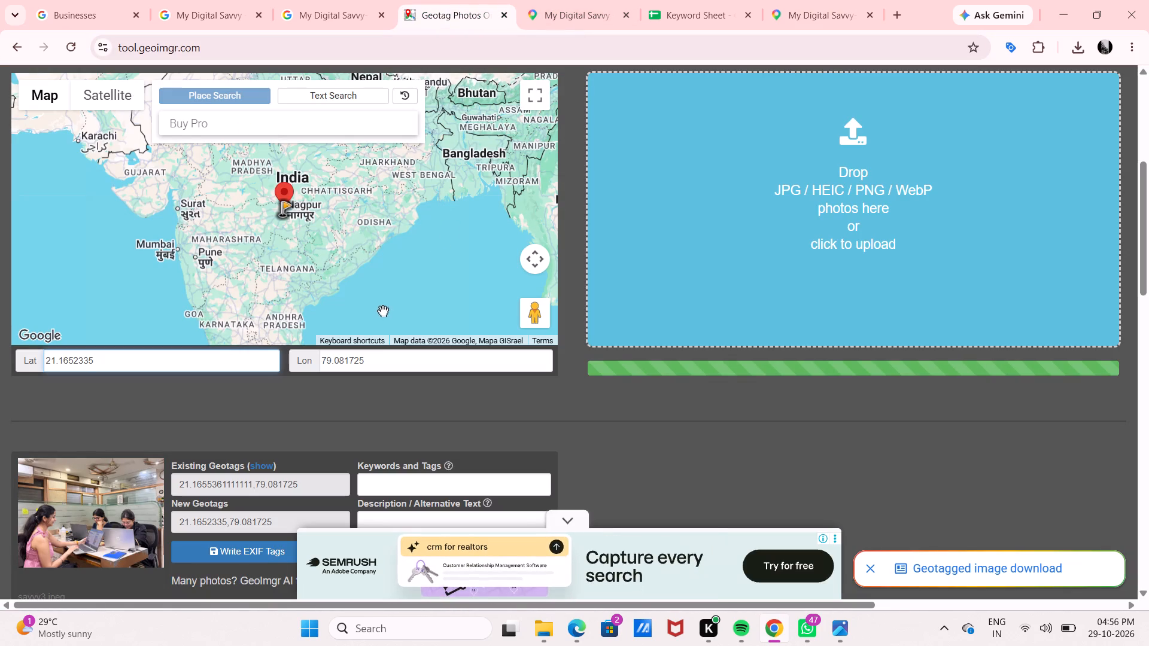
click(794, 7)
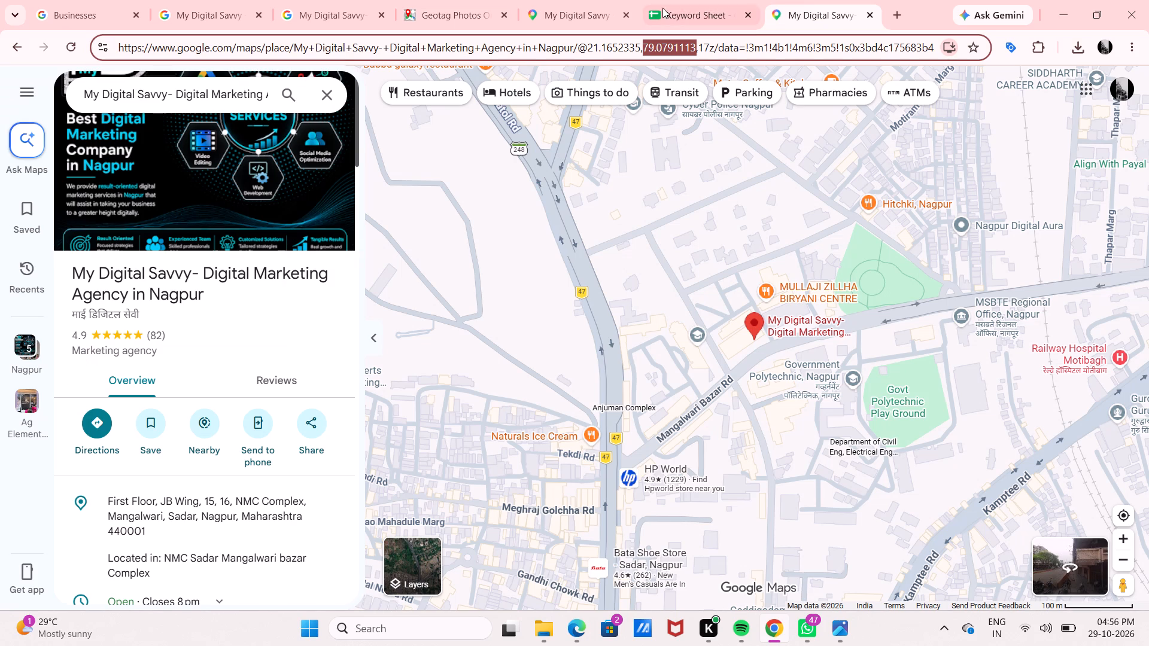
click(565, 5)
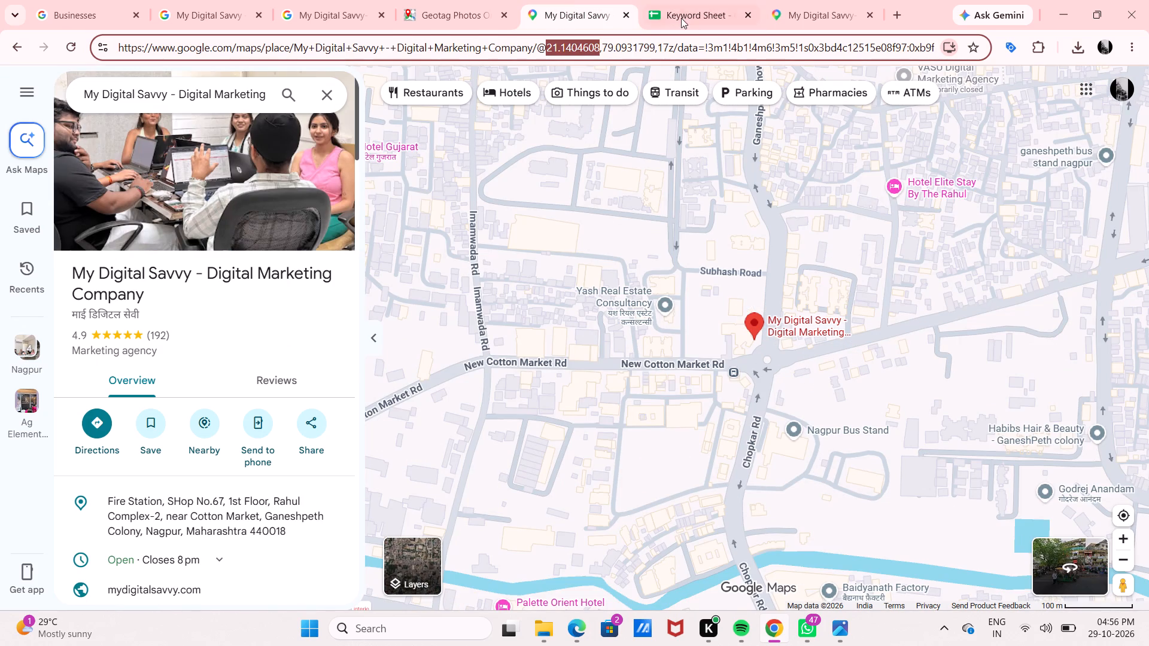
click(445, 9)
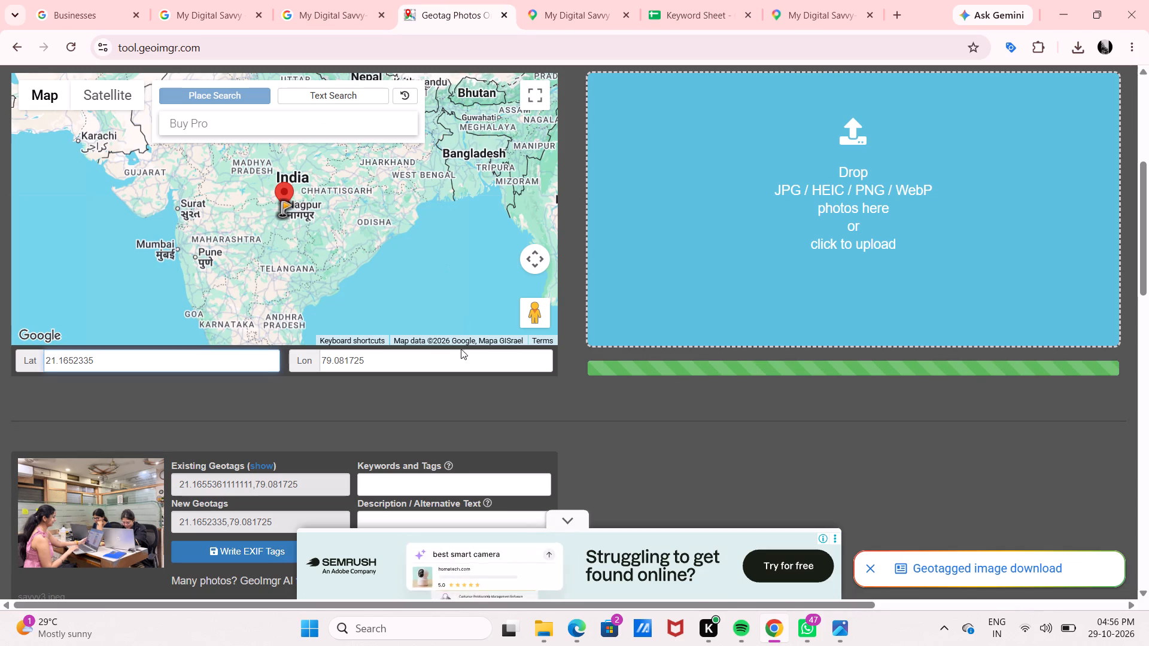
click(418, 363)
key(BackSpace)
key(BackSpace)
key(BackSpace)
key(BackSpace)
key(BackSpace)
key(BackSpace)
key(BackSpace)
key(BackSpace)
key(BackSpace)
key(BackSpace)
key(BackSpace)
key(BackSpace)
key(BackSpace)
key(BackSpace)
key(BackSpace)
key(BackSpace)
key(BackSpace)
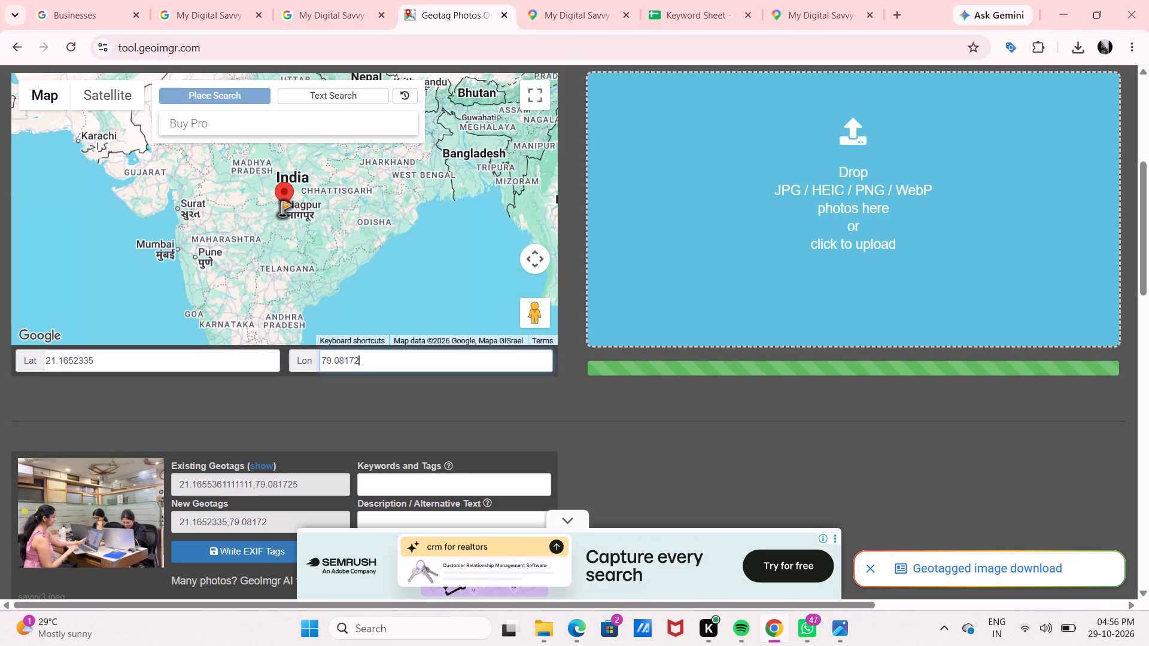
key(ctrl+v)
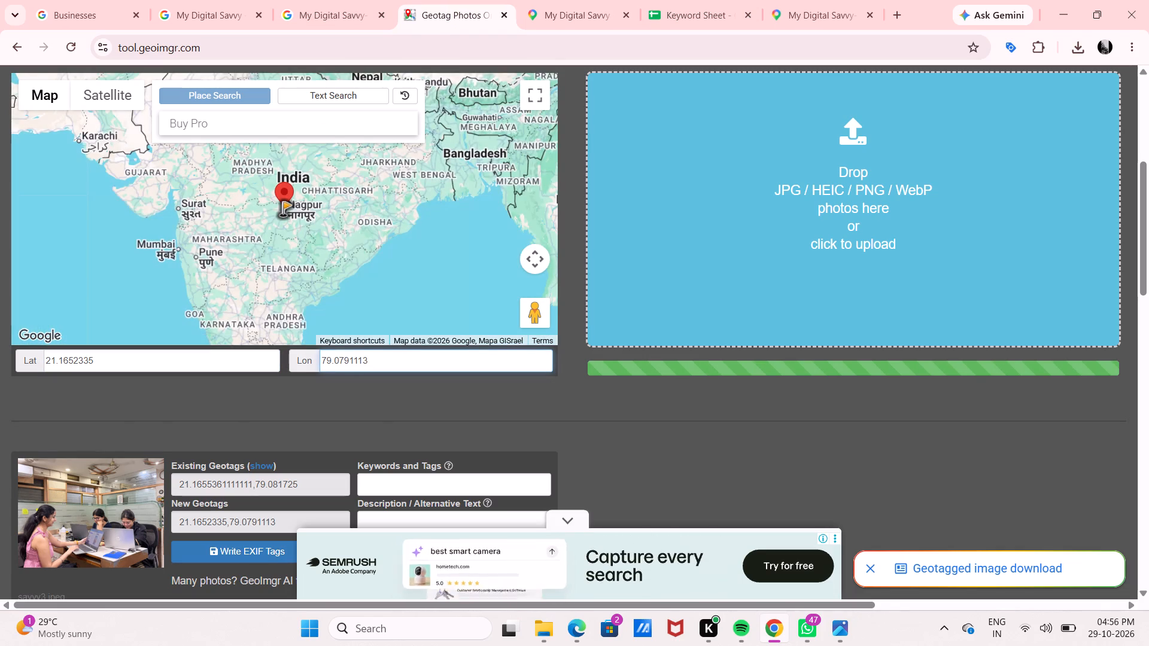
Fill the photo's keywords and tags with the Nagpur keywords copied from cells A10:A18 of the Keyword Sheet.
scroll(529, 409, down, 1)
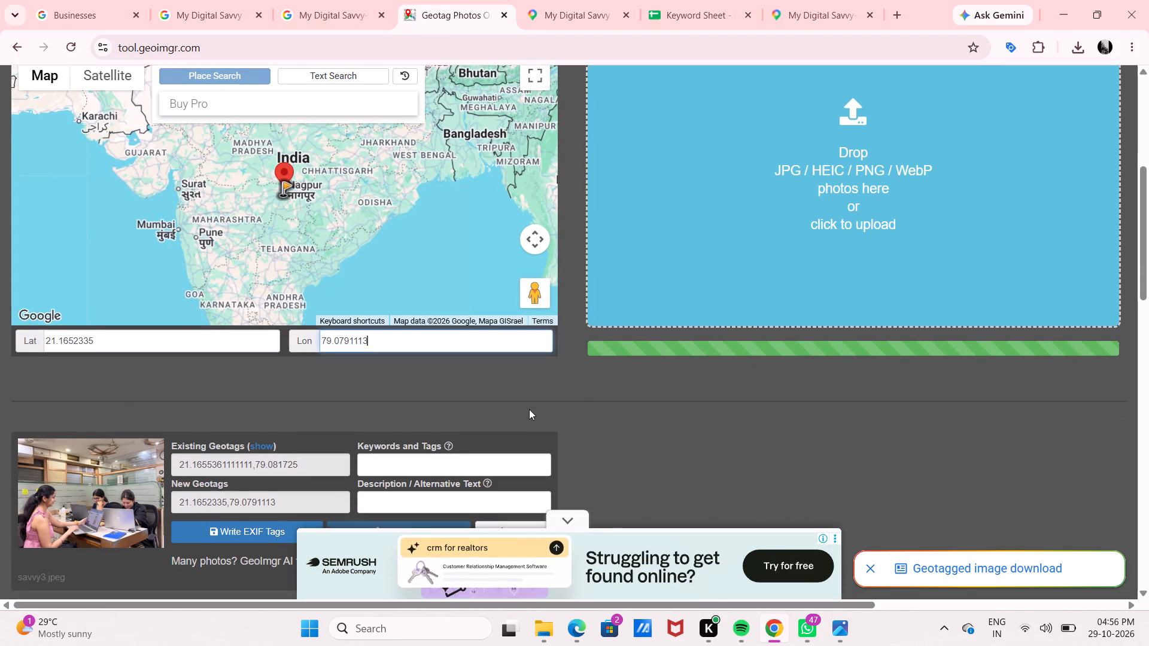
scroll(529, 409, down, 1)
click(452, 458)
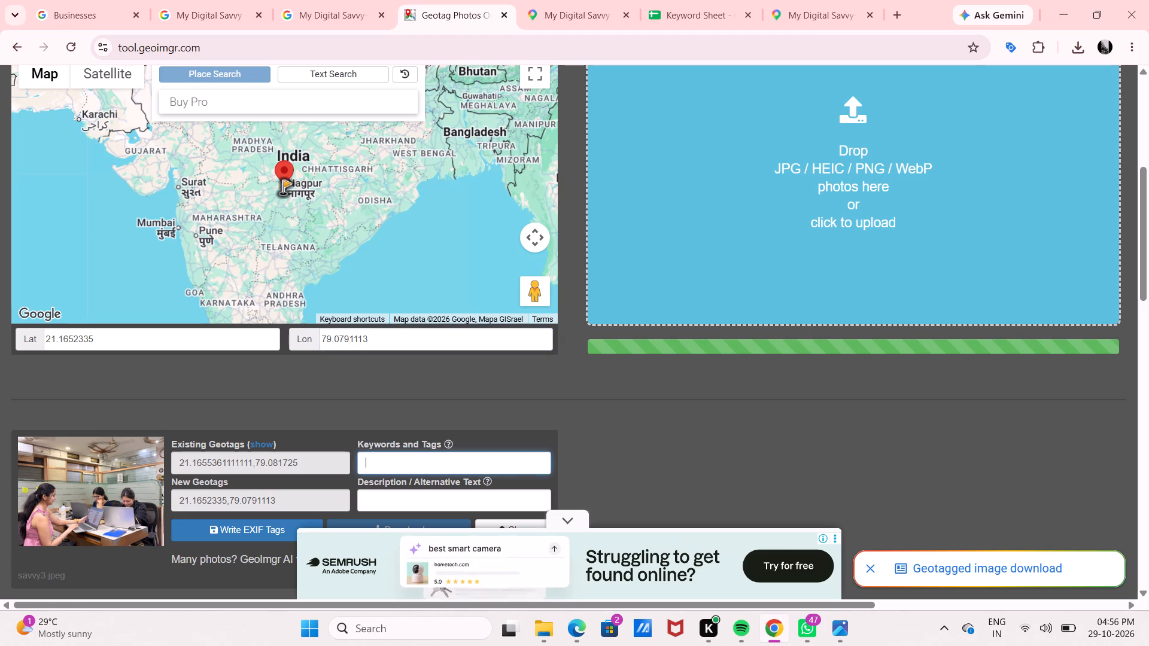
click(687, 15)
key(ctrl+c)
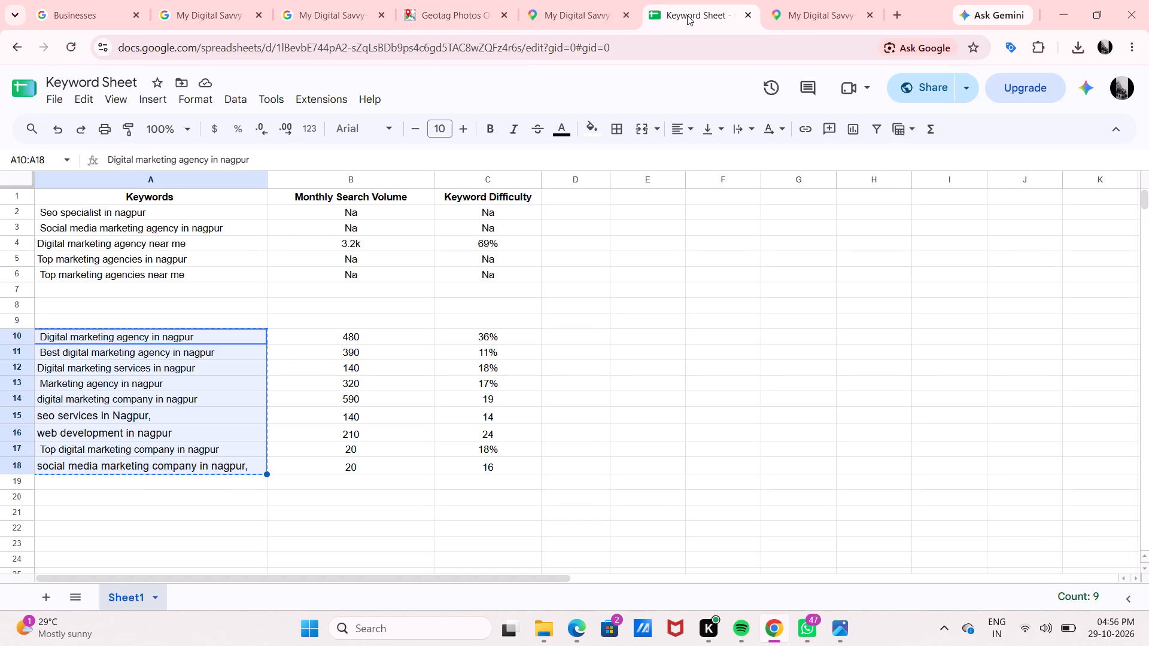
click(434, 8)
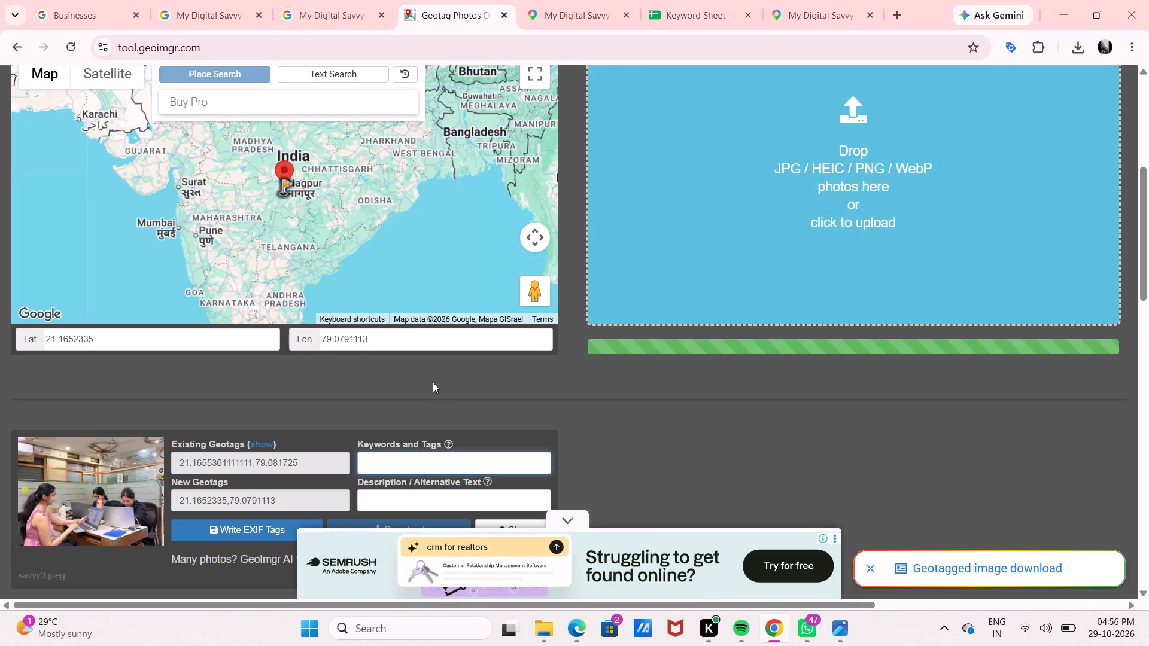
key(ctrl+v)
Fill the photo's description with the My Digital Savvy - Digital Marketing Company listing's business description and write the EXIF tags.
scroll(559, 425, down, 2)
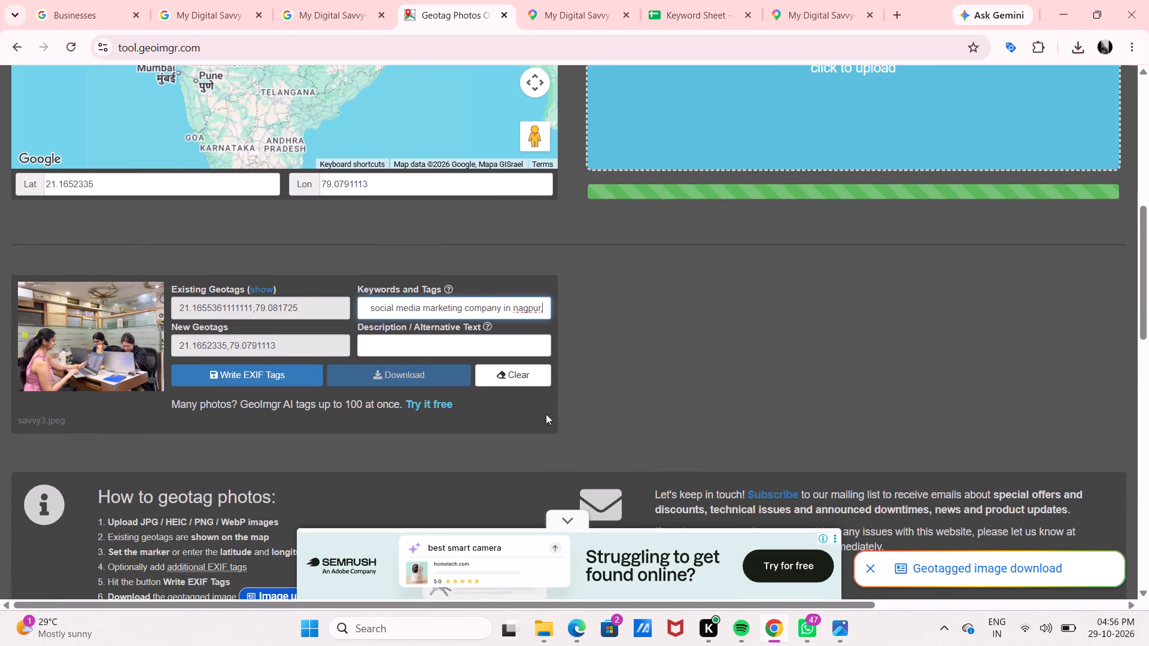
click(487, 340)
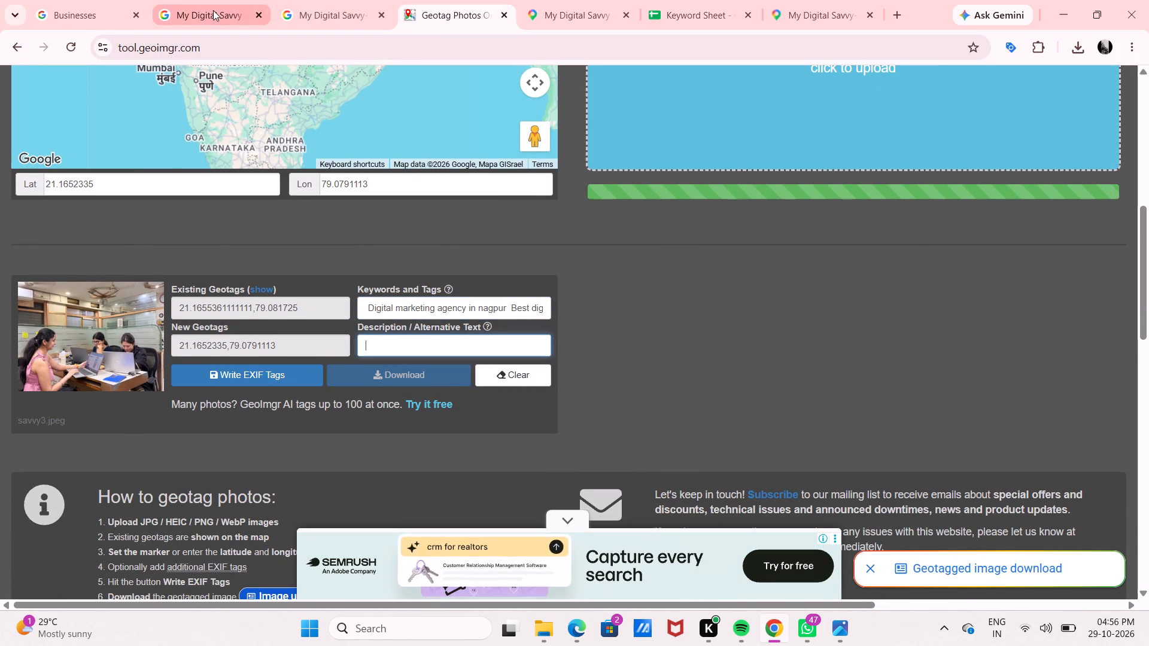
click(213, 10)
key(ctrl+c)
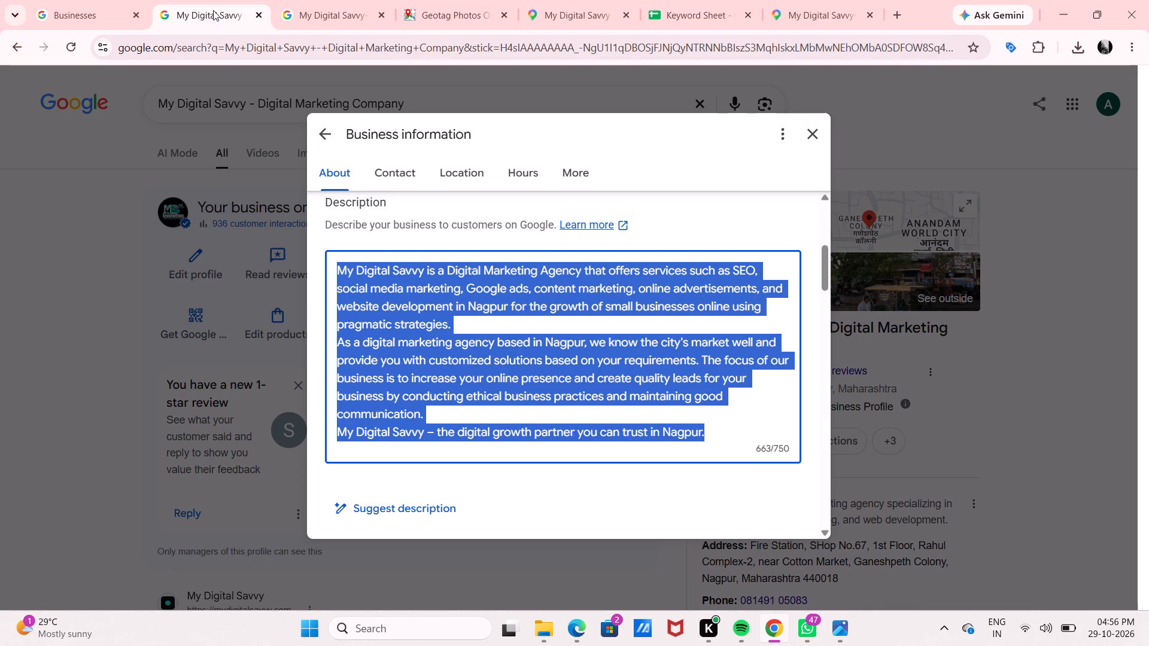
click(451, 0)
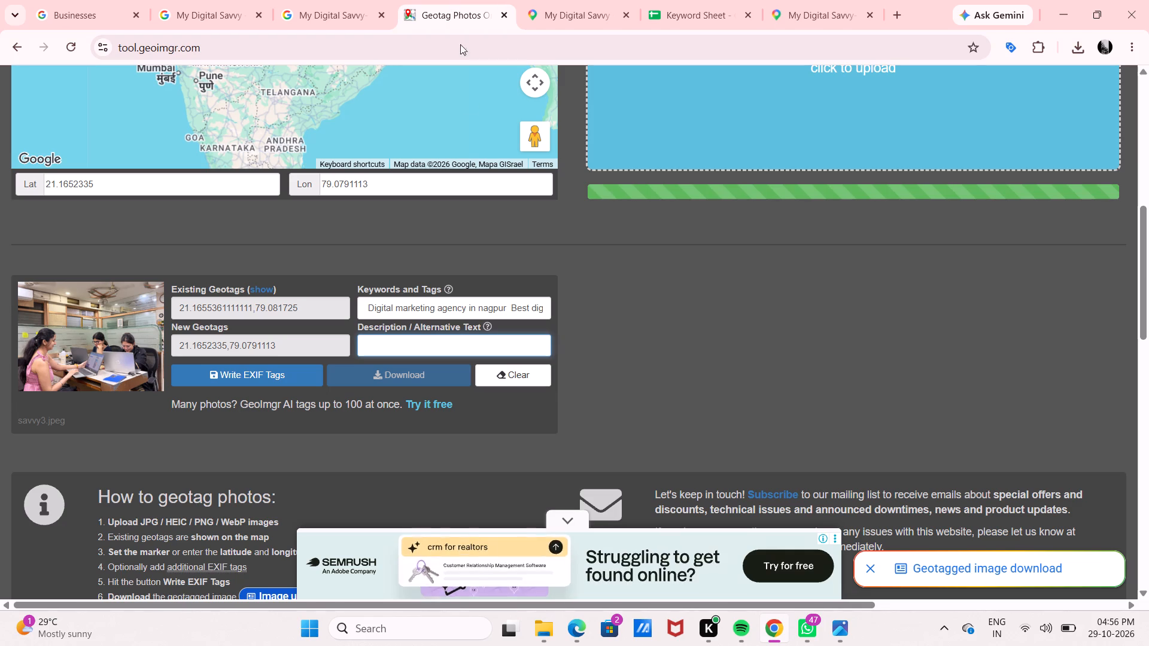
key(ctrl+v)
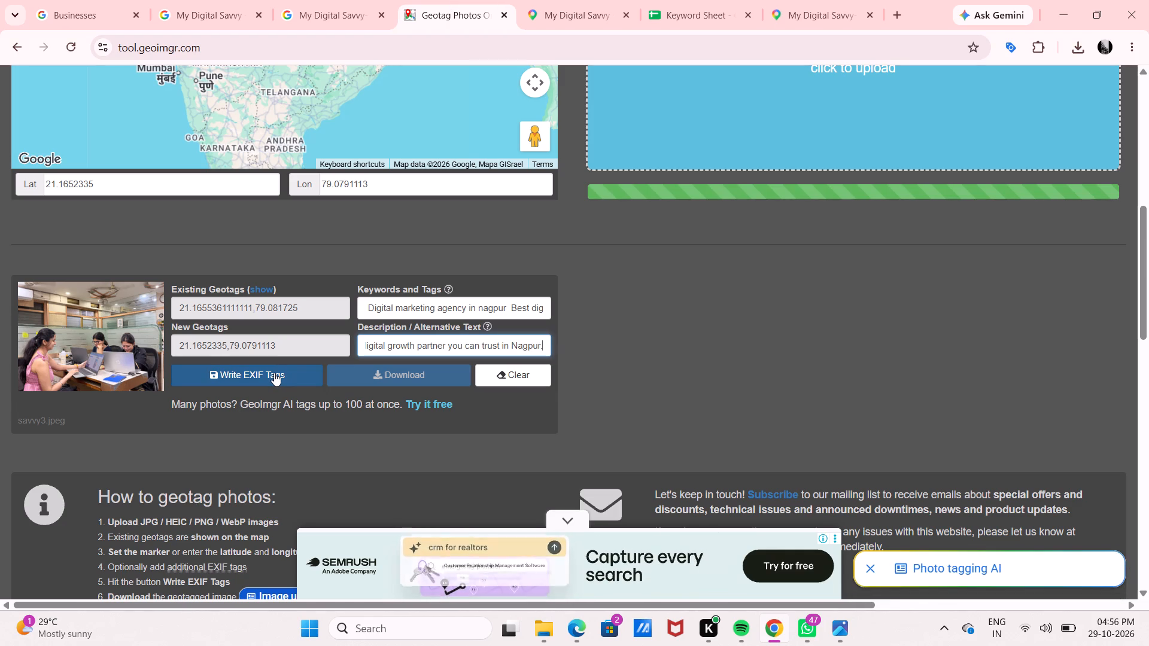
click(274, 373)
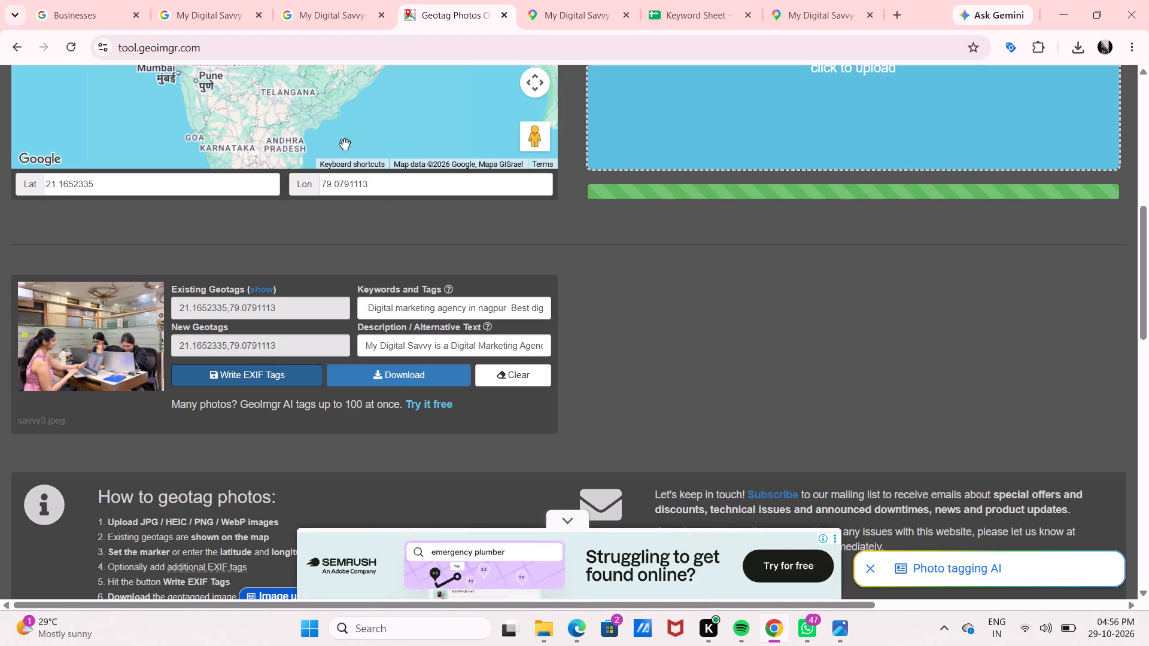
Replace the photo's description with the business description copied from the My Digital Savvy- Digital Marketing Agency in Nagpur listing's profile.
click(206, 0)
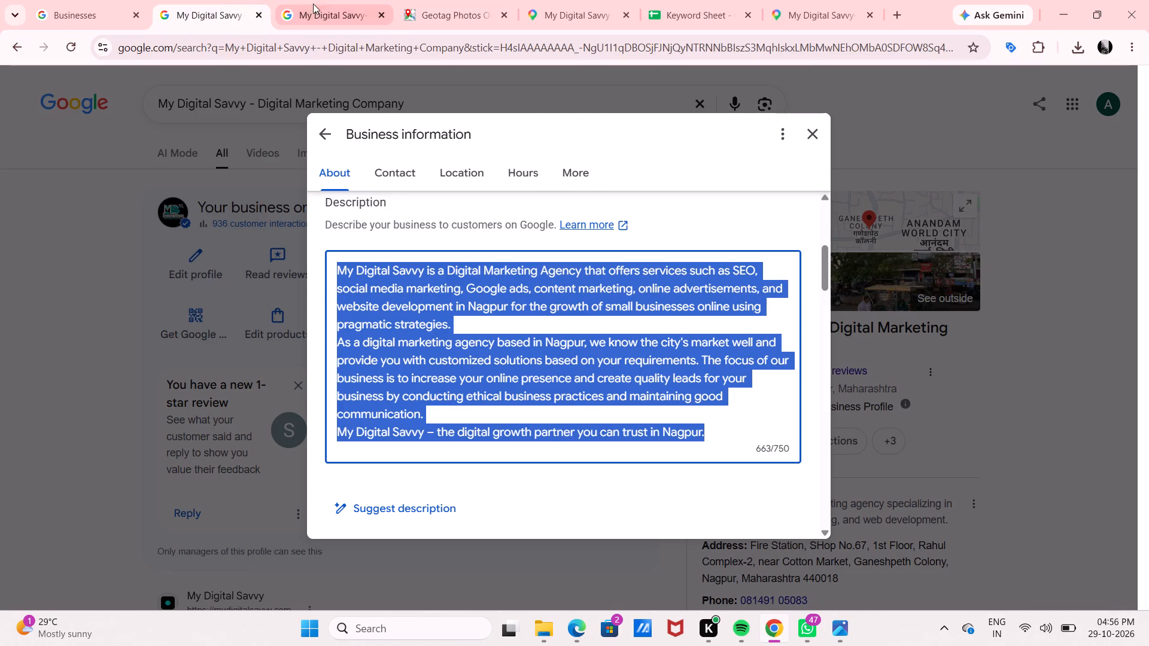
click(323, 6)
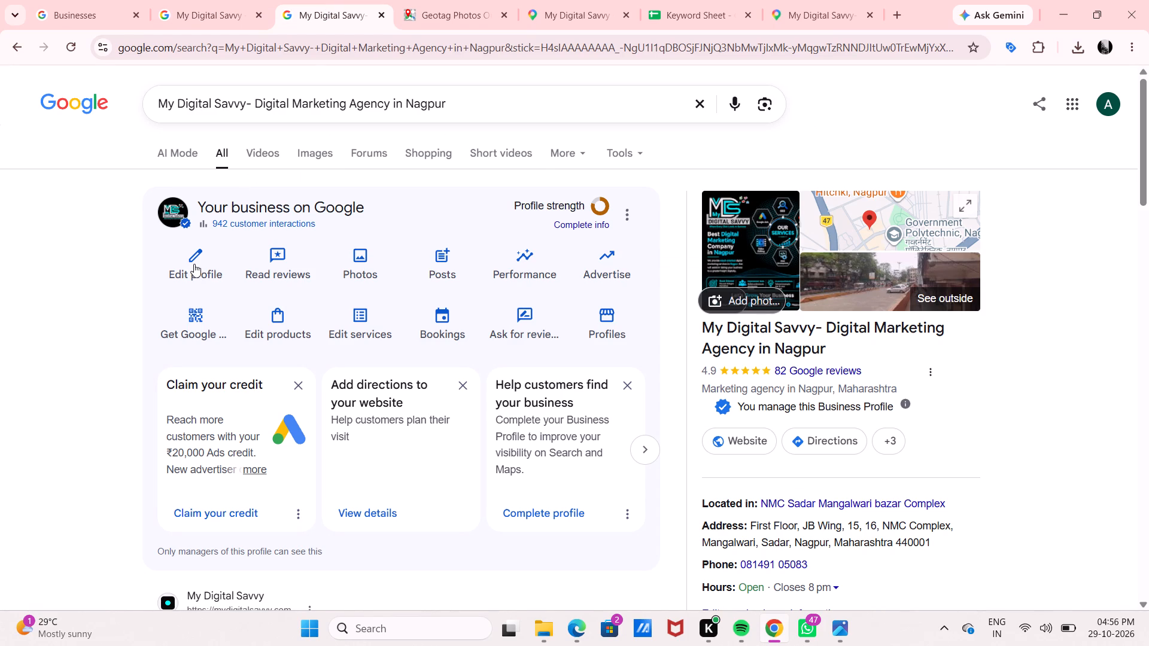
click(193, 263)
click(798, 8)
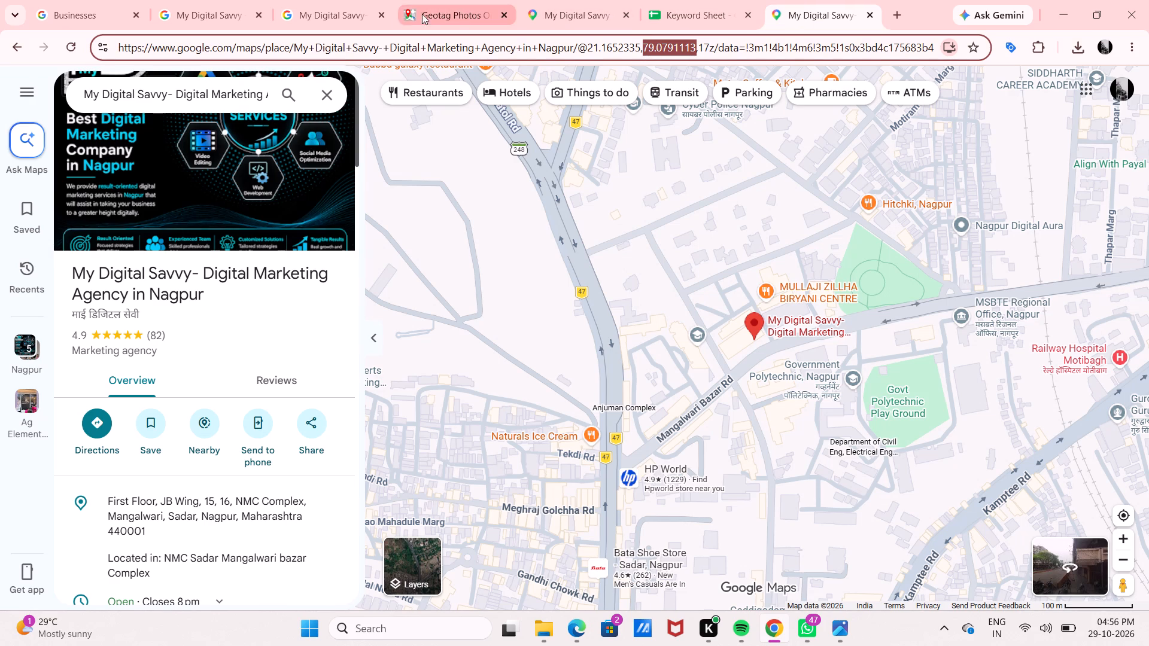
click(346, 14)
scroll(676, 393, down, 1)
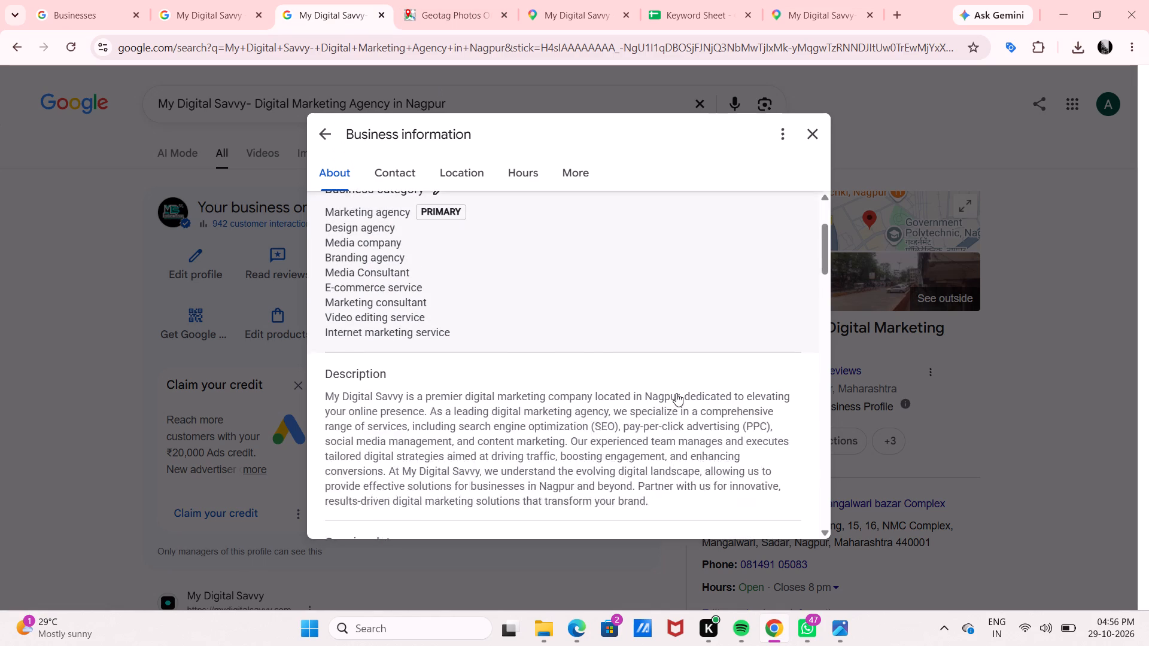
scroll(676, 393, down, 2)
click(579, 382)
scroll(529, 383, down, 1)
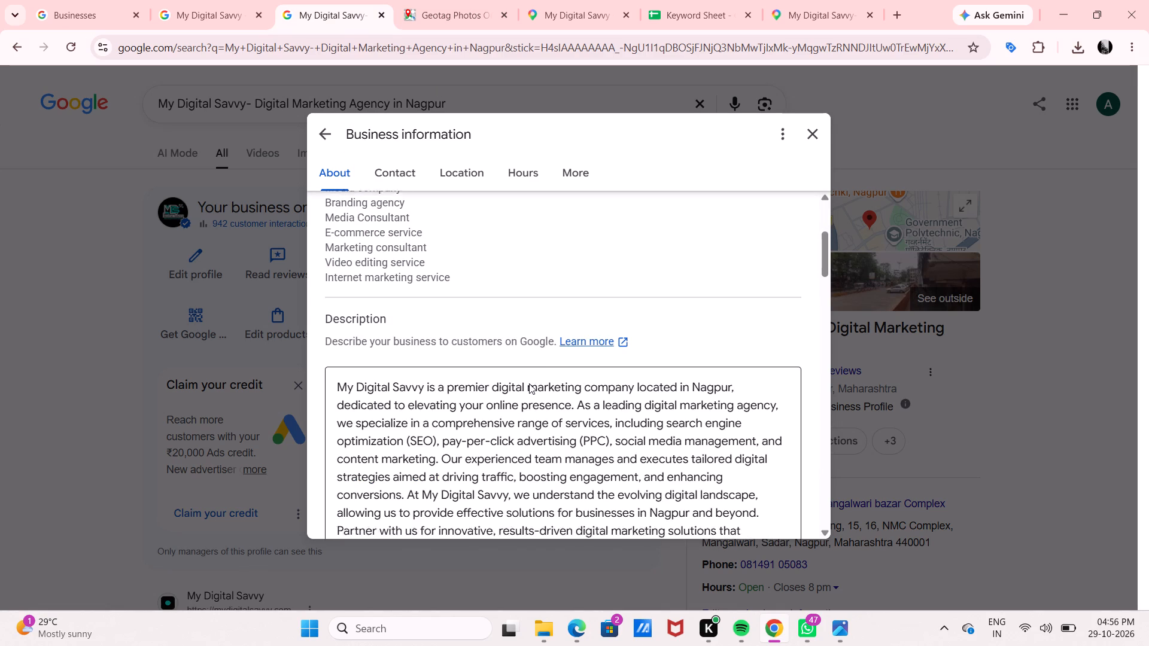
scroll(529, 383, down, 1)
drag(338, 290, 566, 470)
key(ctrl+c)
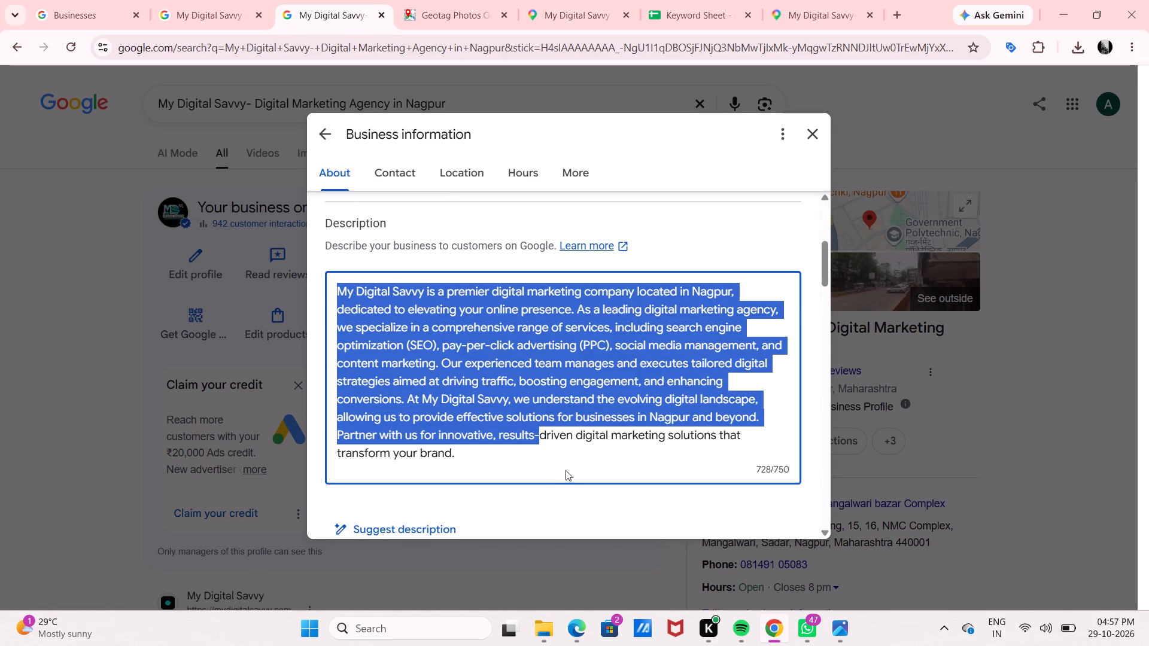
click(458, 0)
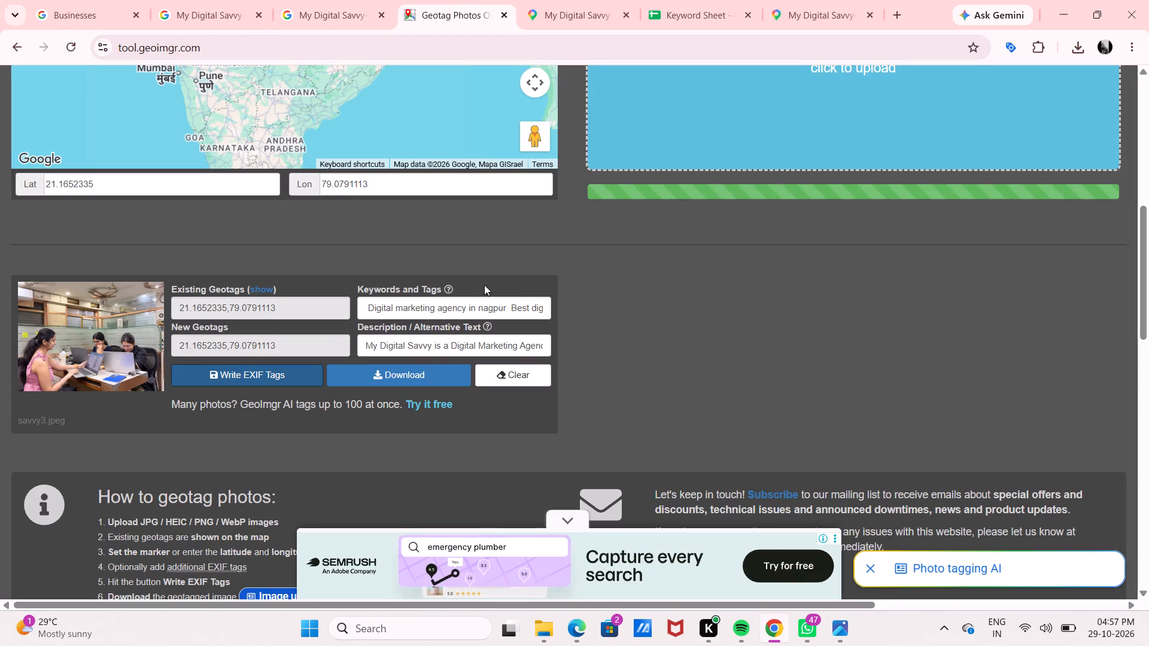
drag(364, 342, 381, 341)
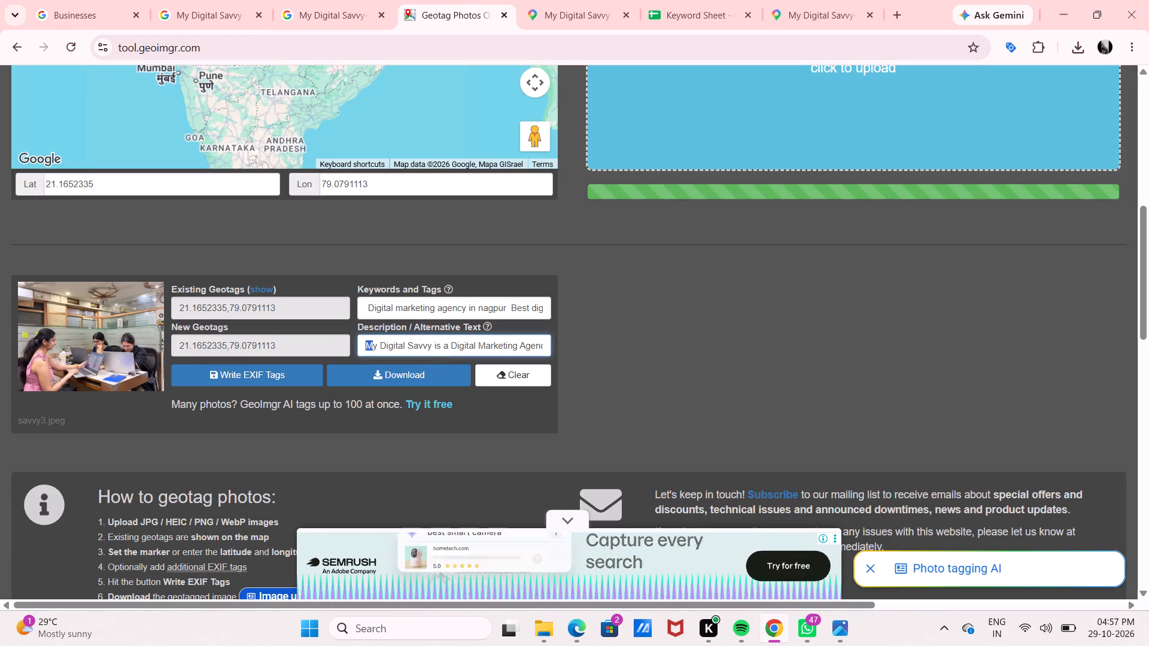
drag(381, 341, 649, 333)
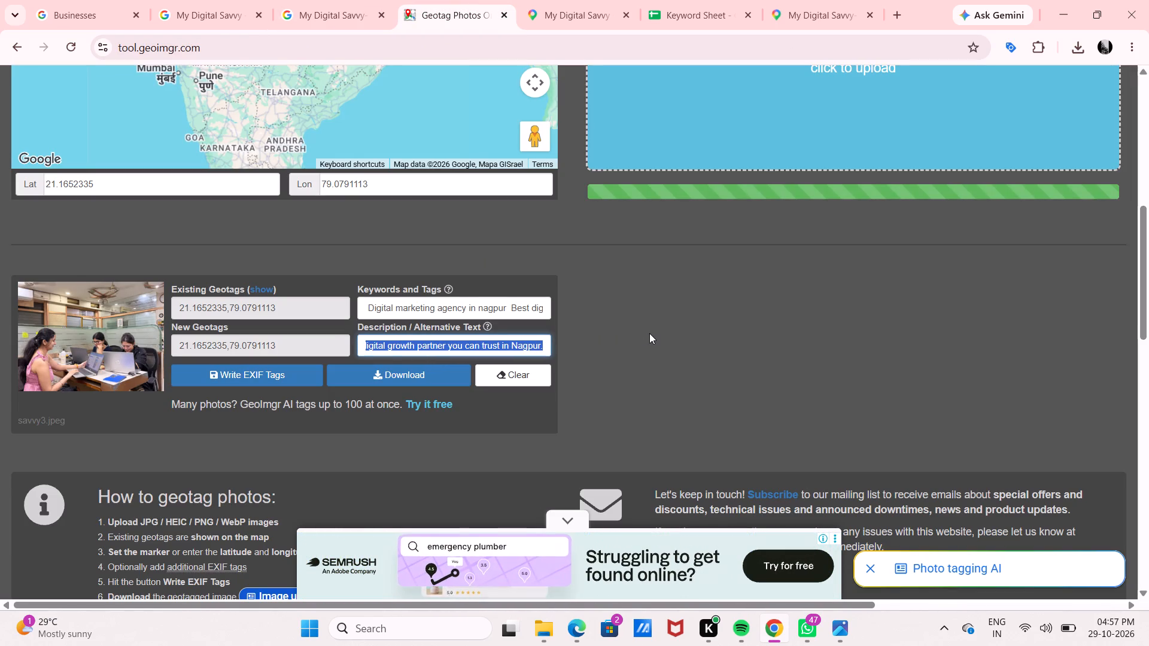
key(Delete)
key(ctrl+v)
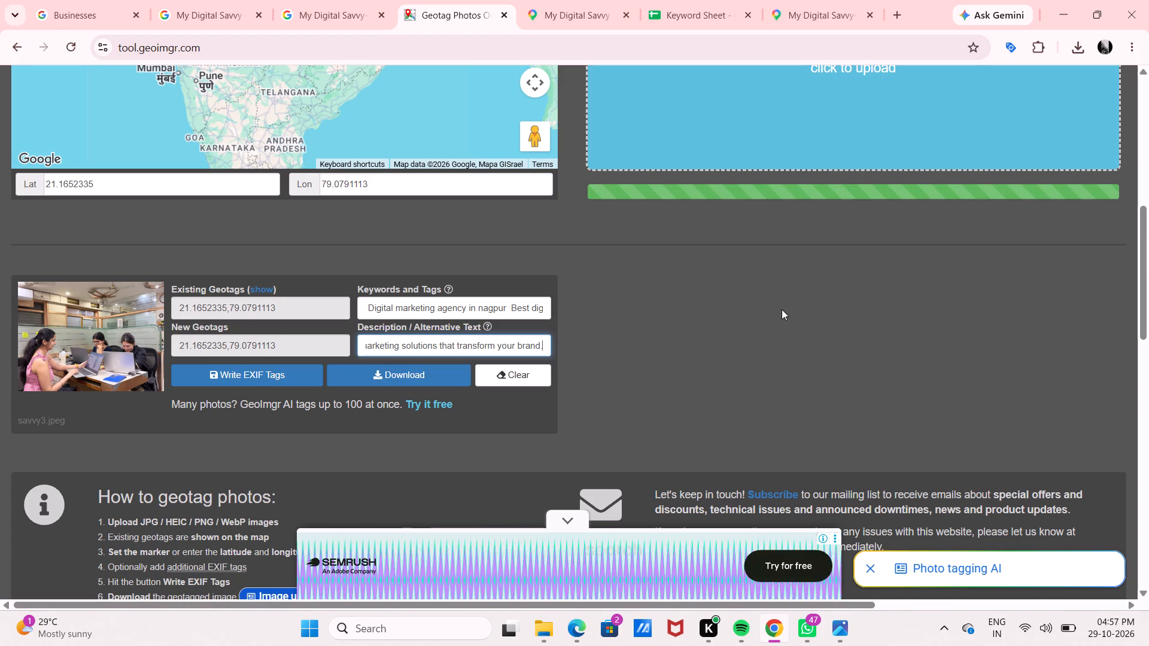
Write the EXIF tags to the savvy3 photo and download the geotagged image.
click(813, 2)
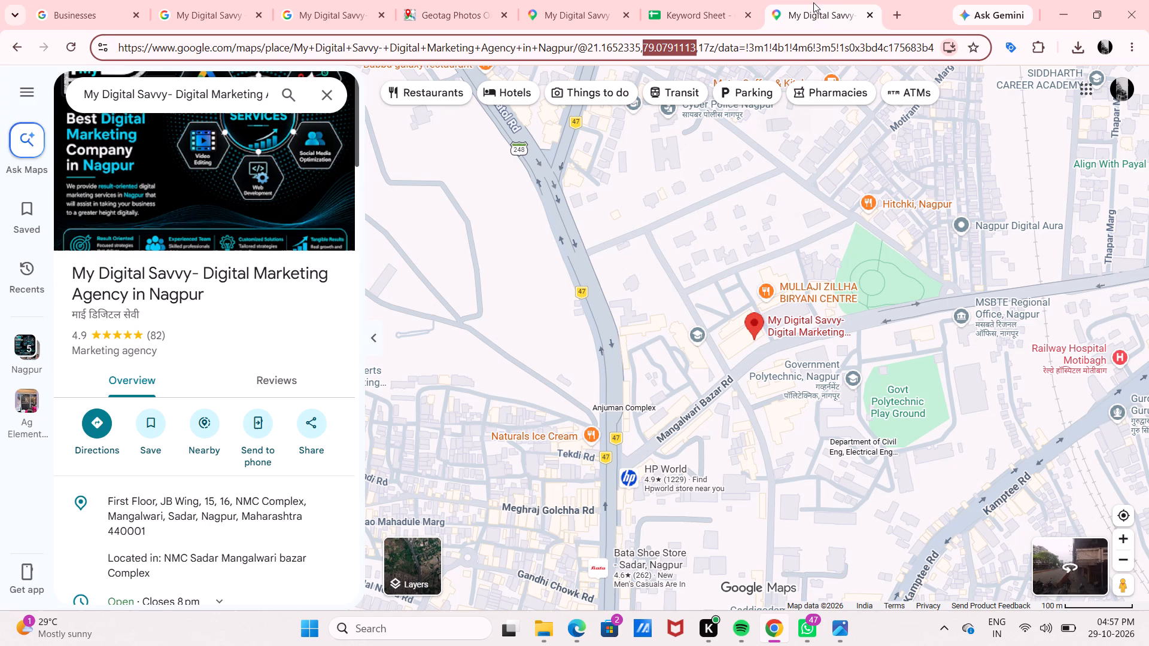
click(440, 8)
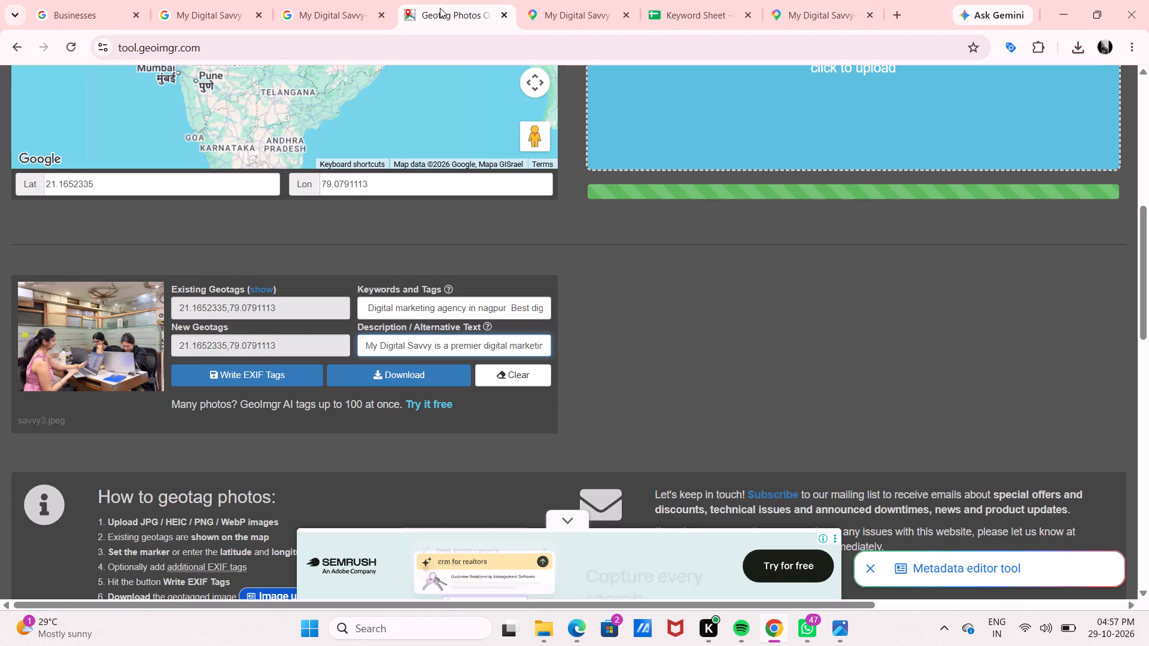
click(243, 378)
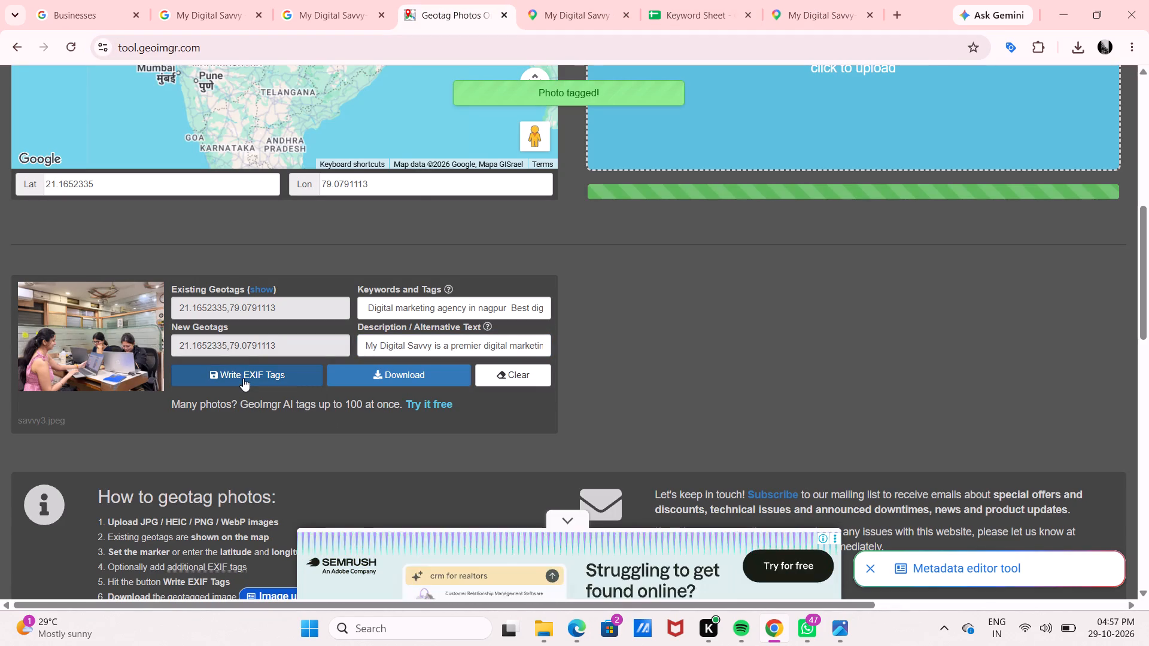
click(393, 373)
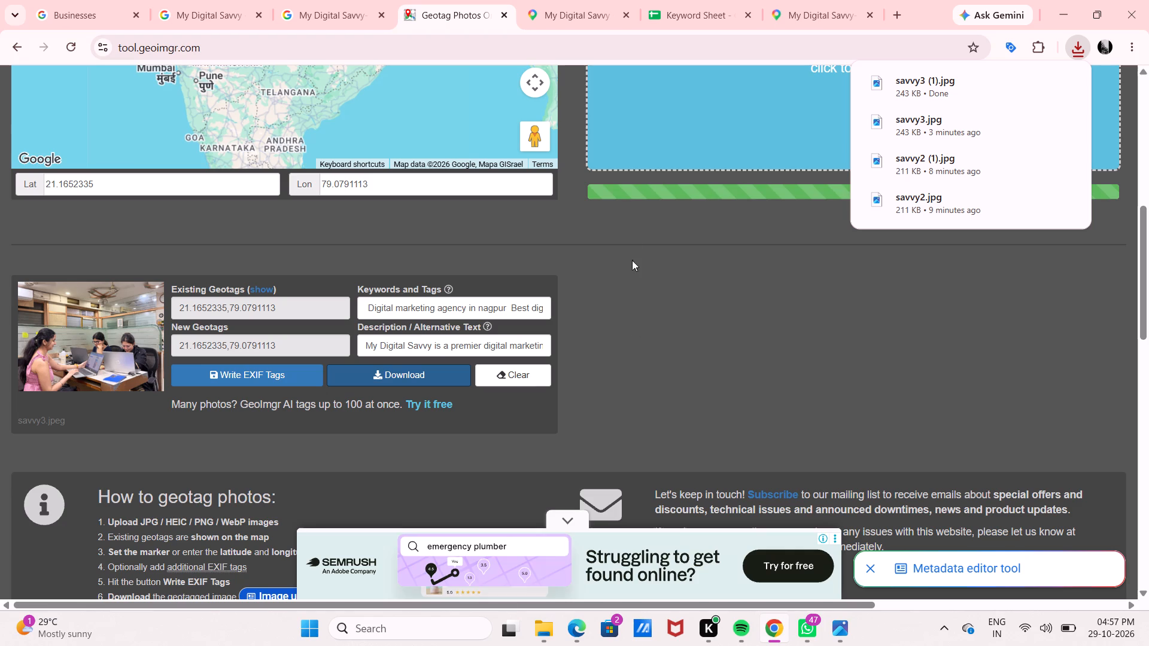
Upload the geotagged savvy3 photo from Downloads to the My Digital Savvy - Digital Marketing Company listing's photos.
click(184, 0)
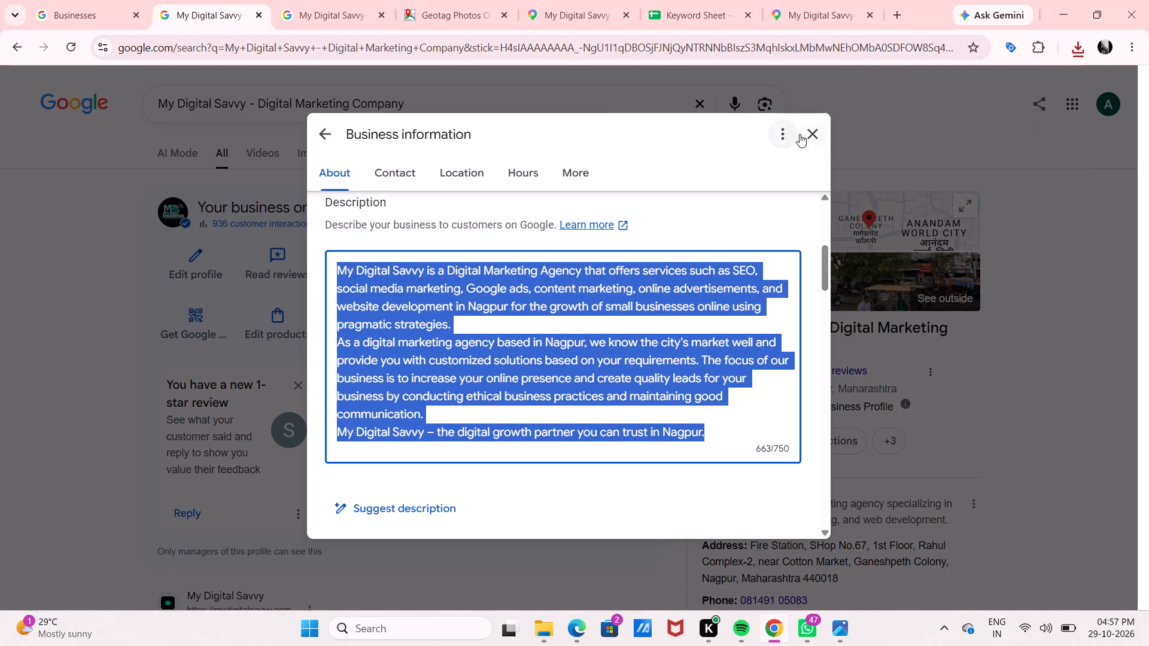
click(809, 131)
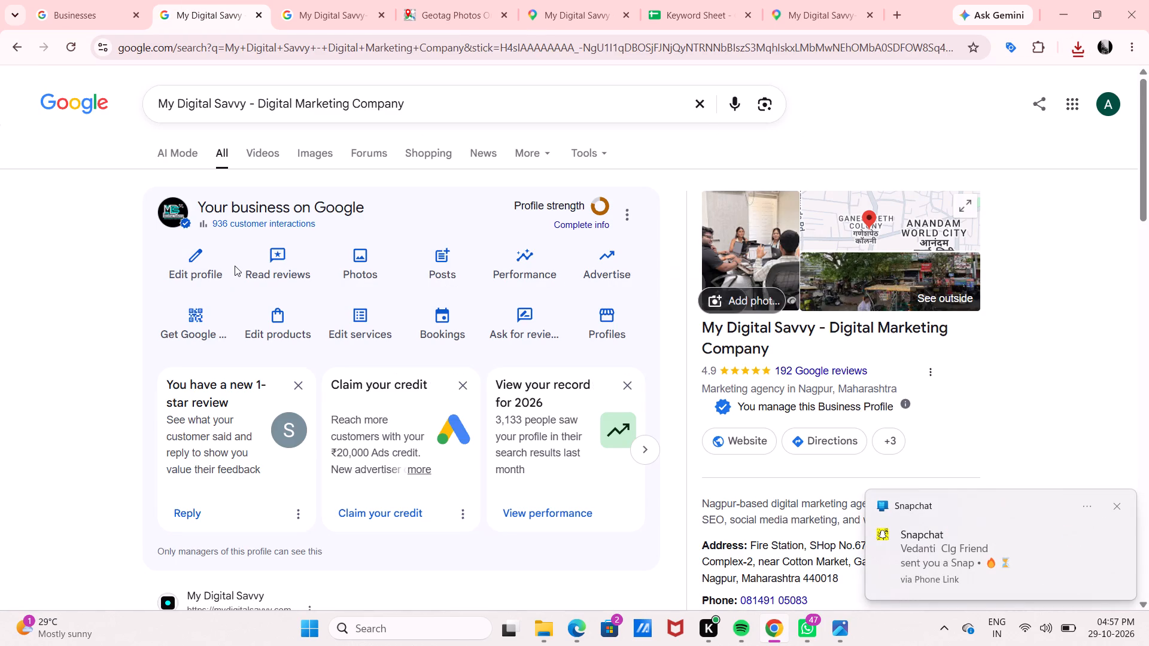
click(351, 270)
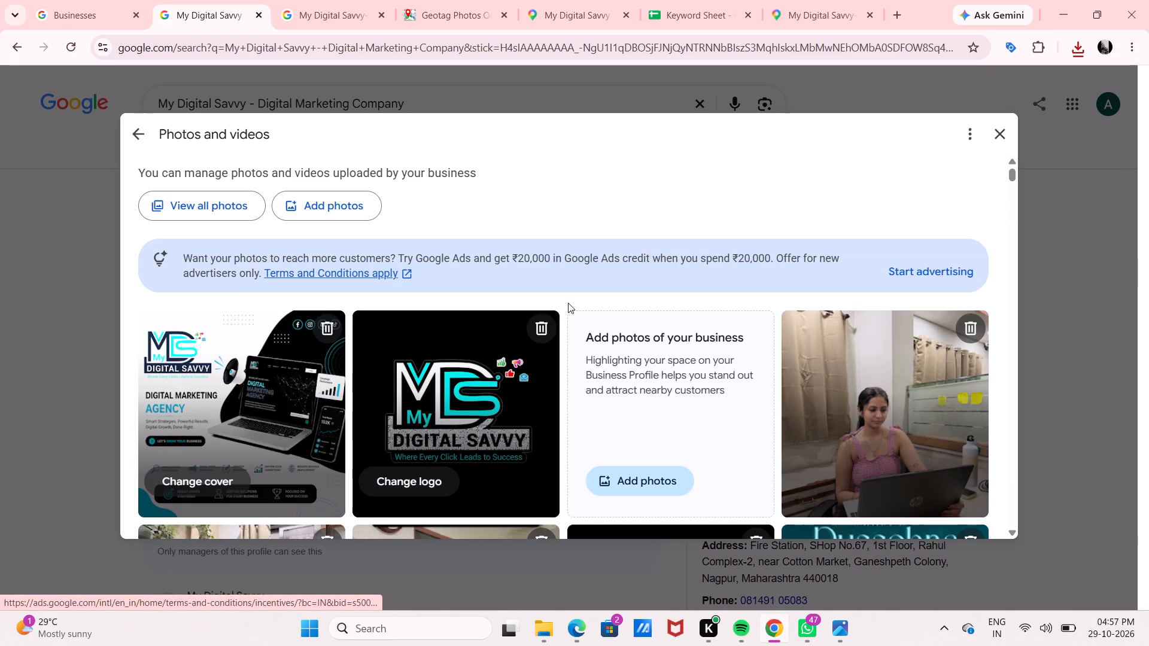
scroll(673, 344, down, 2)
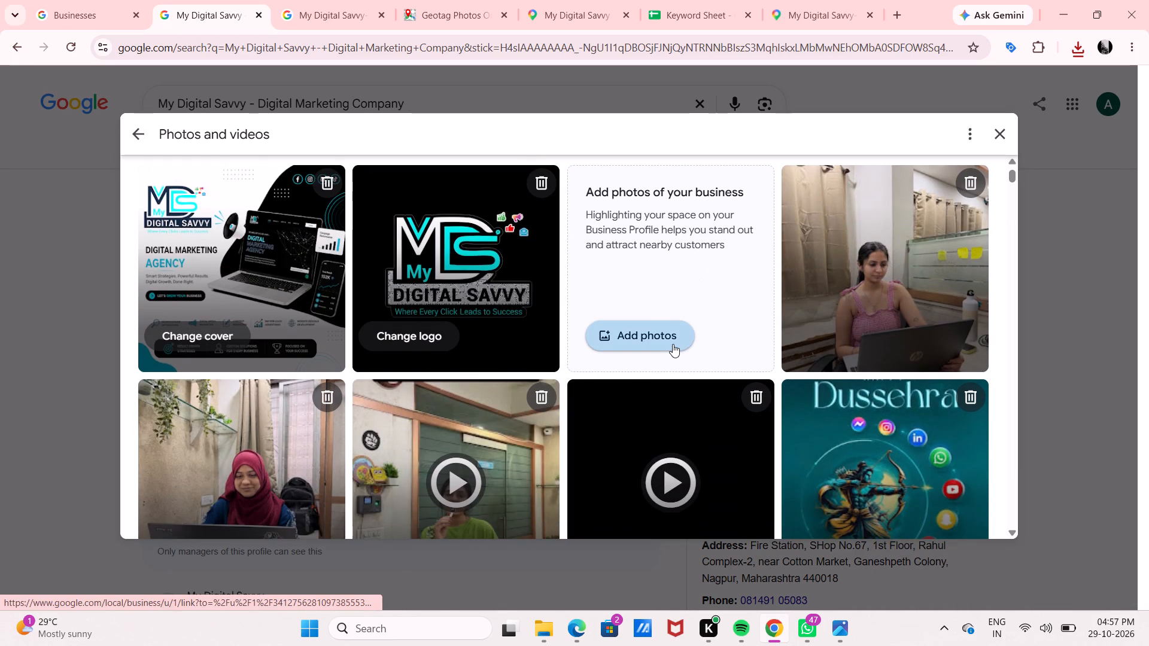
click(640, 336)
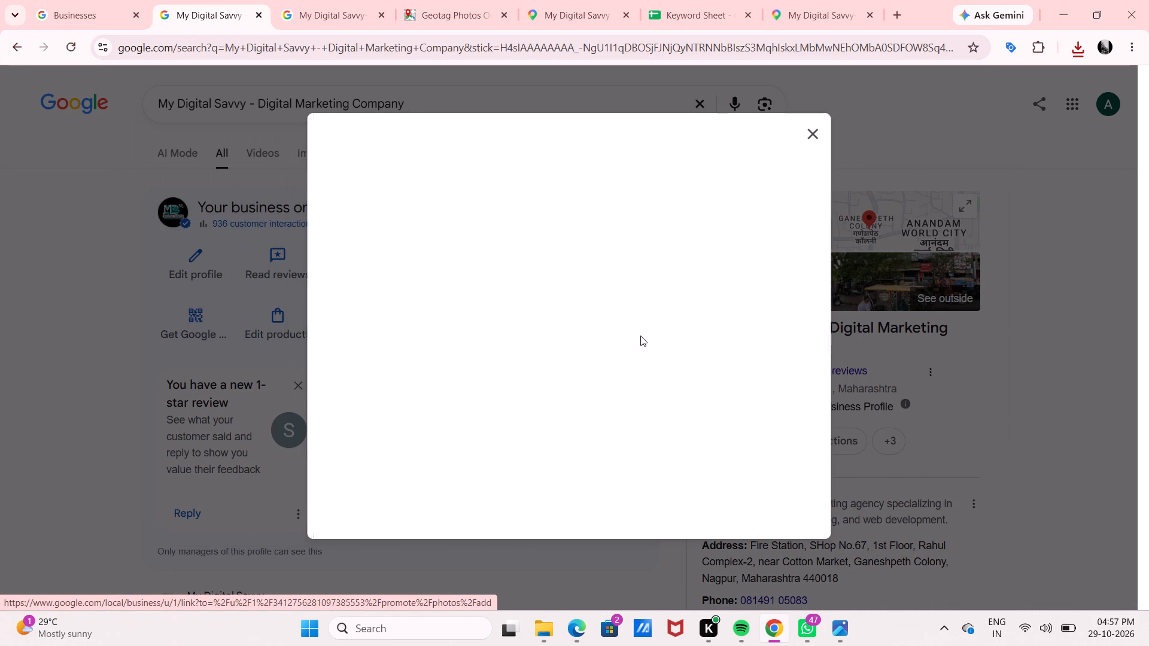
click(566, 290)
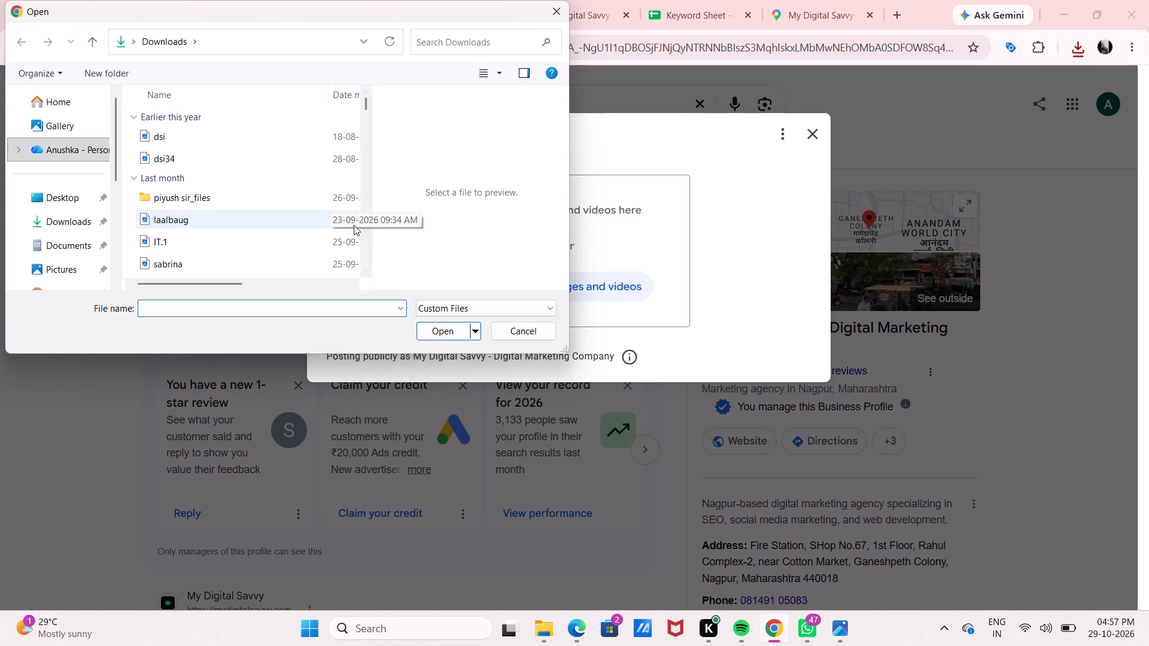
scroll(299, 225, down, 19)
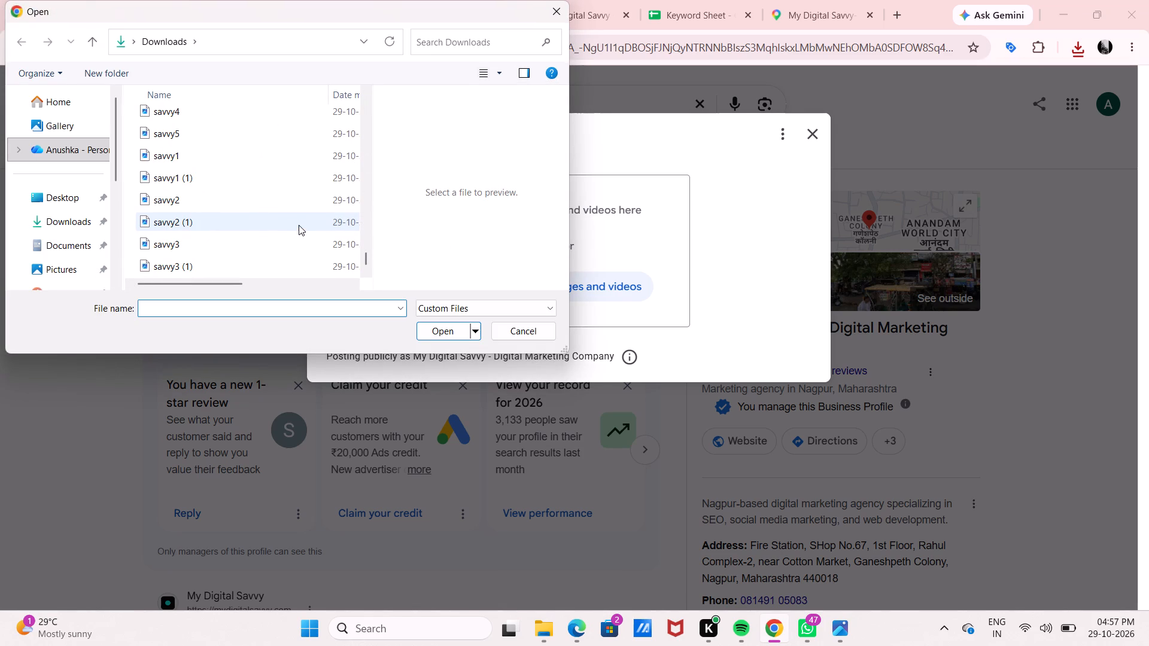
click(235, 261)
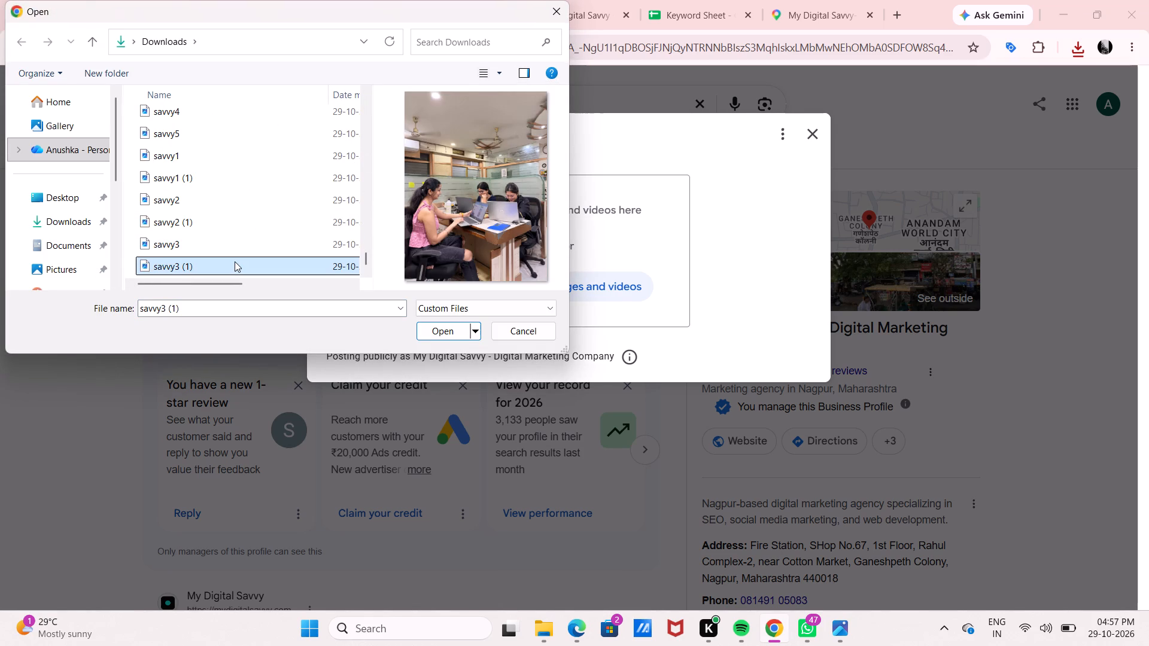
scroll(235, 261, down, 3)
click(223, 243)
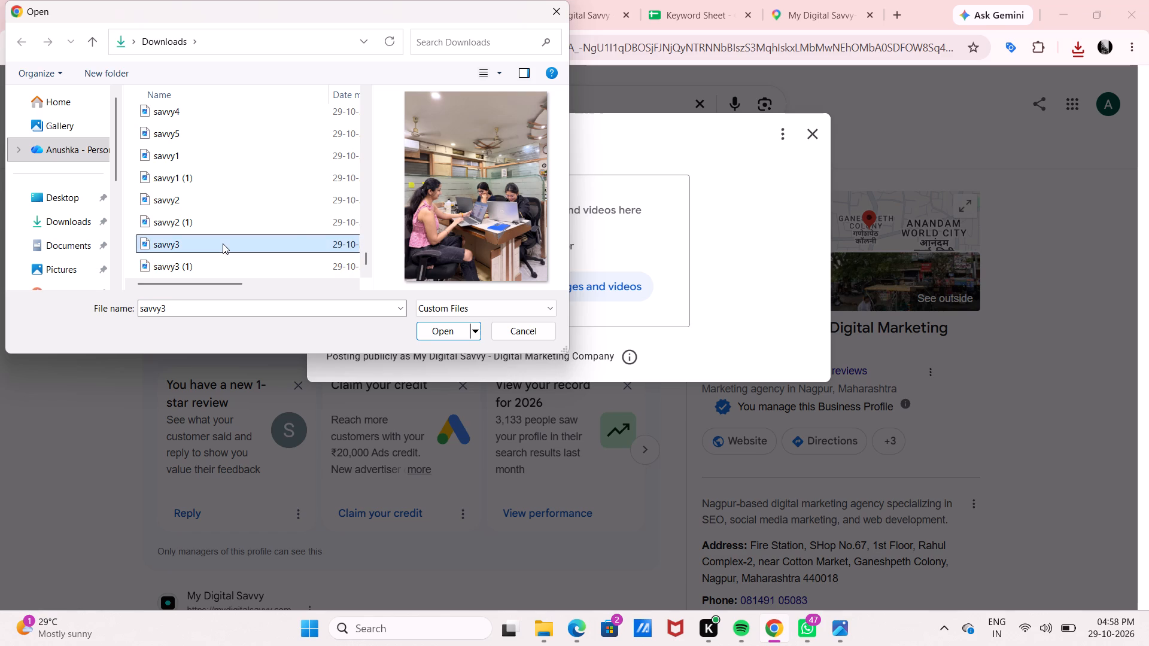
click(437, 328)
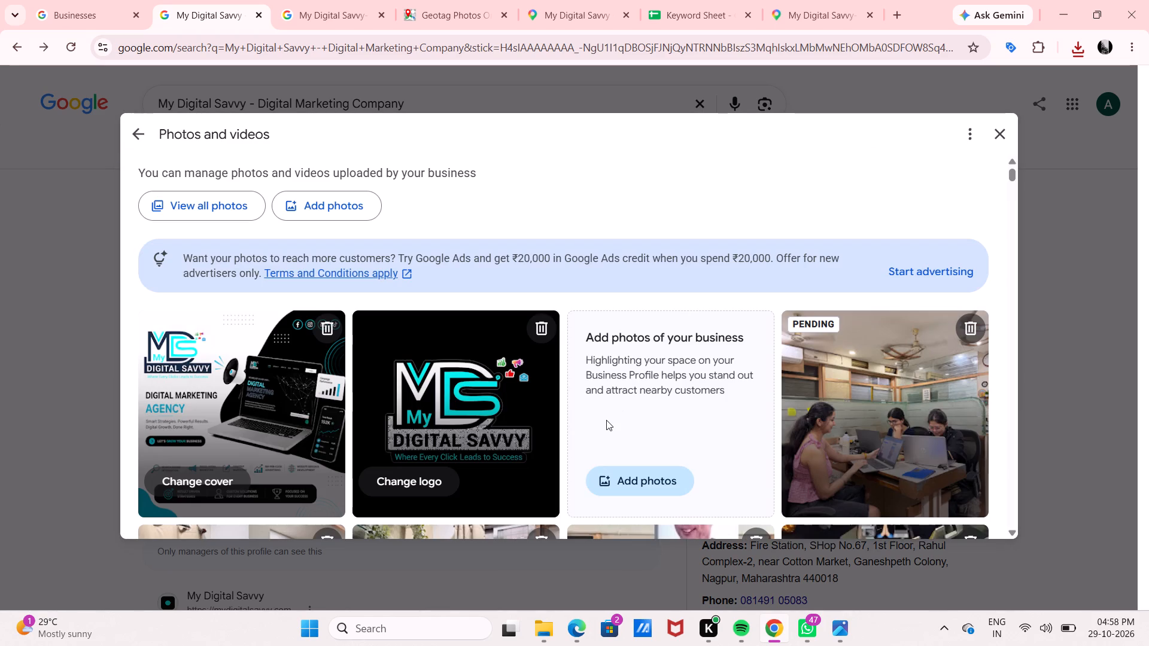
scroll(606, 420, down, 2)
scroll(606, 420, up, 1)
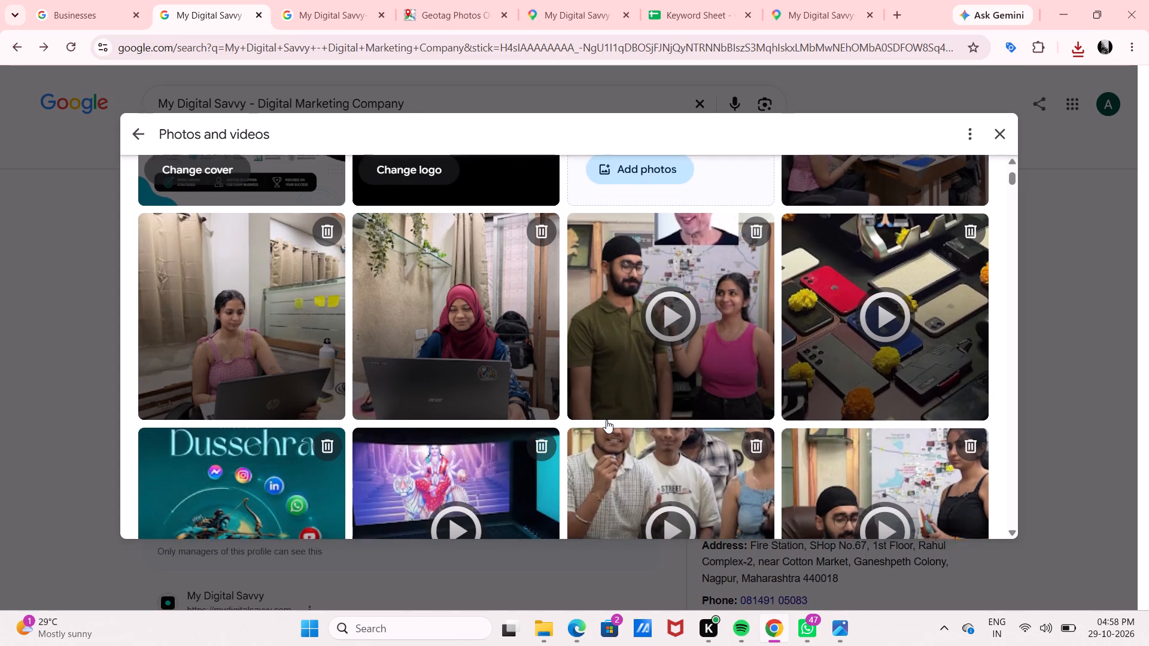
scroll(606, 420, up, 1)
Upload the geotagged savvy3 (1) photo from Downloads to the My Digital Savvy- Digital Marketing Agency in Nagpur listing's photos.
click(306, 9)
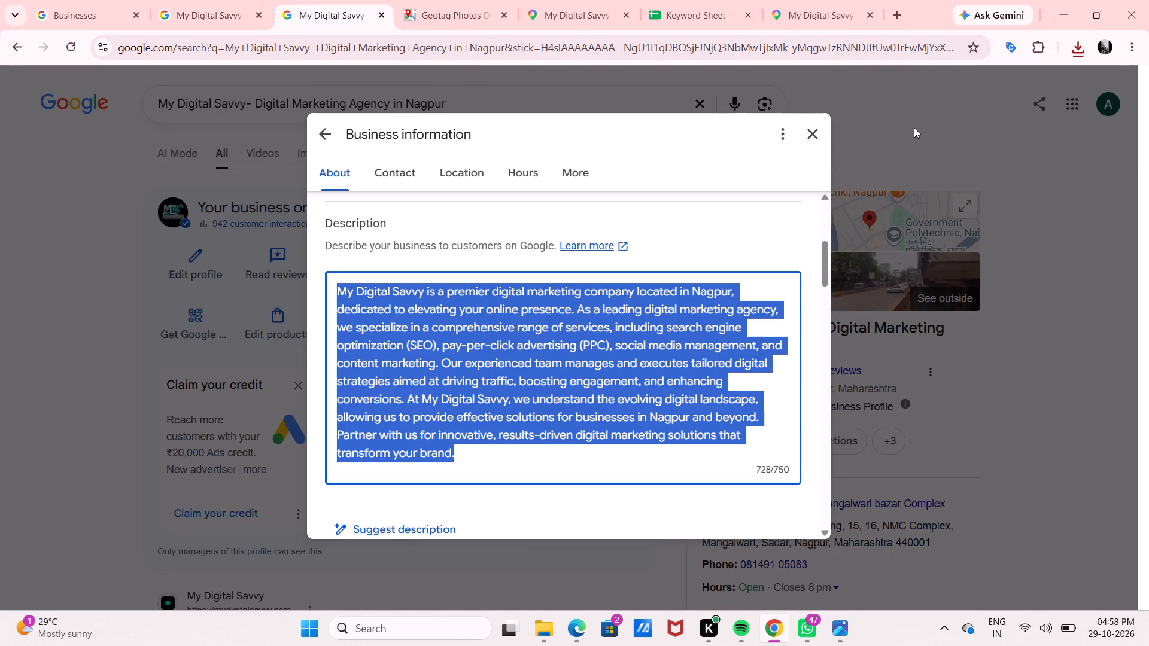
click(804, 129)
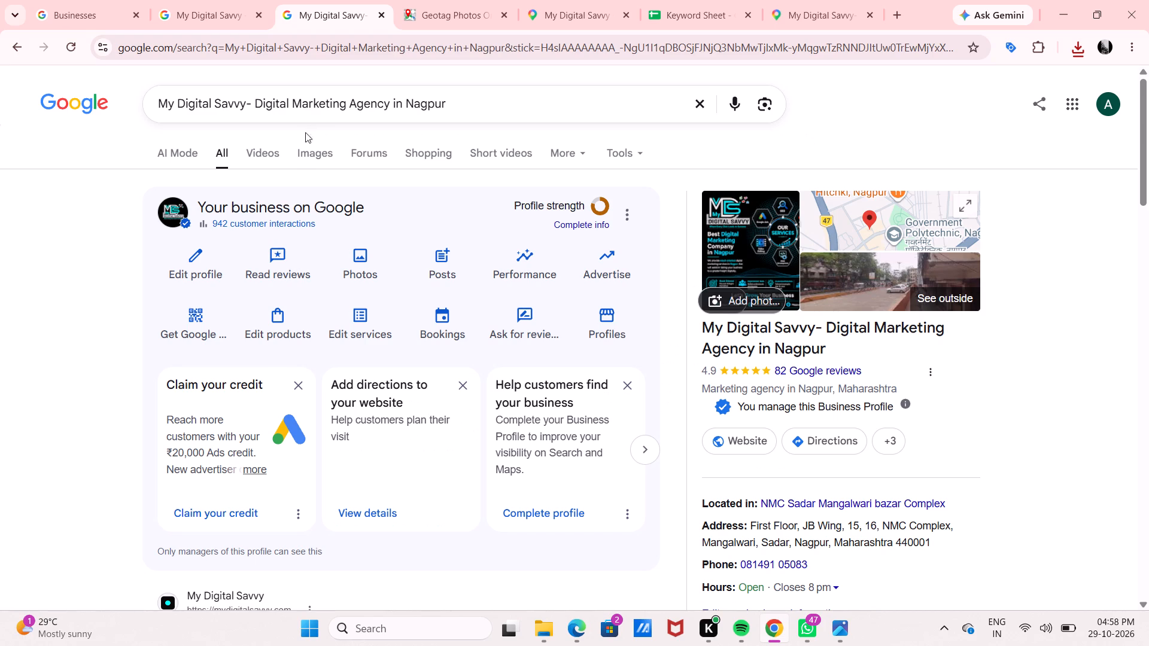
click(355, 263)
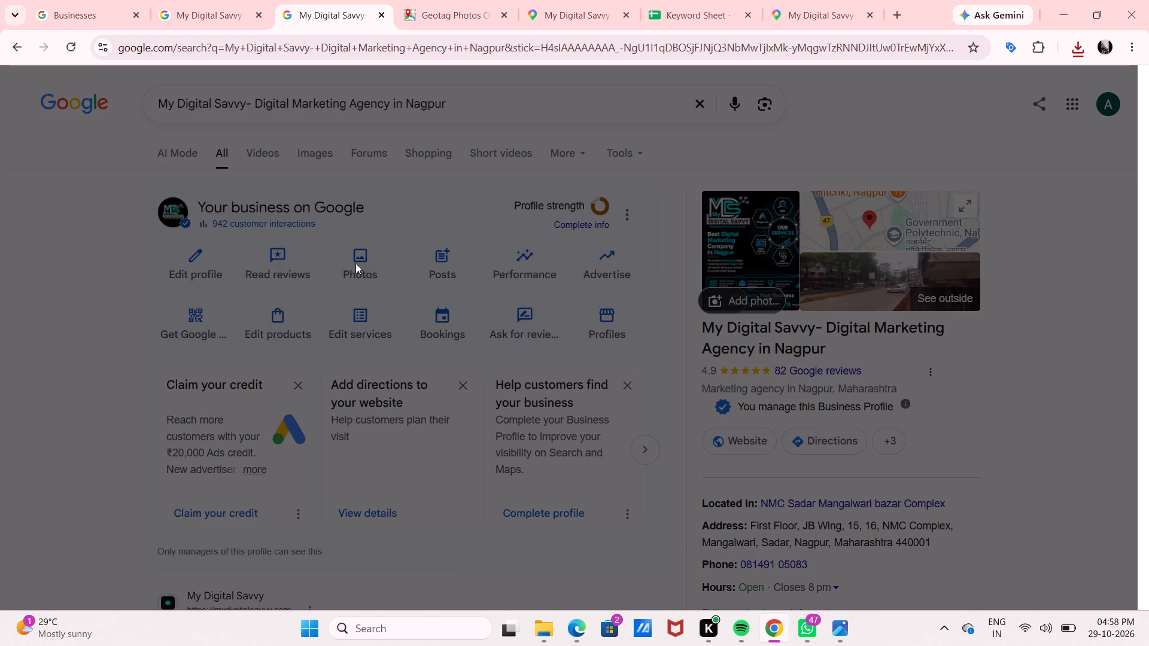
scroll(727, 368, right, 1)
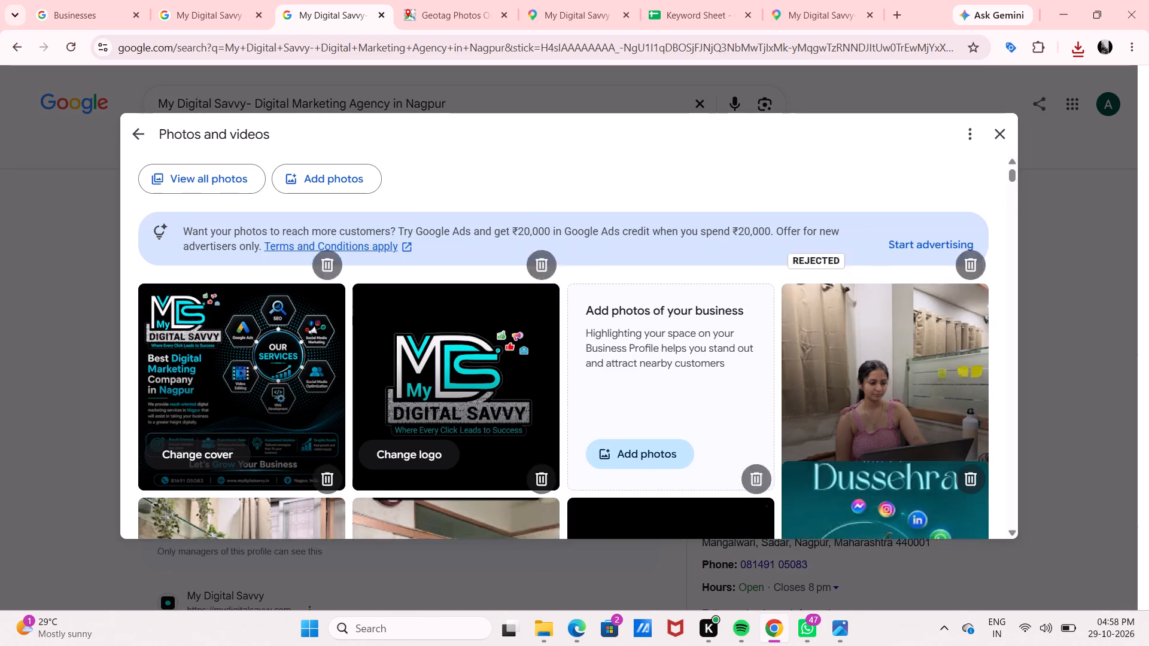
scroll(727, 368, right, 1)
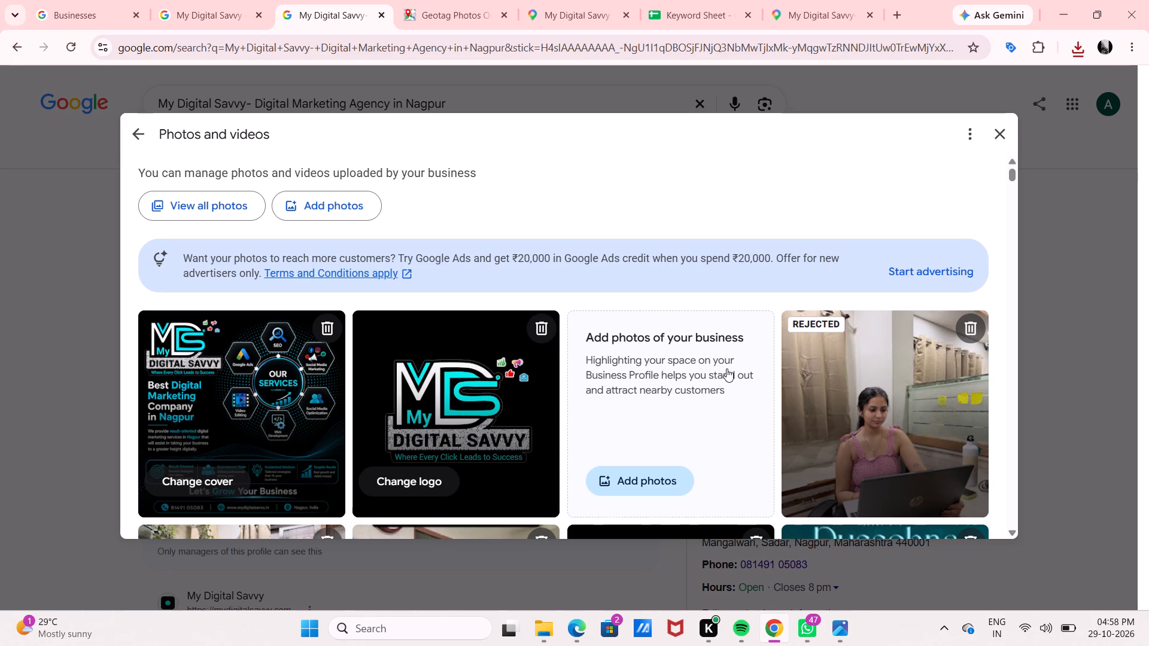
scroll(727, 368, down, 1)
click(644, 411)
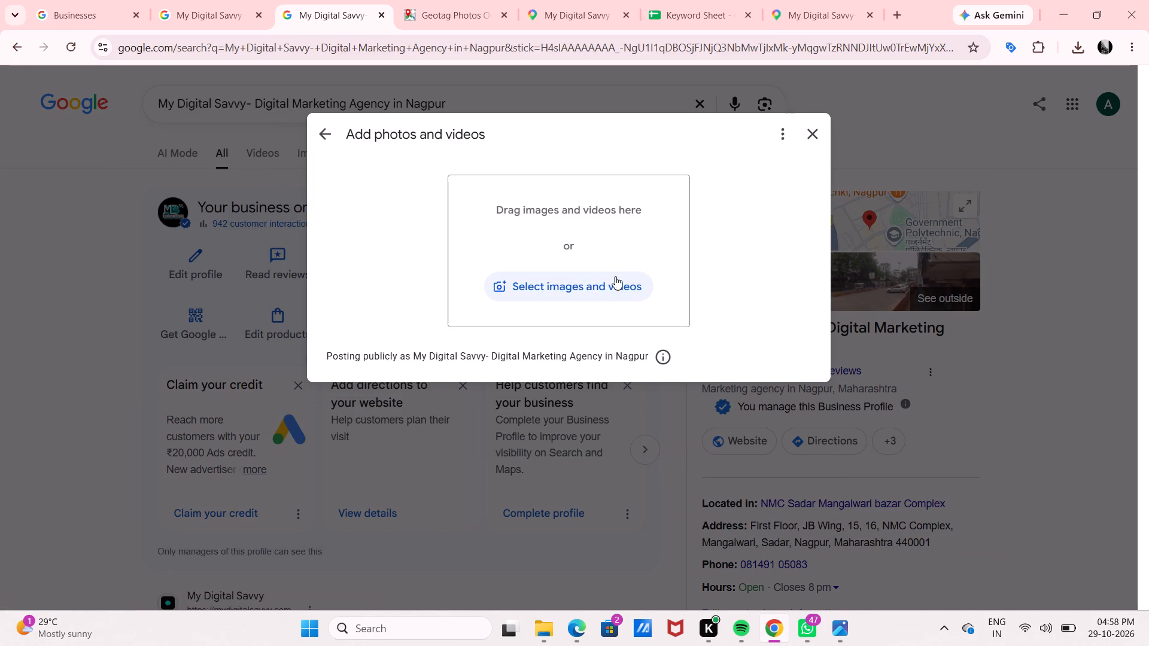
click(563, 283)
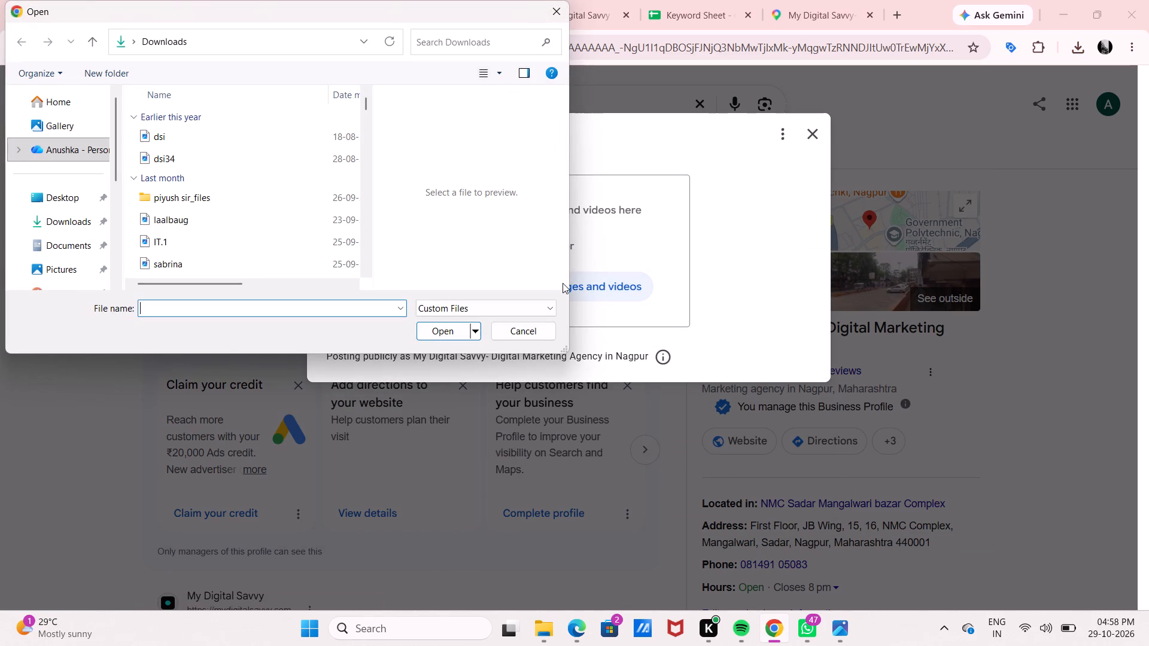
scroll(253, 212, down, 6)
scroll(253, 212, down, 15)
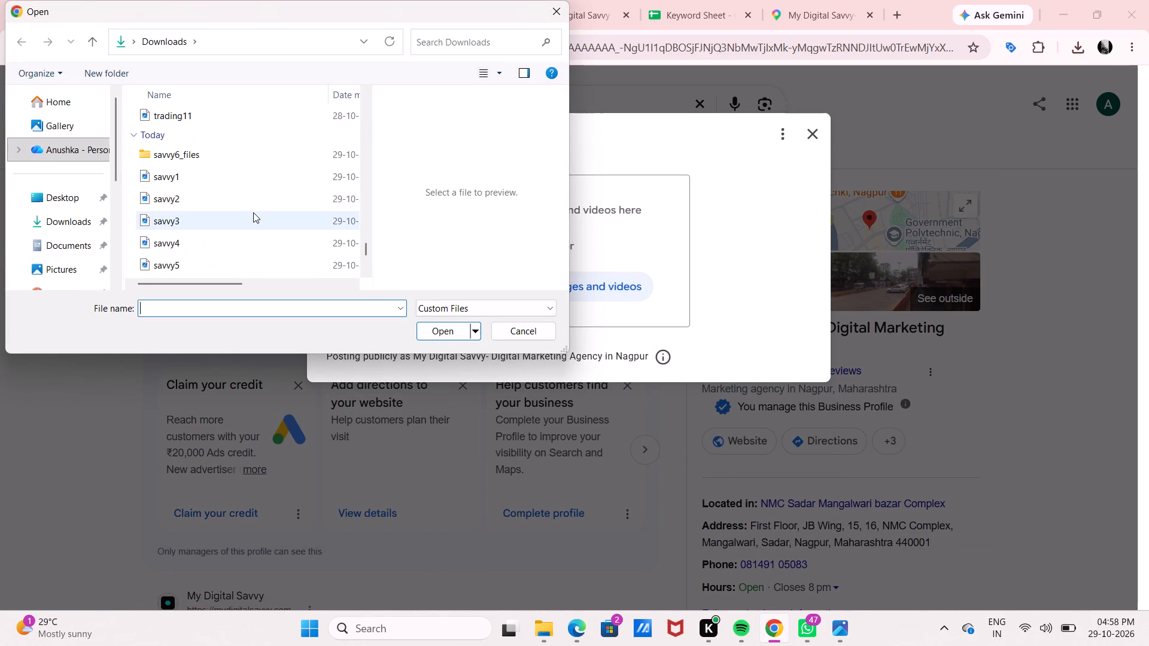
click(244, 268)
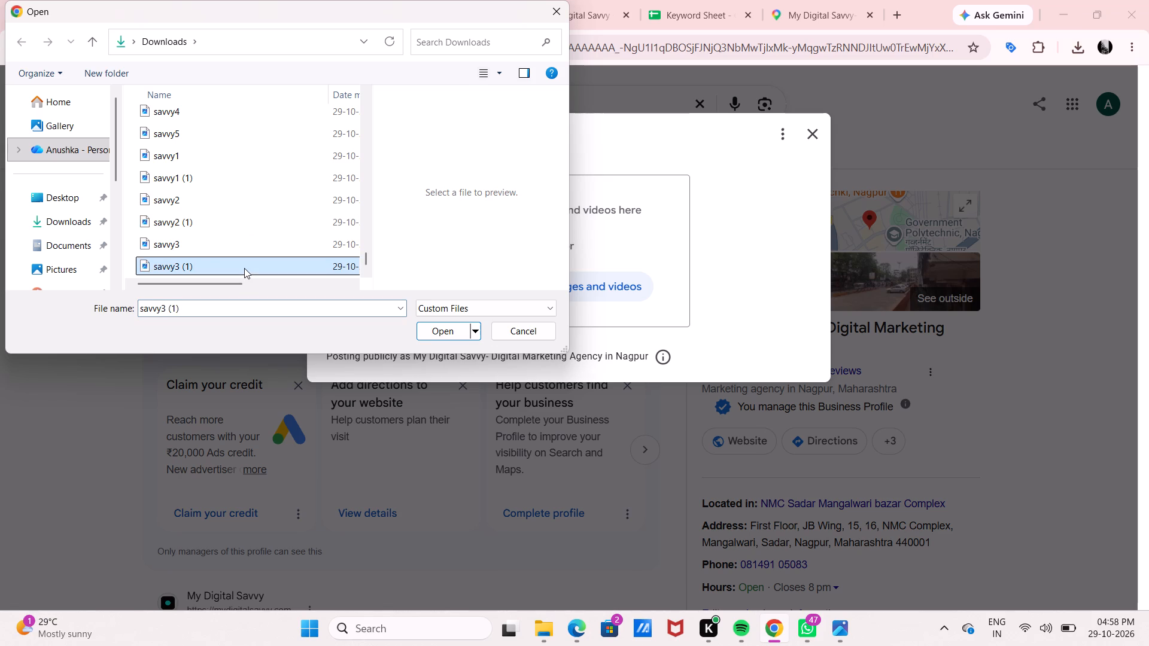
click(449, 337)
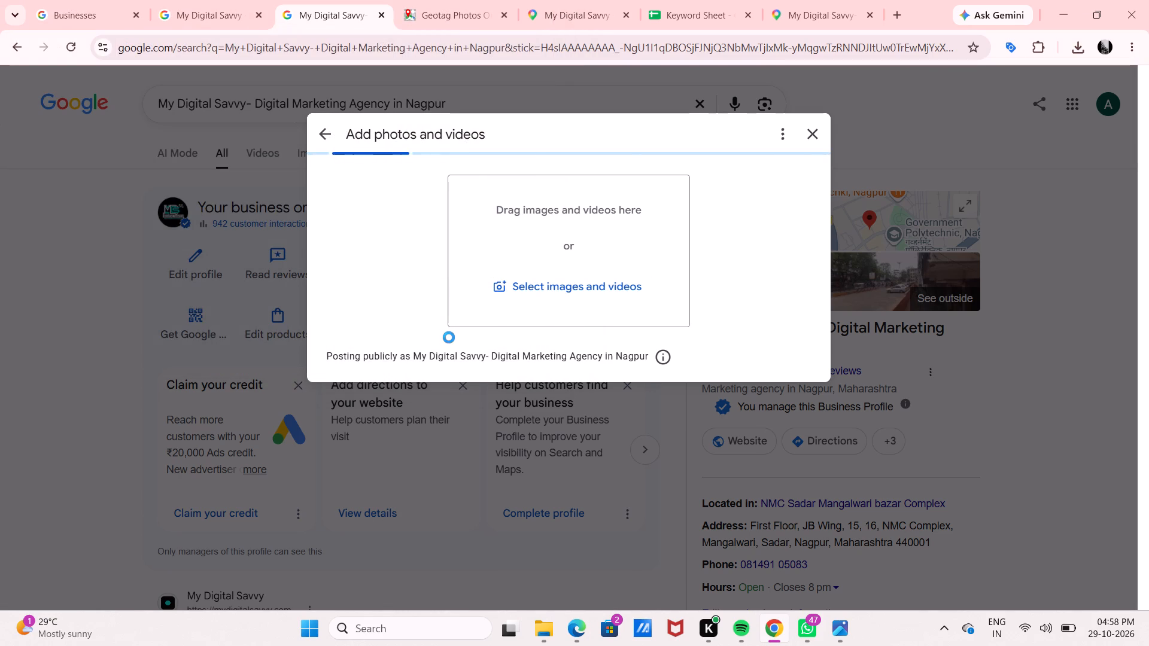
click(227, 25)
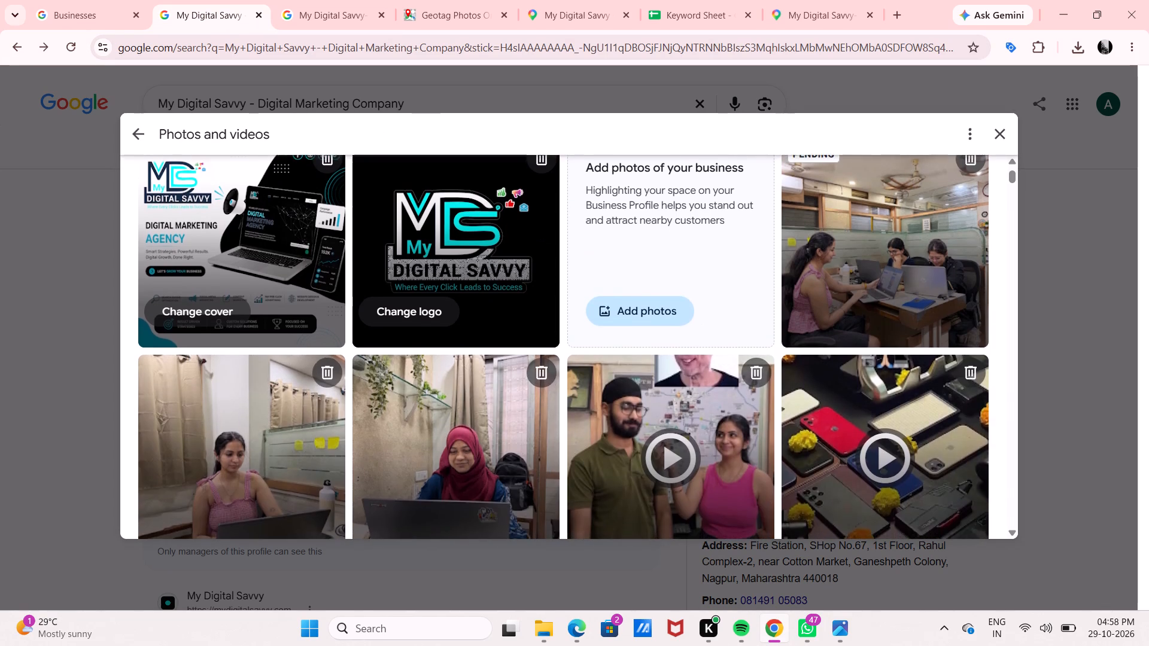
Delete the rejected photo of the woman at a laptop from the My Digital Savvy- Digital Marketing Agency in Nagpur listing's photos.
click(329, 1)
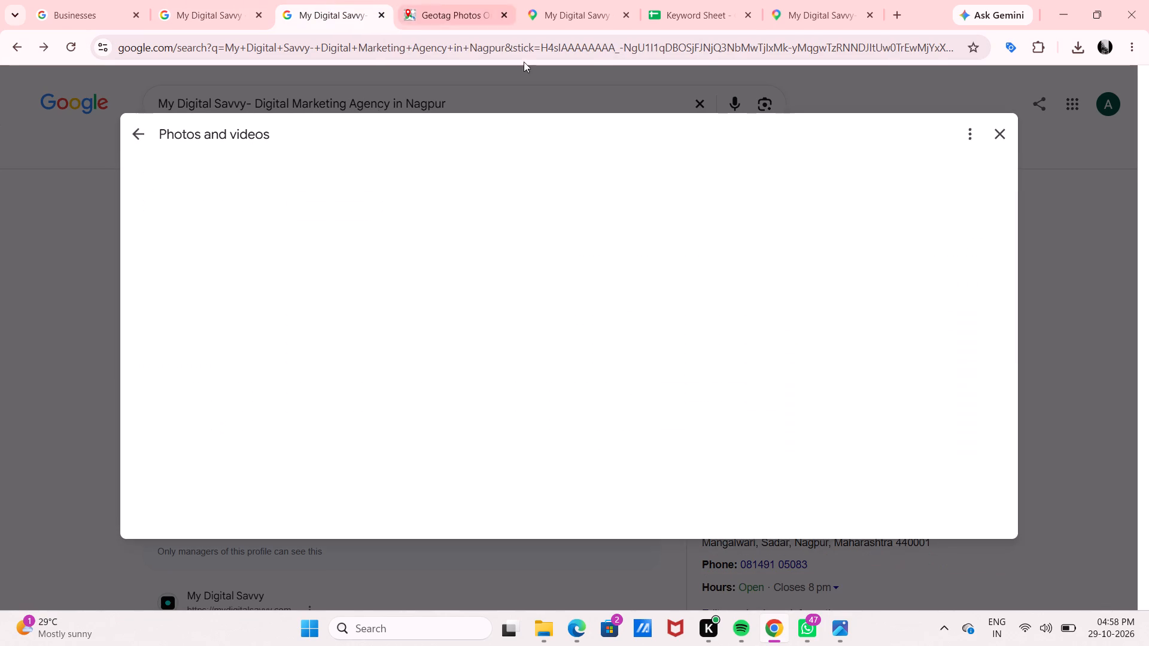
scroll(791, 359, down, 2)
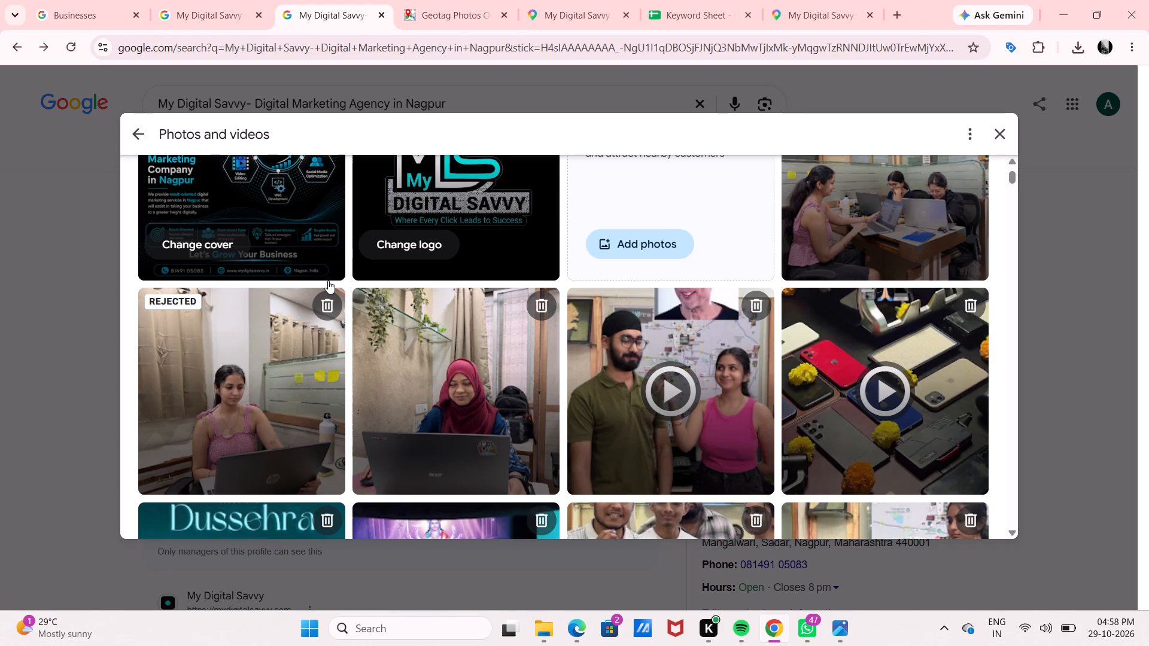
click(329, 301)
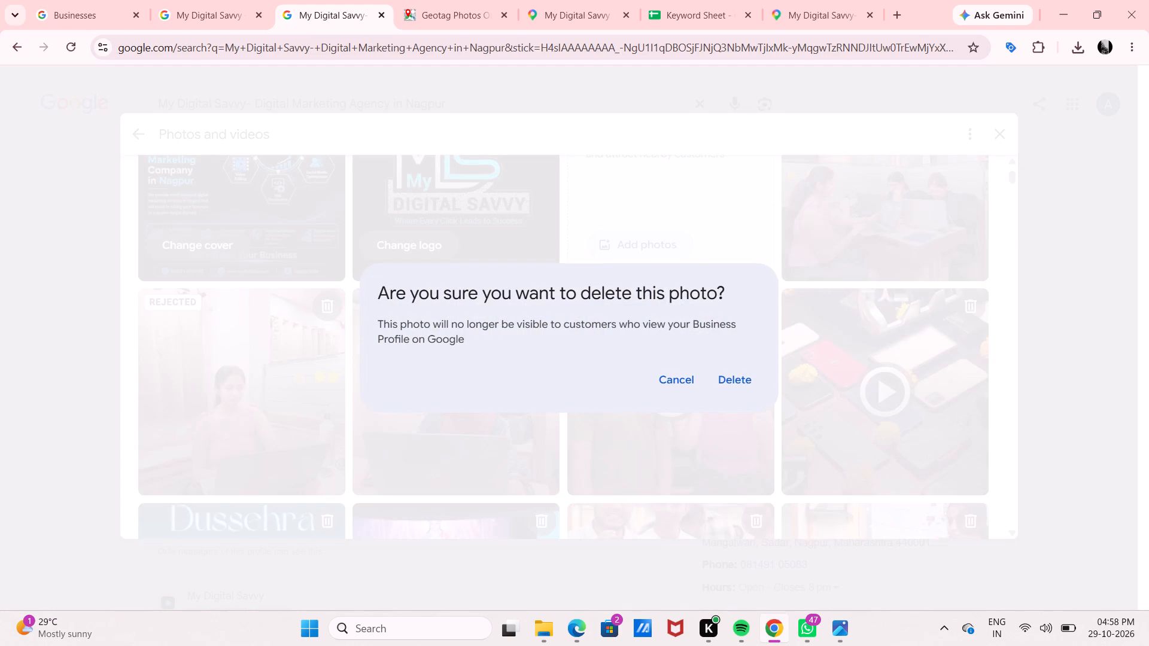
click(723, 378)
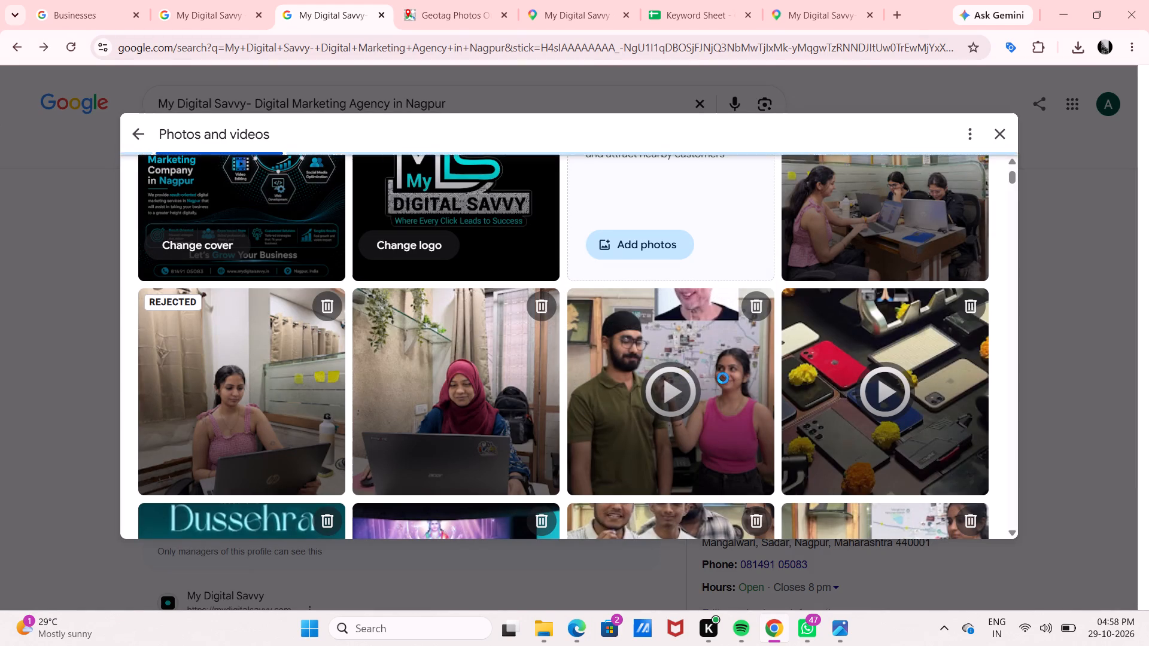
scroll(761, 496, up, 2)
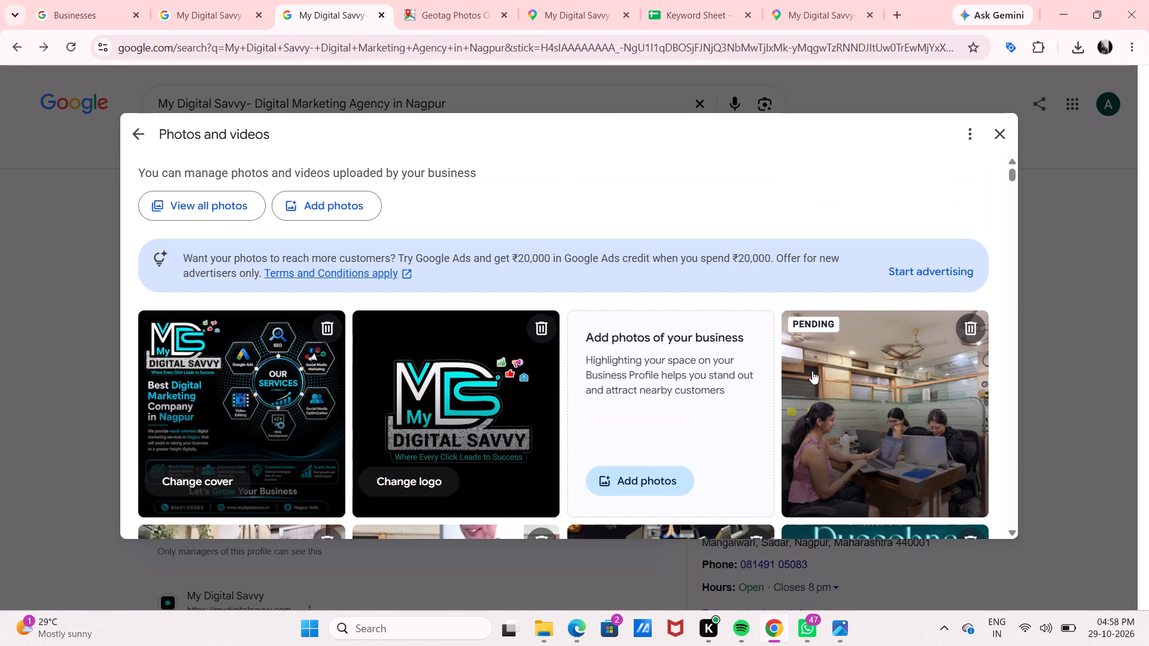
Reload the GeoImgr geotagging page to clear the savvy3 photo and load the savvy2 photo from Downloads.
click(477, 1)
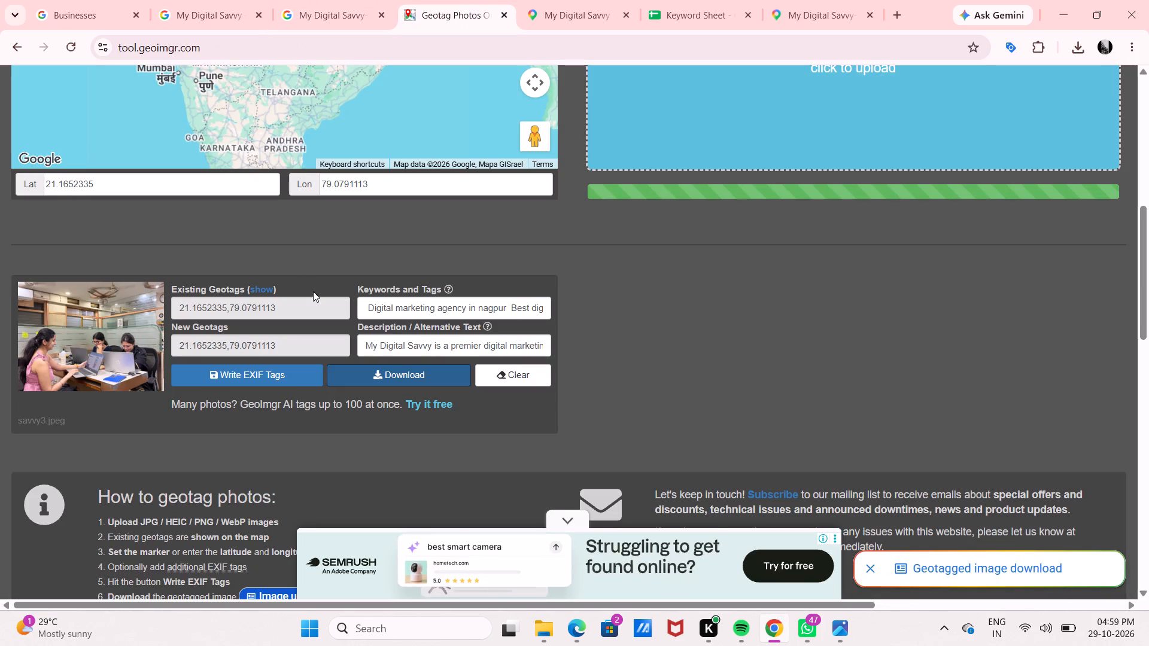
scroll(313, 291, up, 7)
click(69, 45)
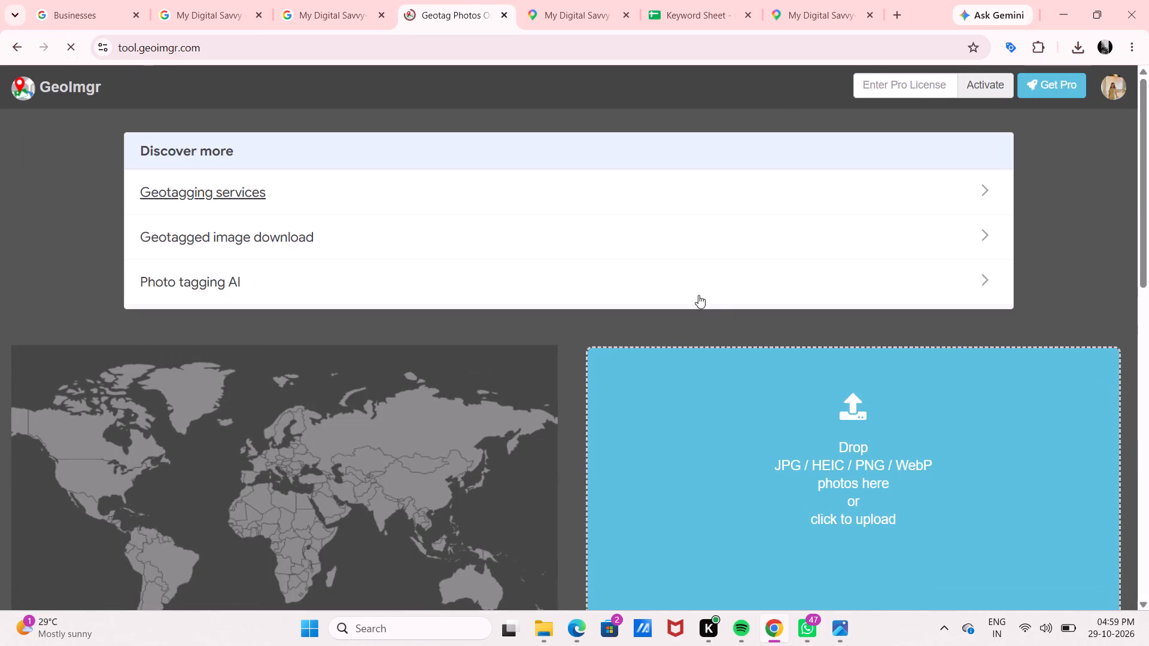
scroll(808, 380, down, 2)
click(849, 300)
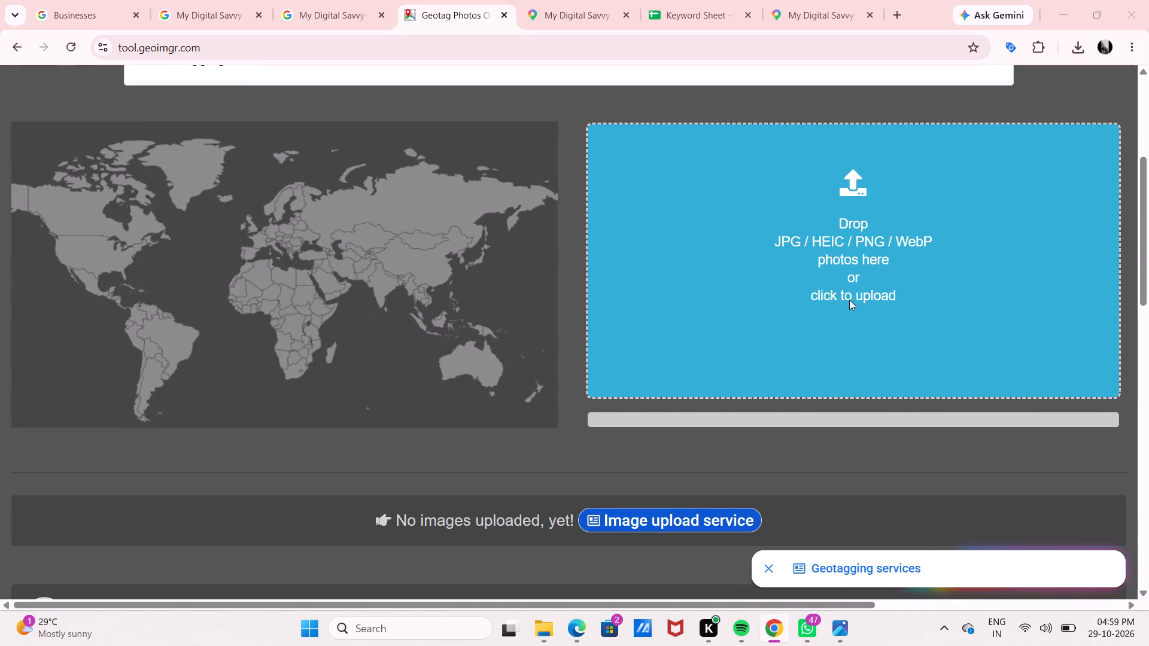
scroll(266, 245, down, 7)
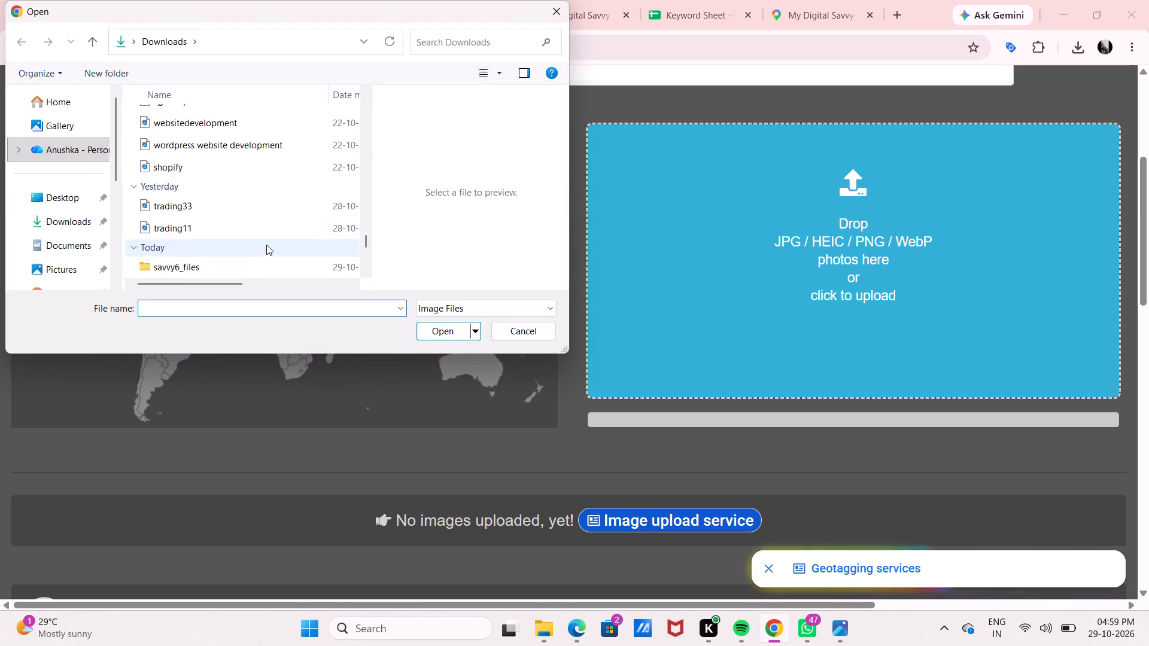
scroll(266, 245, down, 11)
scroll(266, 245, up, 1)
click(232, 230)
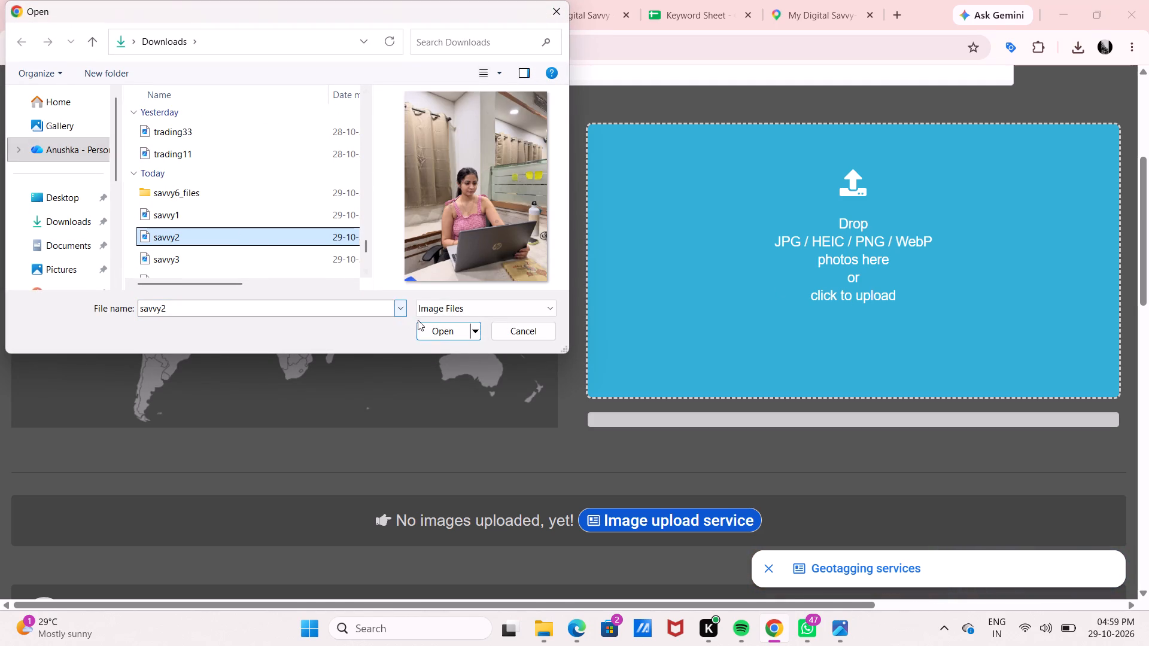
click(435, 323)
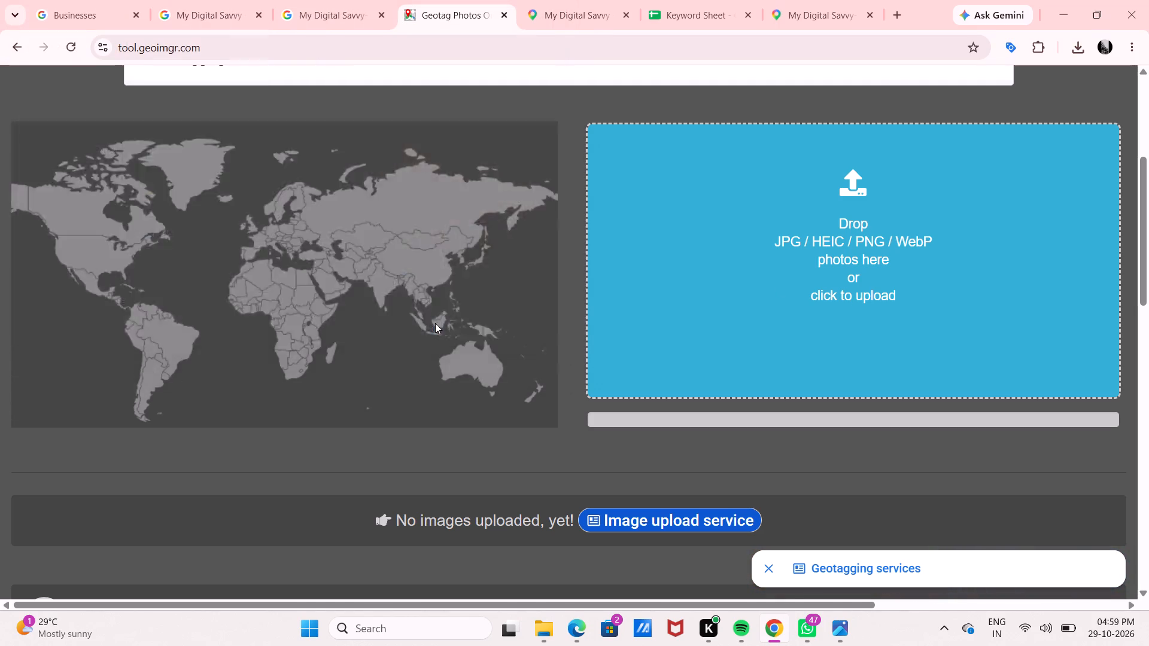
Bring up the My Digital Savvy- Digital Marketing Agency in Nagpur listing in Google Maps to get its coordinates for the savvy2 photo.
click(306, 22)
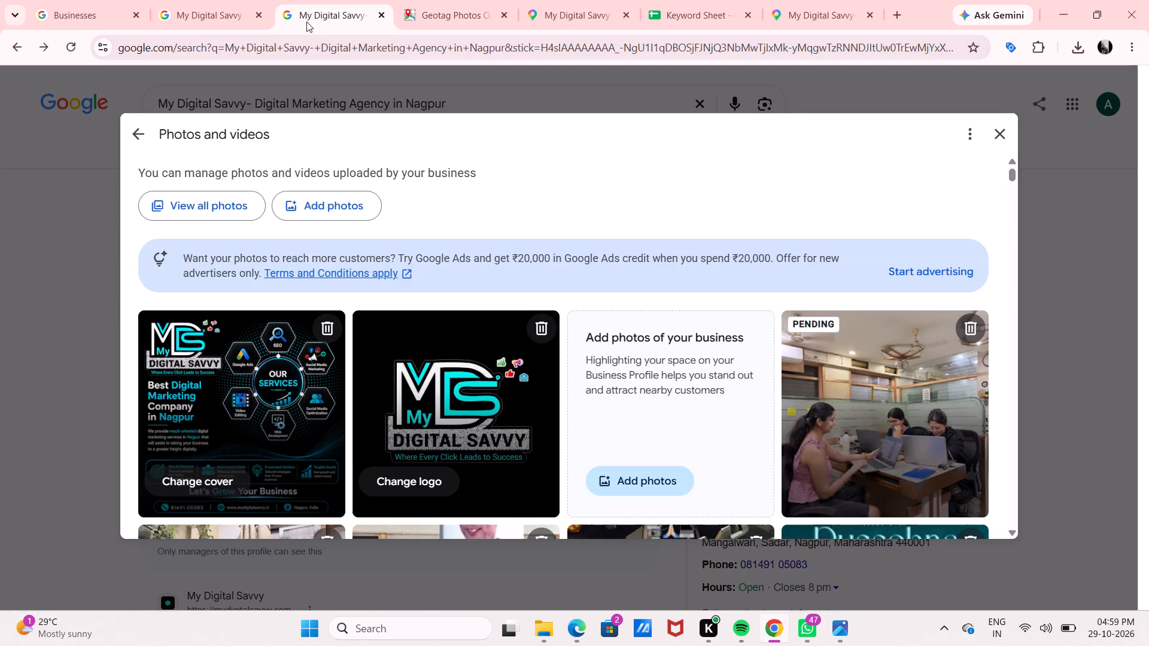
scroll(636, 371, right, 1)
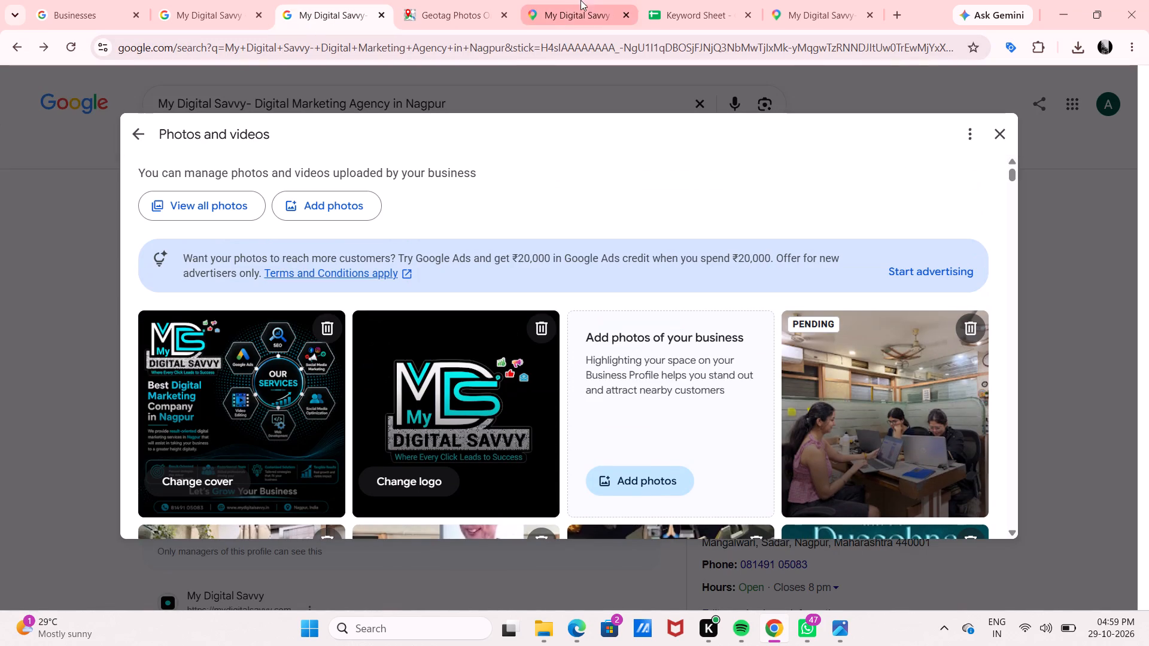
click(439, 1)
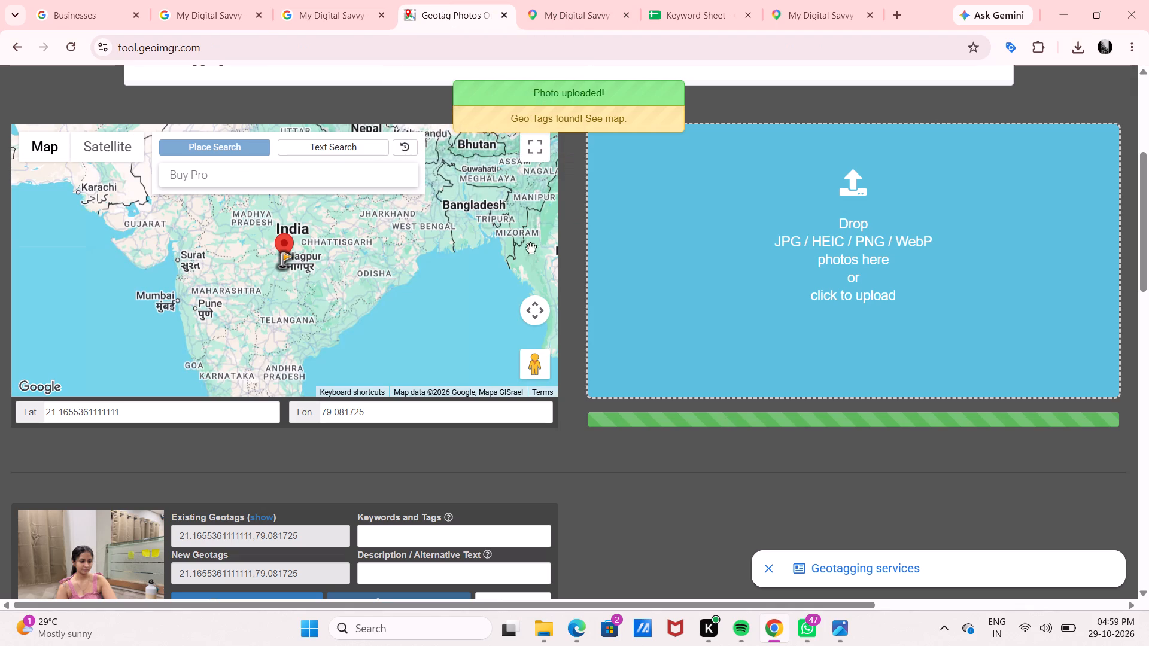
click(557, 7)
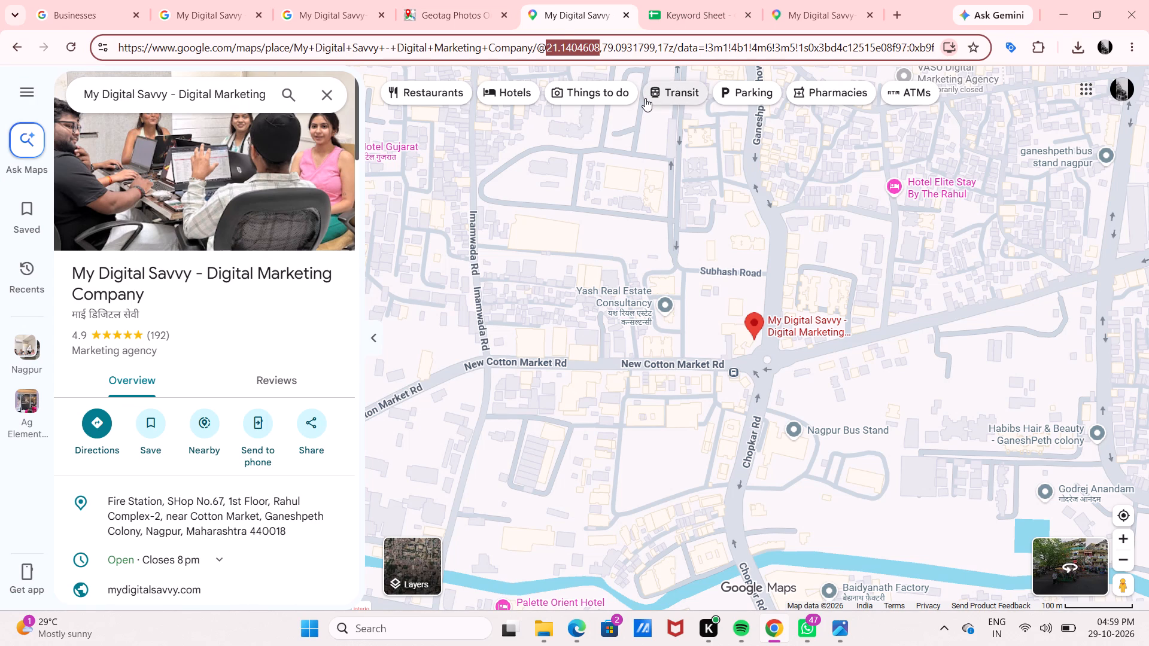
click(309, 7)
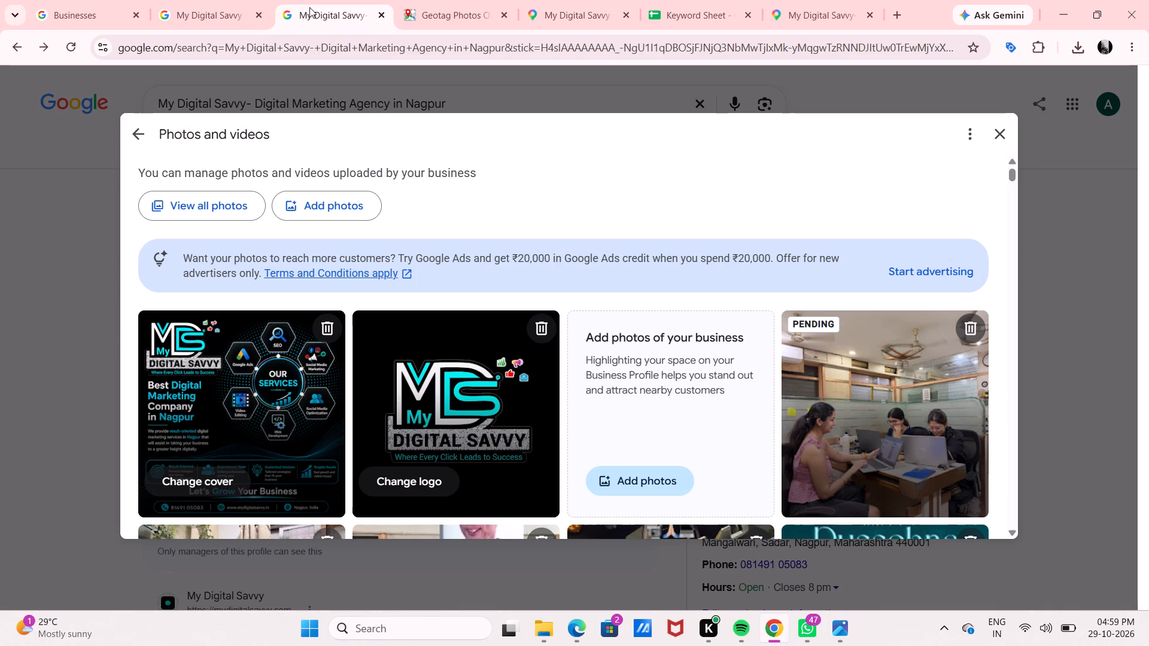
click(783, 9)
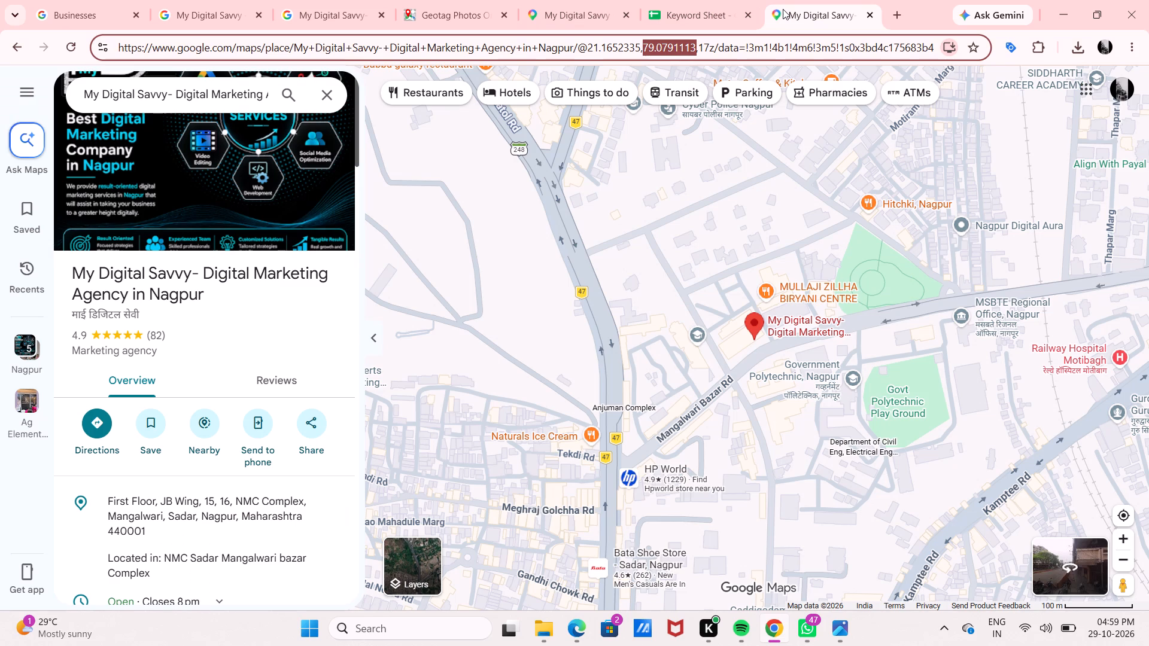
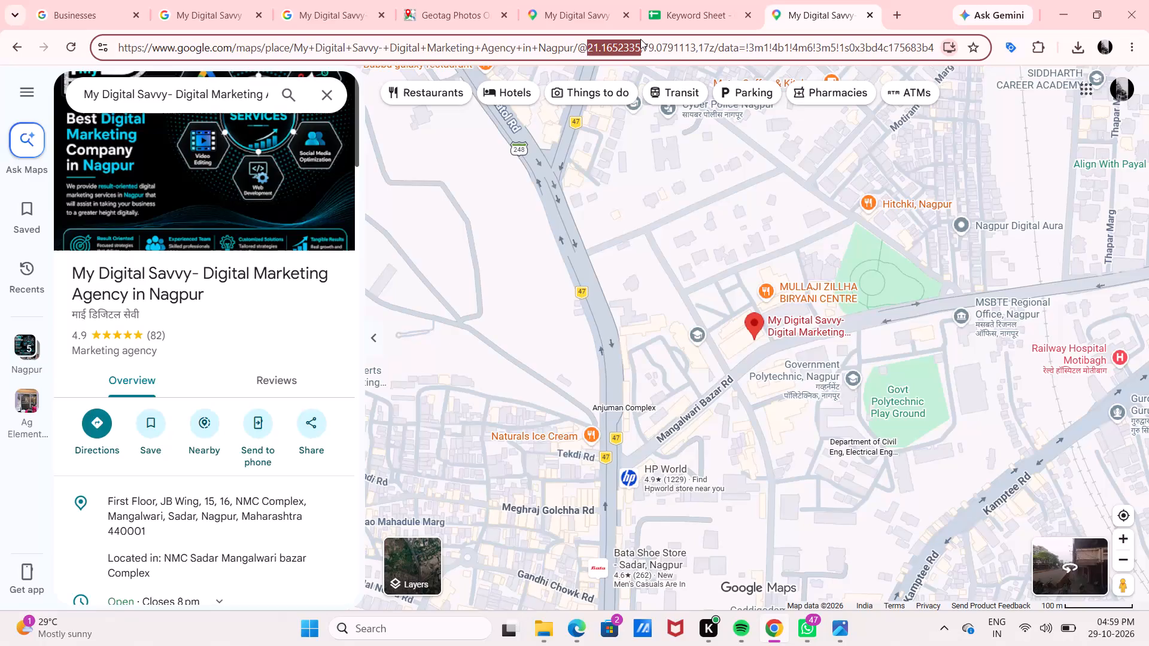
Set the savvy2 photo's latitude in GeoImgr to 21.1652335, taken from the Nagpur agency listing's Maps address.
click(456, 14)
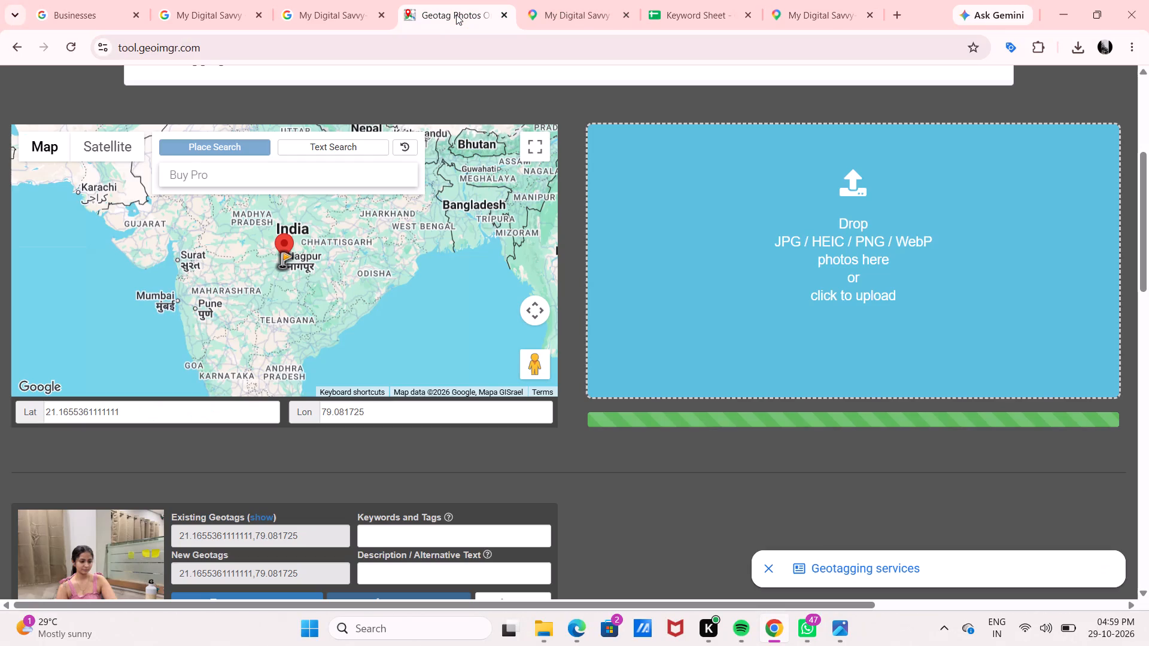
click(165, 419)
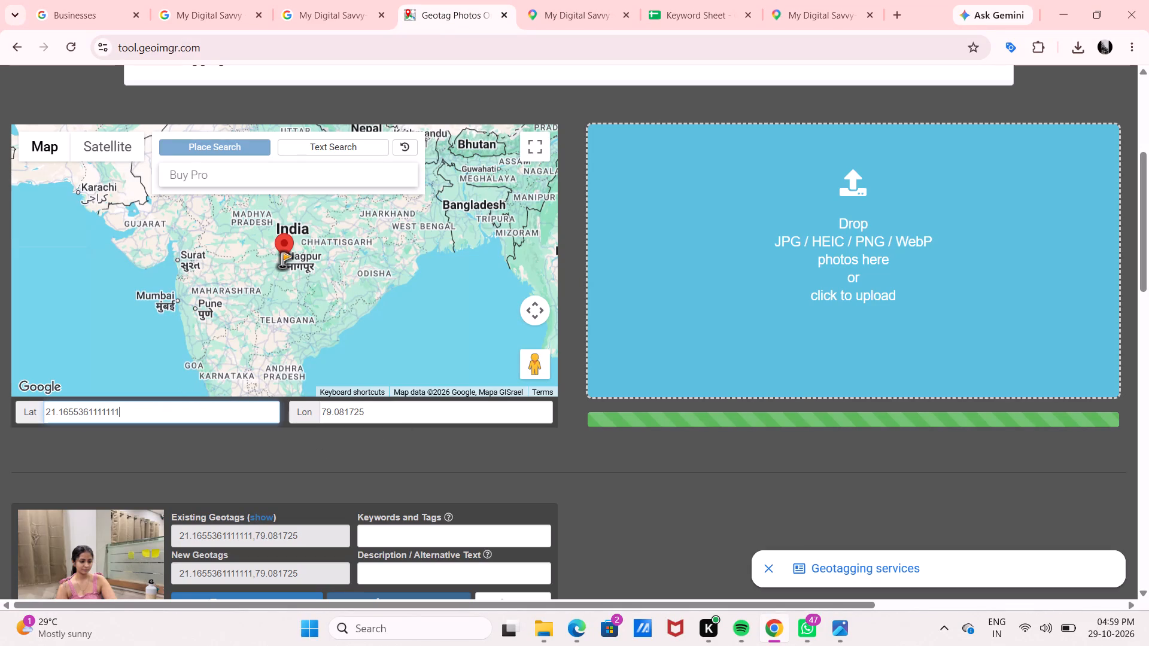
key(BackSpace)
key(BackSpace)
key(BackSpace)
key(BackSpace)
key(BackSpace)
key(BackSpace)
key(BackSpace)
key(BackSpace)
key(BackSpace)
key(BackSpace)
key(BackSpace)
key(BackSpace)
key(BackSpace)
key(BackSpace)
key(BackSpace)
key(BackSpace)
key(BackSpace)
key(BackSpace)
key(BackSpace)
key(BackSpace)
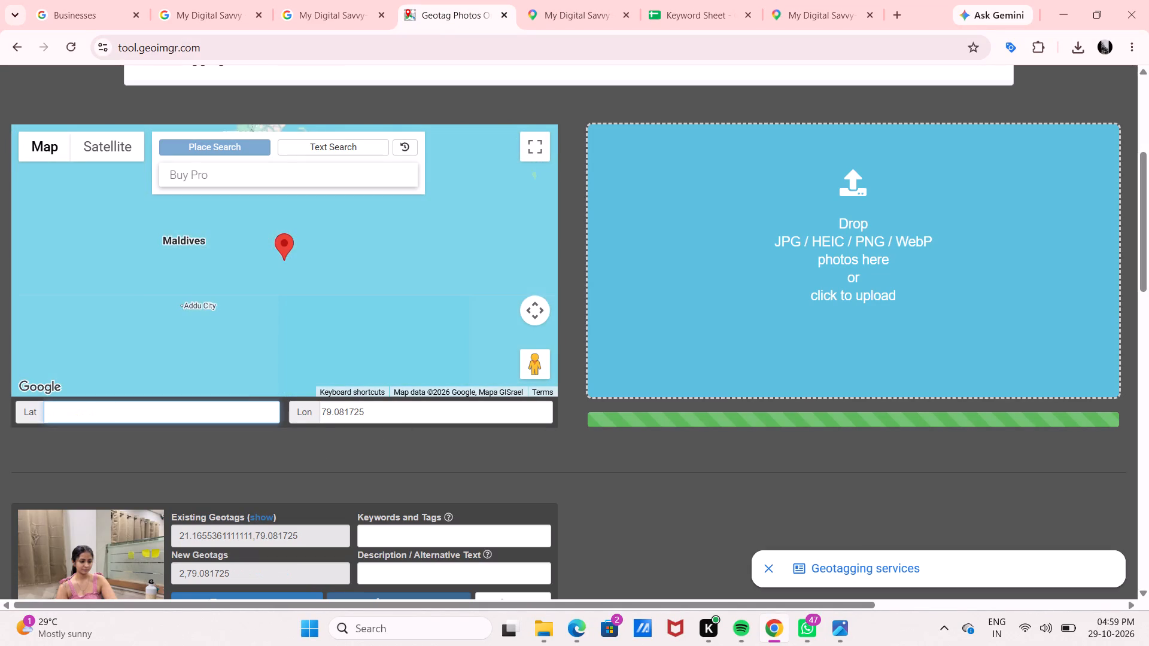
key(ctrl+v)
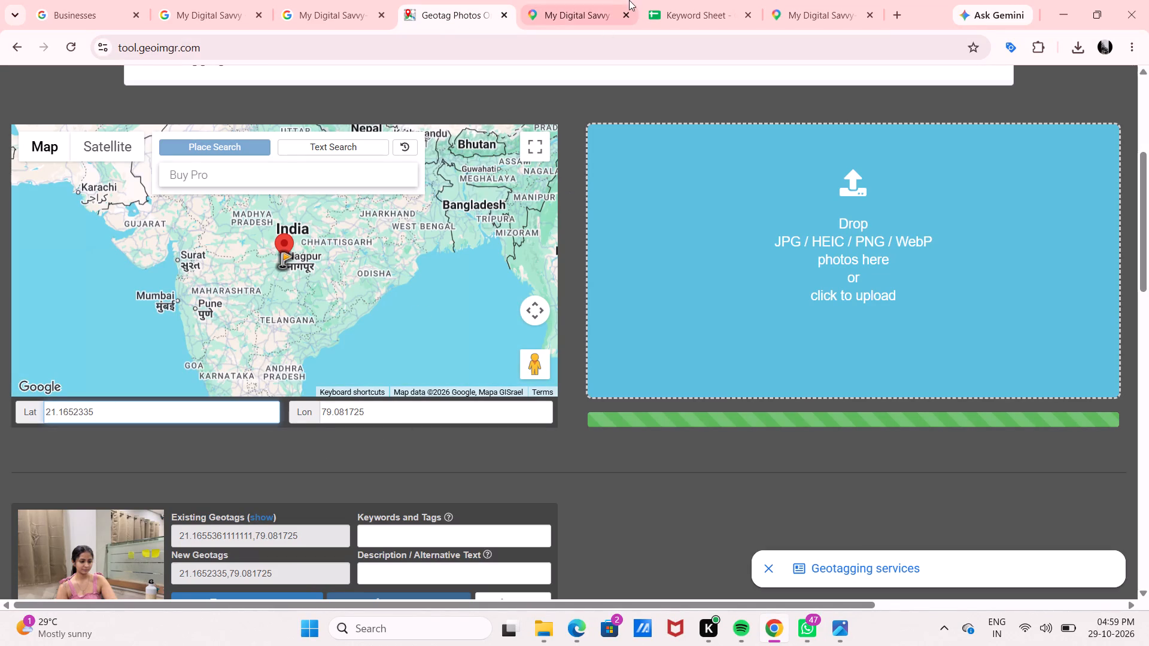
Copy the listing's longitude from its Google Maps address and set the savvy2 photo's longitude in GeoImgr to 79.0791113.
click(805, 0)
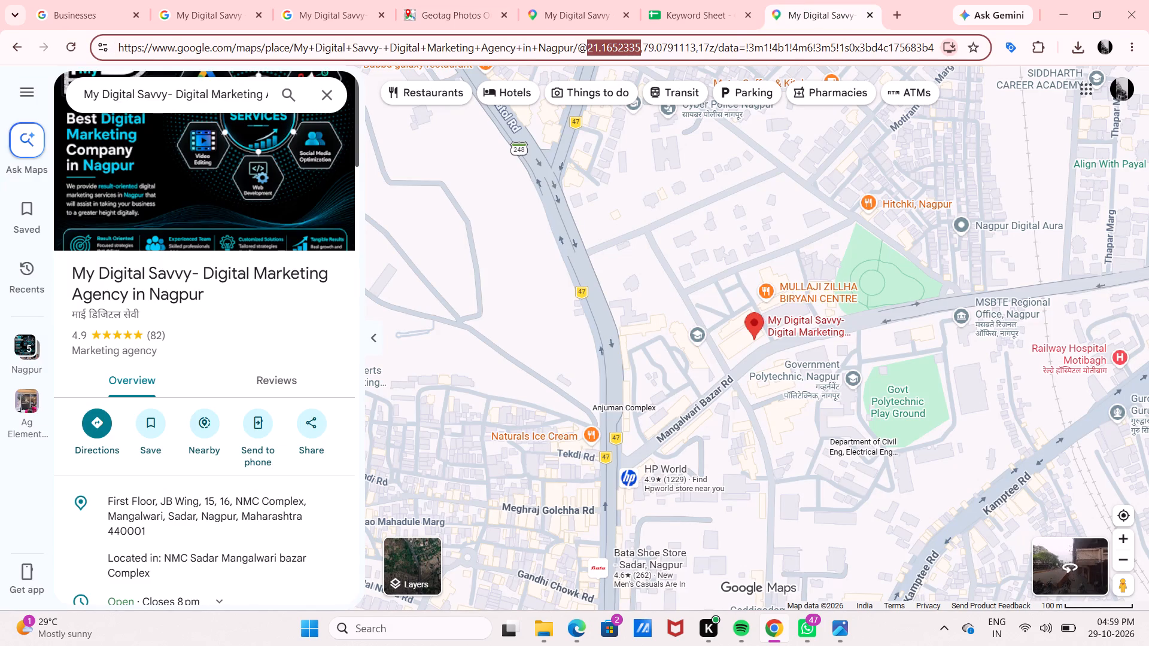
drag(645, 47, 661, 43)
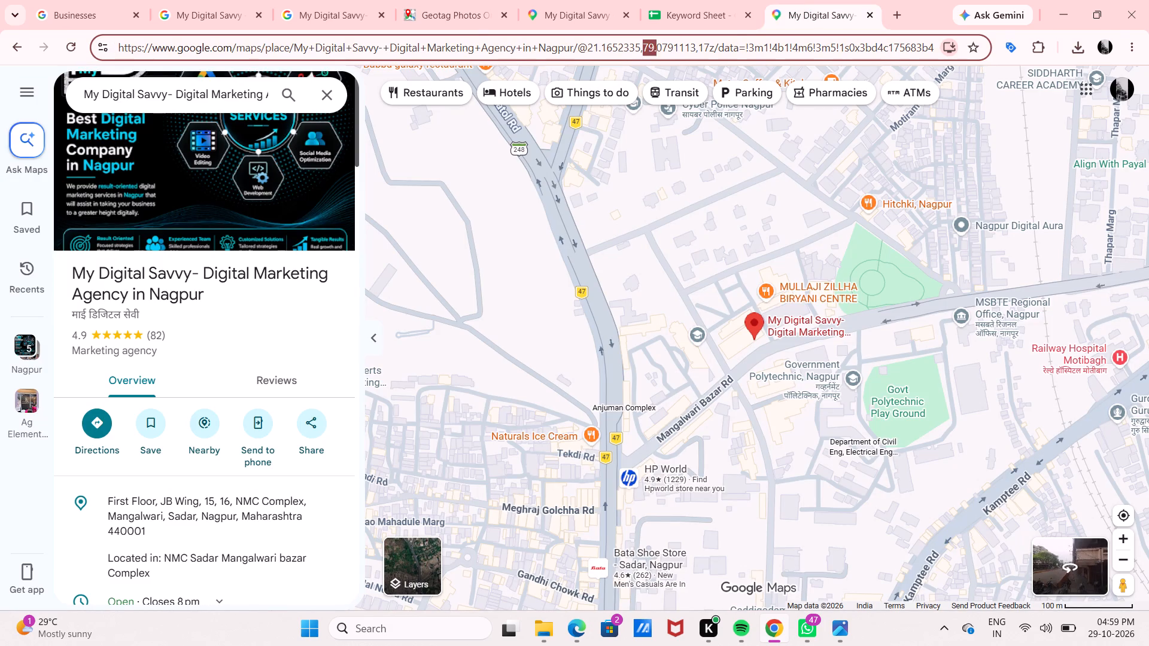
drag(661, 43, 697, 39)
key(ctrl+c)
click(449, 16)
click(428, 413)
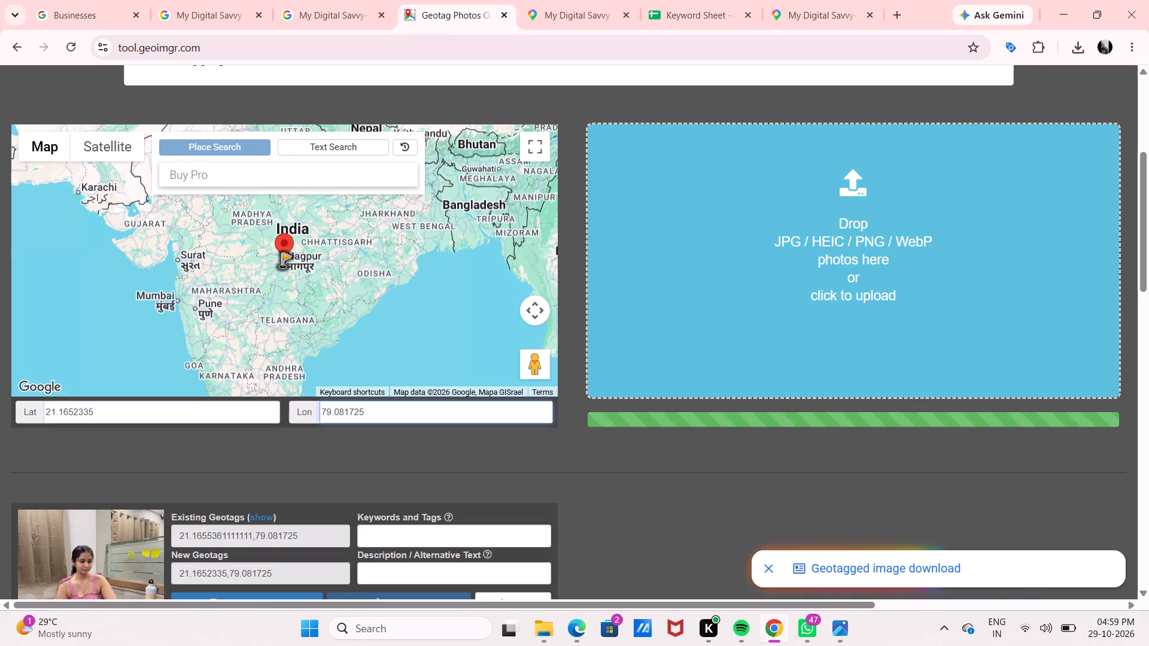
key(BackSpace)
key(BackSpace)
key(BackSpace)
key(BackSpace)
key(BackSpace)
key(BackSpace)
key(BackSpace)
key(BackSpace)
key(BackSpace)
key(BackSpace)
key(BackSpace)
key(BackSpace)
key(BackSpace)
key(ctrl+v)
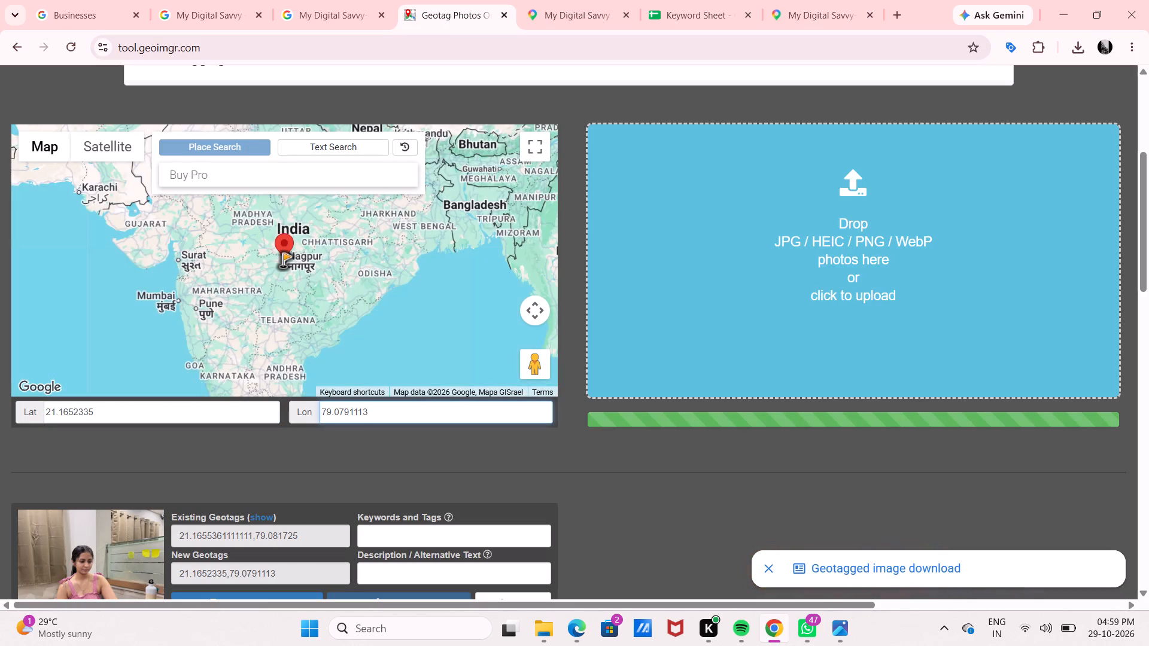
Copy the keywords in A10:A18 of the Keyword Sheet into the savvy2 photo's keywords and tags in GeoImgr.
scroll(622, 476, down, 2)
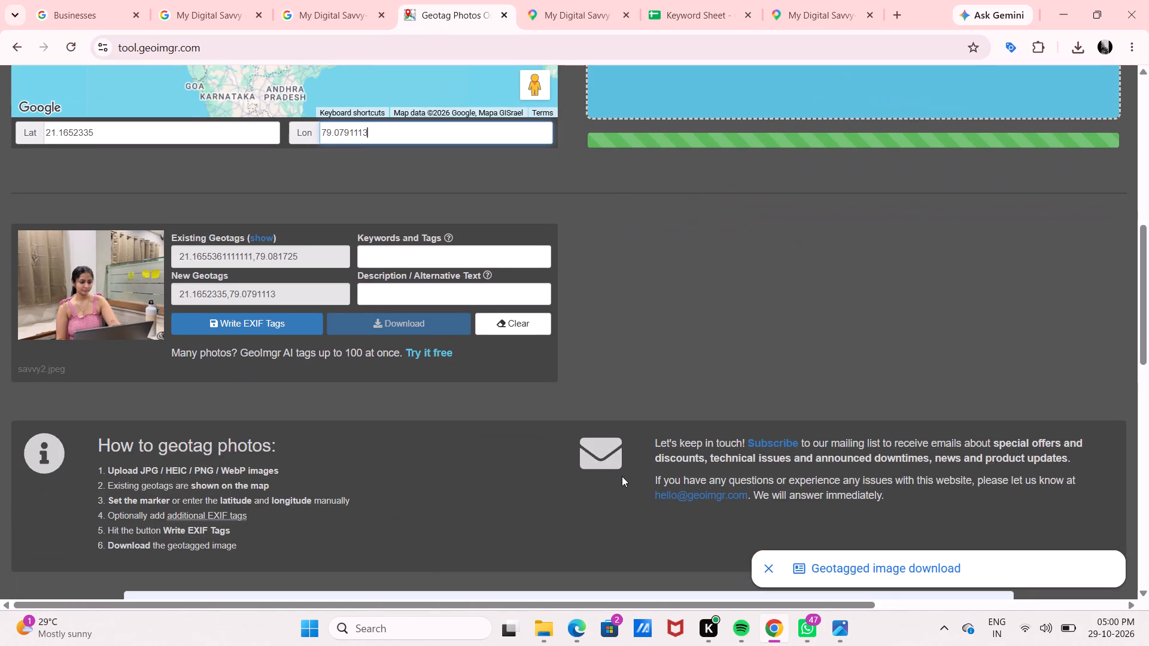
click(485, 259)
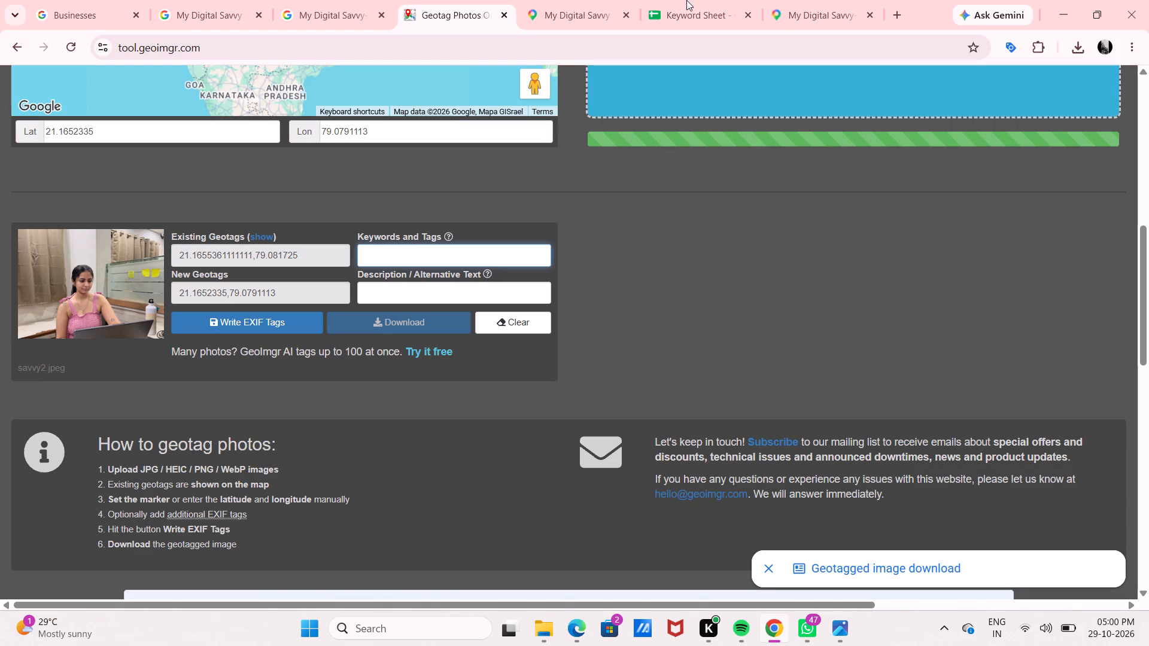
click(685, 0)
key(ctrl+c)
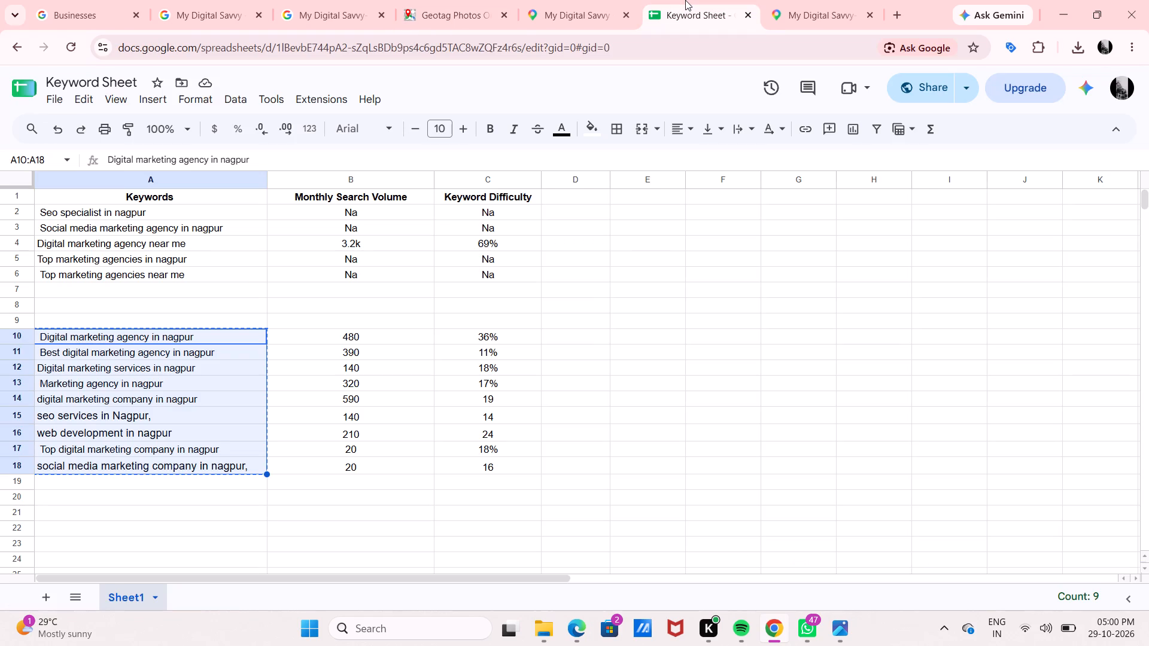
click(438, 7)
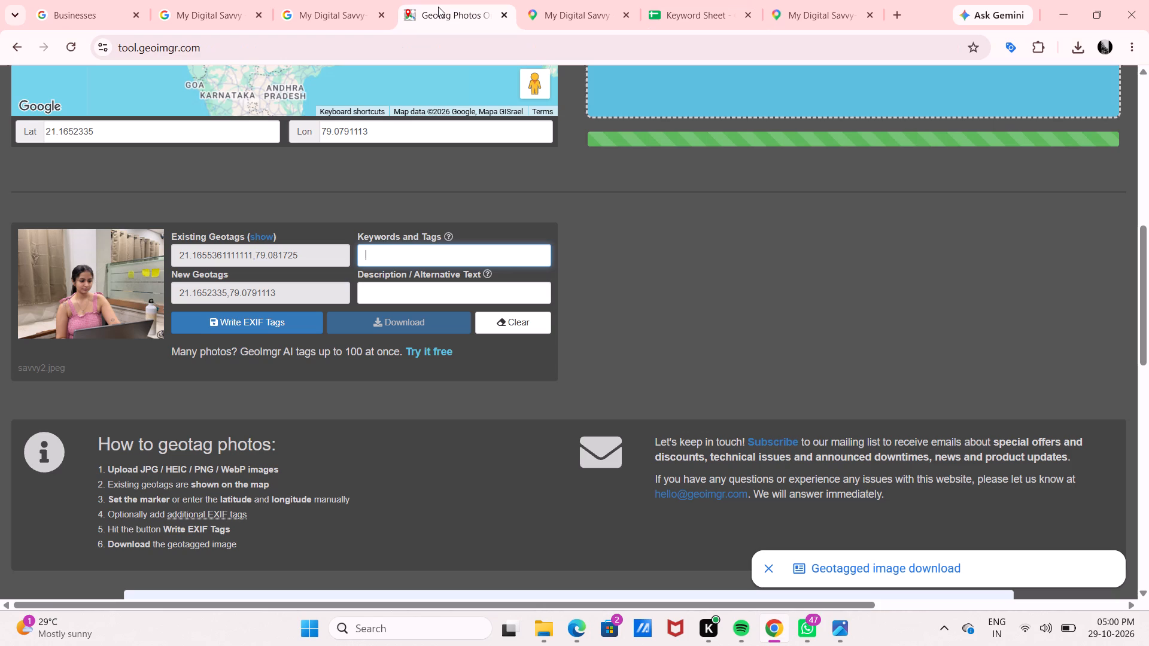
key(ctrl+v)
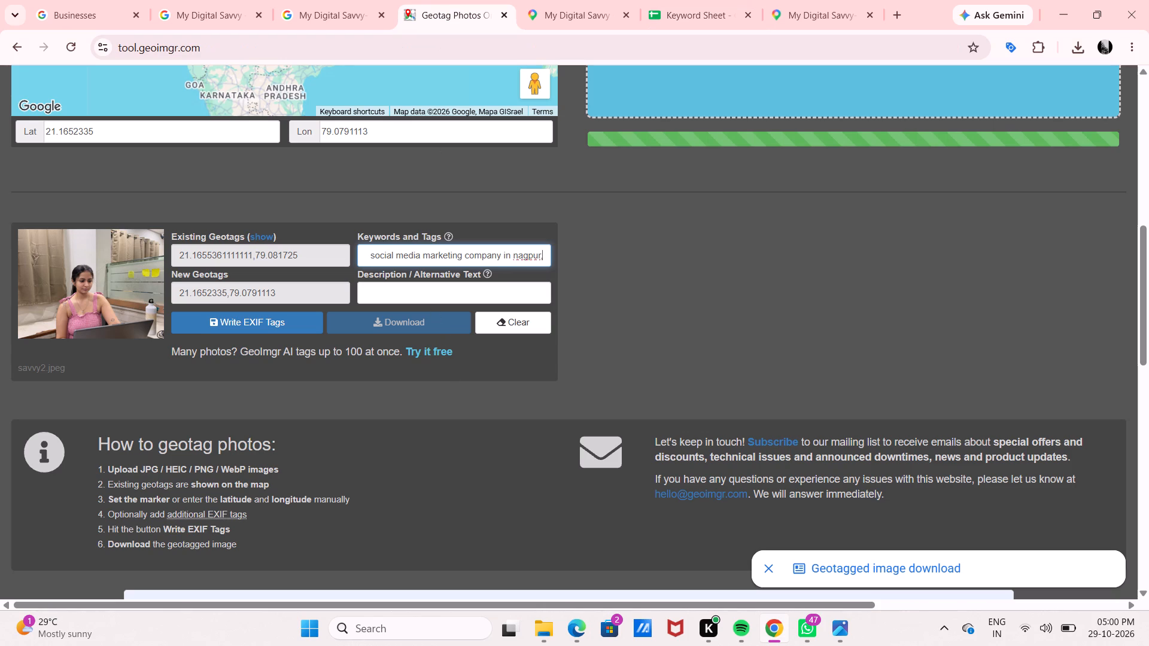
Copy the full business description from the My Digital Savvy- Digital Marketing Agency in Nagpur profile into the savvy2 photo's description in GeoImgr.
click(312, 2)
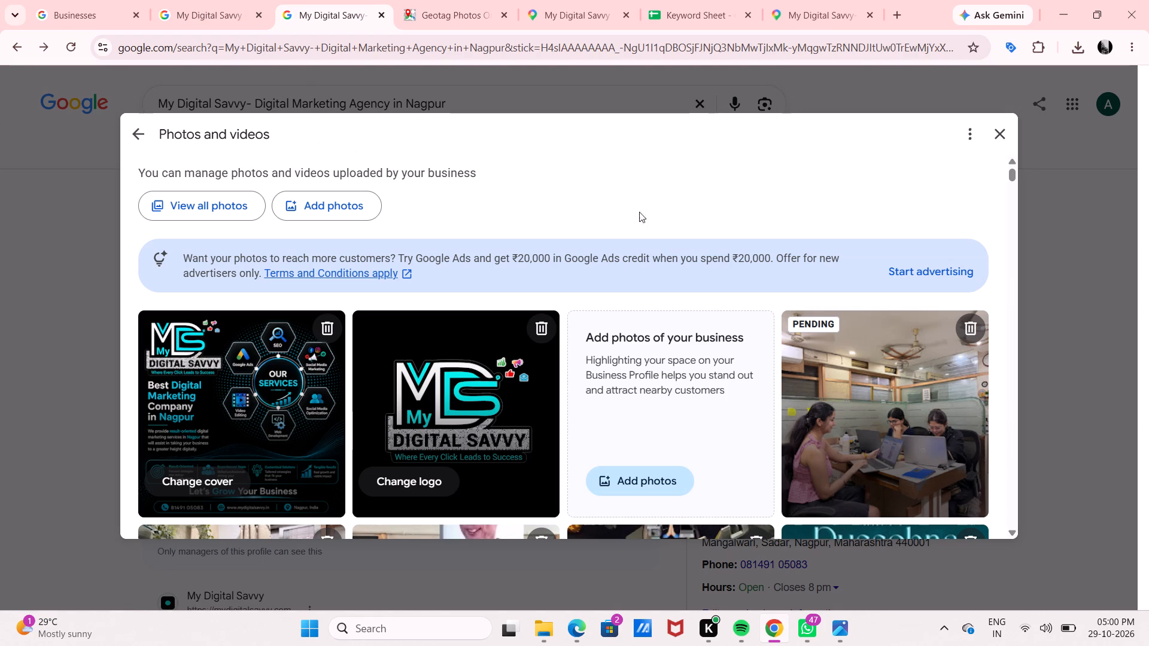
click(998, 126)
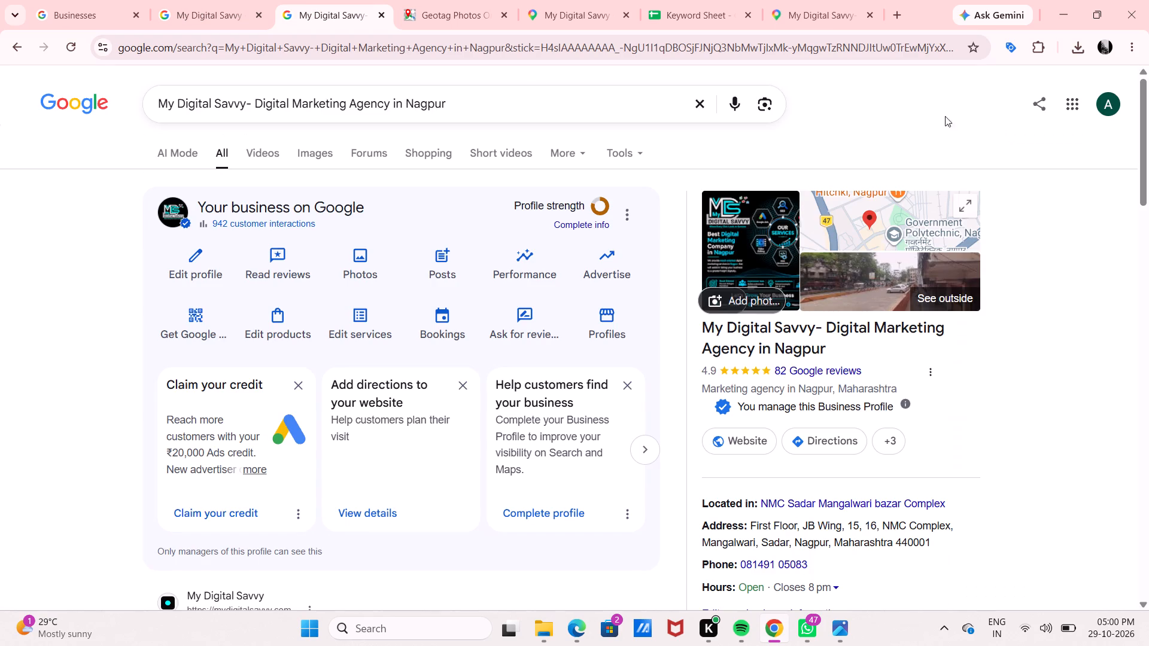
click(206, 261)
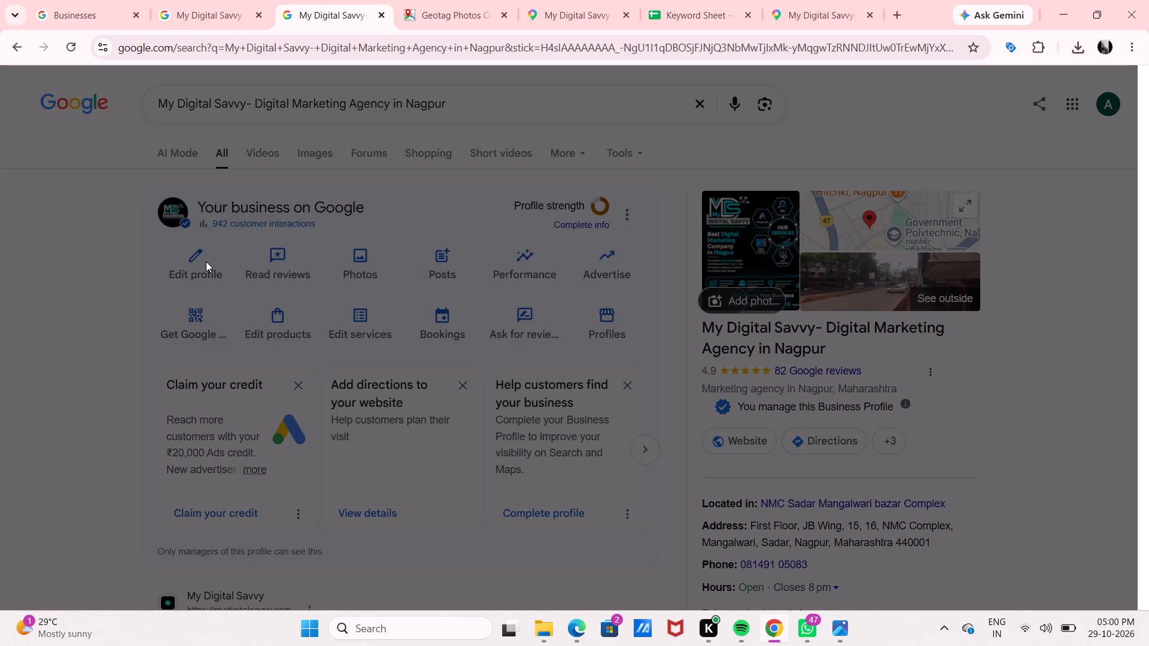
scroll(543, 423, down, 2)
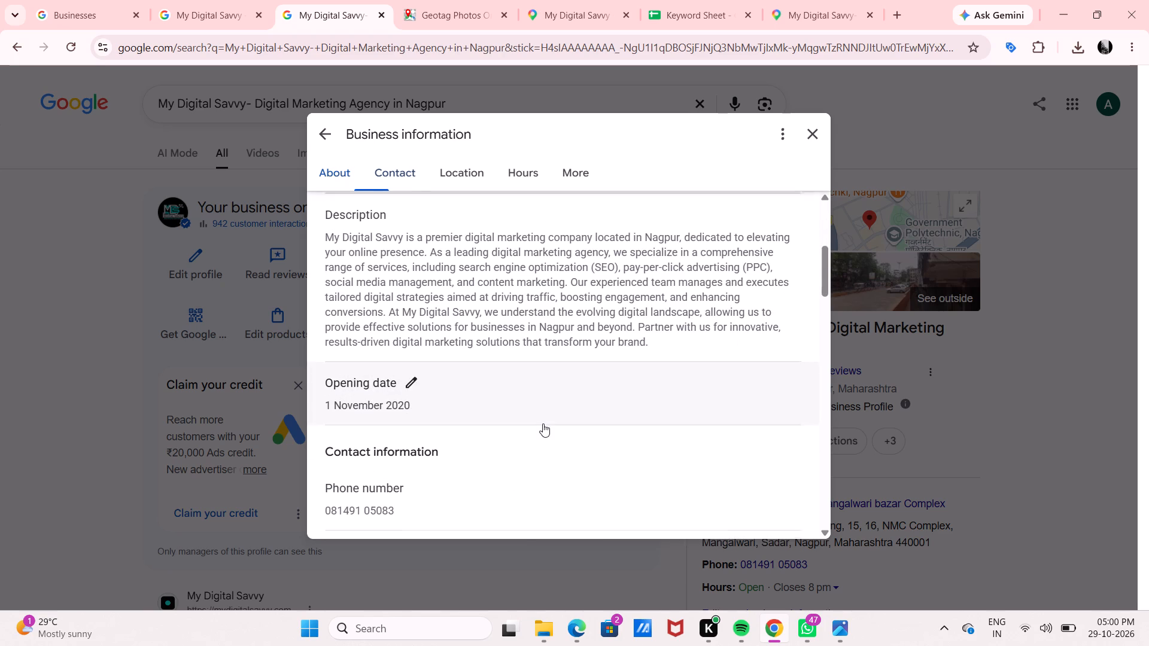
scroll(543, 423, down, 1)
click(561, 245)
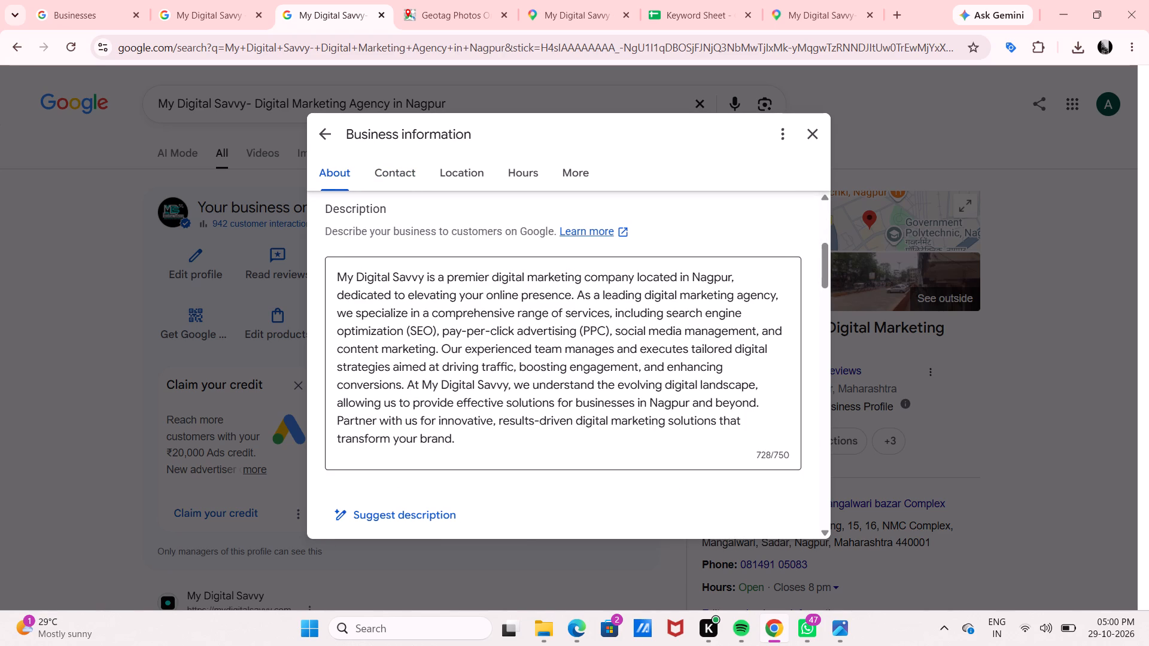
drag(338, 272, 603, 466)
key(ctrl+c)
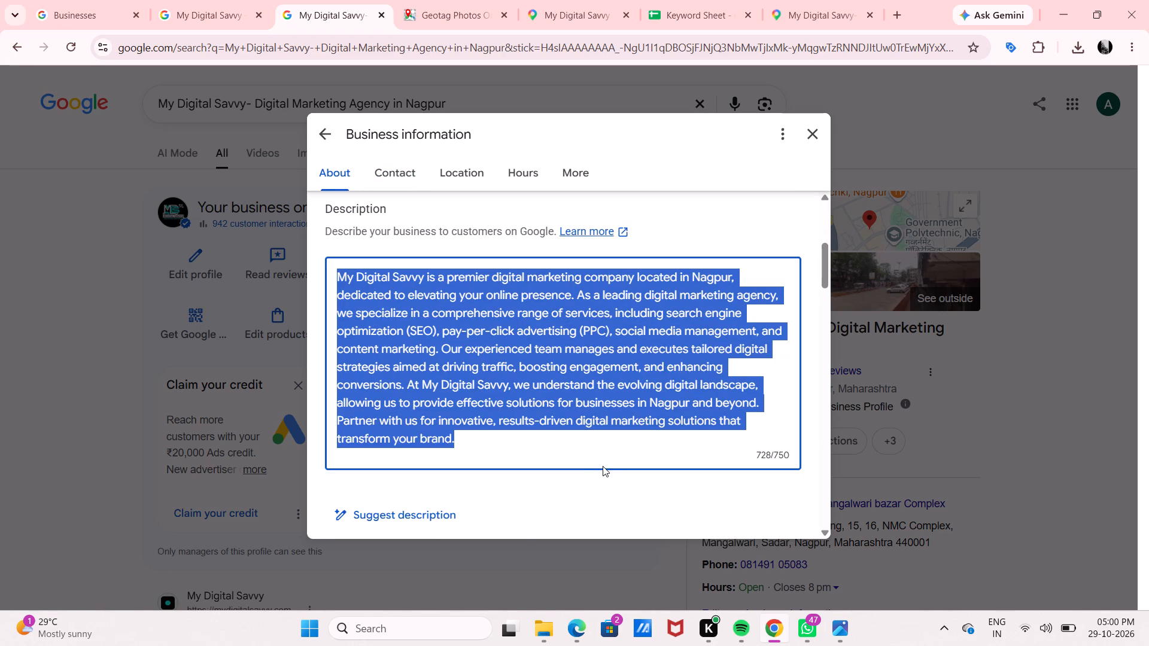
click(475, 0)
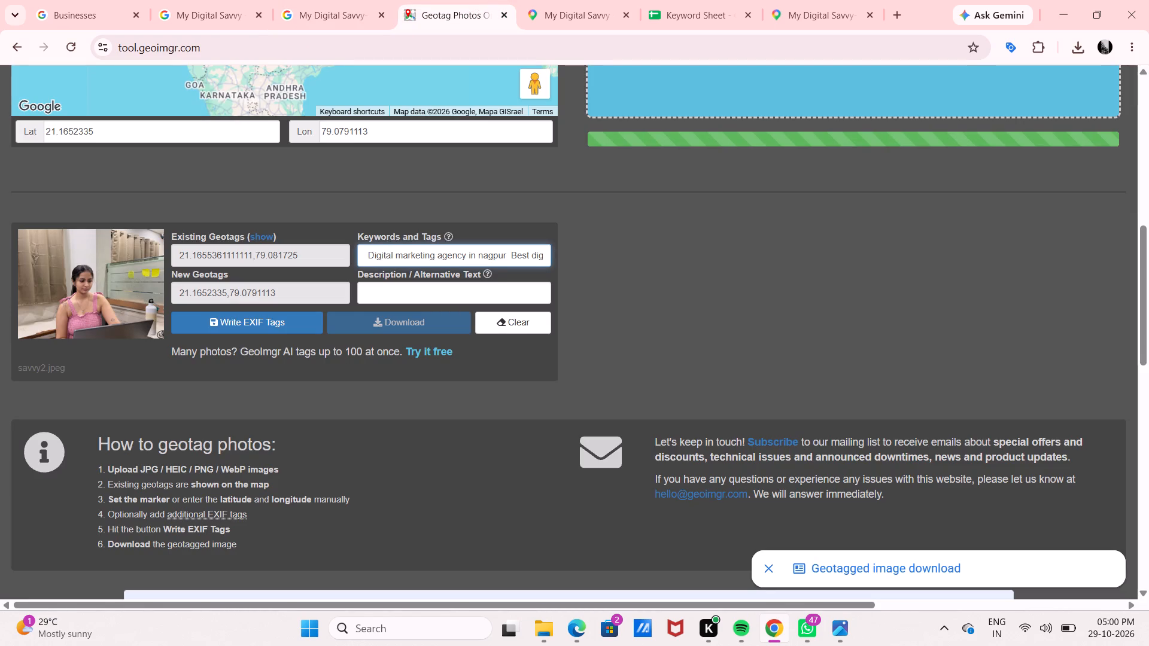
click(431, 294)
key(ctrl+v)
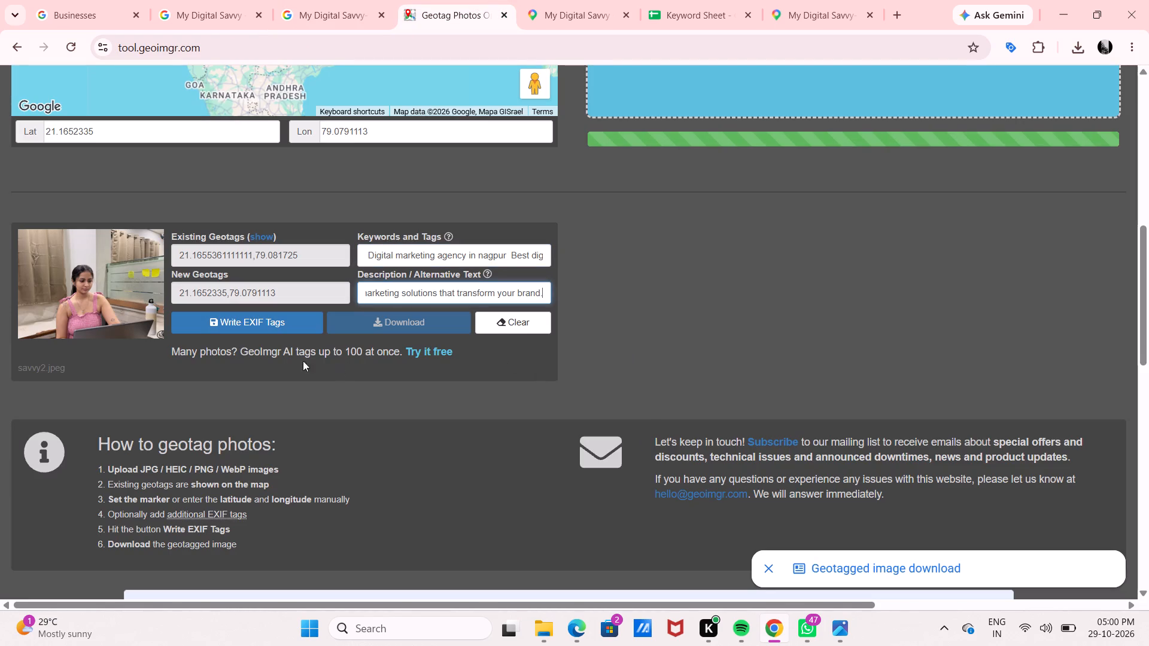
Write the EXIF tags to the savvy2 photo and download the geotagged copy.
click(273, 316)
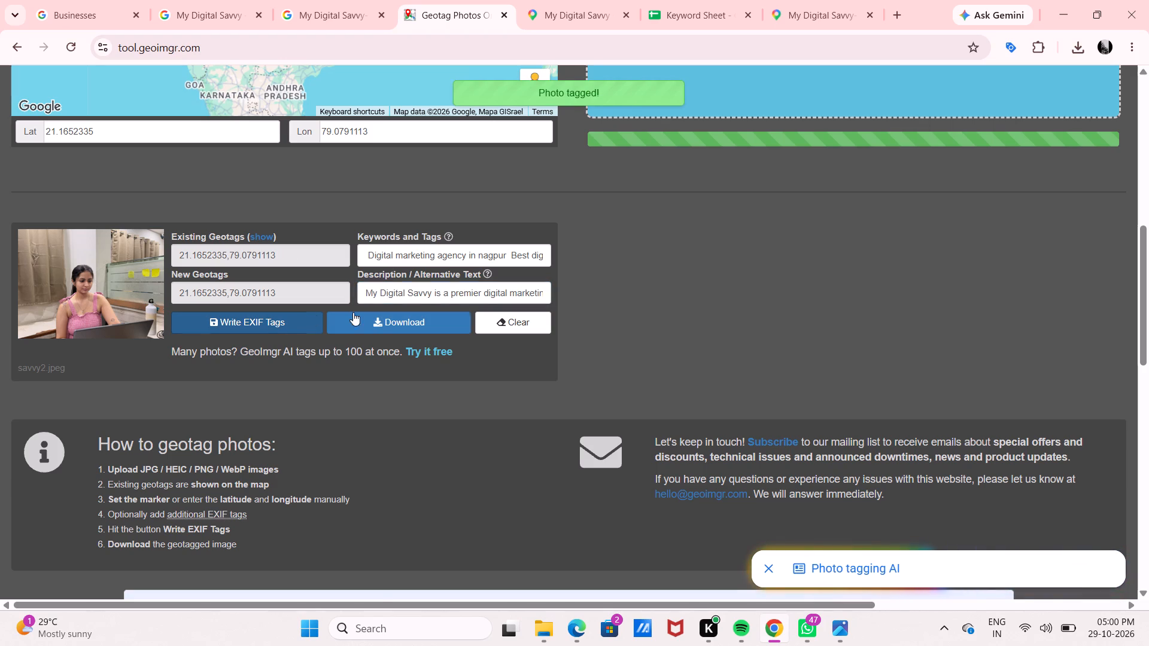
click(393, 316)
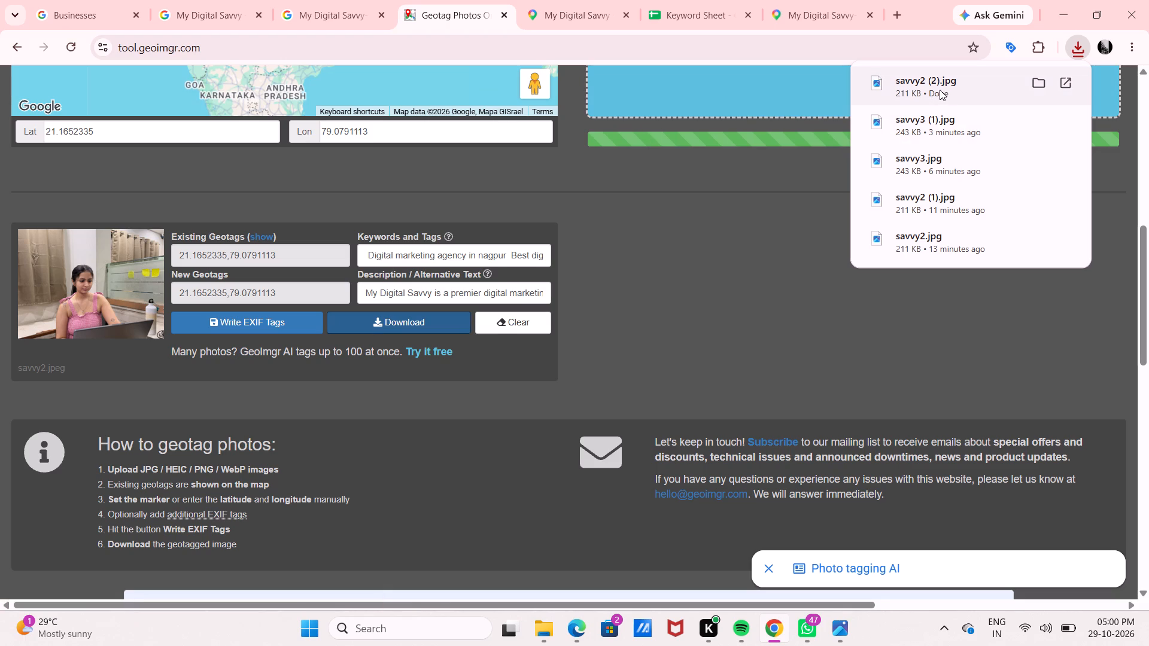
Upload the geotagged savvy2 (2) photo from Downloads to the My Digital Savvy- Digital Marketing Agency in Nagpur listing's photos.
click(321, 0)
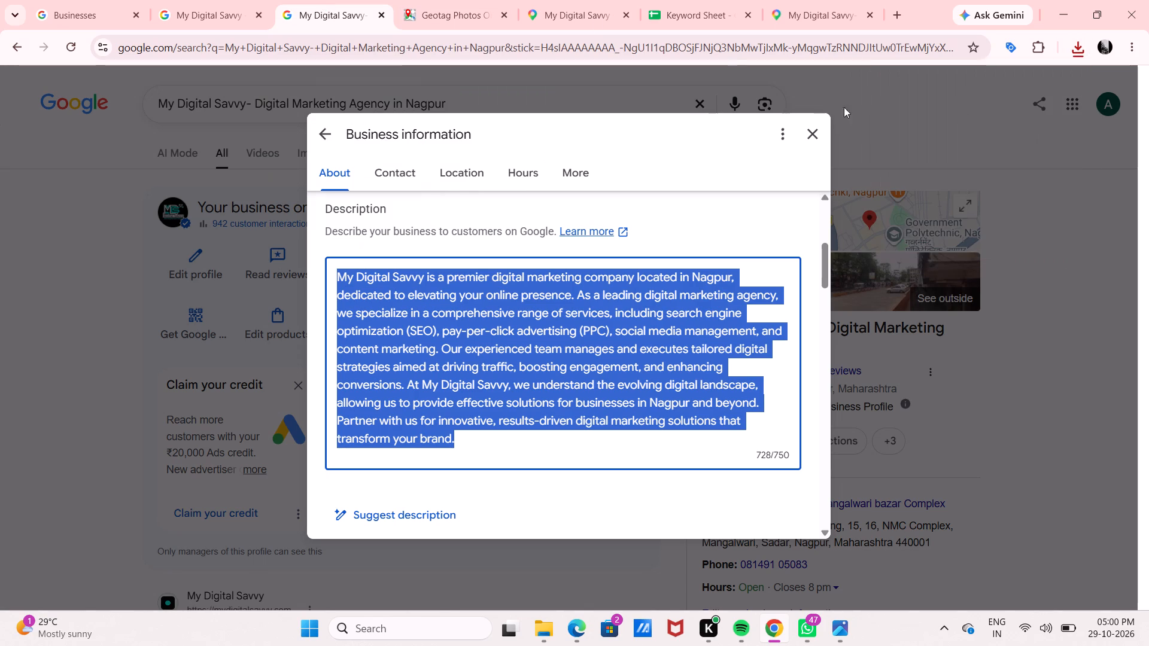
click(813, 133)
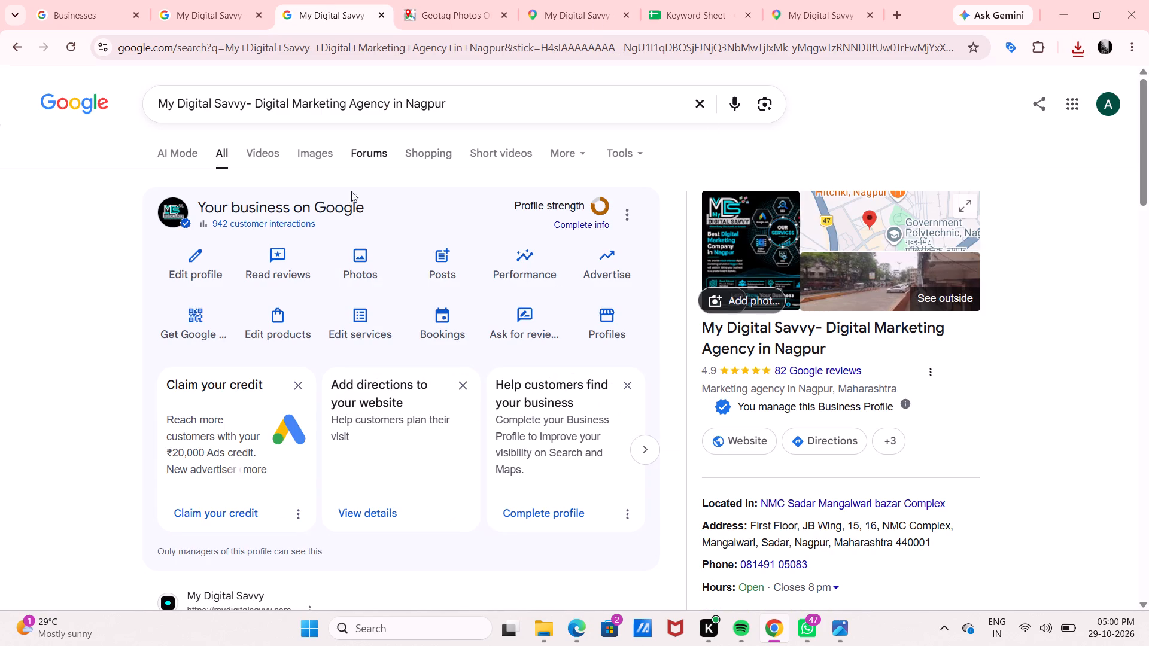
click(360, 251)
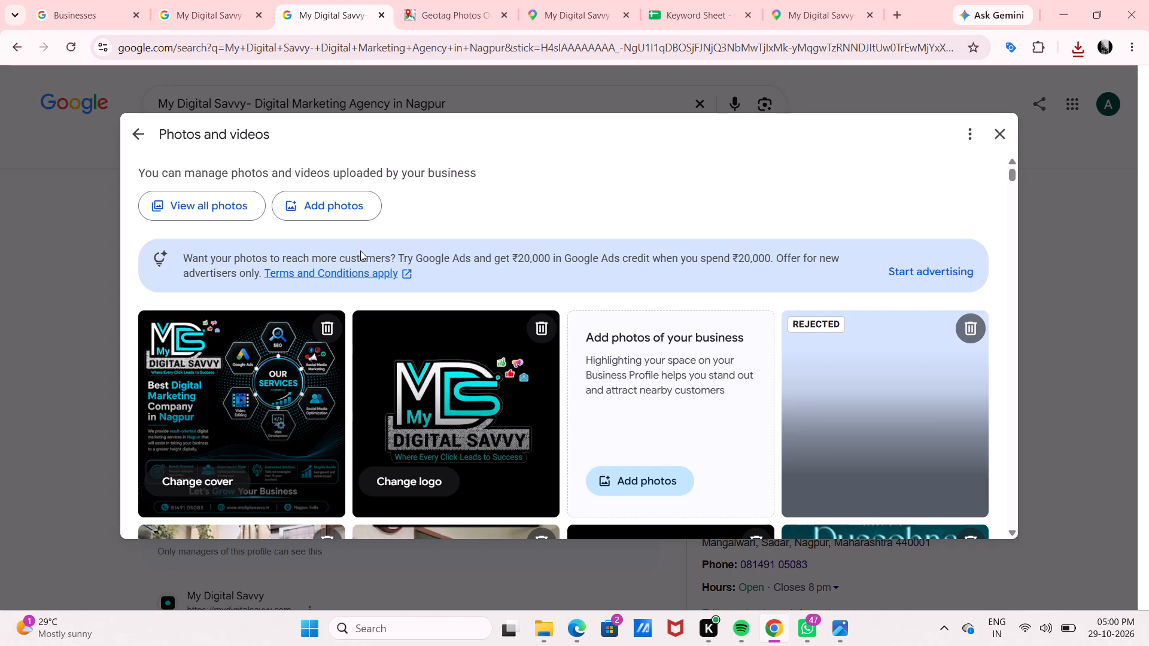
scroll(706, 371, down, 1)
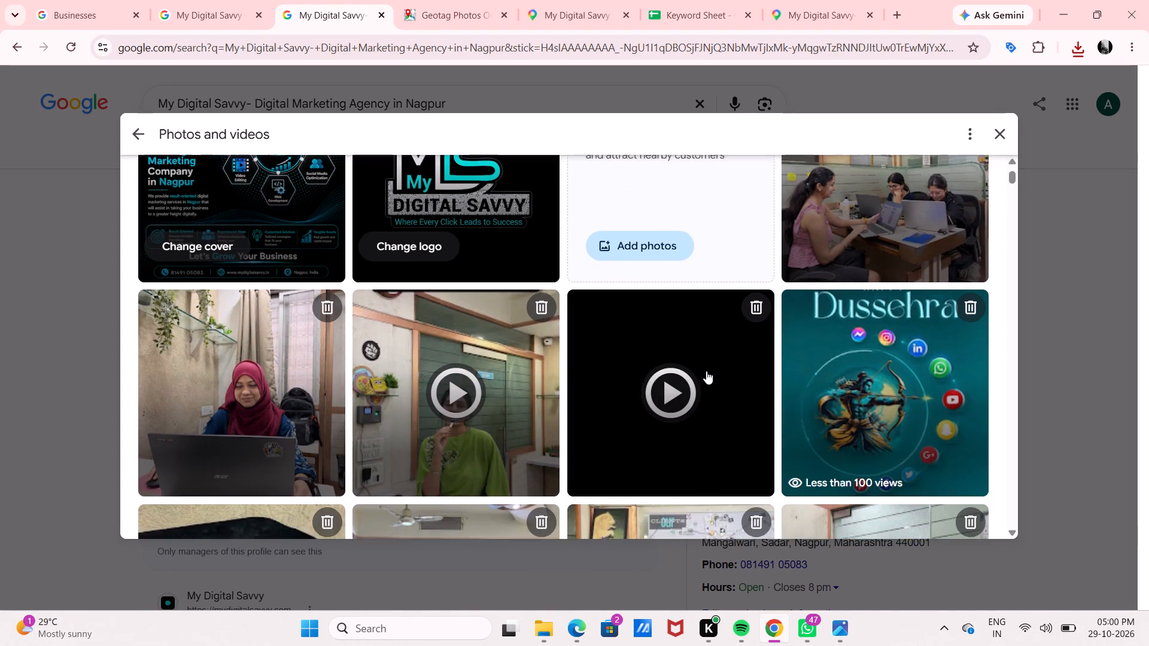
scroll(706, 371, down, 1)
click(655, 359)
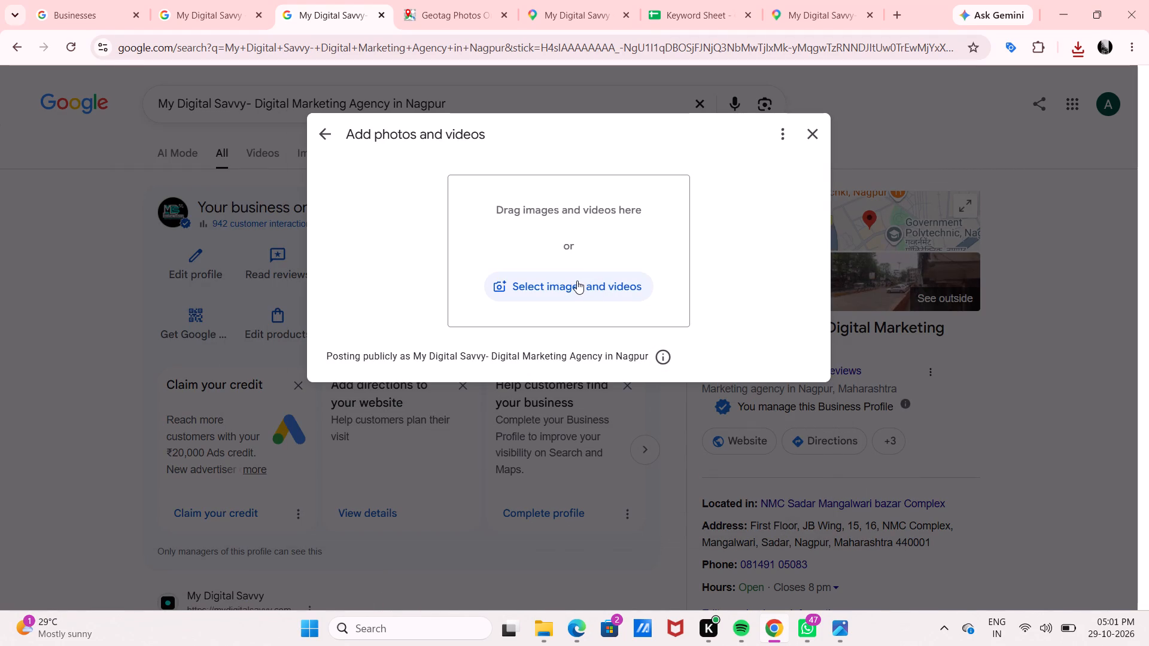
click(577, 281)
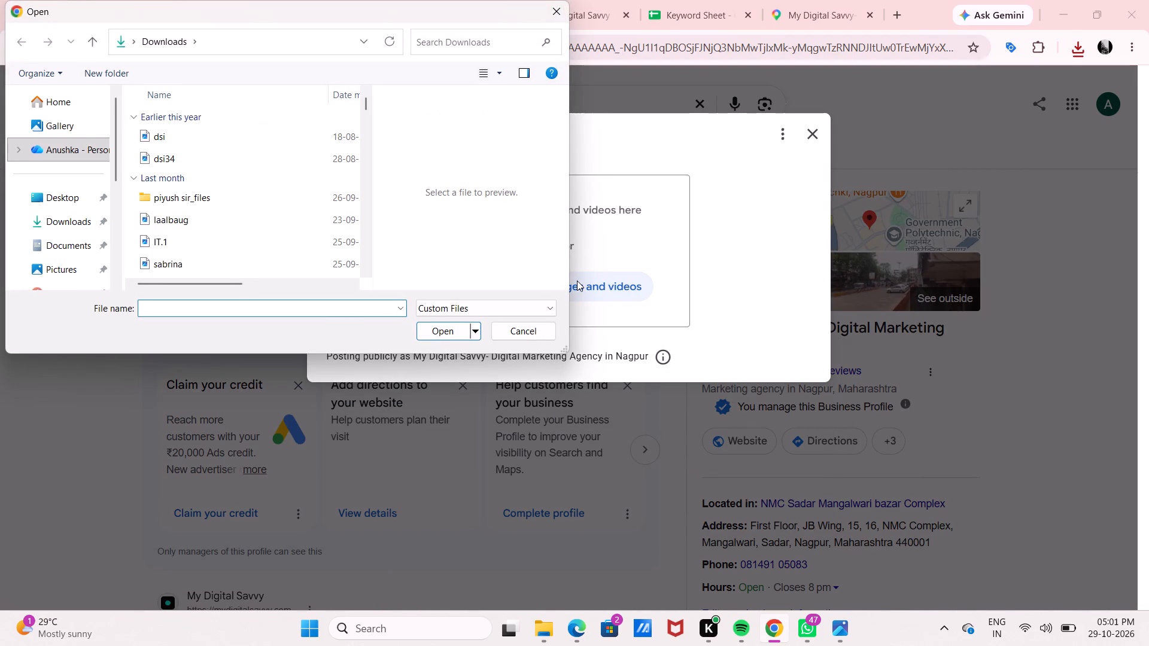
scroll(253, 176, down, 19)
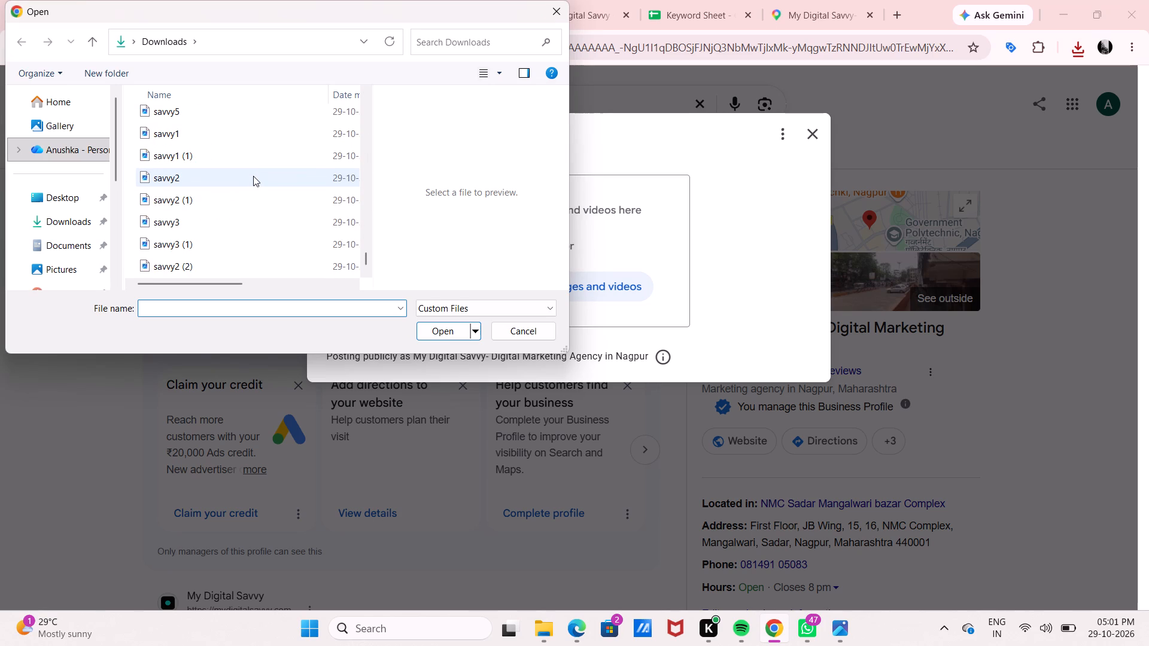
click(223, 260)
click(445, 330)
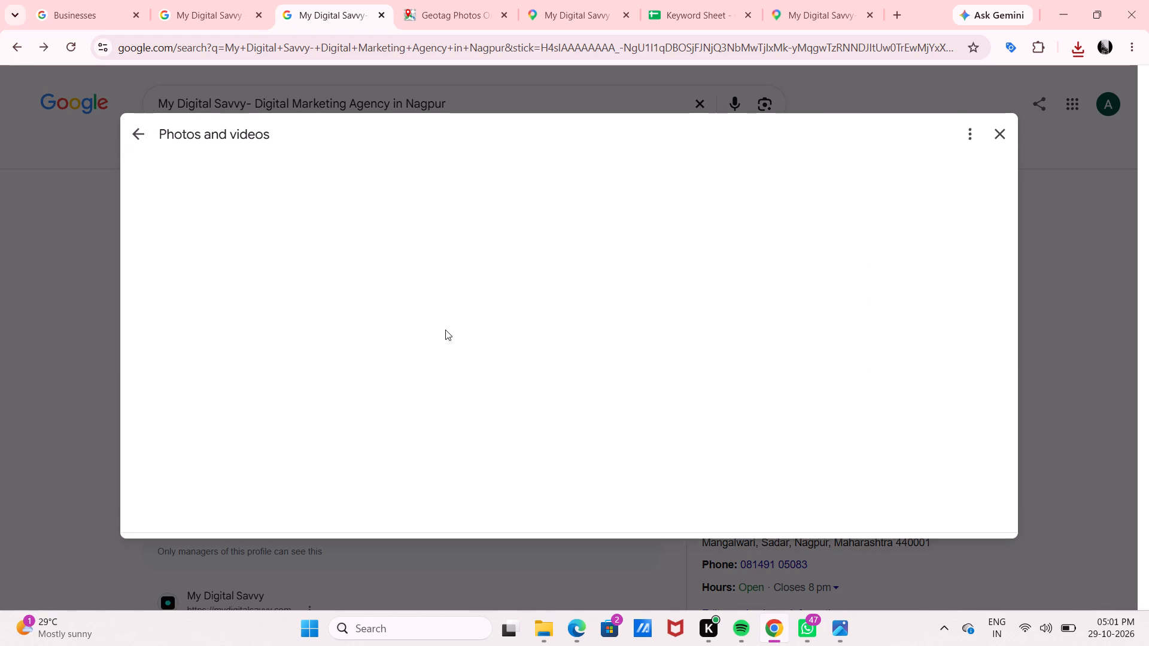
scroll(445, 330, down, 1)
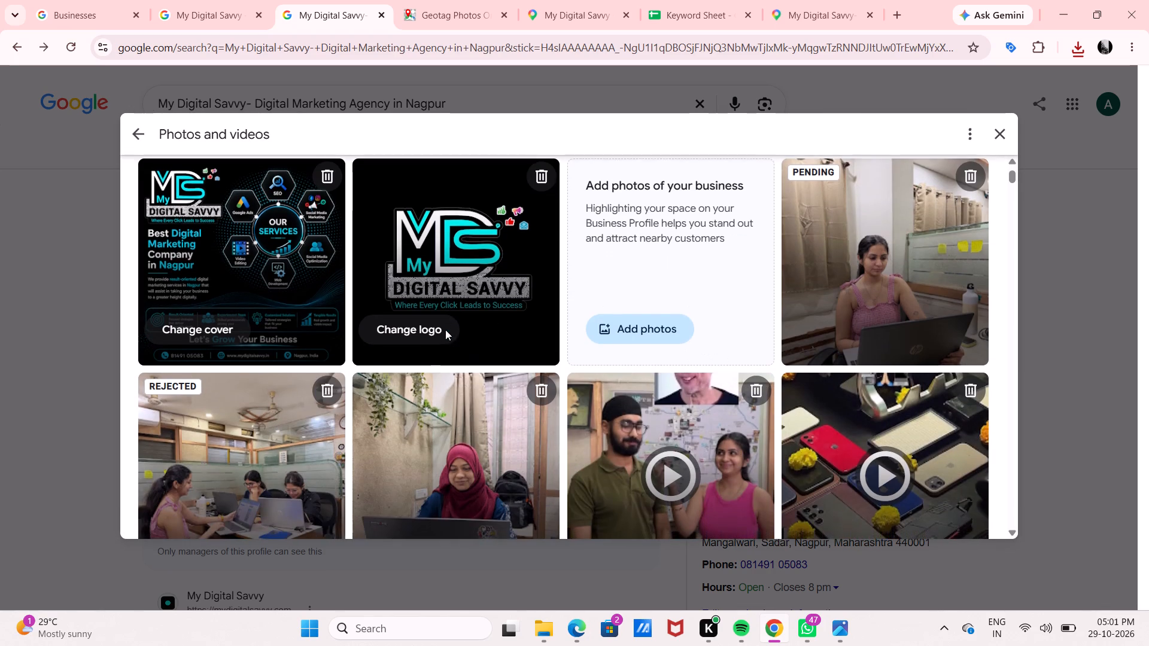
Delete the rejected team photo of three colleagues around a table from the My Digital Savvy- Digital Marketing Agency in Nagpur listing.
scroll(445, 330, down, 2)
click(327, 346)
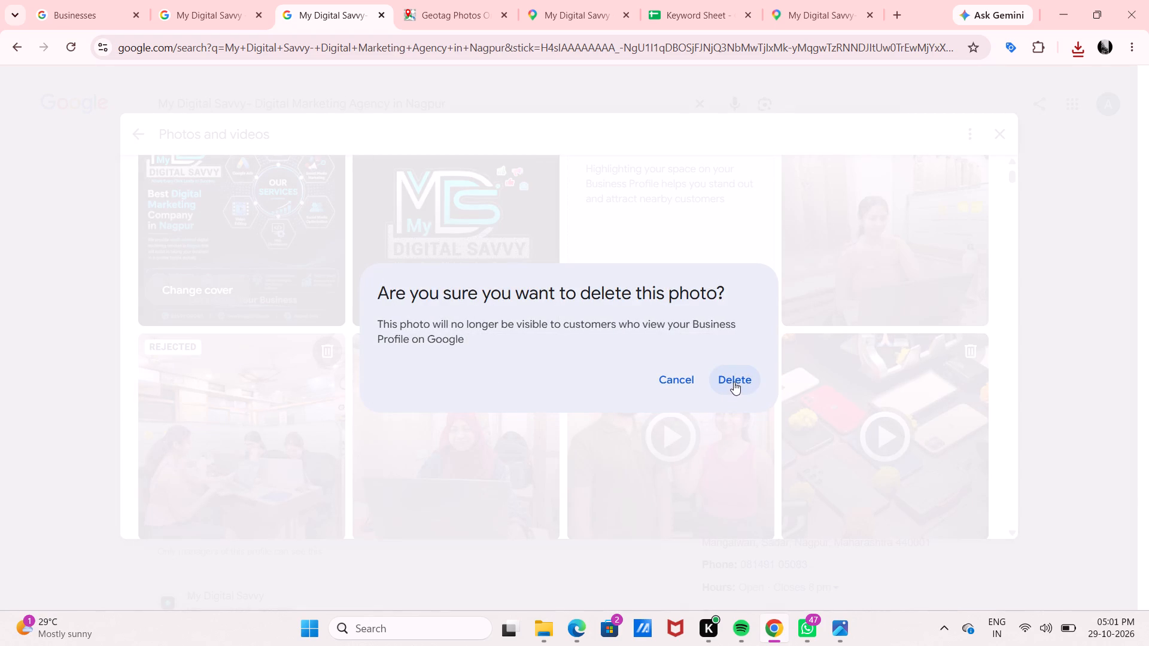
click(734, 382)
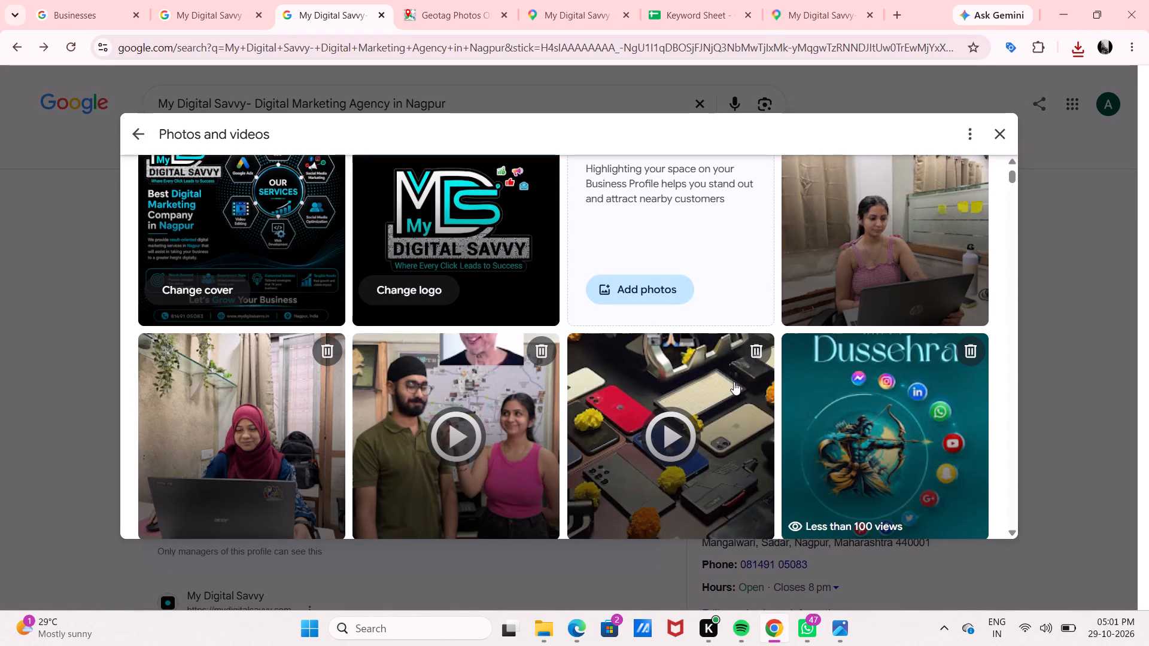
scroll(910, 343, up, 2)
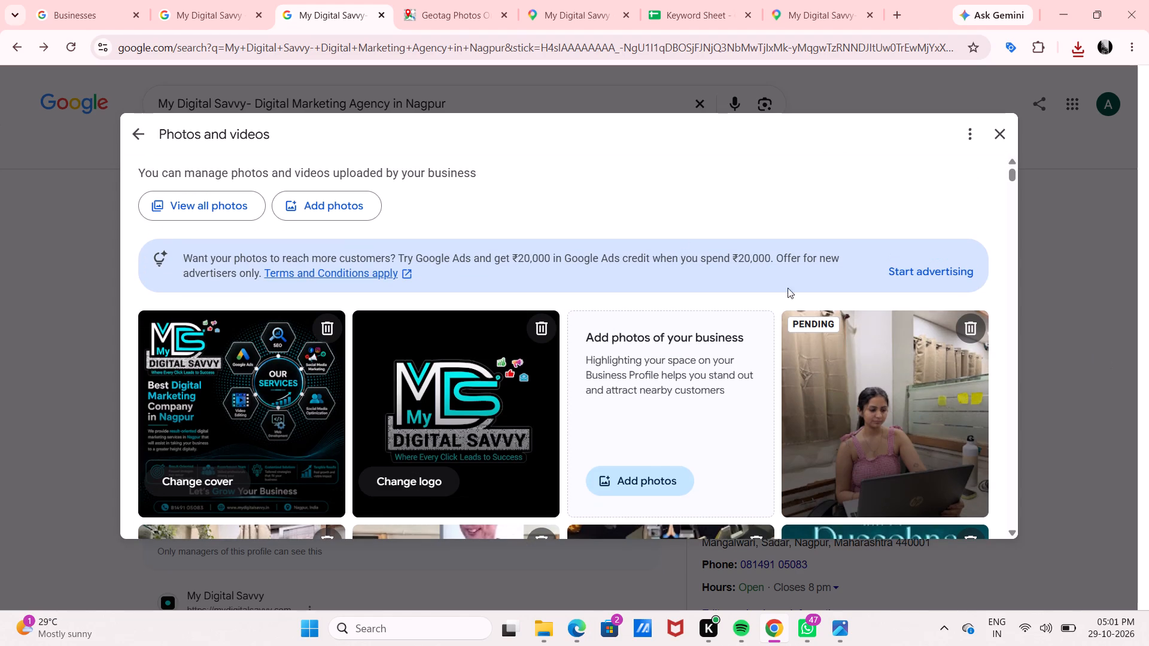
click(998, 133)
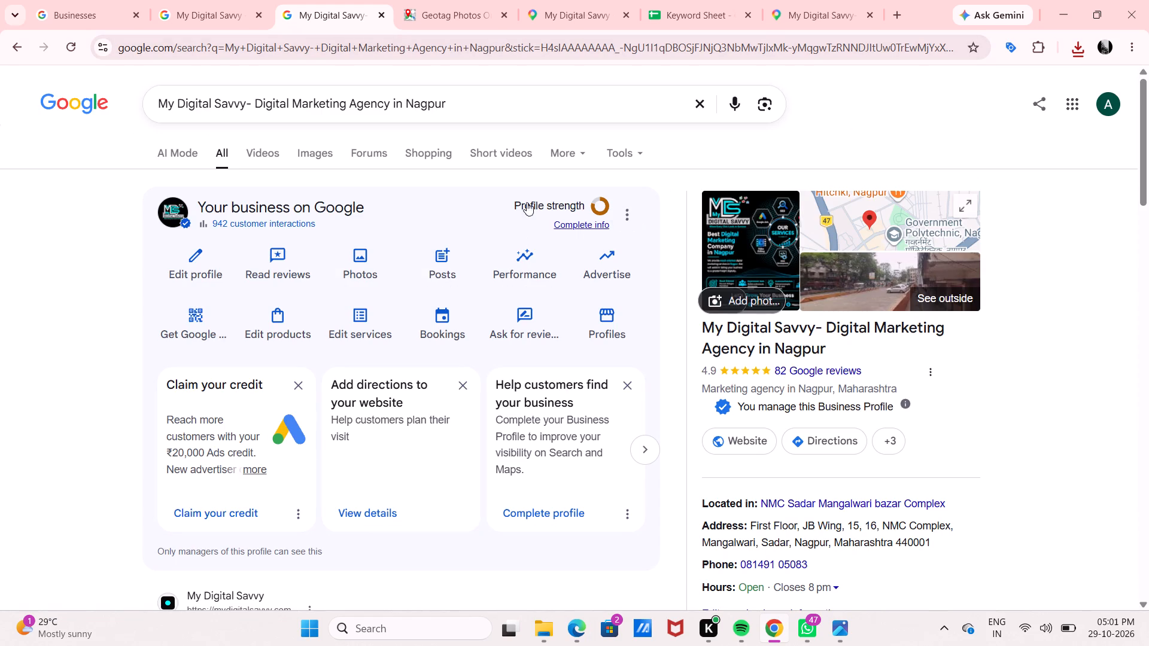
Reload GeoImgr to clear the savvy2 photo and upload the original savvy3 photo from Downloads.
click(439, 0)
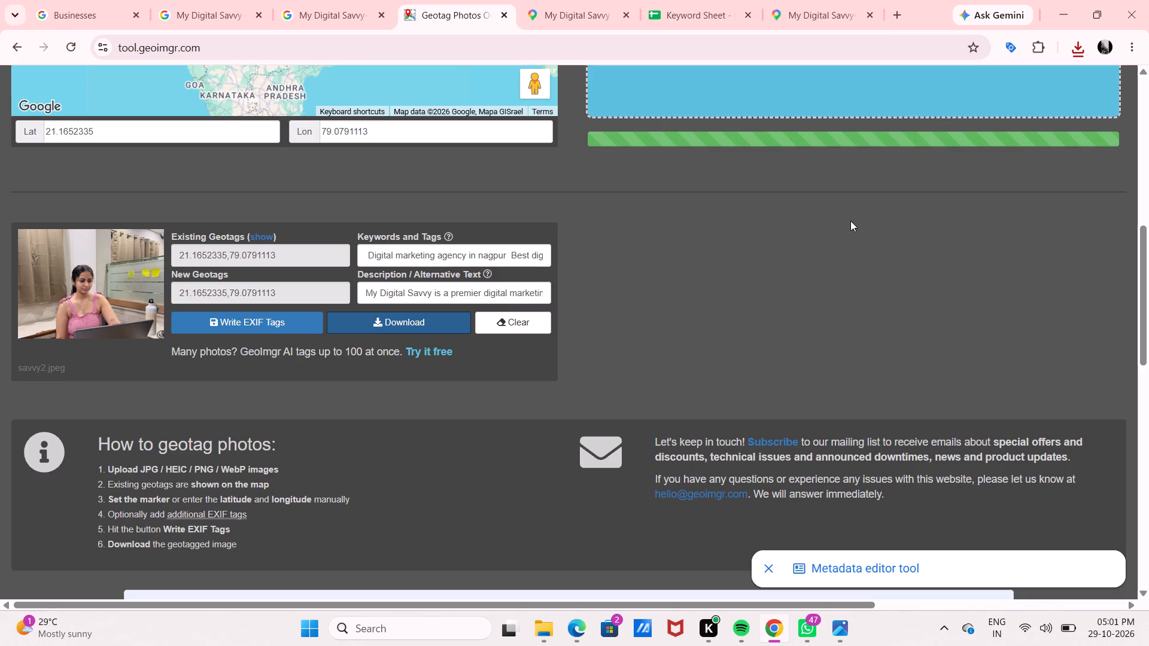
scroll(852, 225, up, 4)
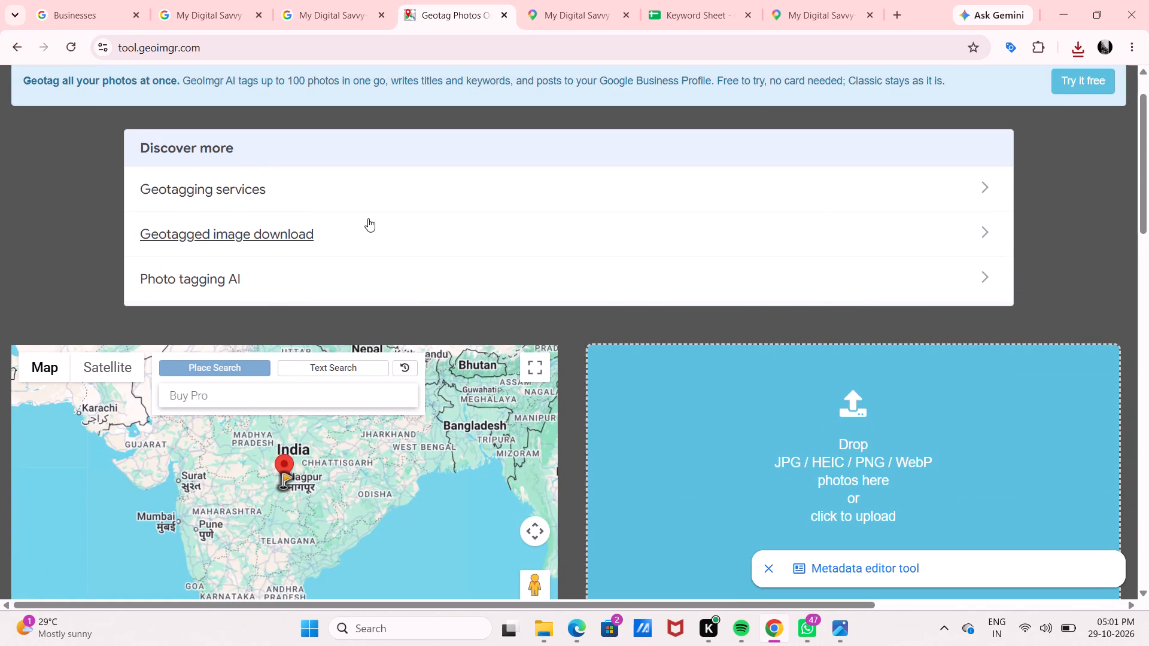
click(71, 47)
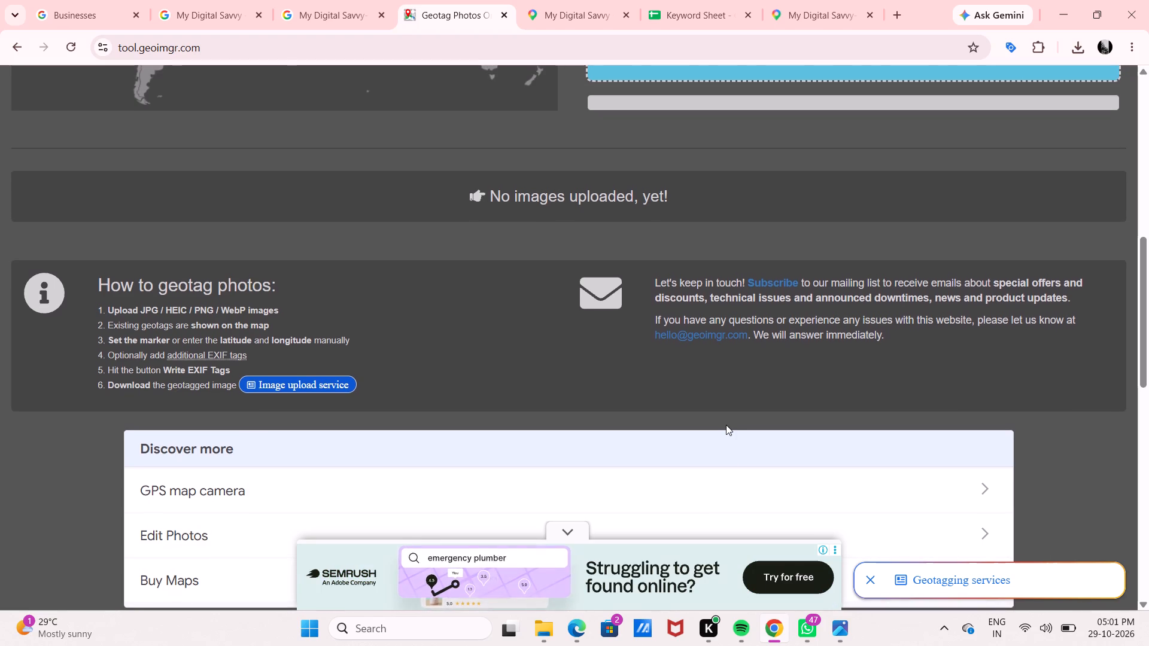
scroll(726, 425, up, 1)
click(803, 255)
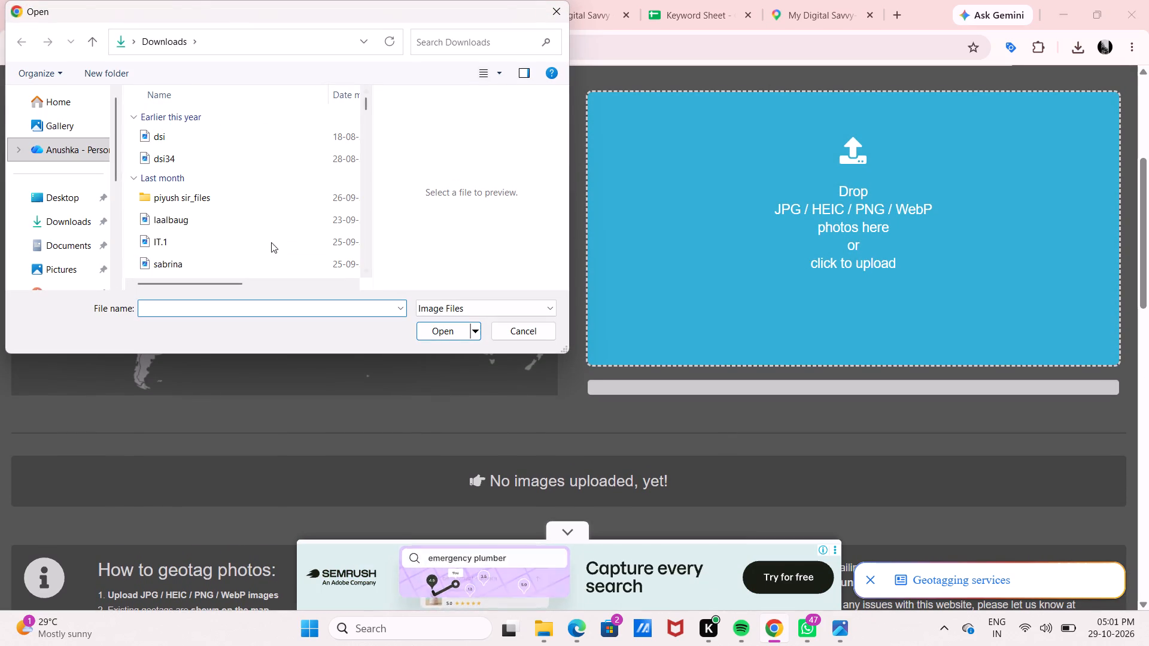
scroll(277, 212, down, 7)
scroll(277, 212, down, 18)
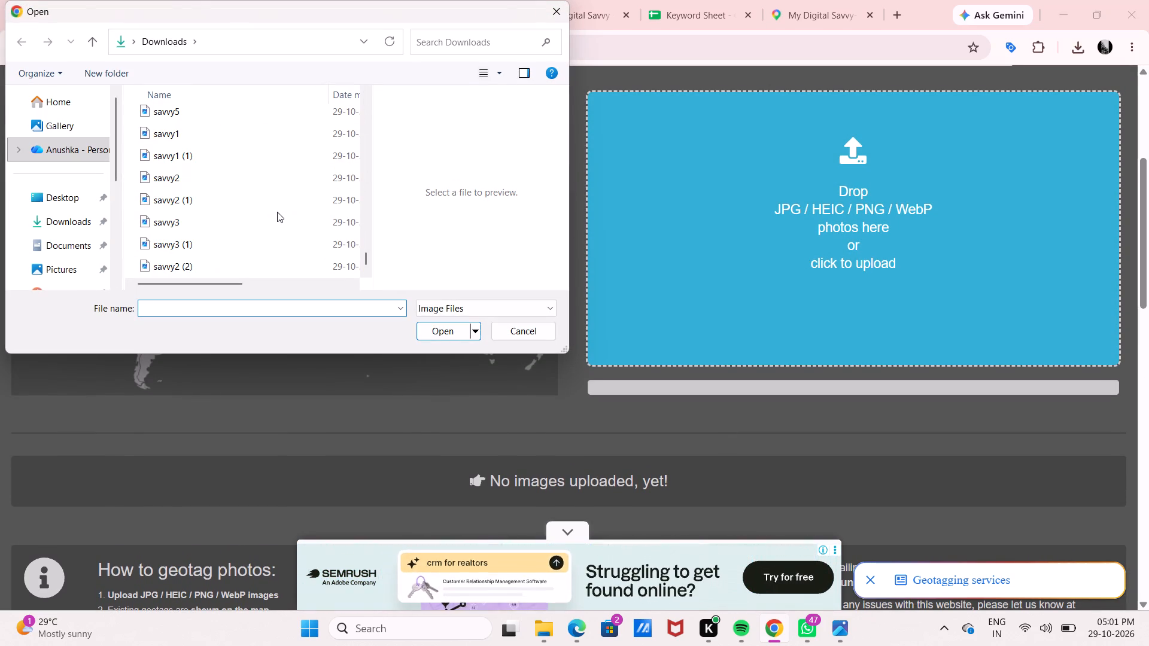
scroll(277, 212, up, 1)
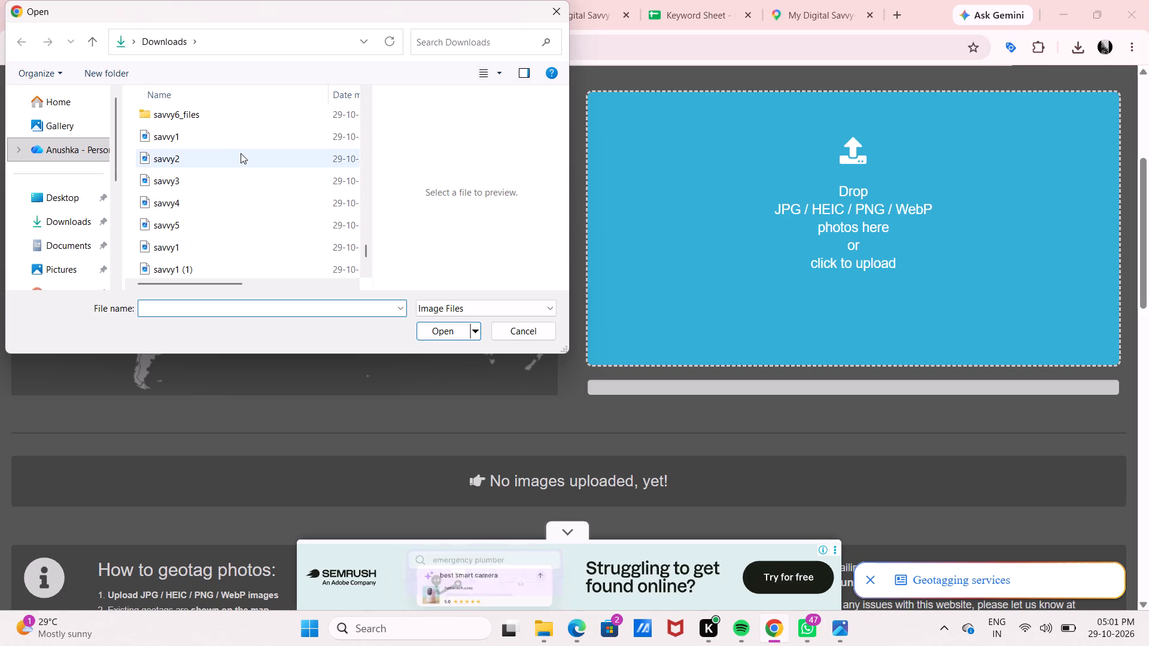
click(245, 181)
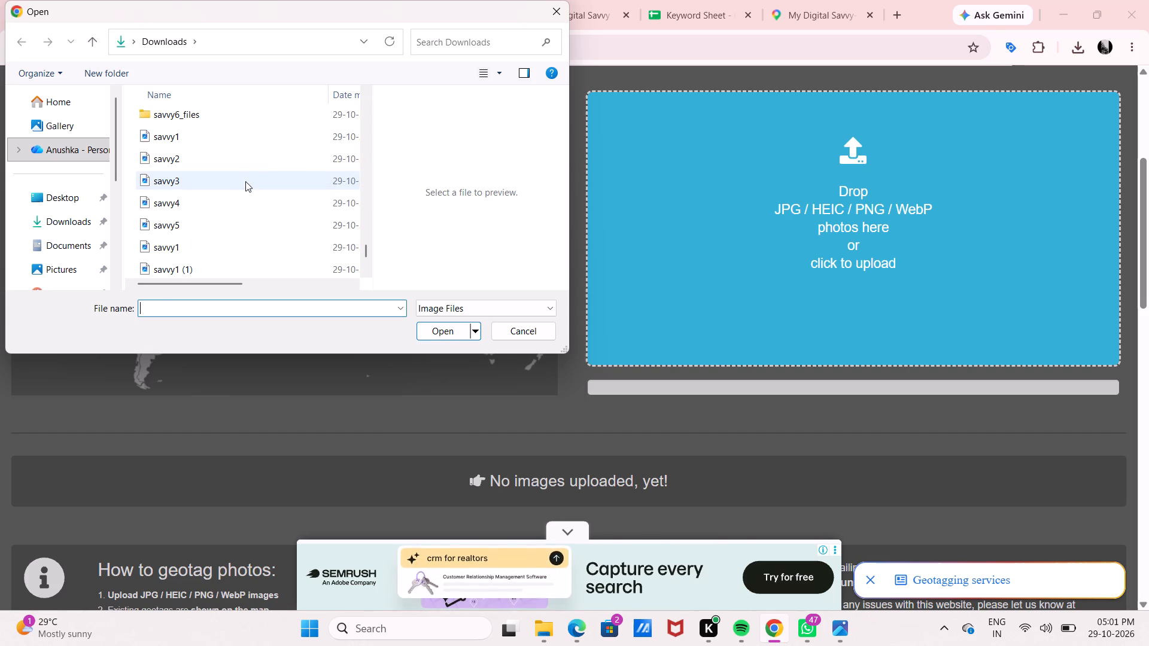
click(443, 329)
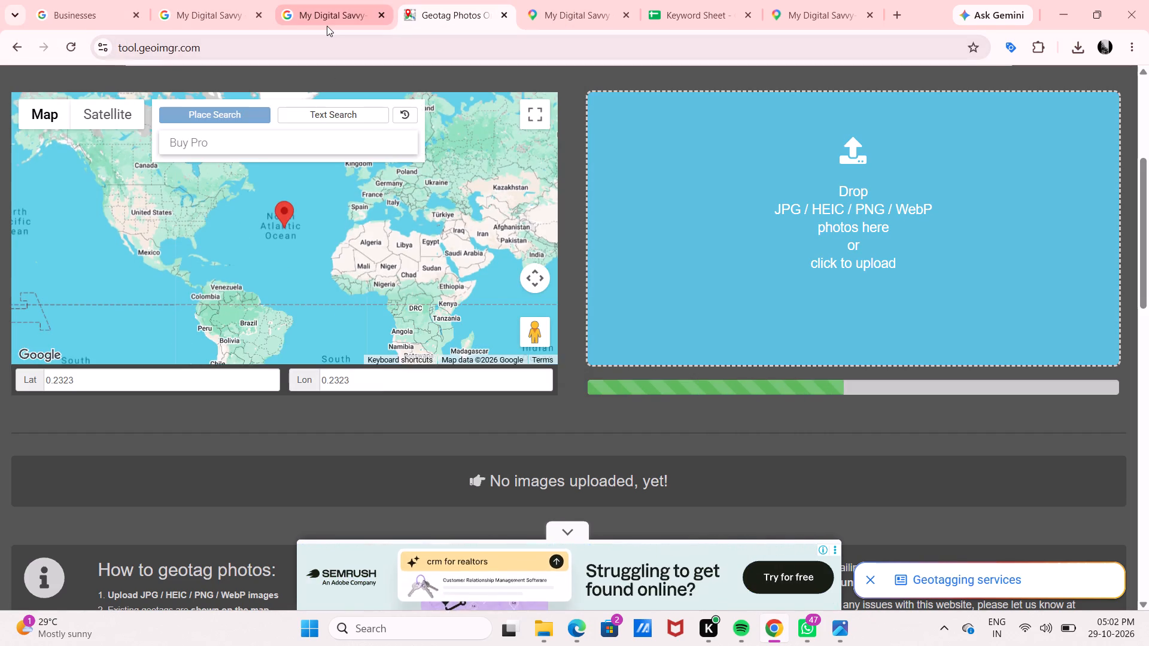
Check the status of the uploaded photos in the My Digital Savvy- Digital Marketing Agency in Nagpur listing.
click(327, 26)
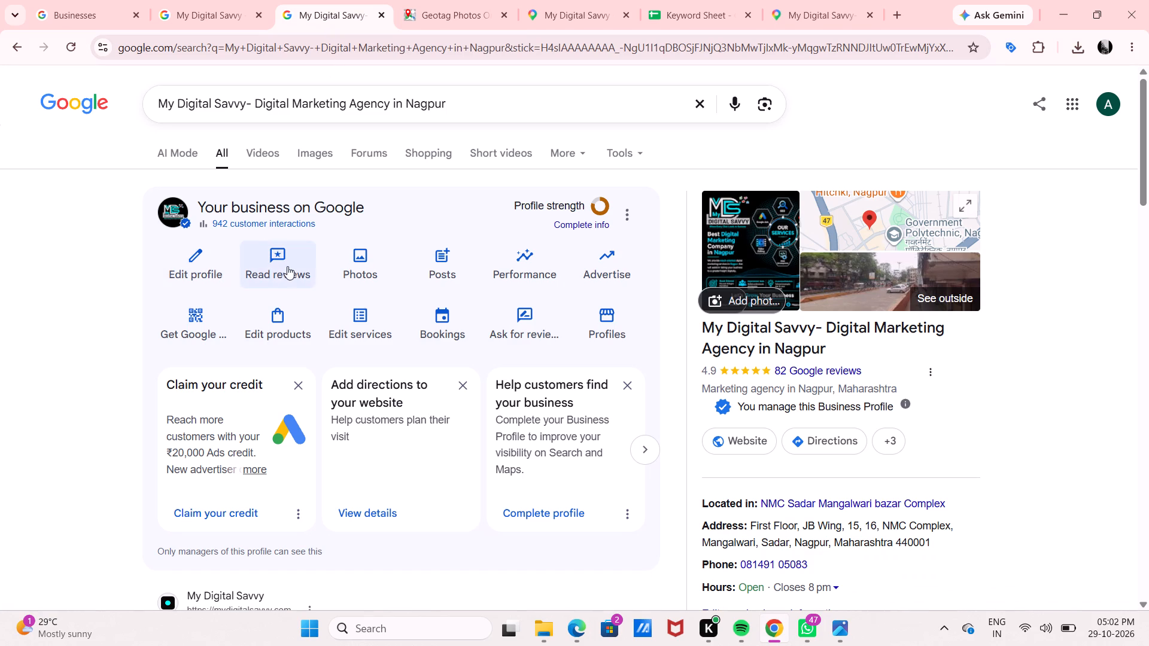
click(355, 252)
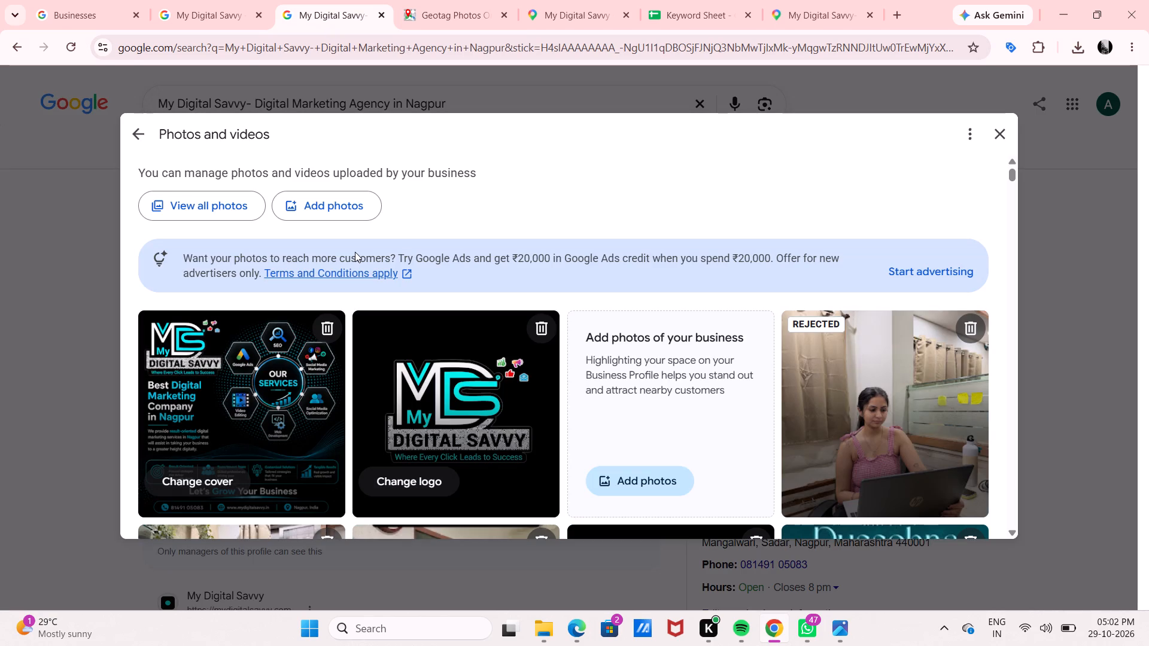
scroll(560, 399, right, 1)
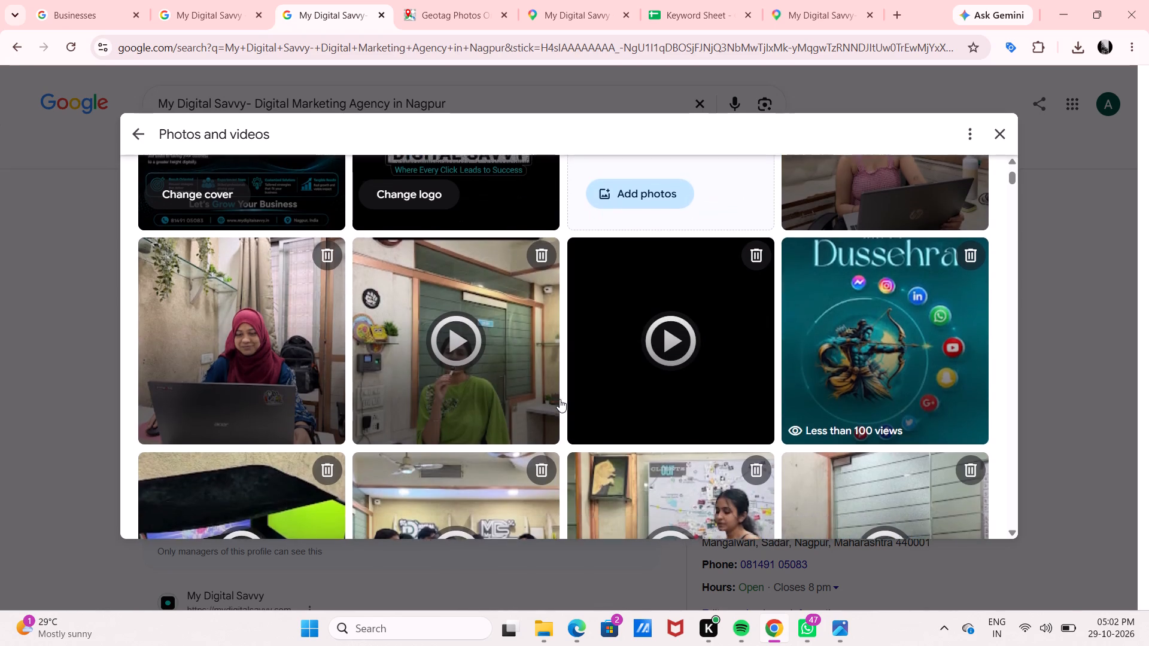
scroll(560, 399, right, 1)
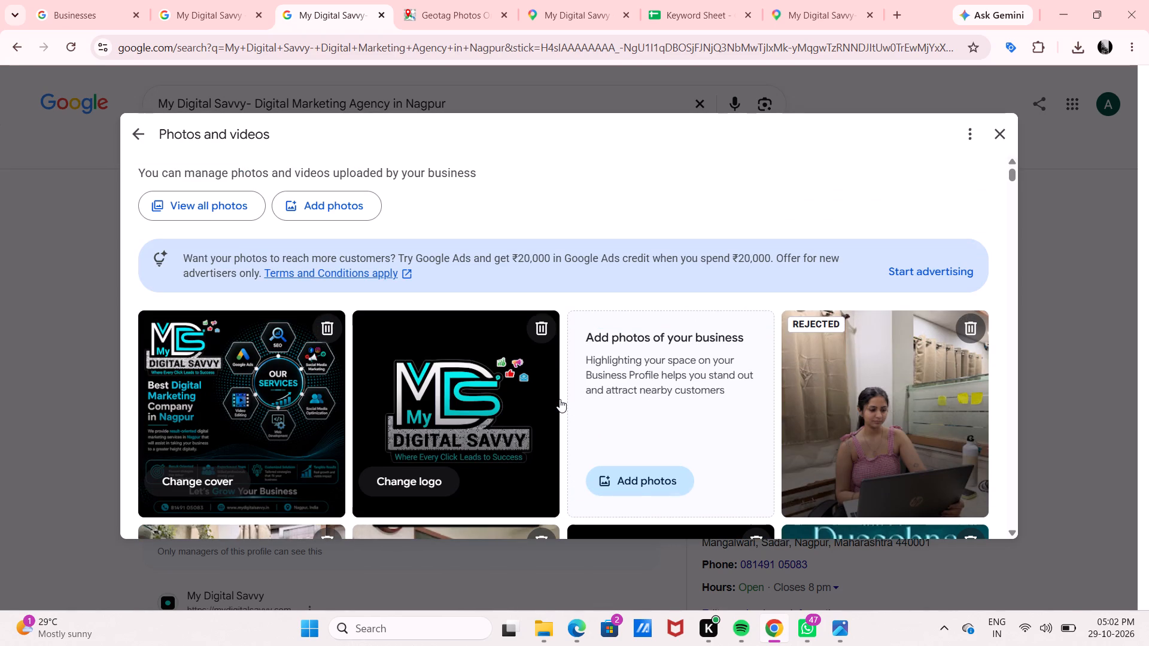
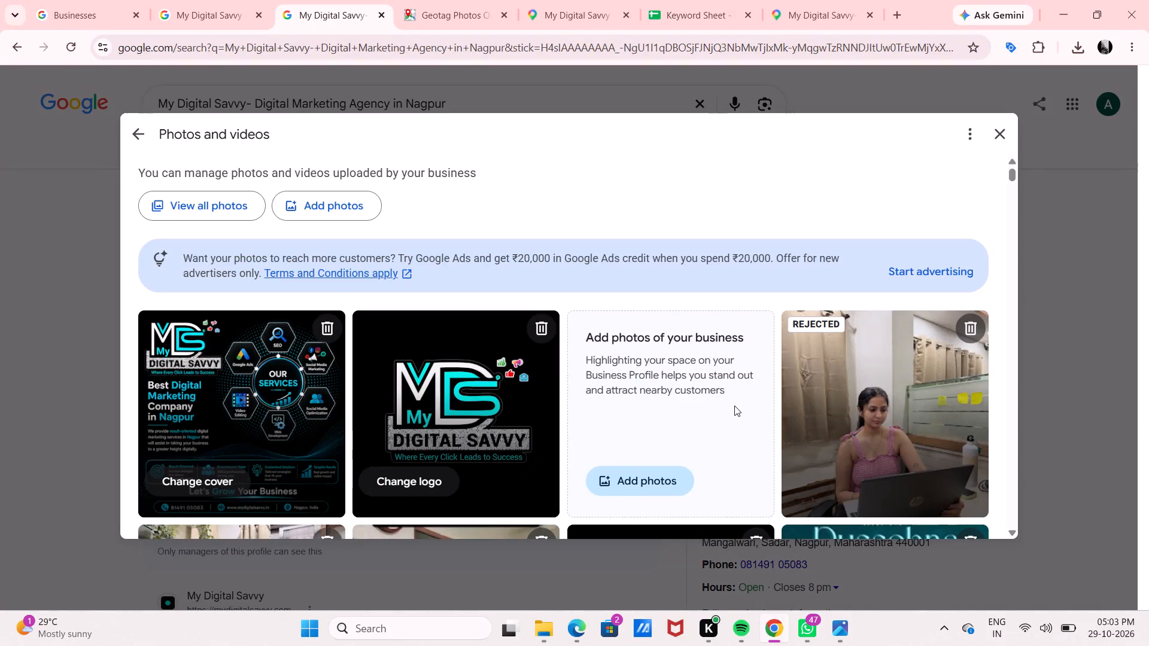
Compare the uploaded photos and their statuses in the My Digital Savvy Nagpur agency and Digital Marketing Company listings.
scroll(734, 406, down, 1)
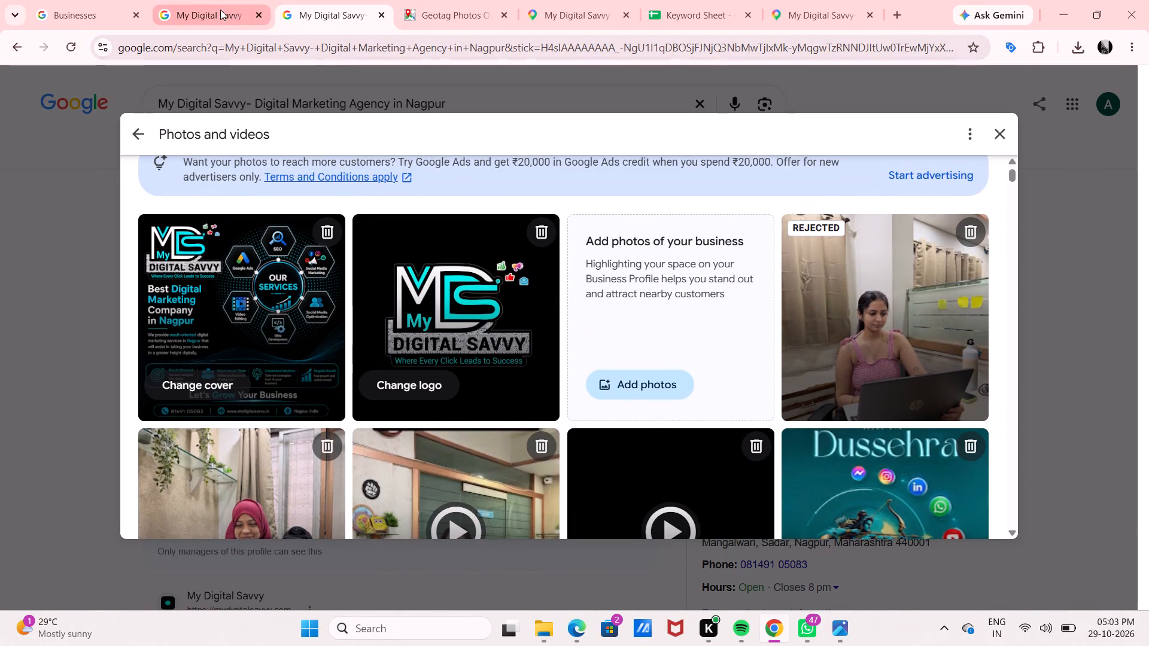
click(205, 0)
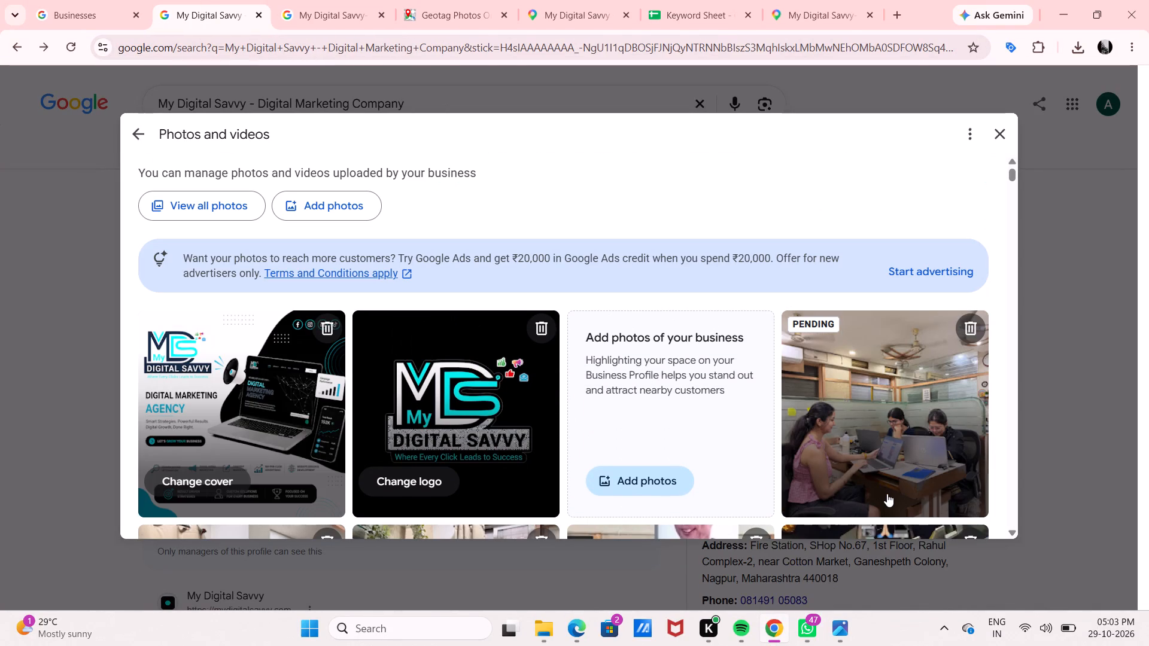
scroll(753, 429, down, 1)
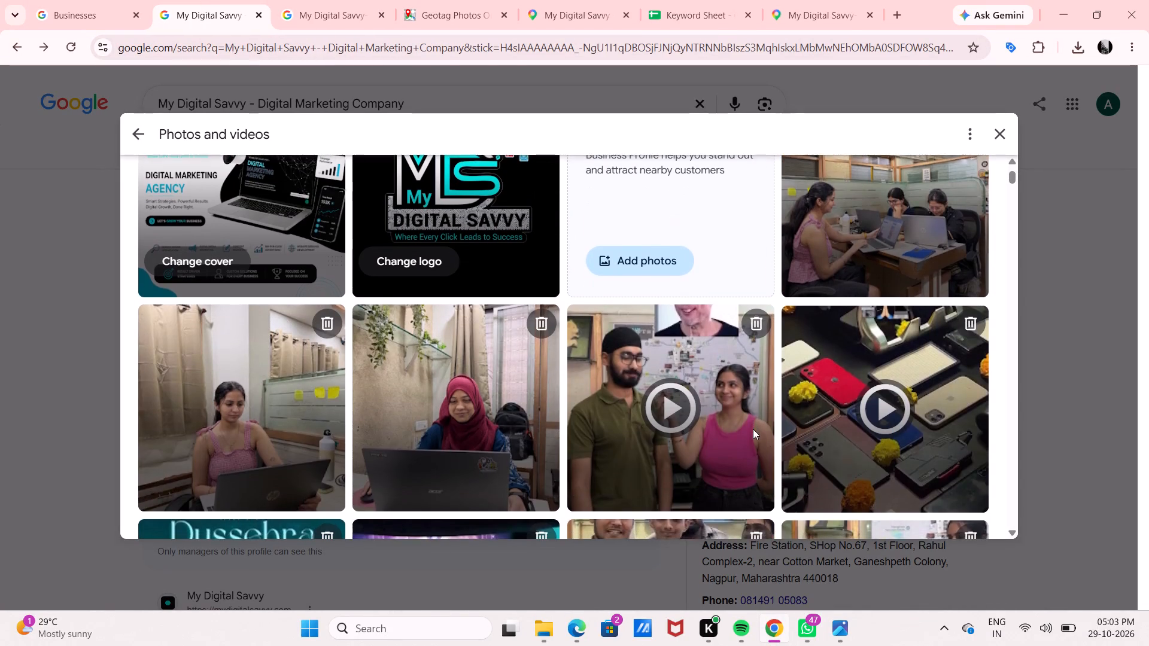
scroll(753, 429, down, 1)
click(309, 5)
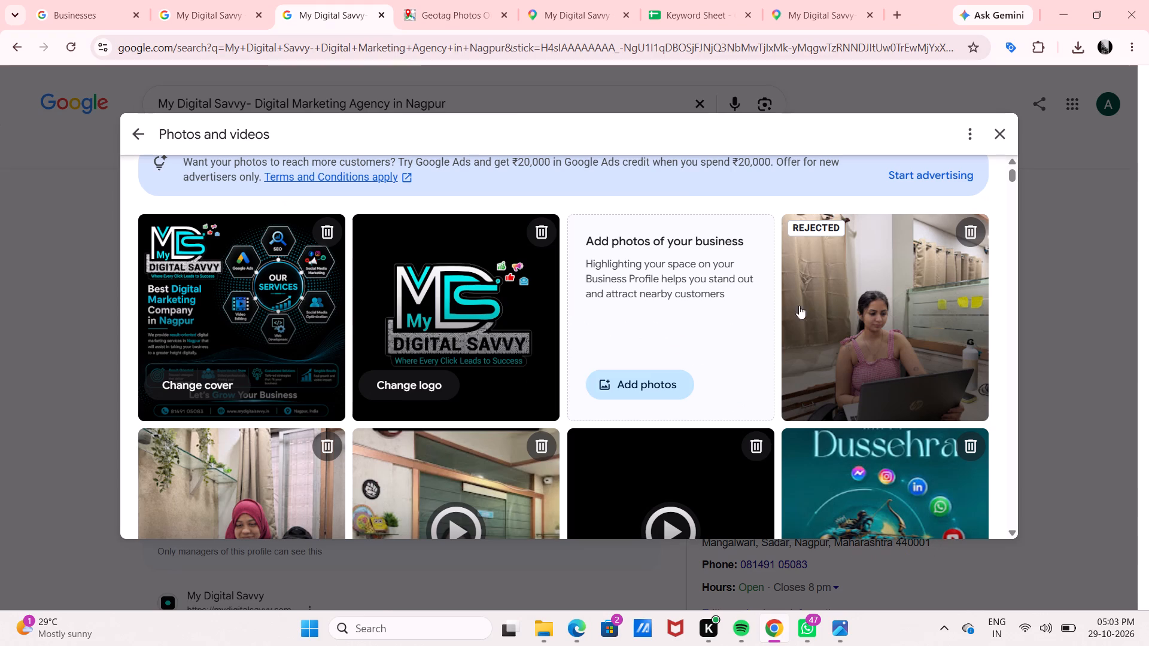
click(631, 395)
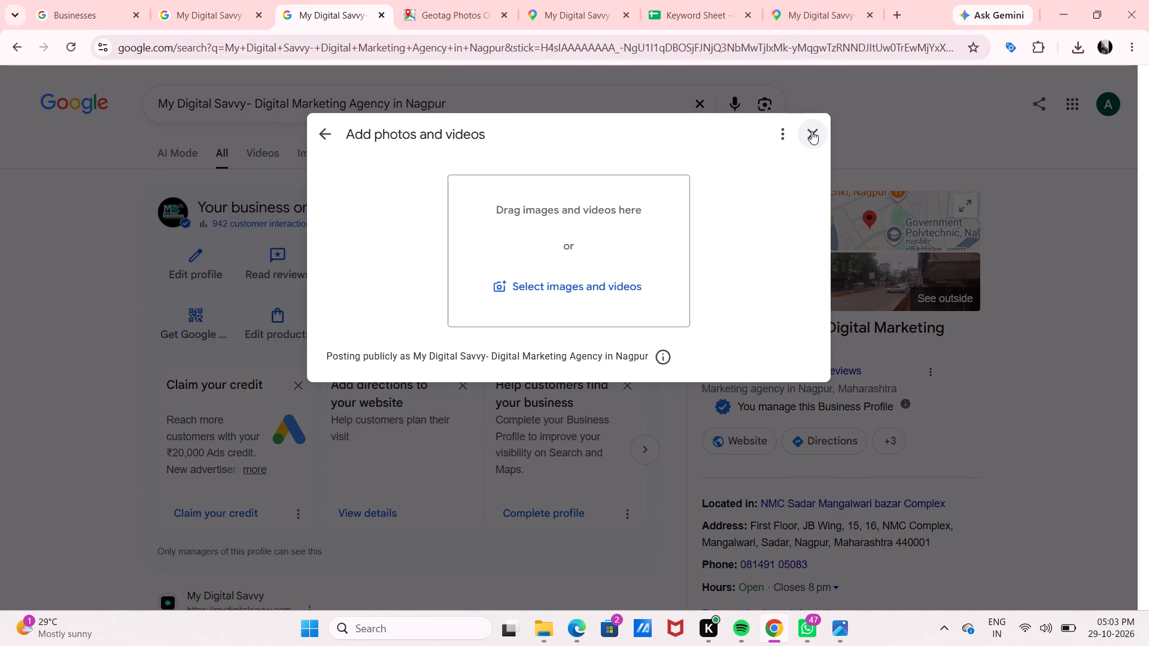
click(811, 131)
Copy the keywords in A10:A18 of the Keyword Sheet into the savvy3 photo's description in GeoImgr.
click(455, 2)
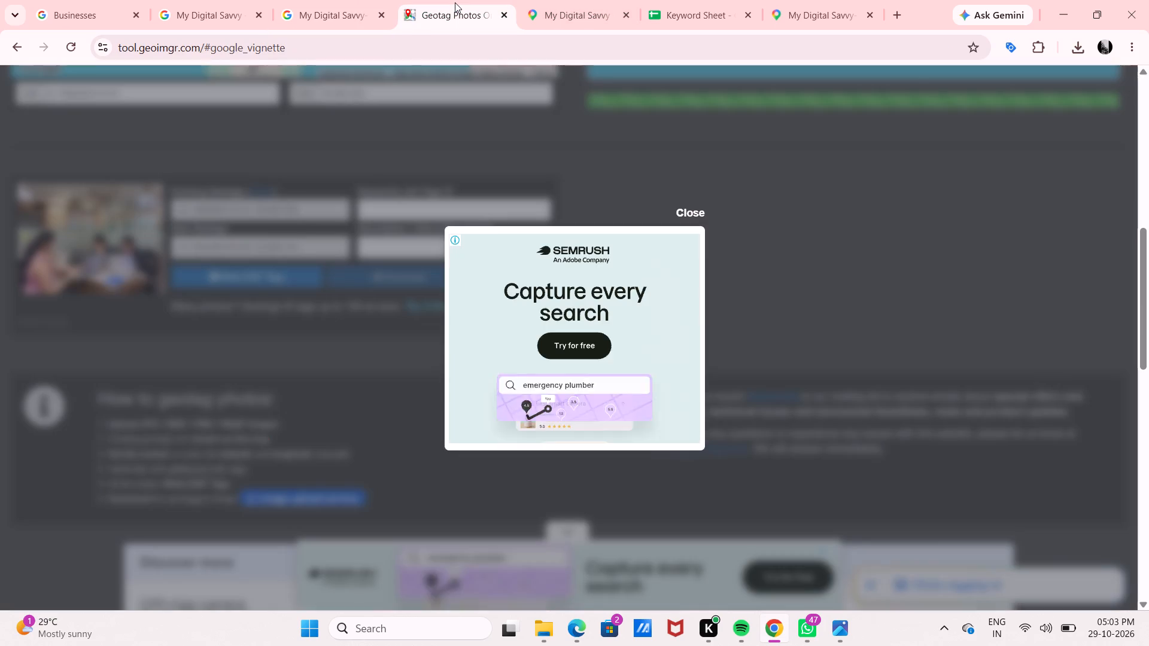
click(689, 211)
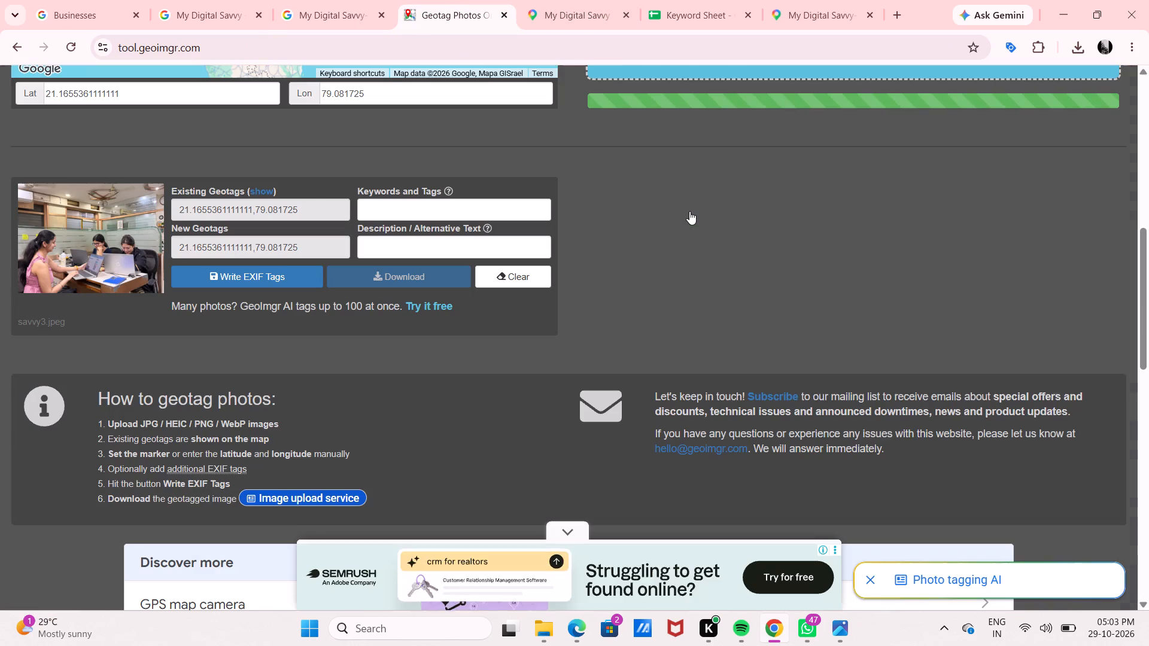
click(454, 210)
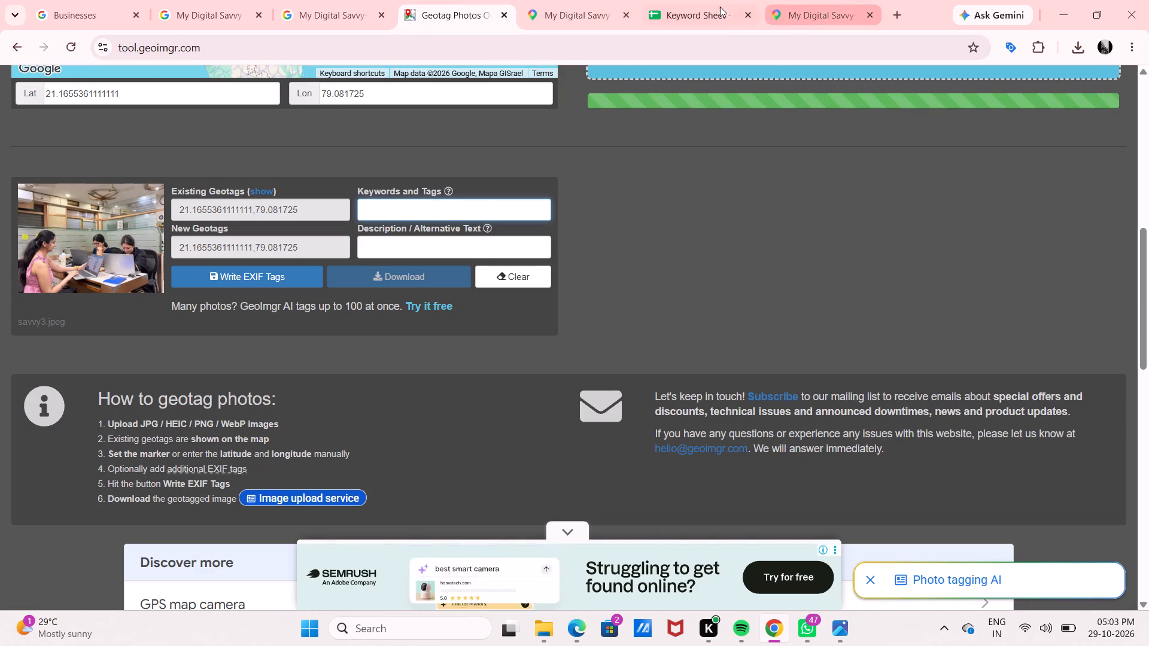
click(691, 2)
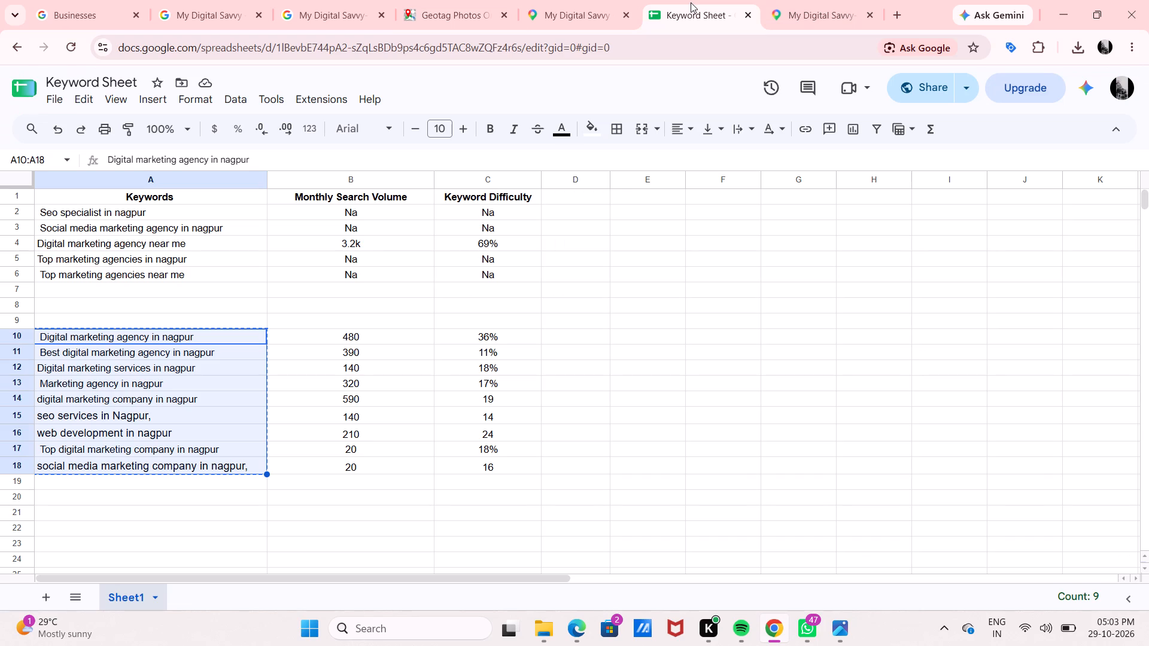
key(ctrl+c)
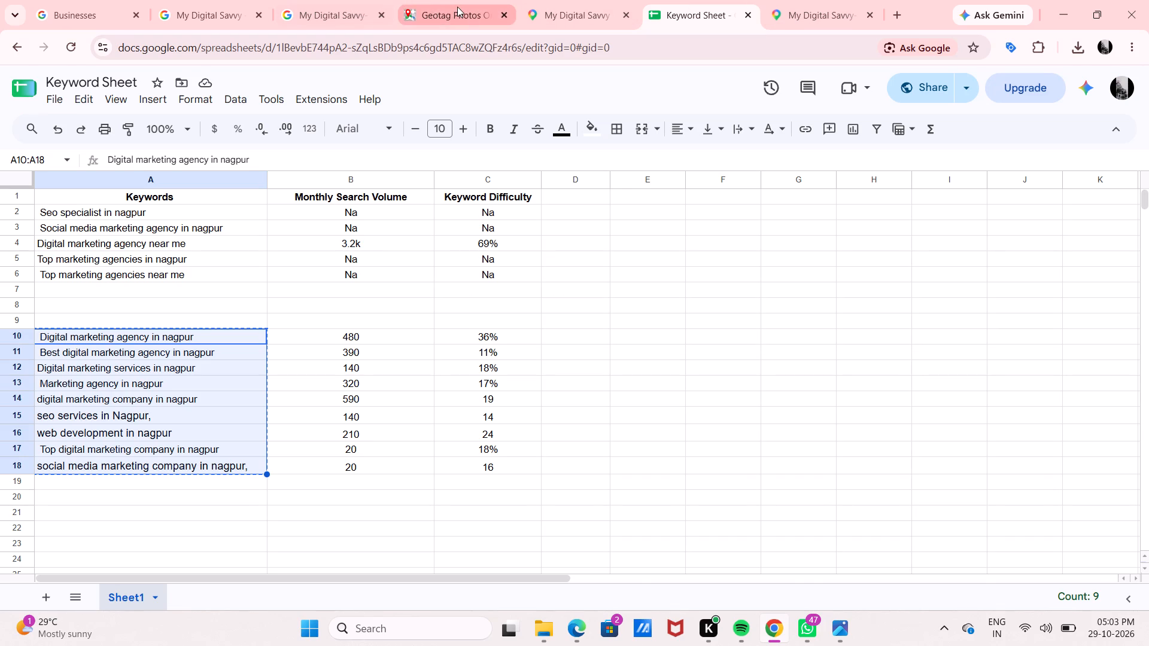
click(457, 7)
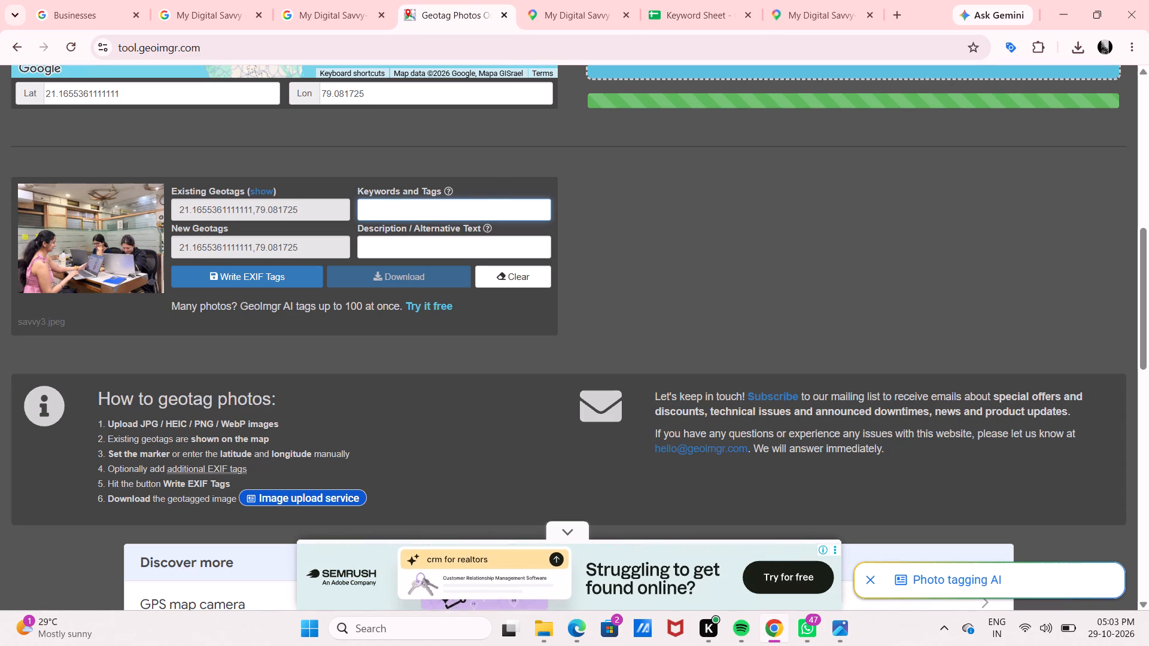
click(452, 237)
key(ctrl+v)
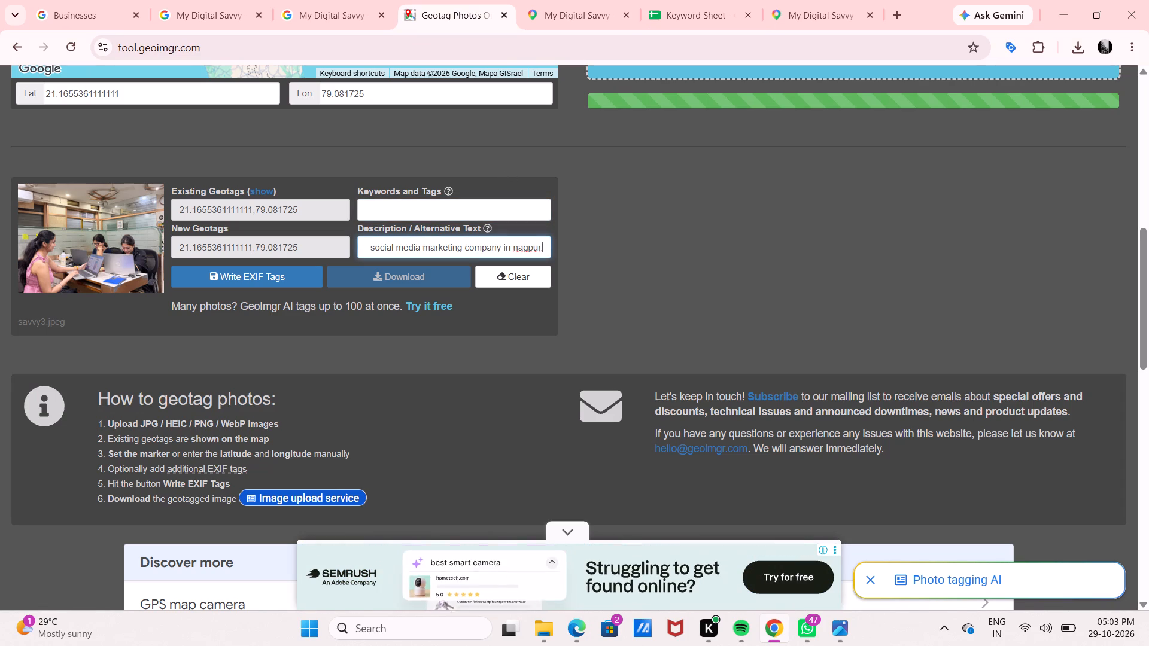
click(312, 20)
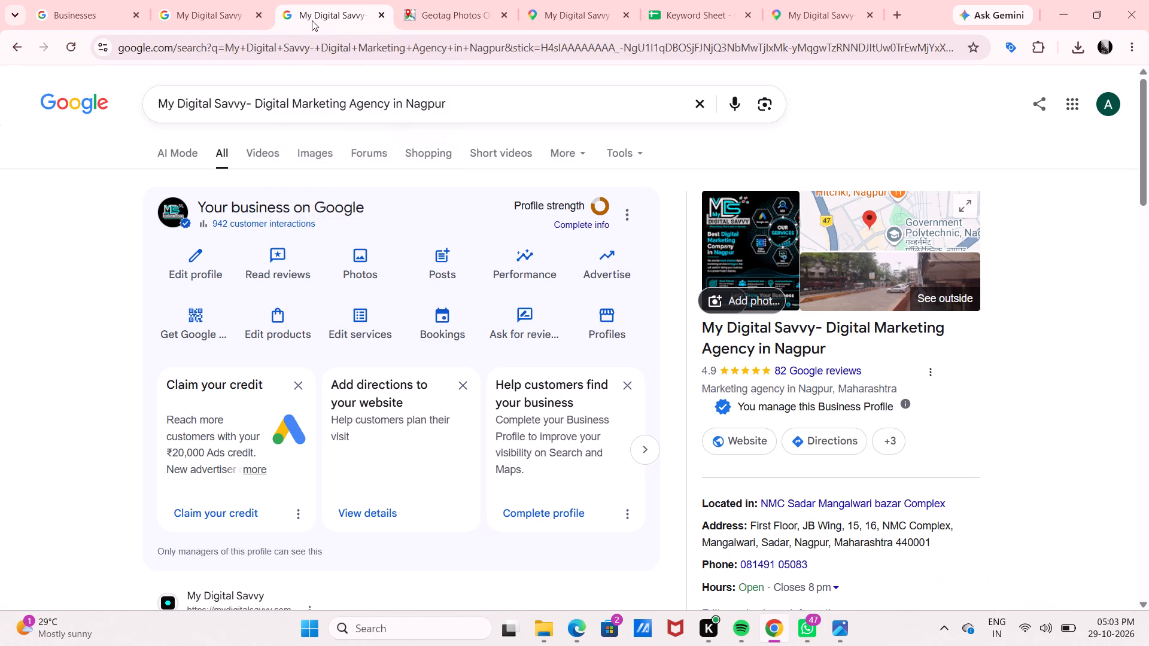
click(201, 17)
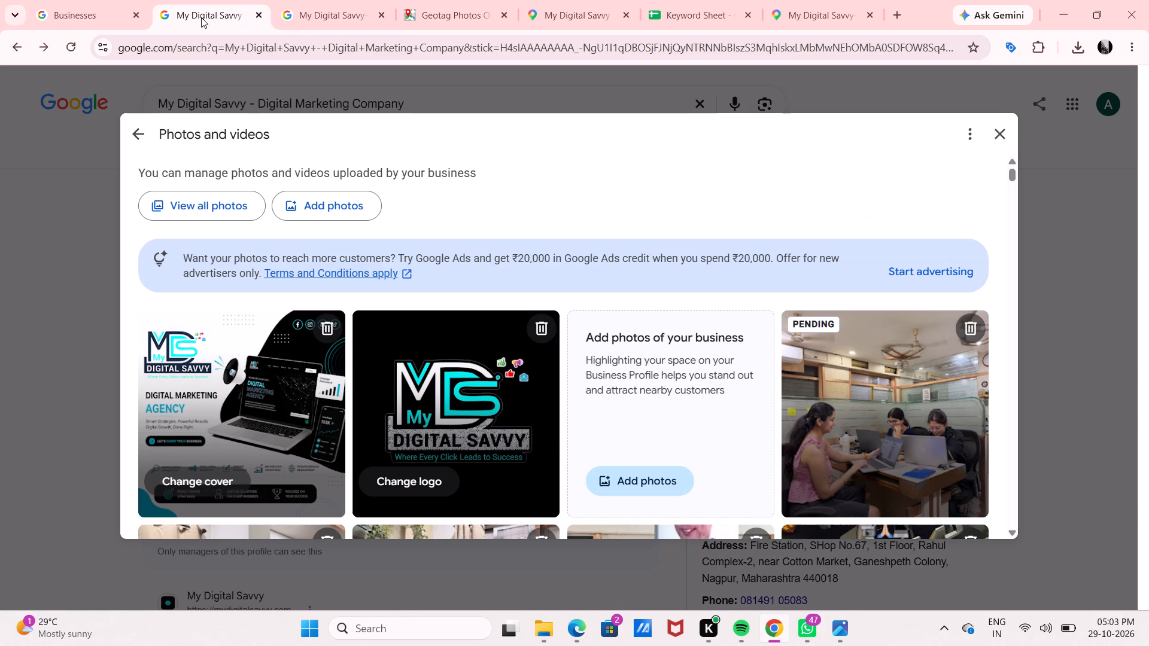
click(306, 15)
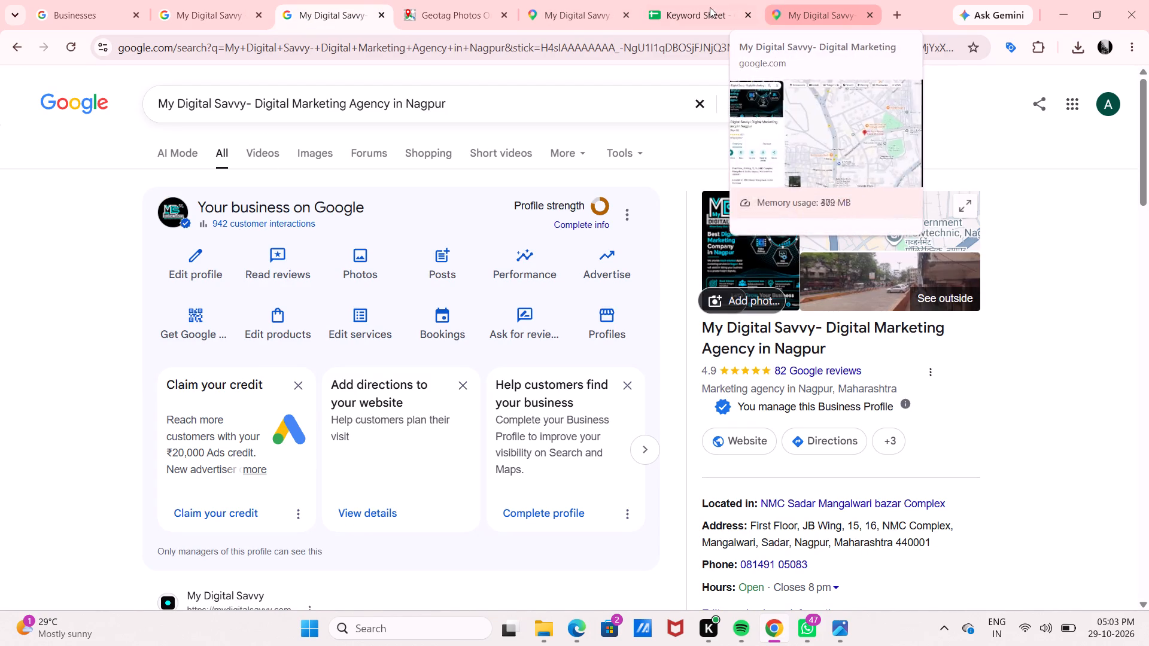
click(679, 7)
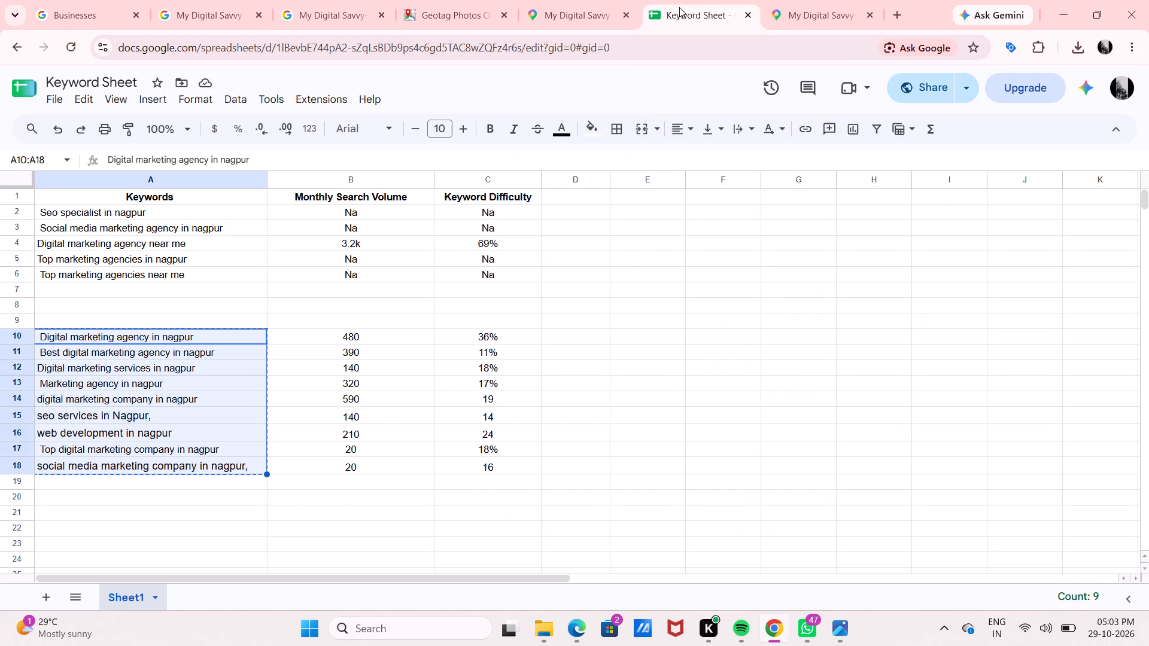
Reload GeoImgr to clear the current photo and upload the original savvy3 photo from Downloads again.
click(498, 1)
scroll(403, 359, up, 7)
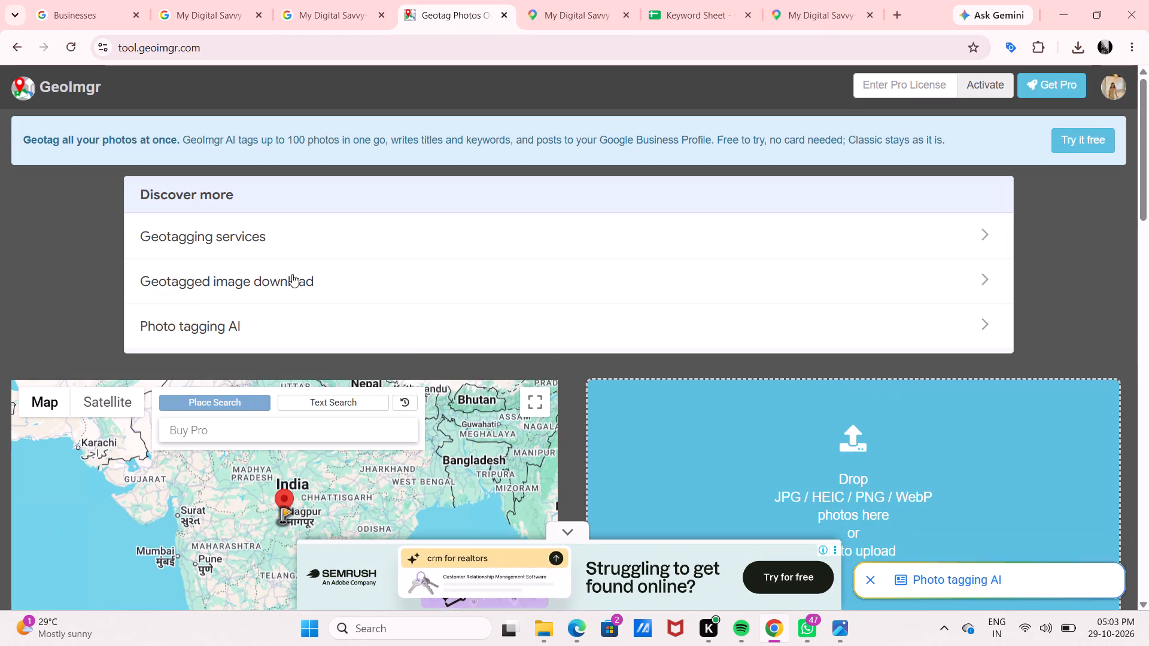
click(68, 48)
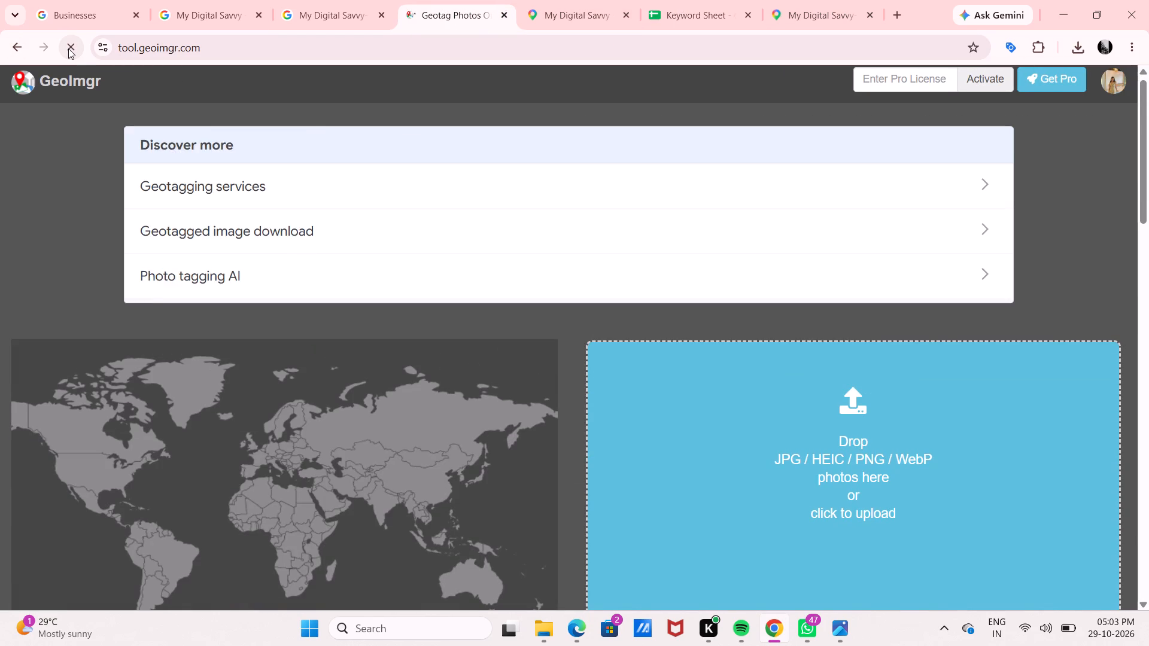
click(787, 436)
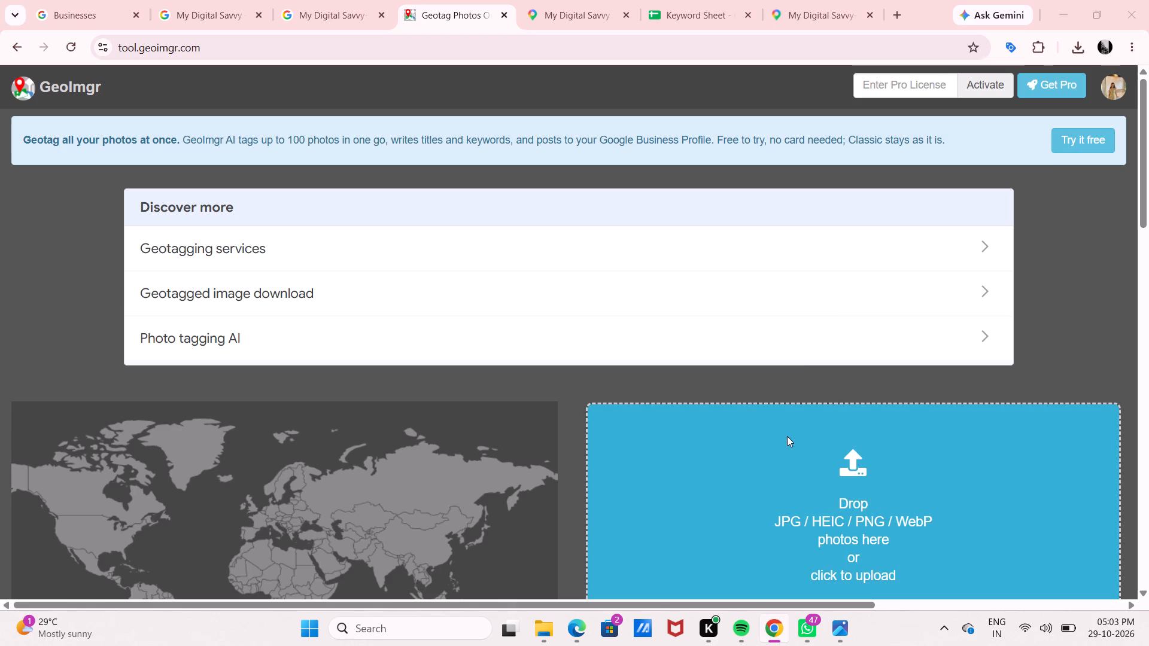
scroll(318, 228, down, 4)
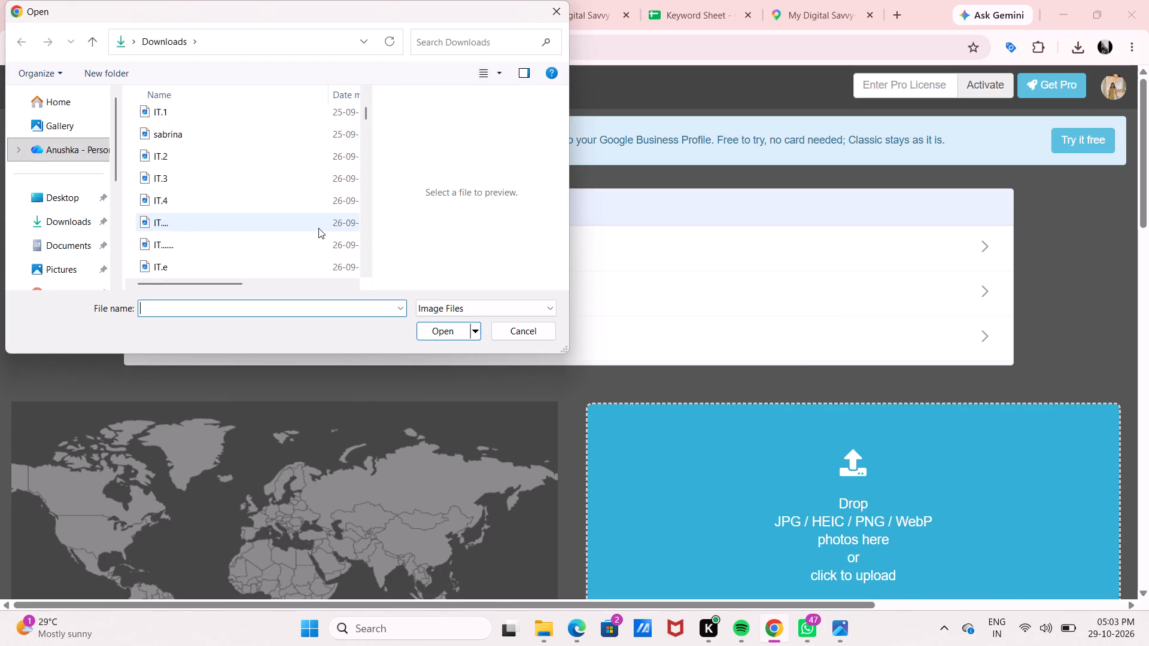
scroll(318, 228, down, 5)
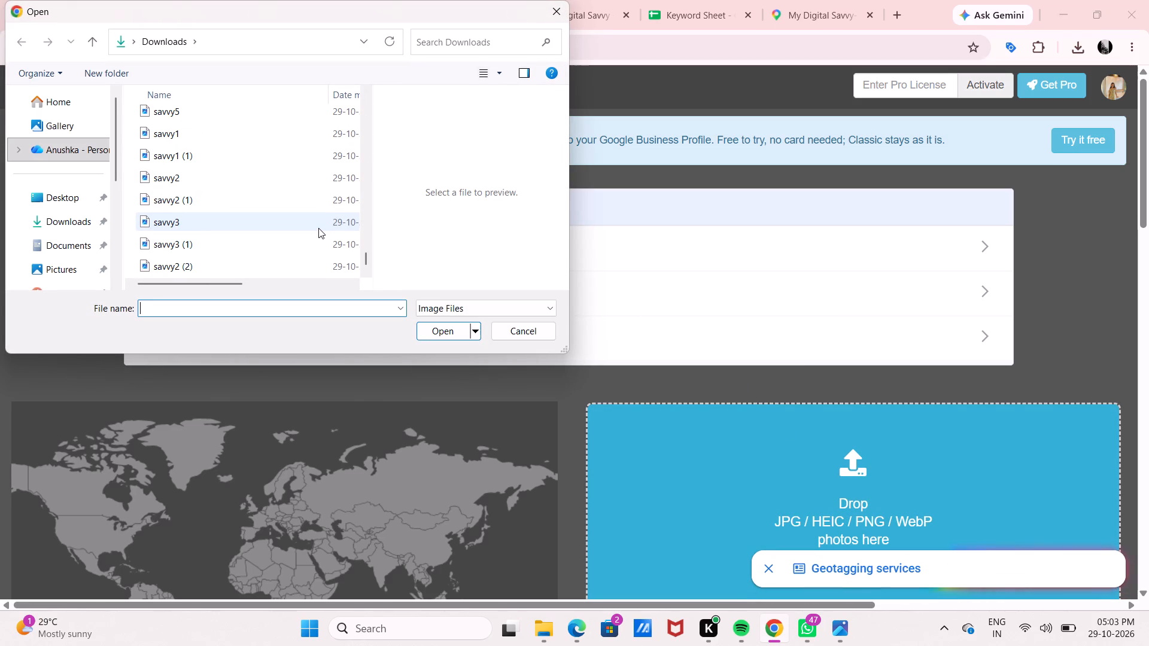
scroll(293, 189, up, 1)
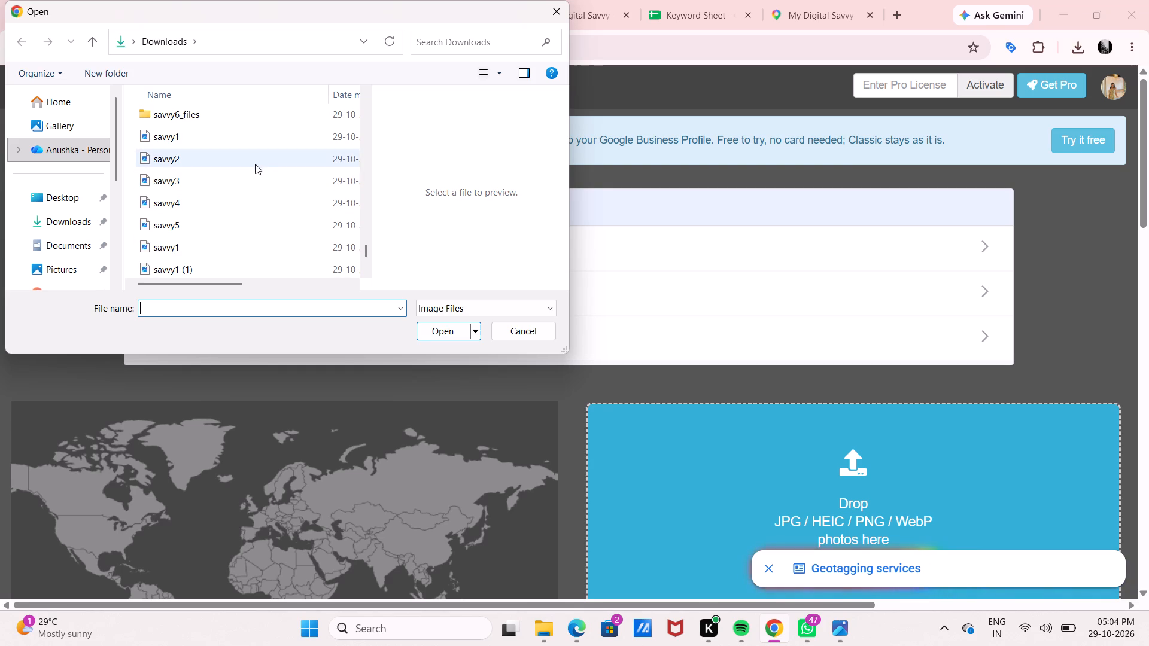
click(247, 178)
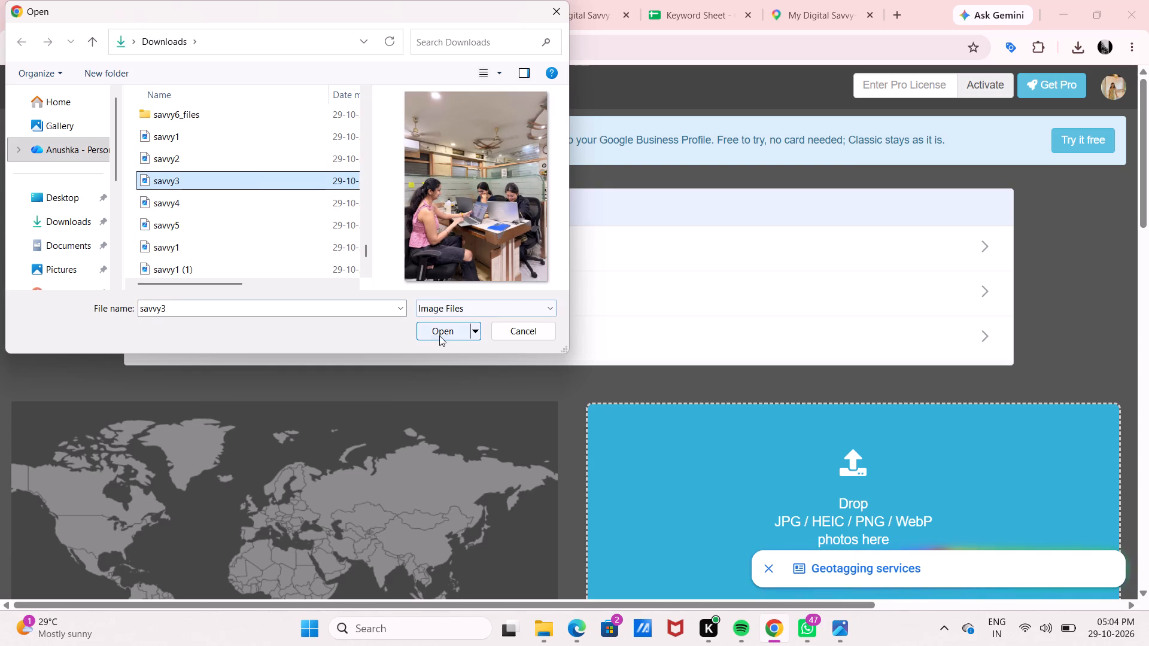
click(439, 336)
scroll(559, 365, down, 2)
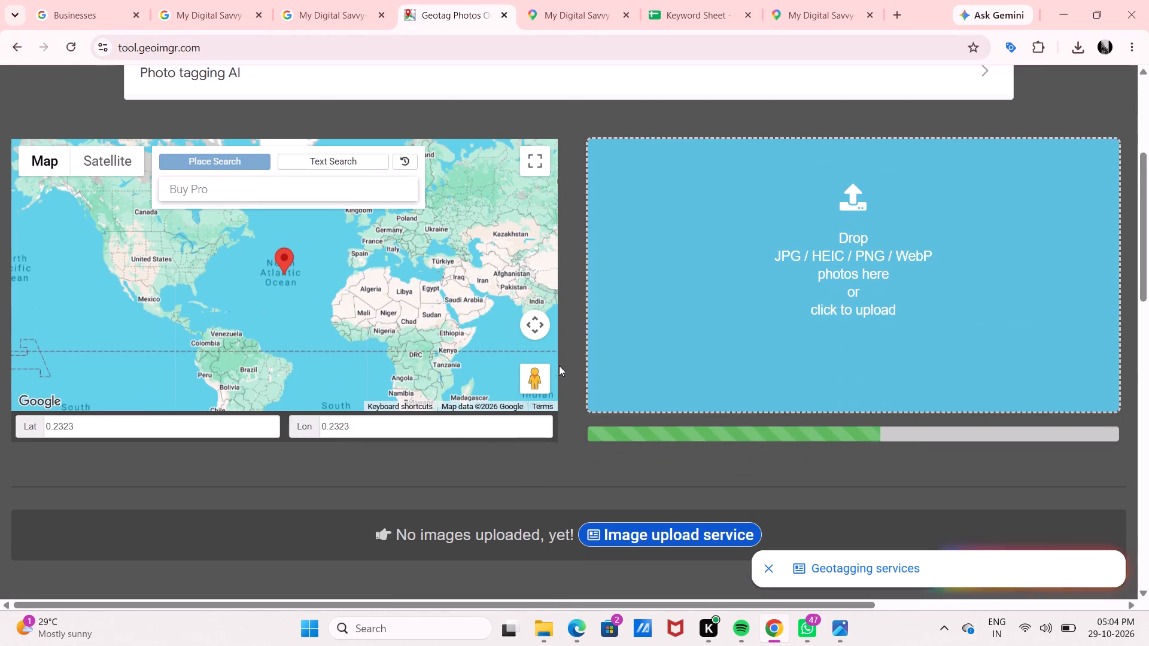
scroll(559, 365, down, 1)
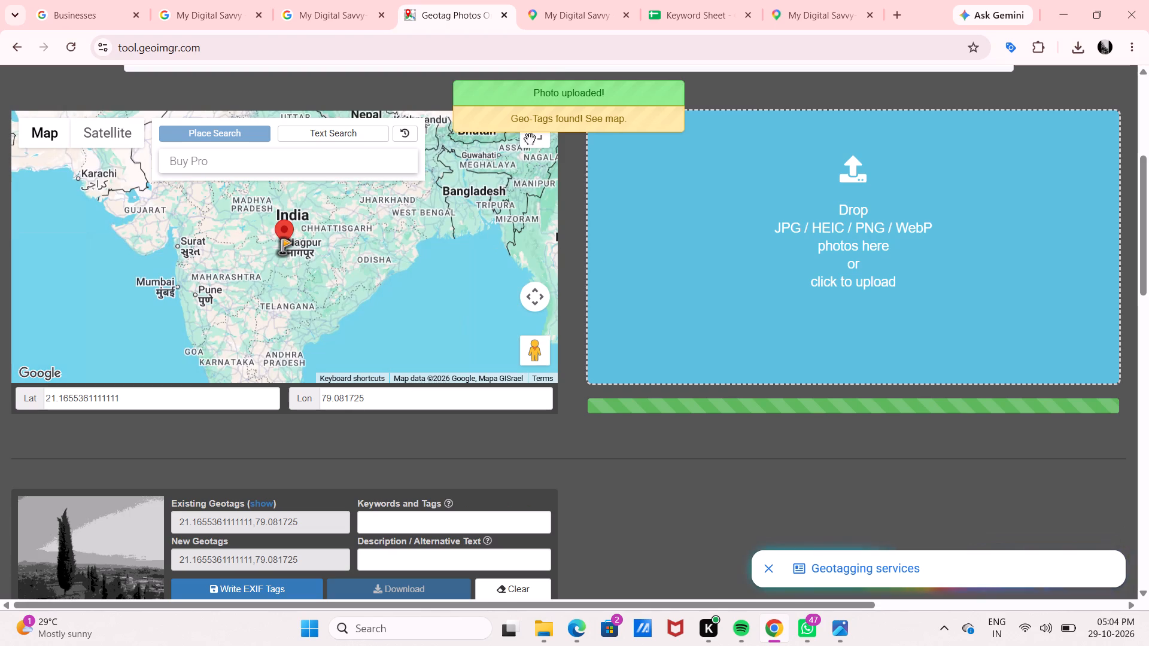
Set the savvy3 photo's longitude to 79.0791113, copied from the Nagpur agency listing's Google Maps URL.
click(336, 2)
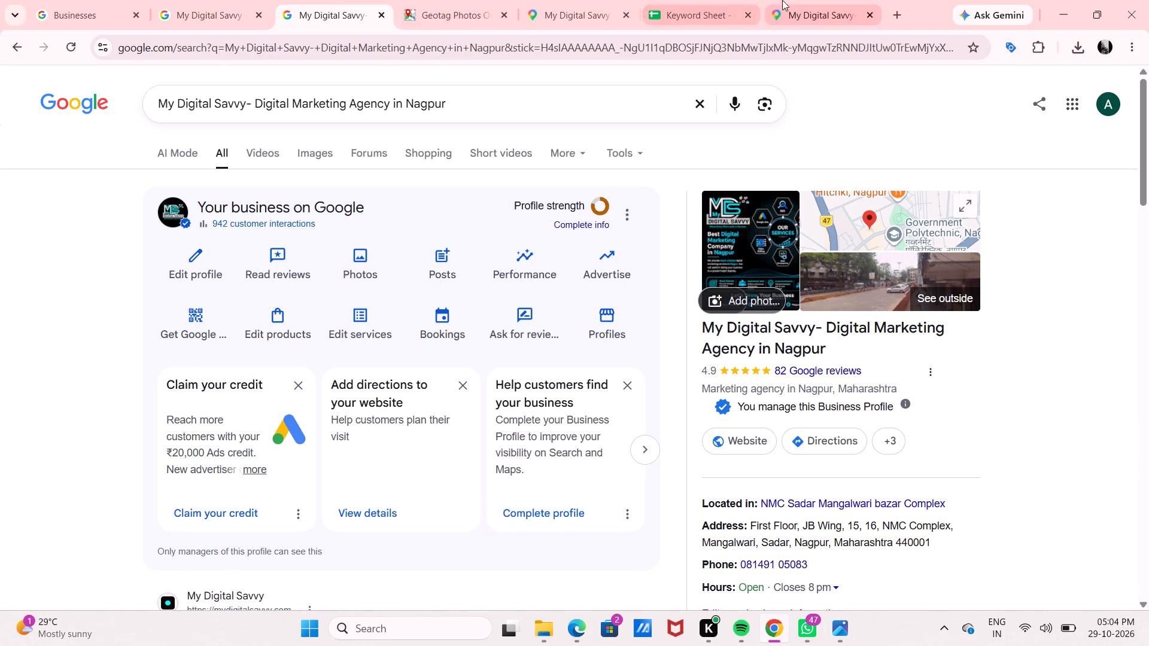
click(792, 1)
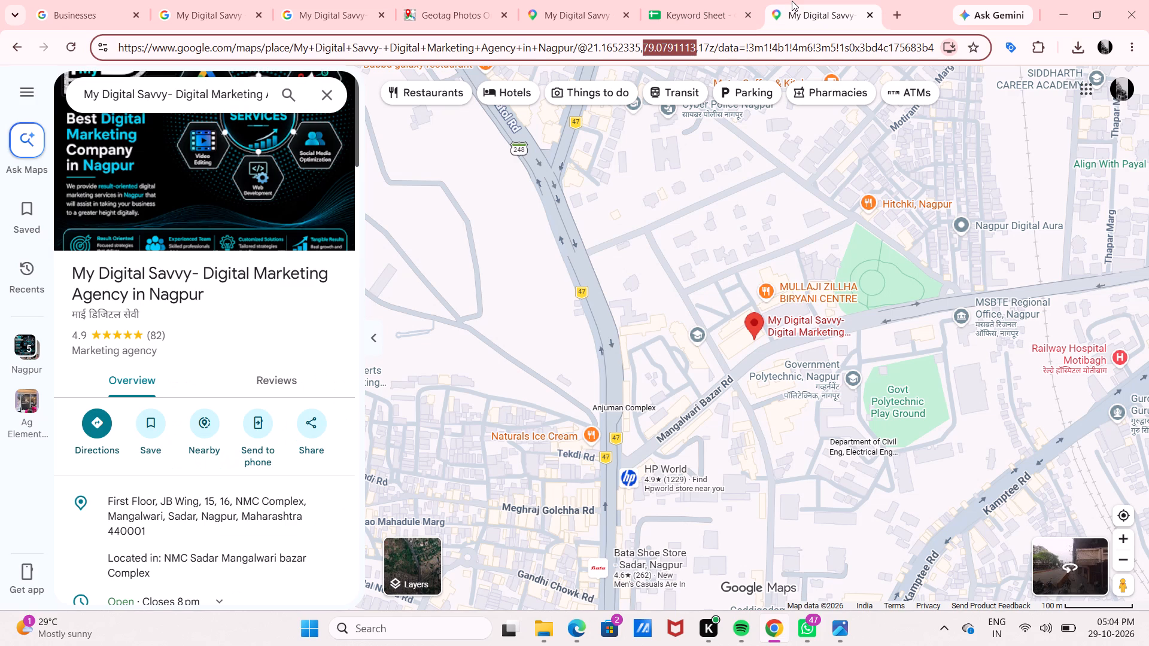
key(ctrl+c)
click(414, 4)
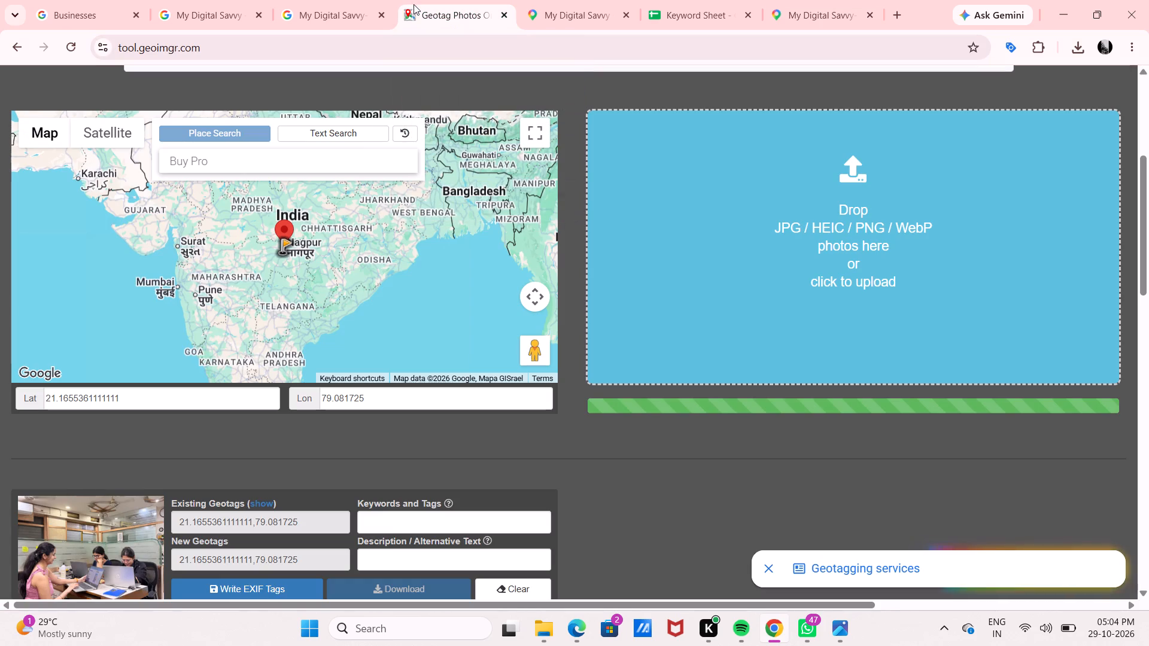
click(430, 409)
key(BackSpace)
key(BackSpace)
key(BackSpace)
key(BackSpace)
key(BackSpace)
key(BackSpace)
key(BackSpace)
key(BackSpace)
key(BackSpace)
key(BackSpace)
key(BackSpace)
key(BackSpace)
key(BackSpace)
key(BackSpace)
key(BackSpace)
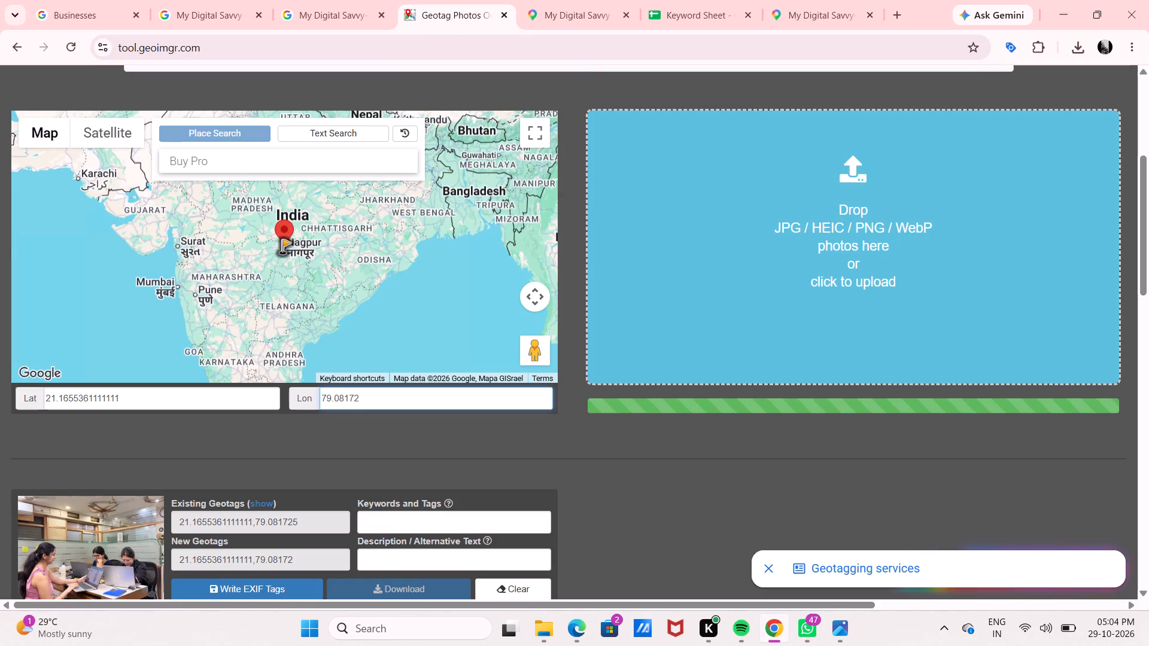
key(ctrl+v)
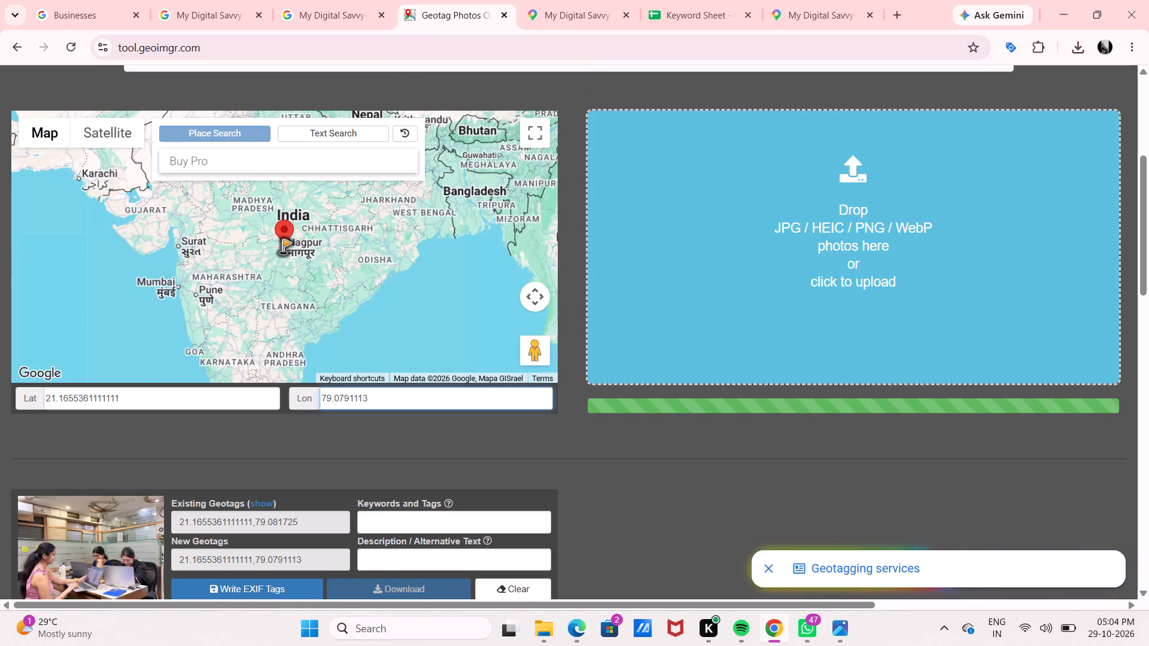
Set the savvy3 photo's latitude to 21.1652335, copied from the Nagpur agency listing's Google Maps URL.
click(794, 13)
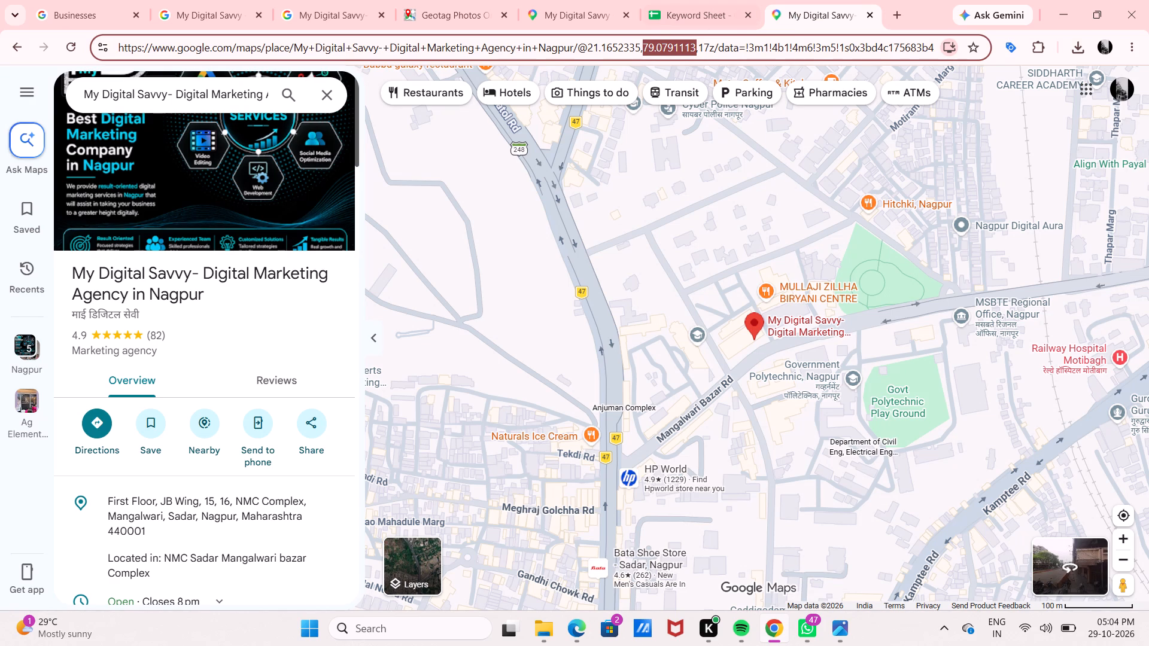
drag(588, 43, 639, 35)
key(ctrl+c)
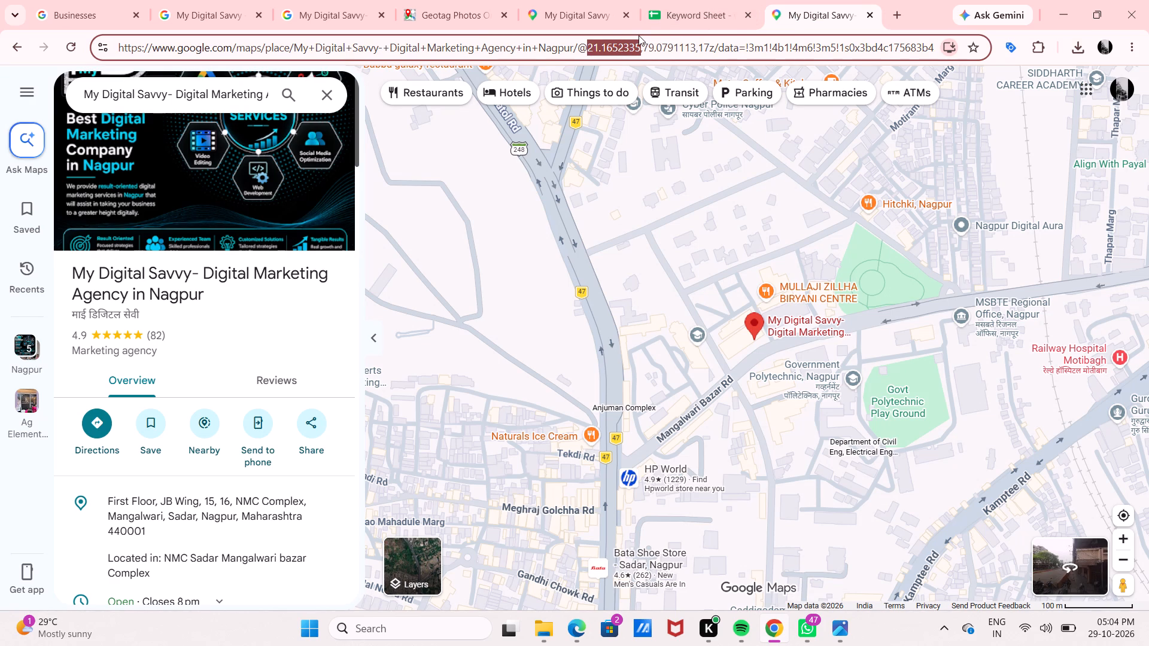
click(428, 4)
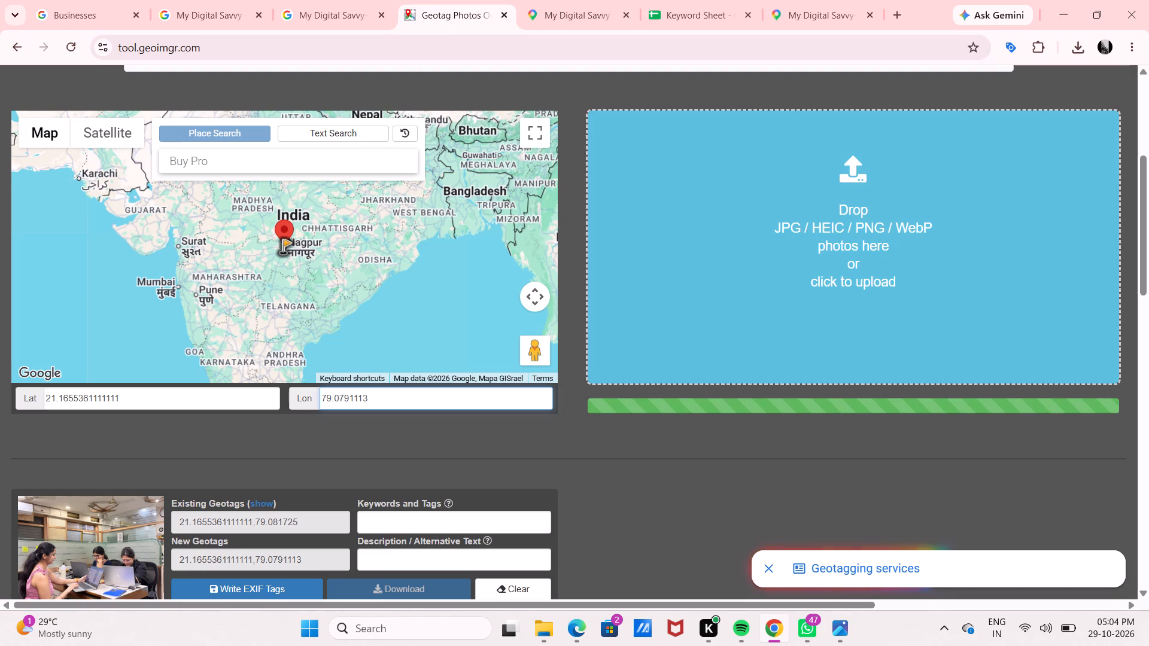
click(187, 398)
key(BackSpace)
key(BackSpace)
key(BackSpace)
key(BackSpace)
key(BackSpace)
key(BackSpace)
key(BackSpace)
key(BackSpace)
key(BackSpace)
key(BackSpace)
key(BackSpace)
key(BackSpace)
key(BackSpace)
key(BackSpace)
key(BackSpace)
key(BackSpace)
key(BackSpace)
key(BackSpace)
key(BackSpace)
key(BackSpace)
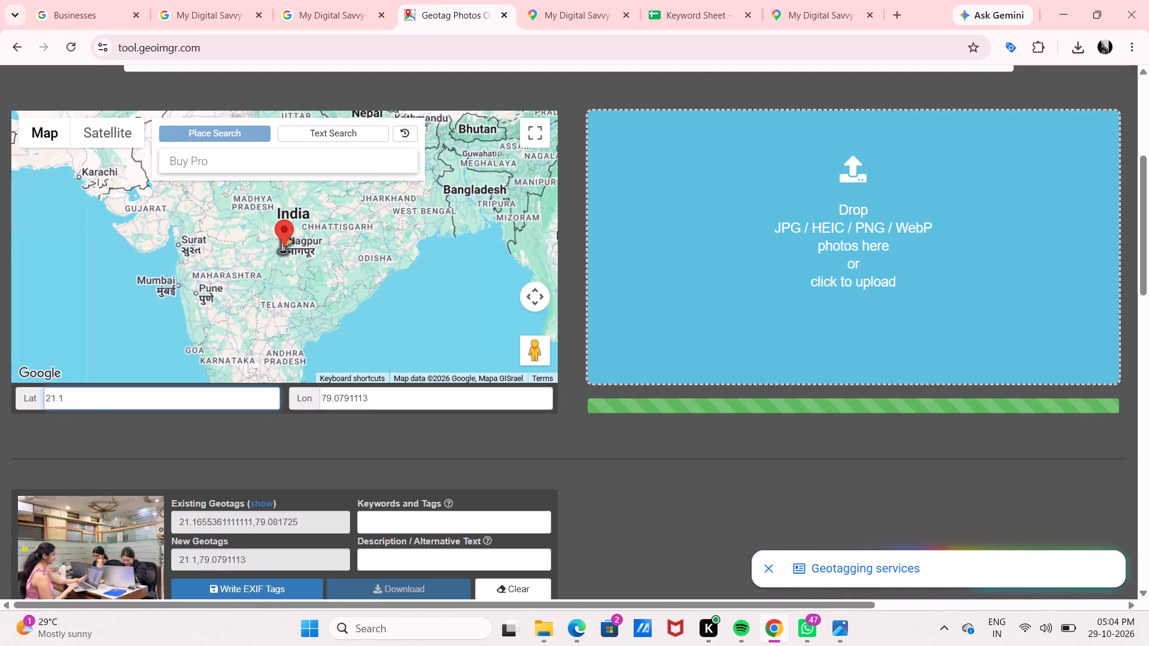
key(ctrl+v)
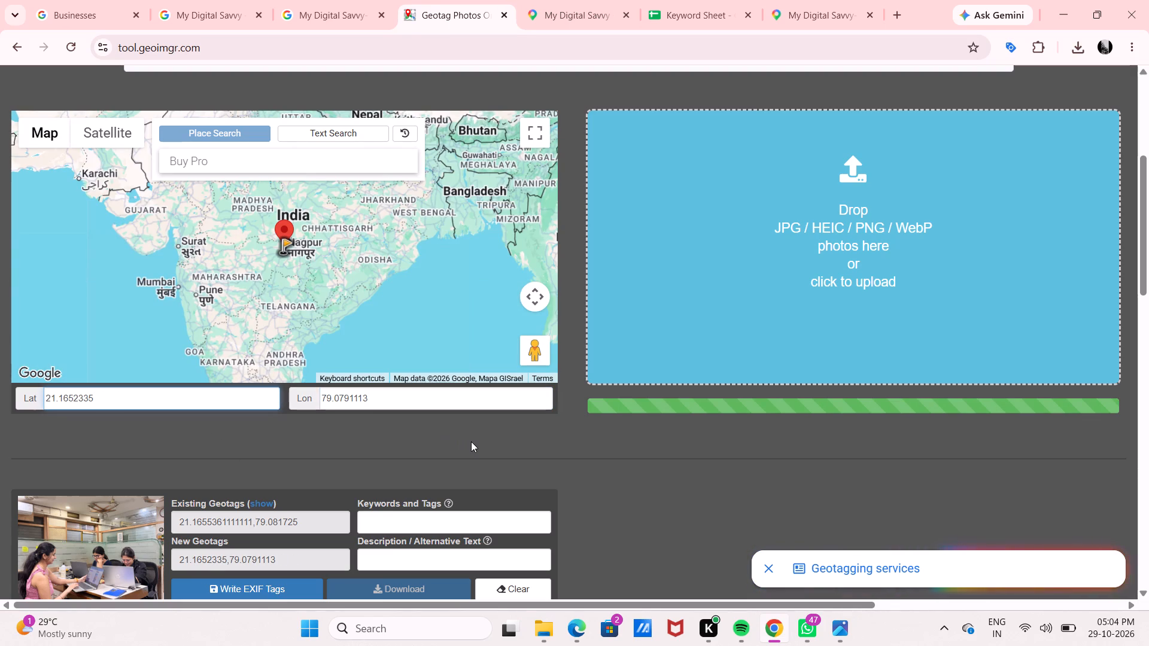
Copy the keywords in A10:A18 of the Keyword Sheet into the savvy3 photo's keywords and tags in GeoImgr.
scroll(475, 443, down, 3)
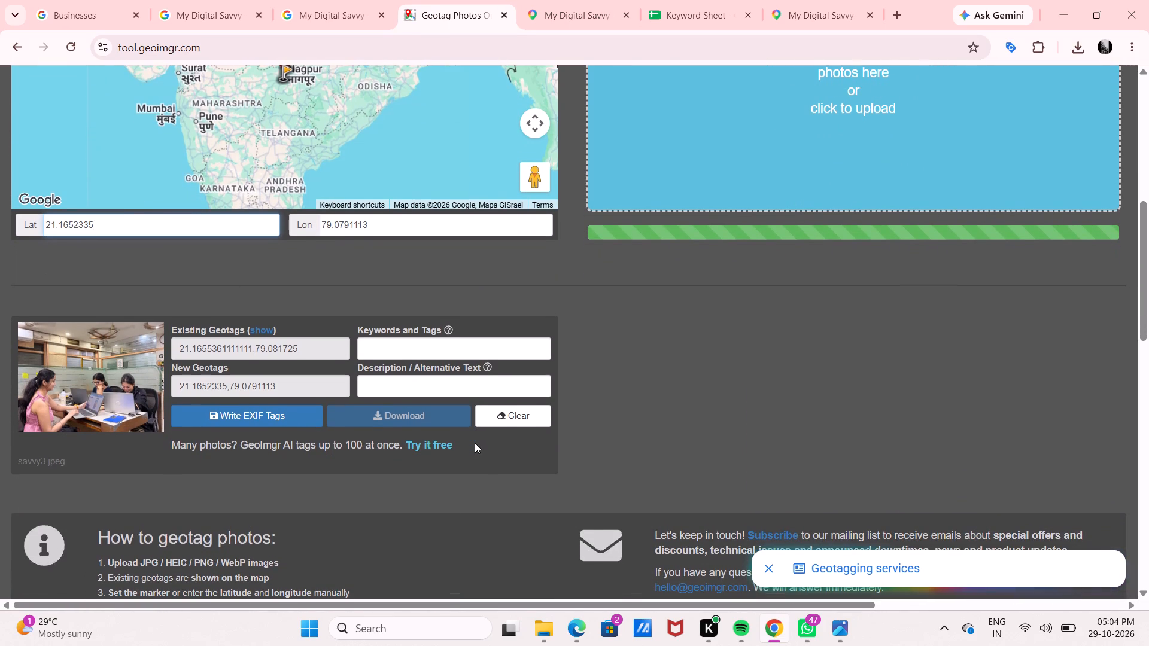
click(452, 343)
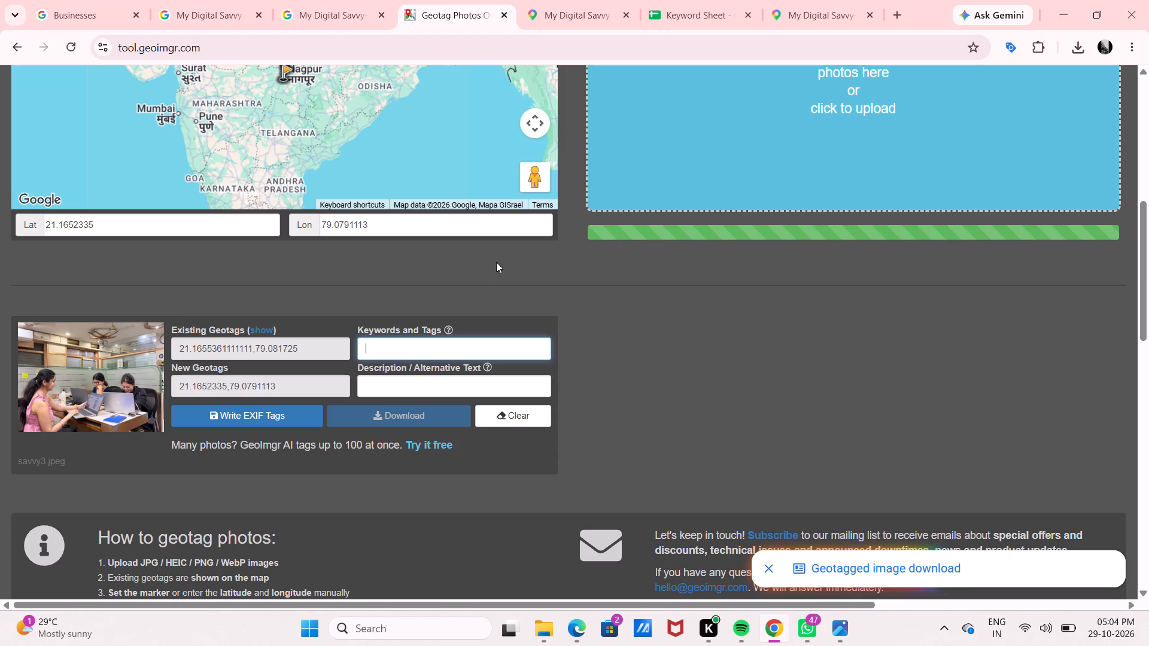
click(703, 7)
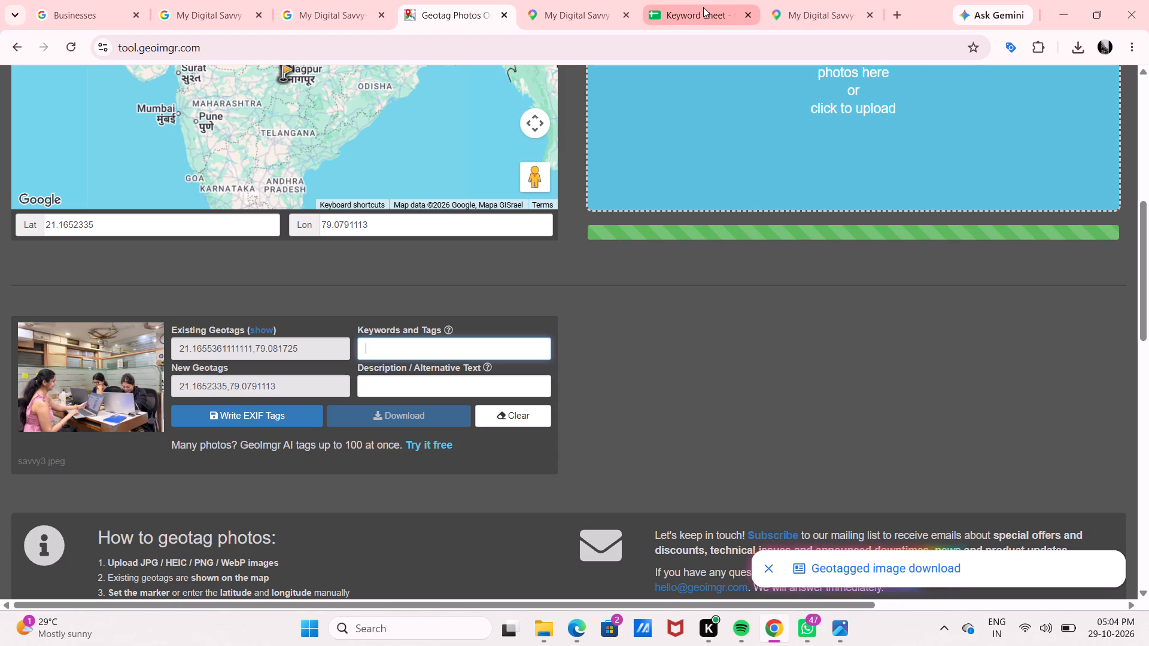
key(ctrl+c)
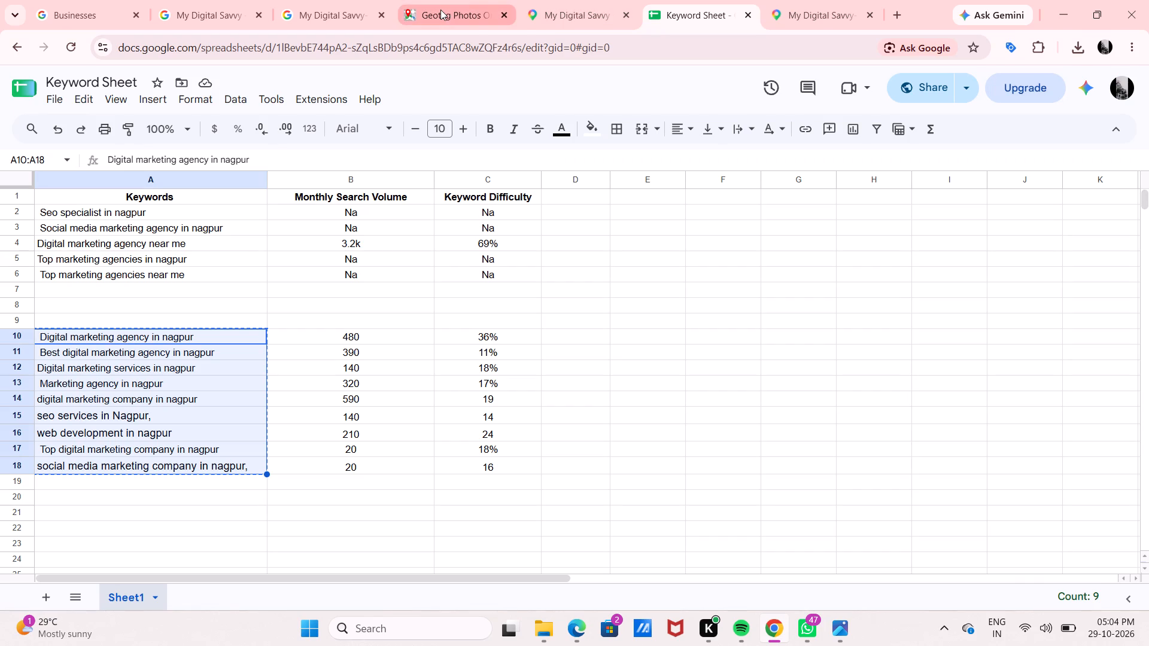
click(440, 10)
key(ctrl+v)
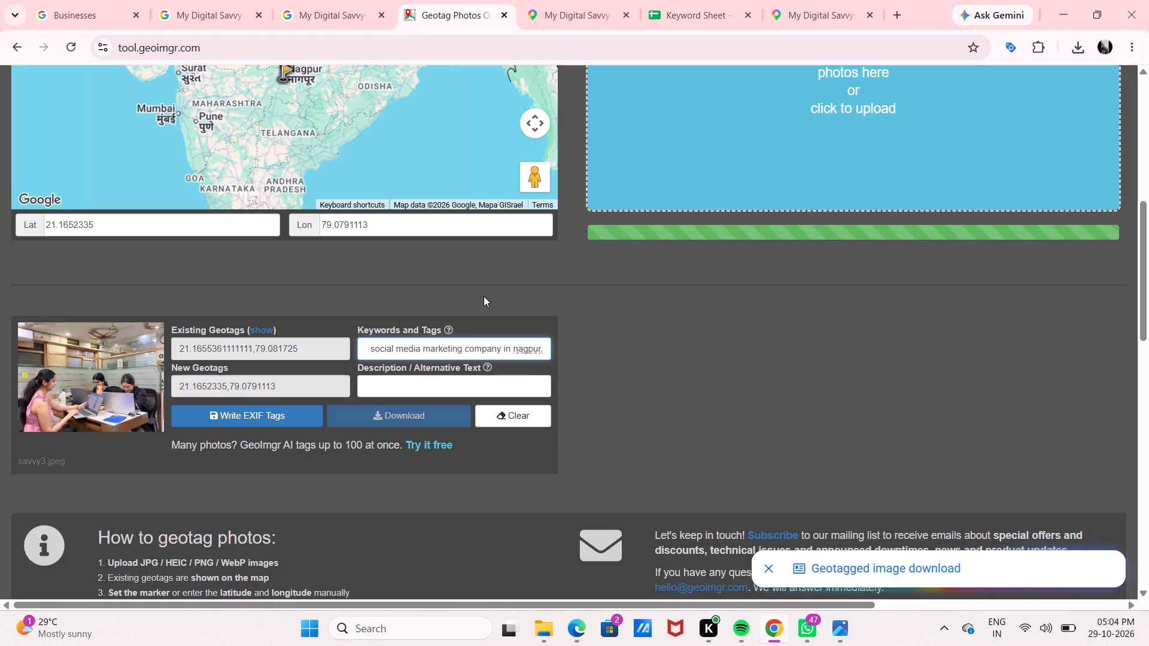
Copy the Nagpur agency profile's full business description into the savvy3 photo's description / alternative text in GeoImgr.
click(437, 380)
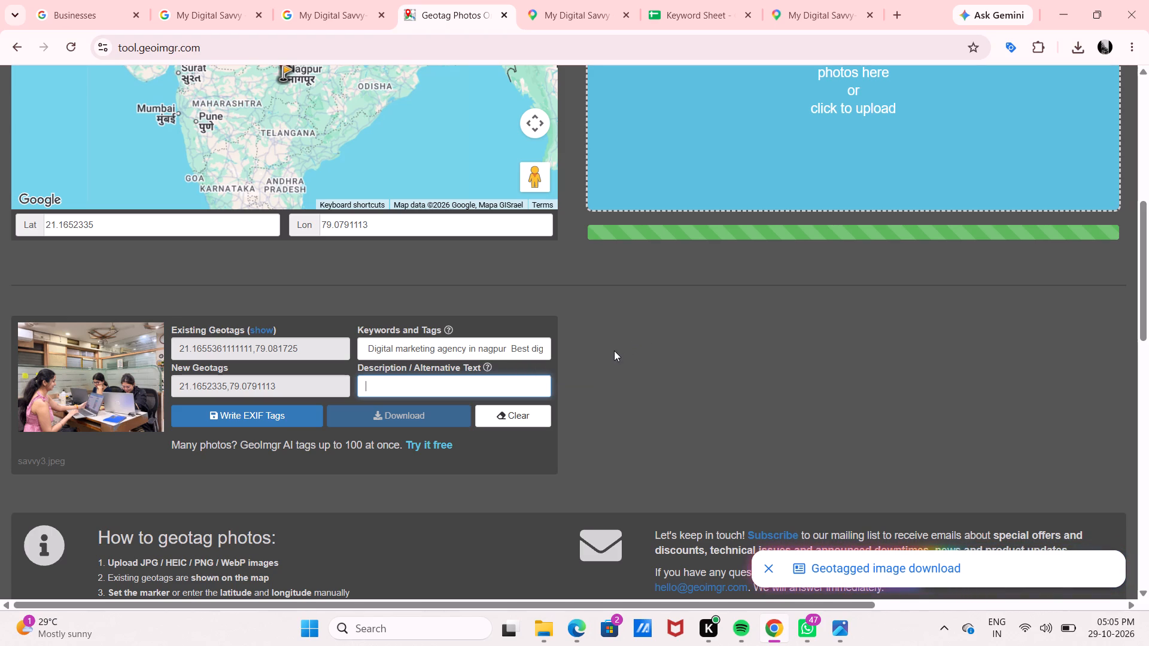
click(325, 10)
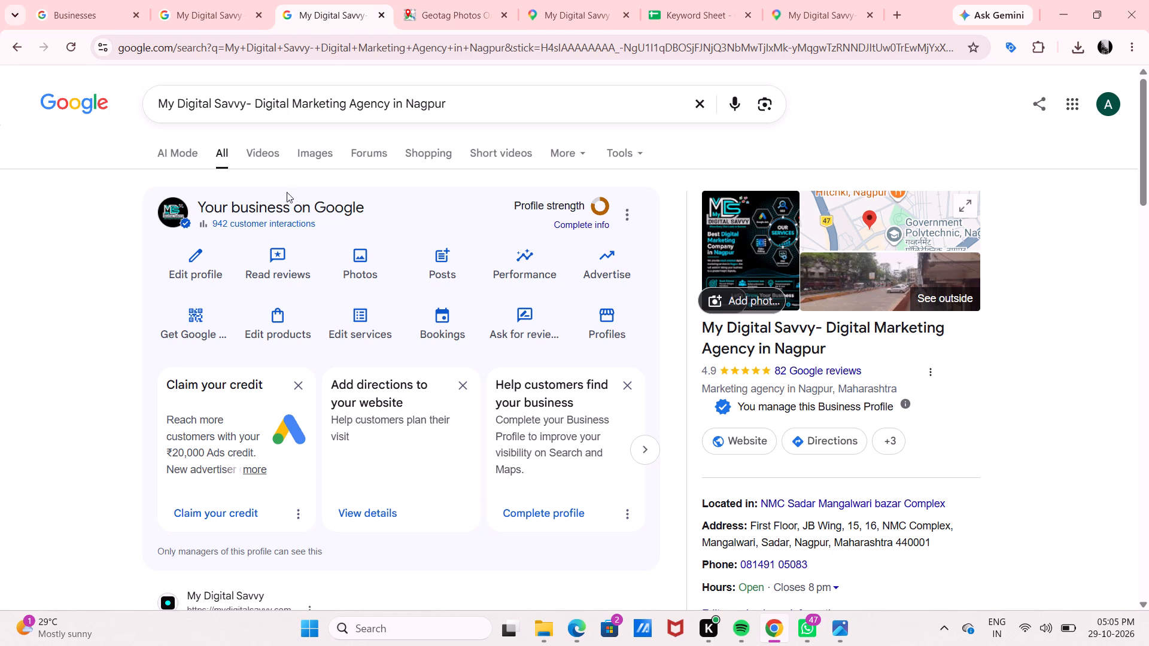
click(193, 279)
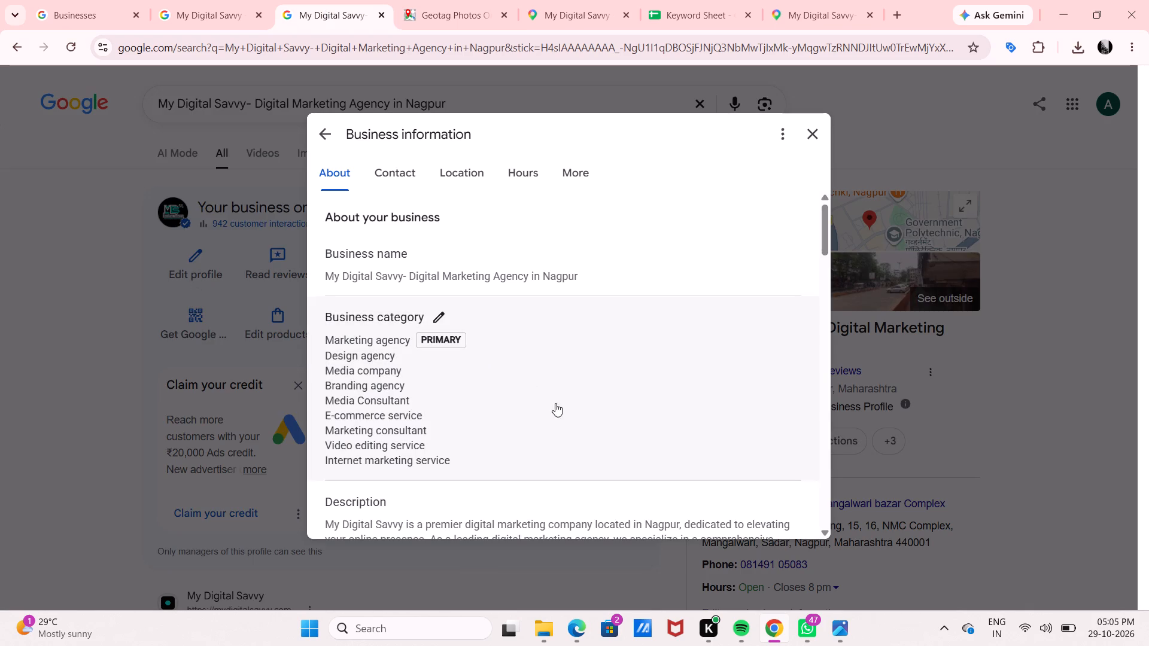
scroll(598, 429, down, 4)
click(519, 361)
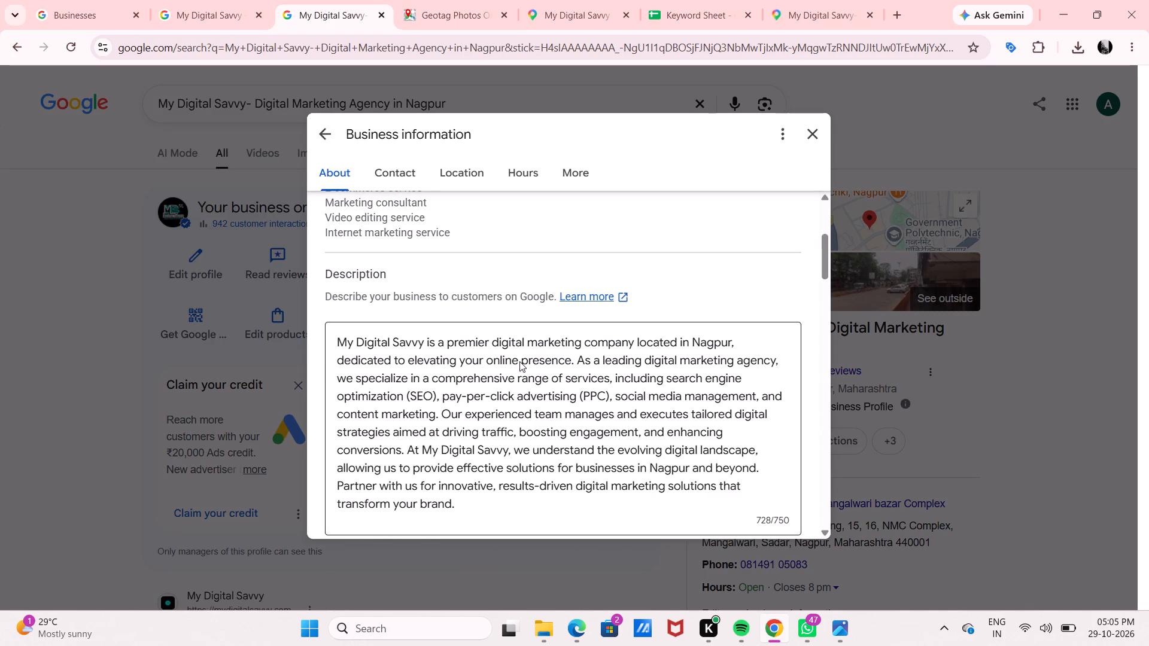
scroll(519, 361, down, 1)
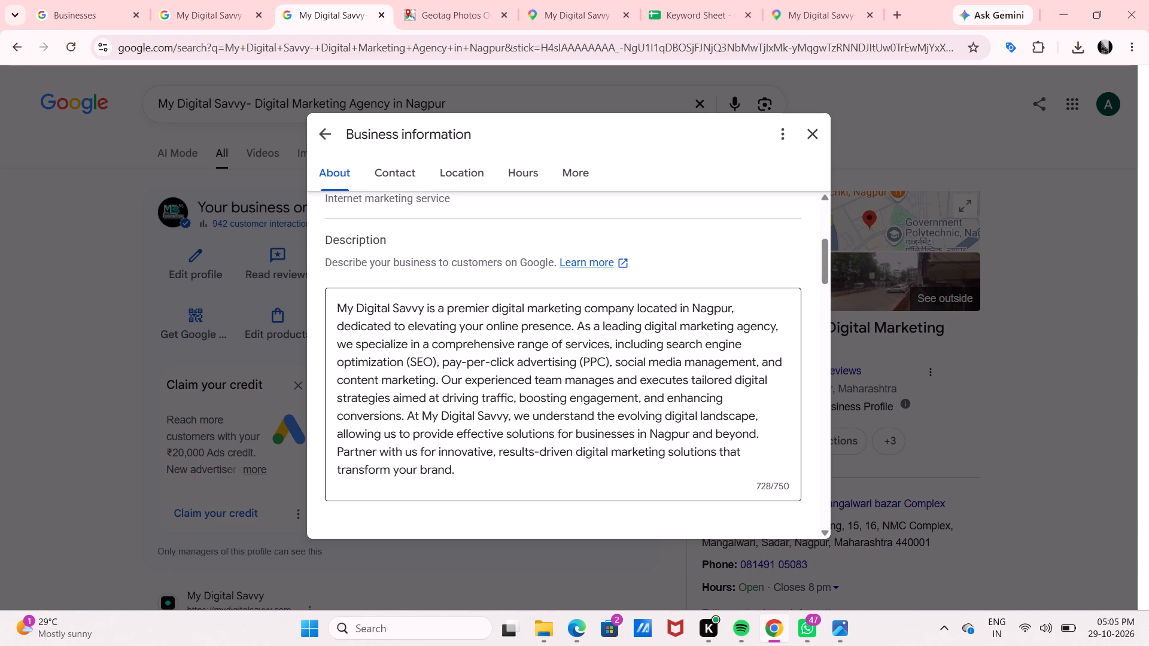
drag(336, 305, 547, 464)
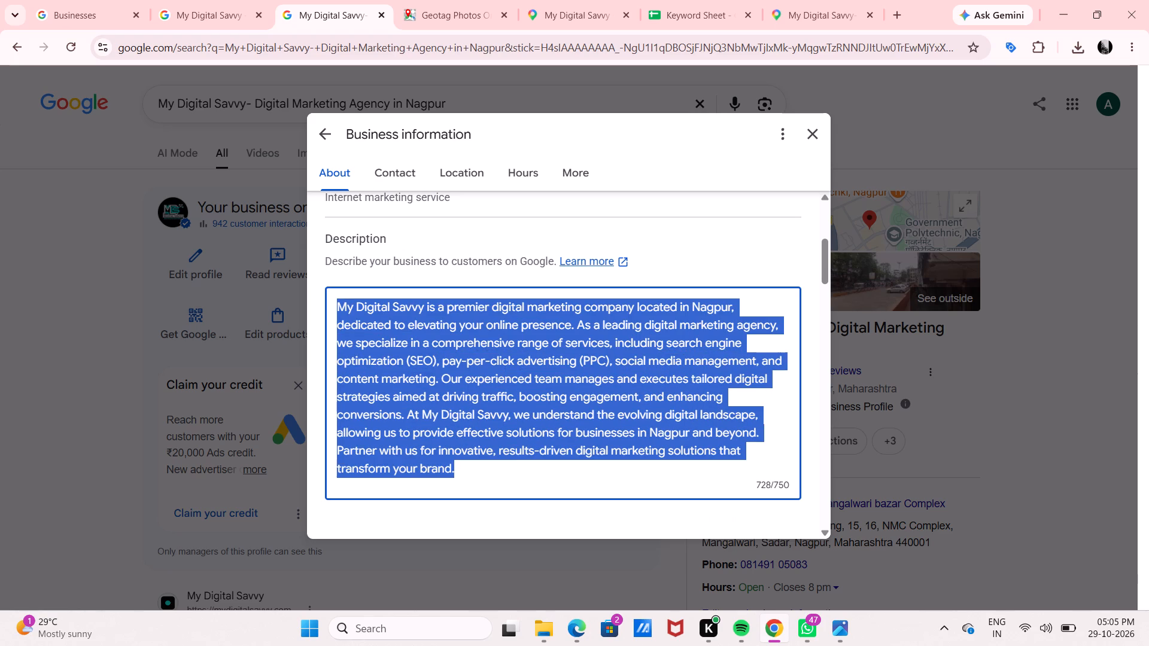
drag(547, 464, 555, 471)
key(ctrl+c)
click(446, 6)
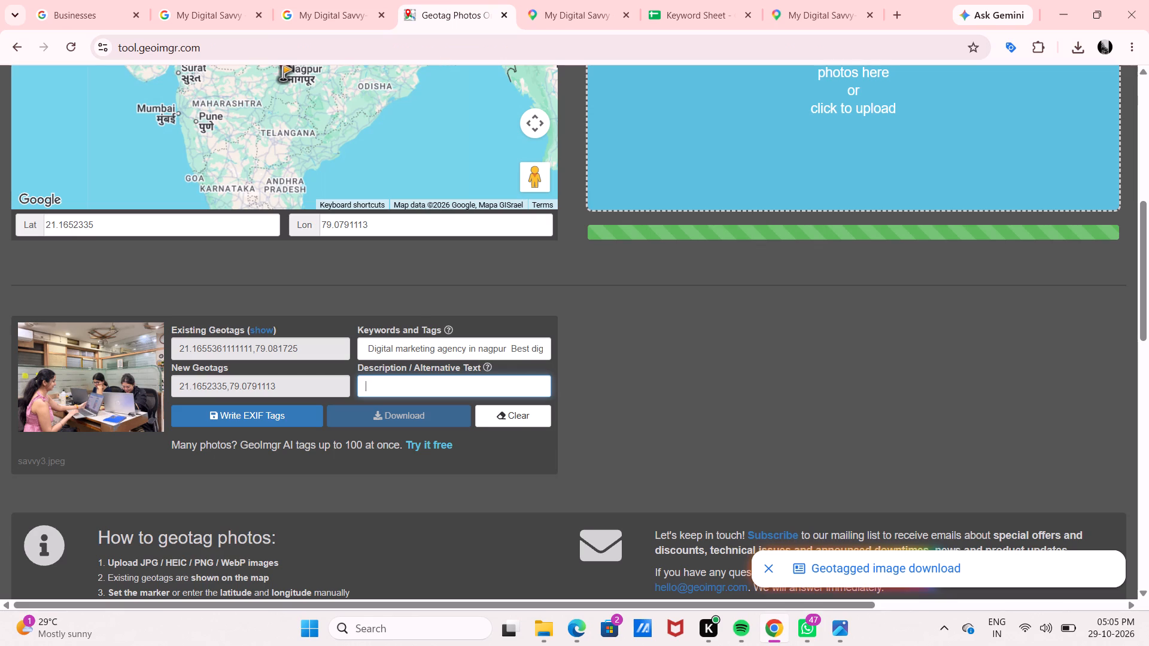
key(ctrl+v)
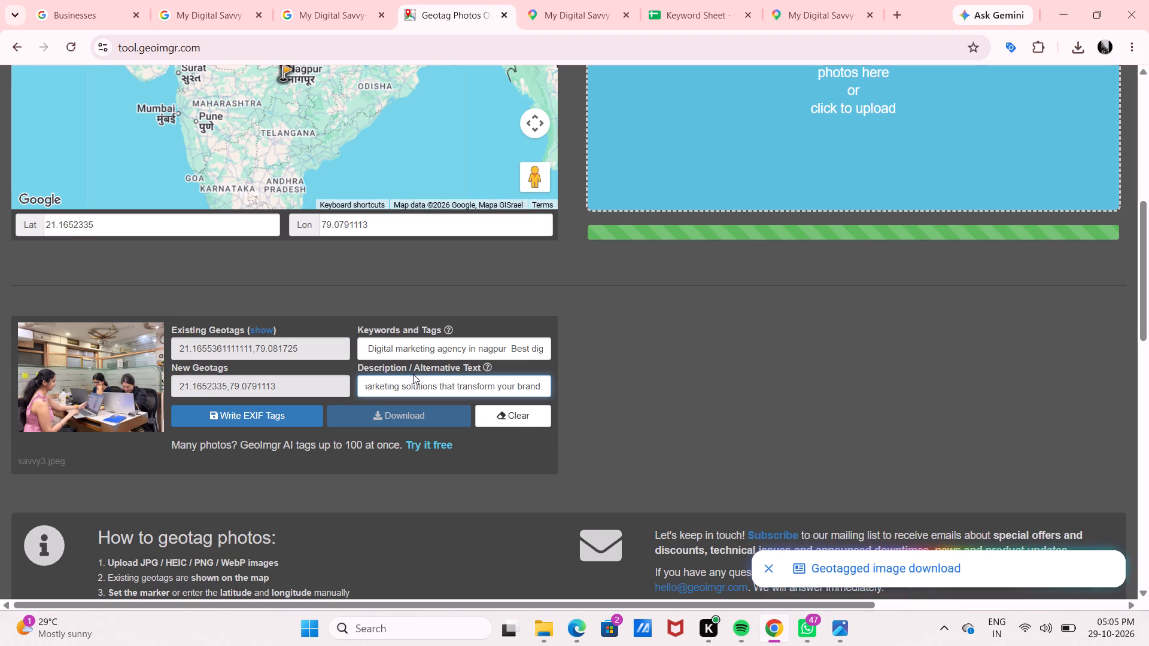
Write the EXIF tags to the savvy3 photo and download the geotagged copy.
click(266, 414)
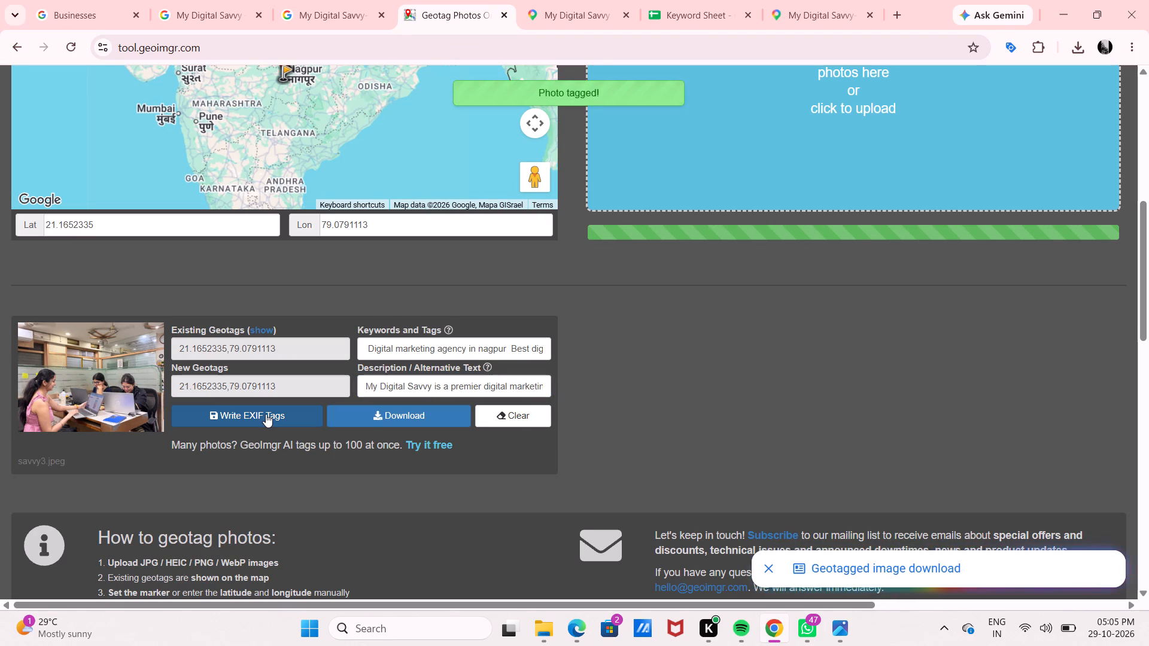
click(385, 412)
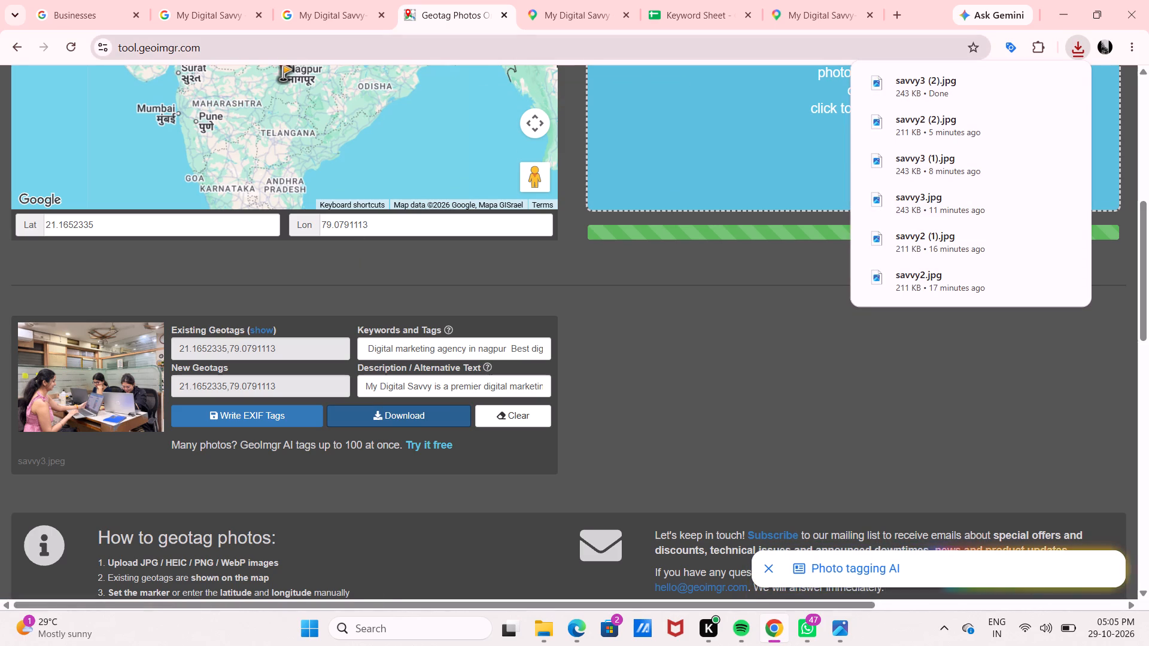
Upload savvy3 (2) from Downloads to the photos of the My Digital Savvy- Digital Marketing Agency in Nagpur profile.
click(305, 18)
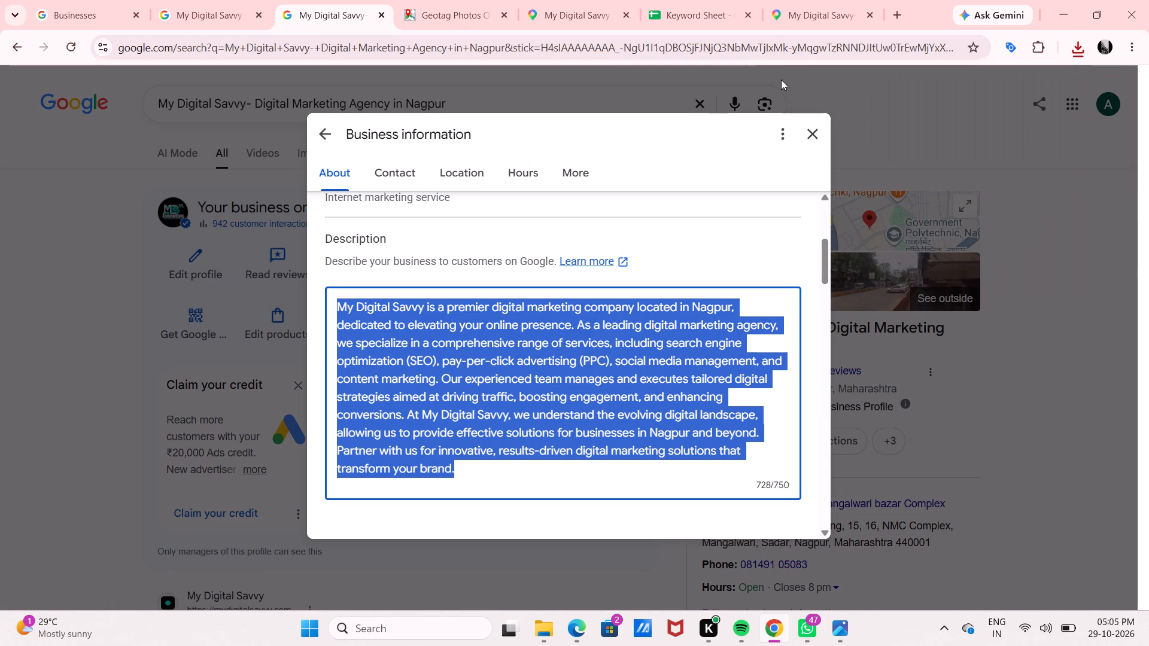
click(812, 132)
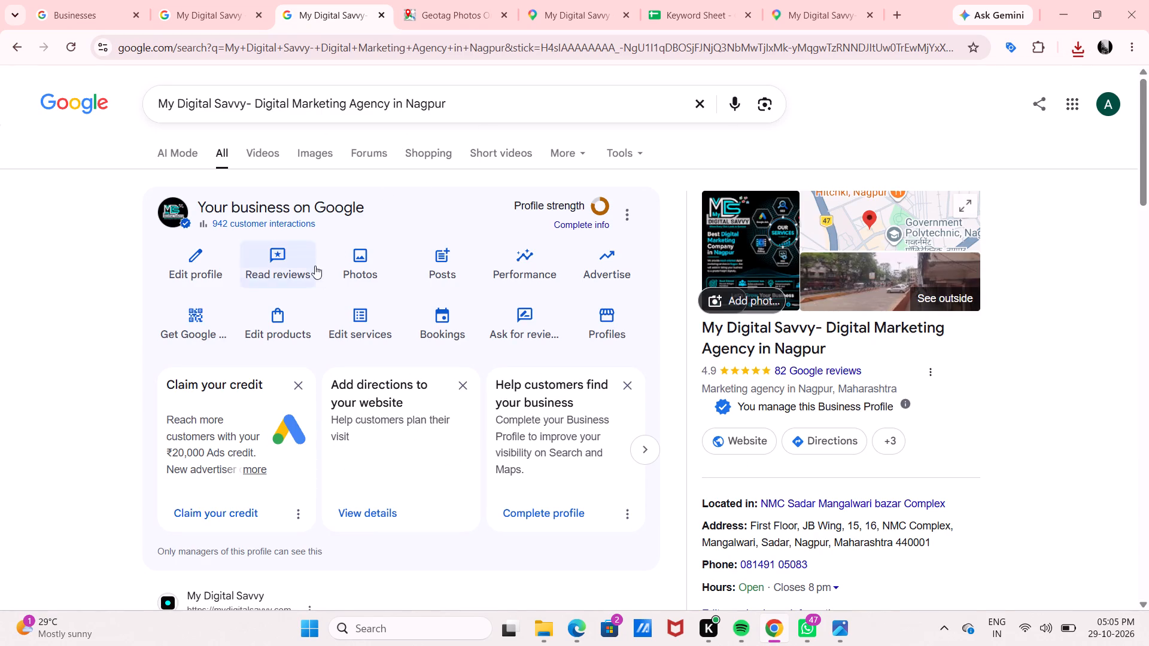
click(367, 254)
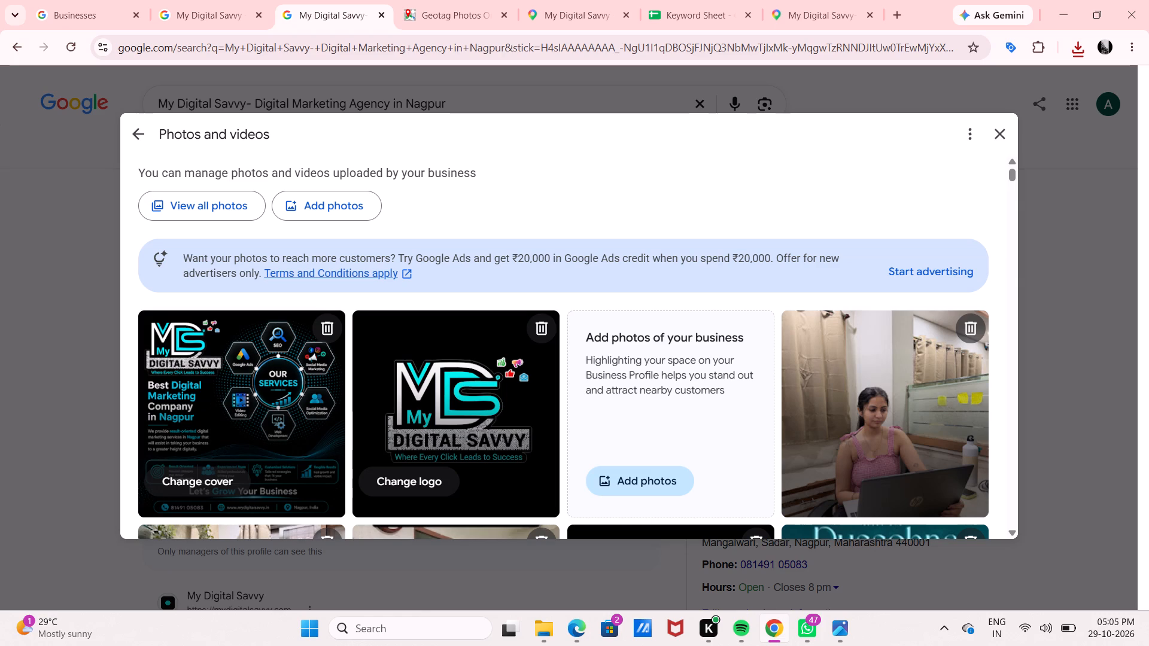
scroll(691, 401, down, 1)
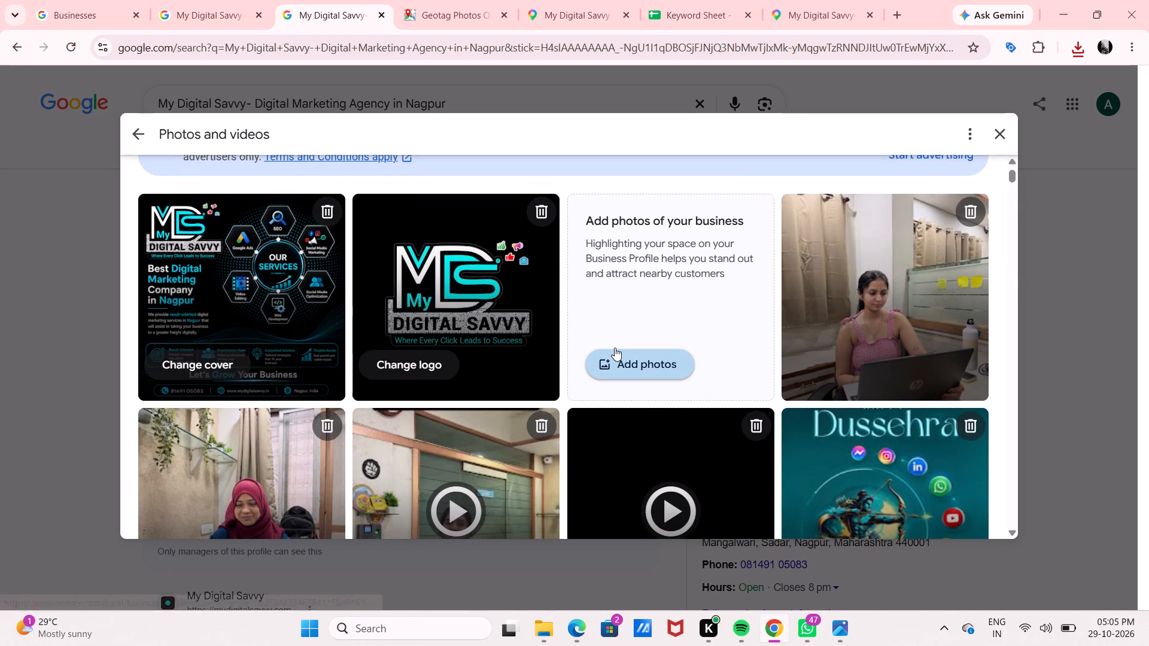
click(615, 348)
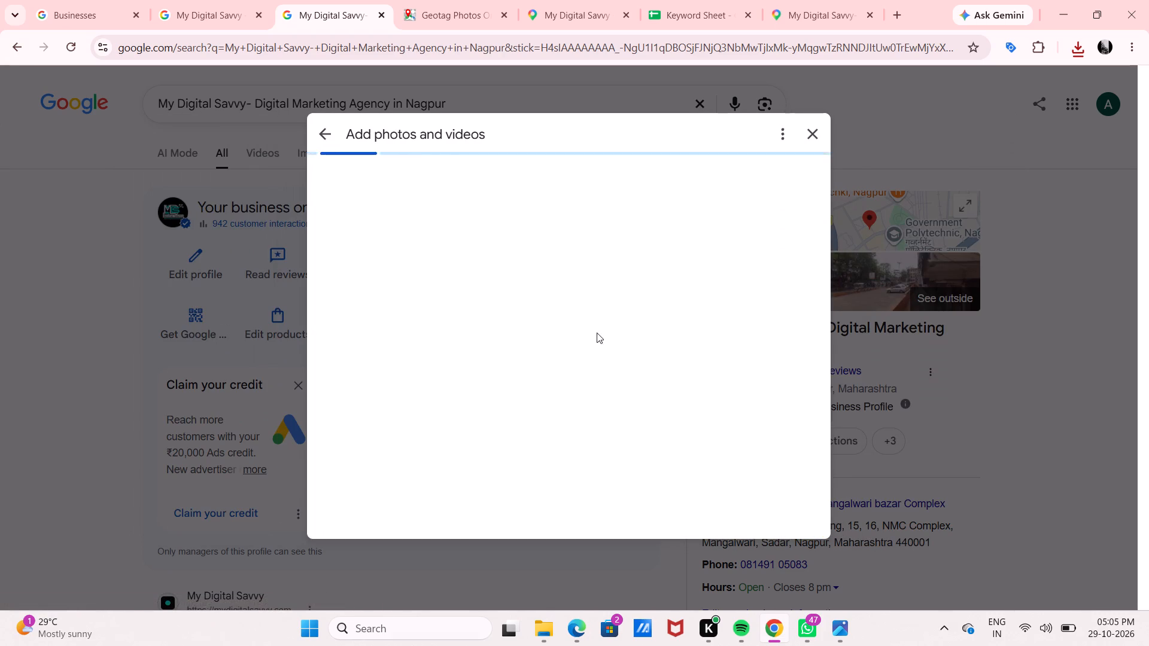
click(564, 292)
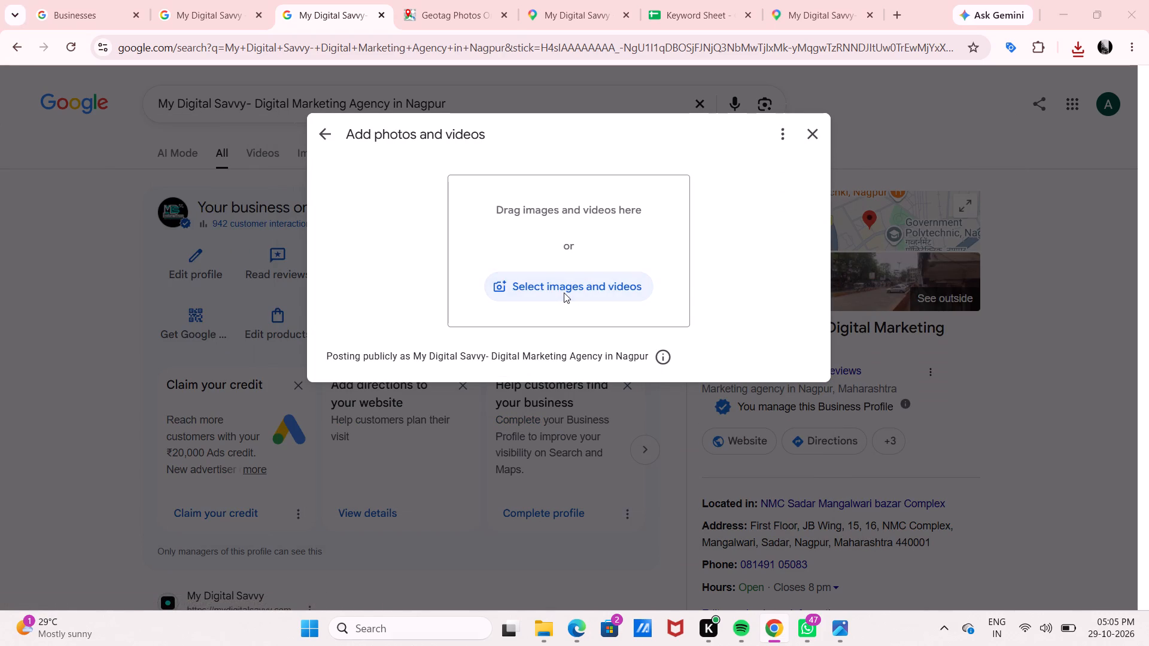
scroll(267, 215, down, 15)
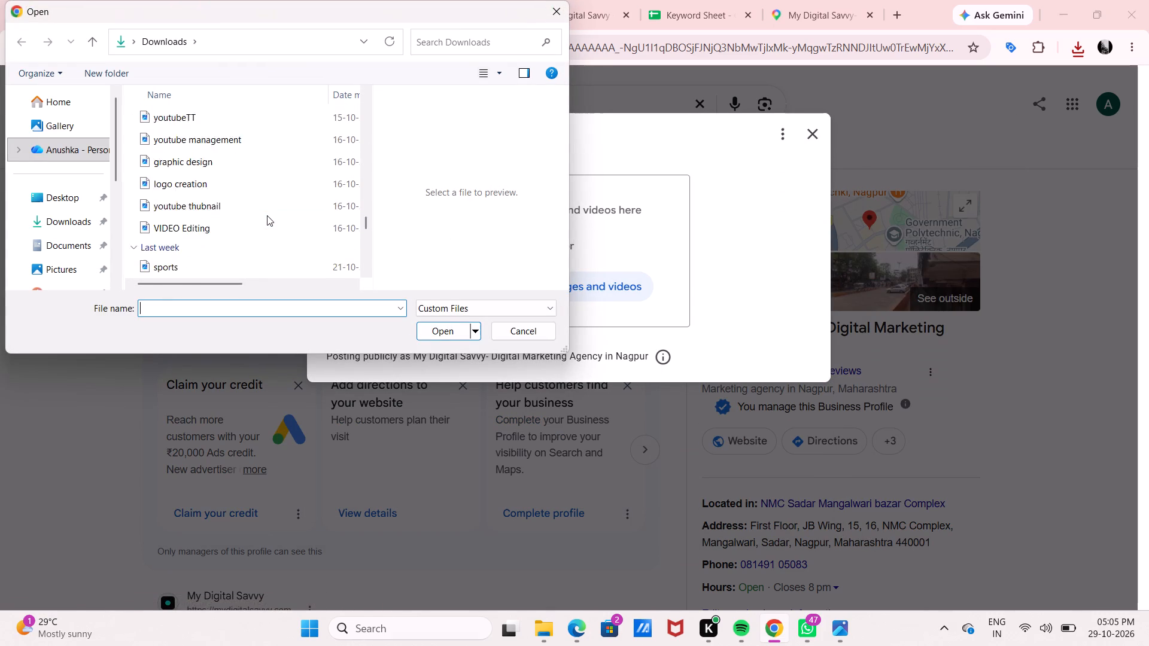
scroll(267, 215, down, 3)
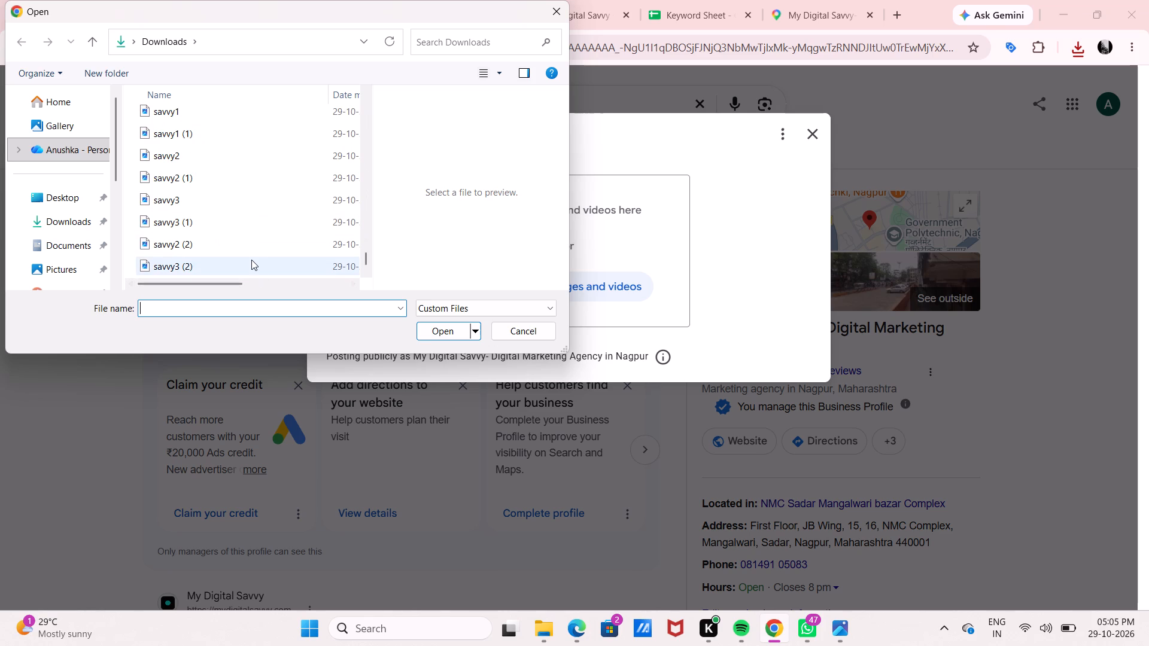
click(251, 260)
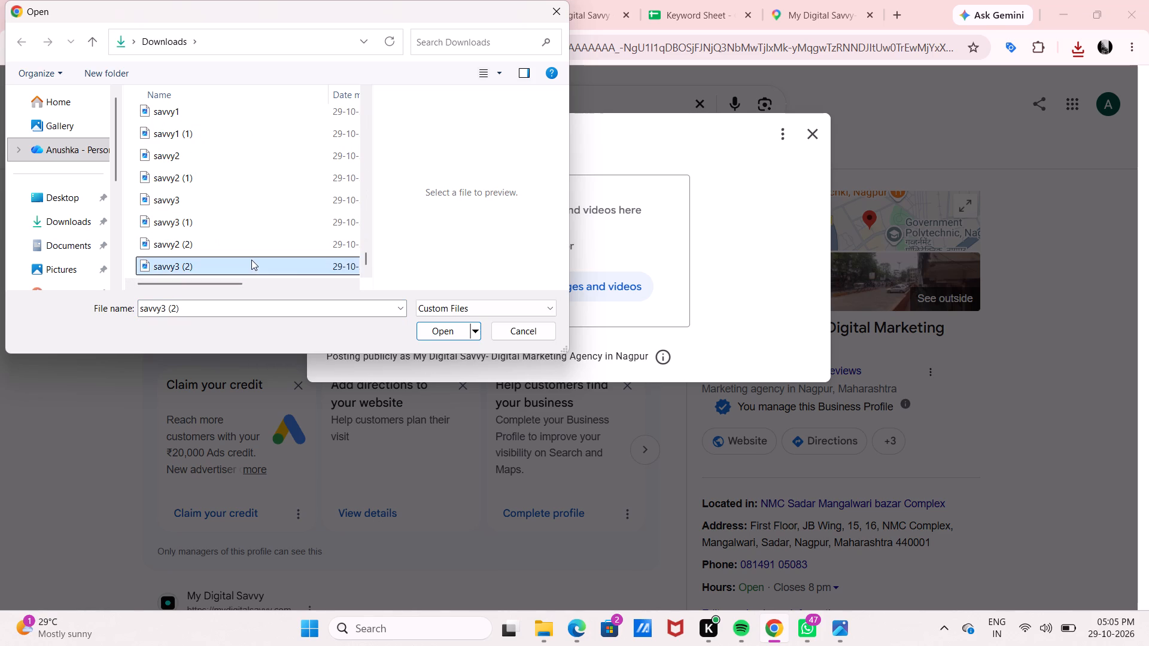
click(438, 326)
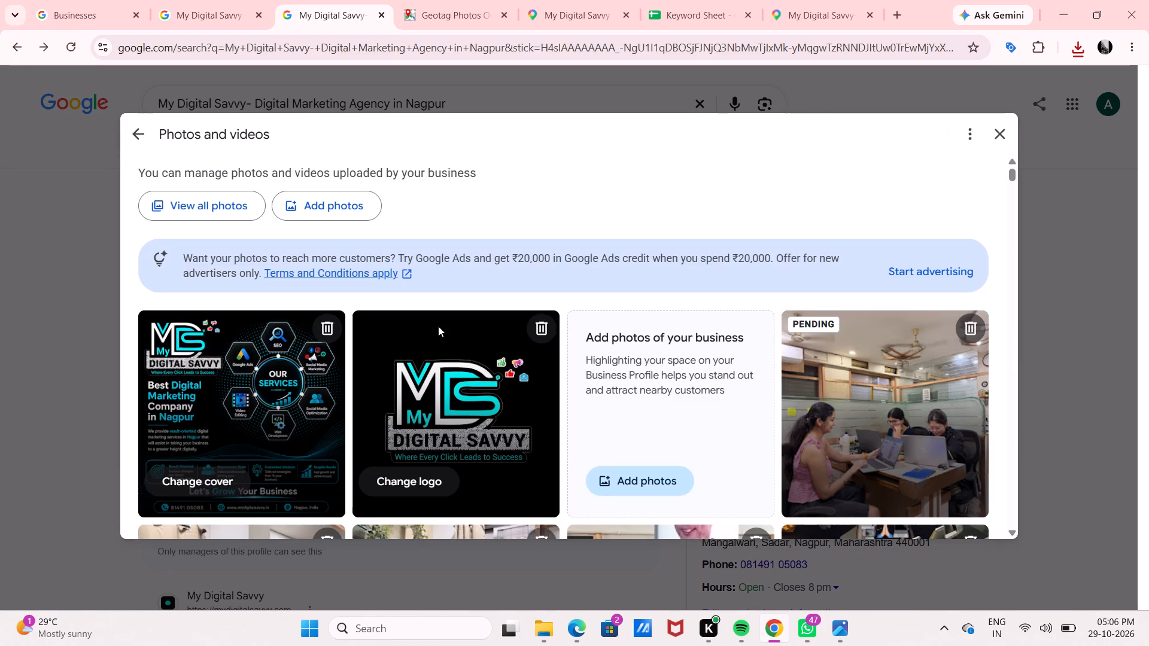
Review the Nagpur agency profile's uploaded photos and videos, and close the photo manager.
scroll(710, 382, down, 1)
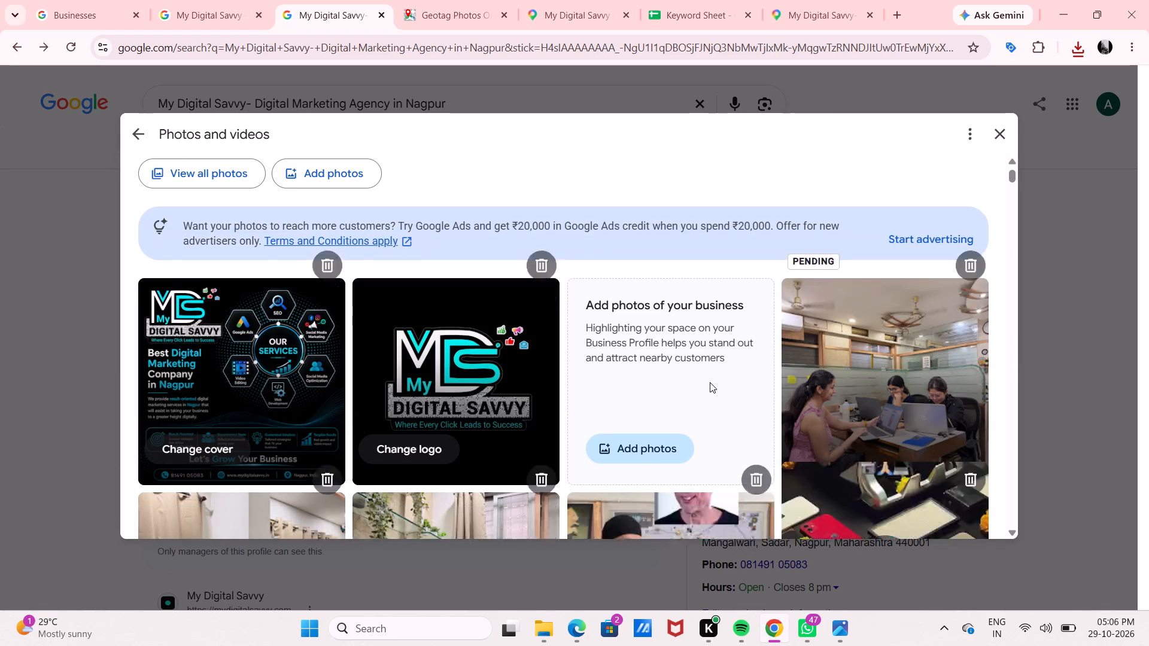
scroll(710, 382, down, 1)
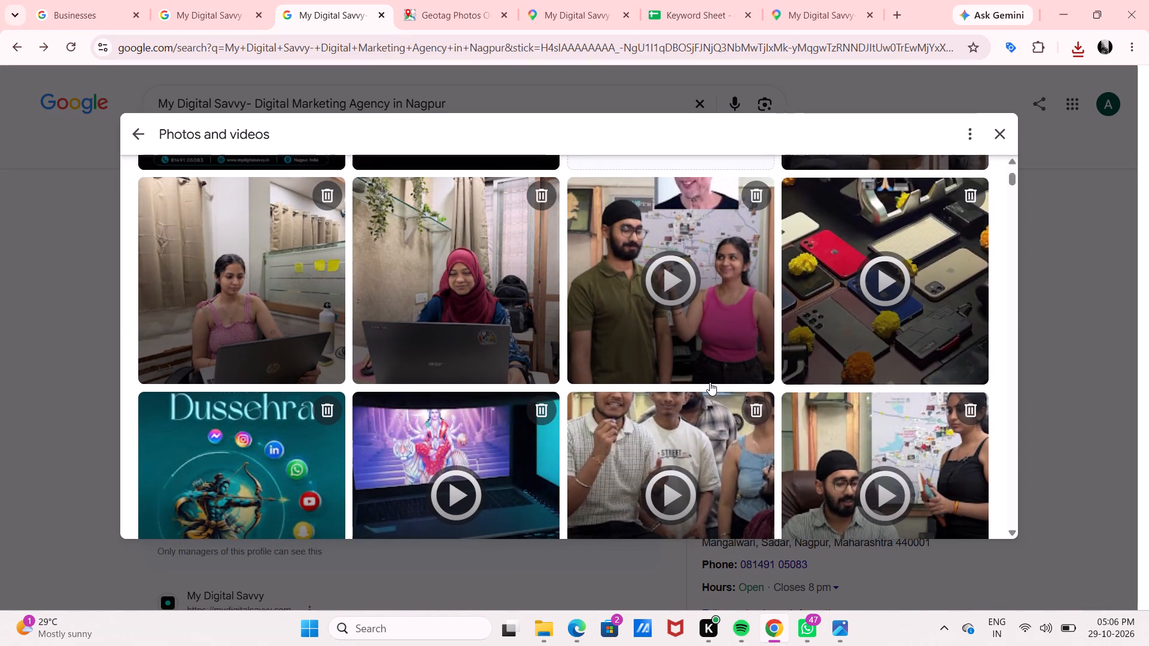
scroll(710, 382, up, 5)
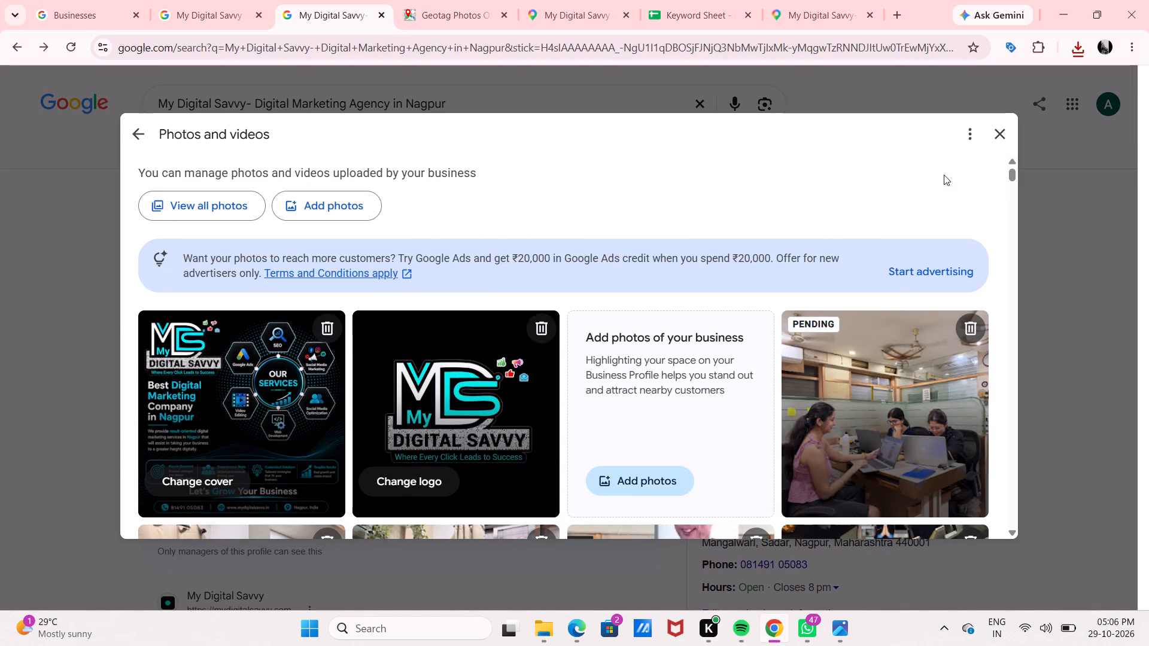
click(995, 129)
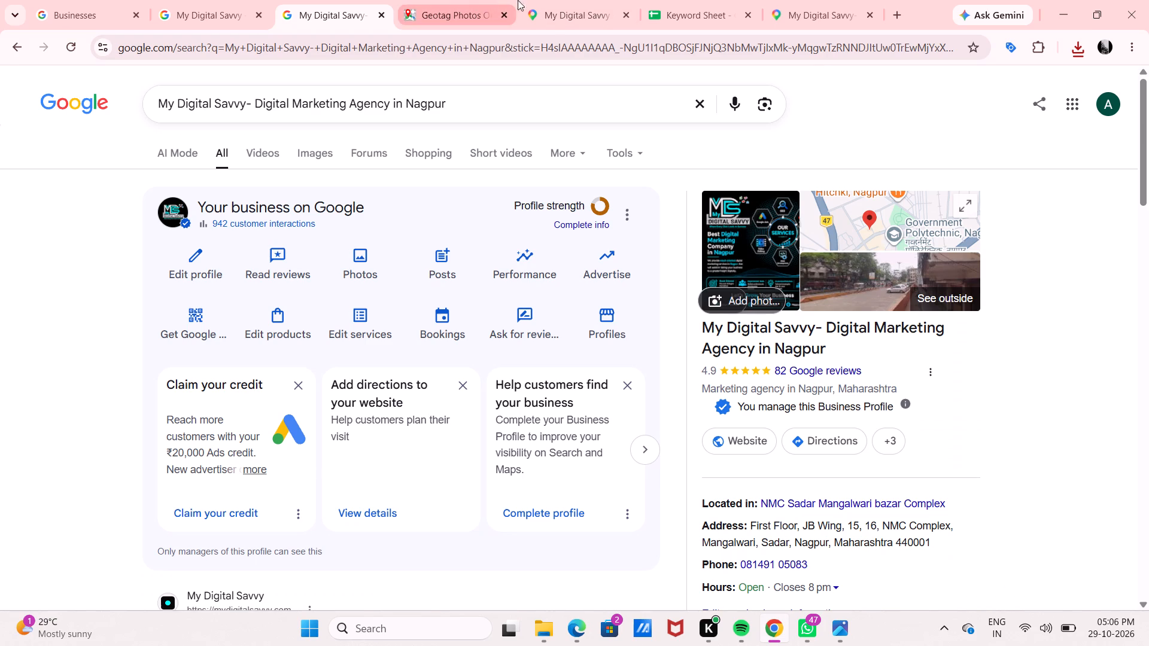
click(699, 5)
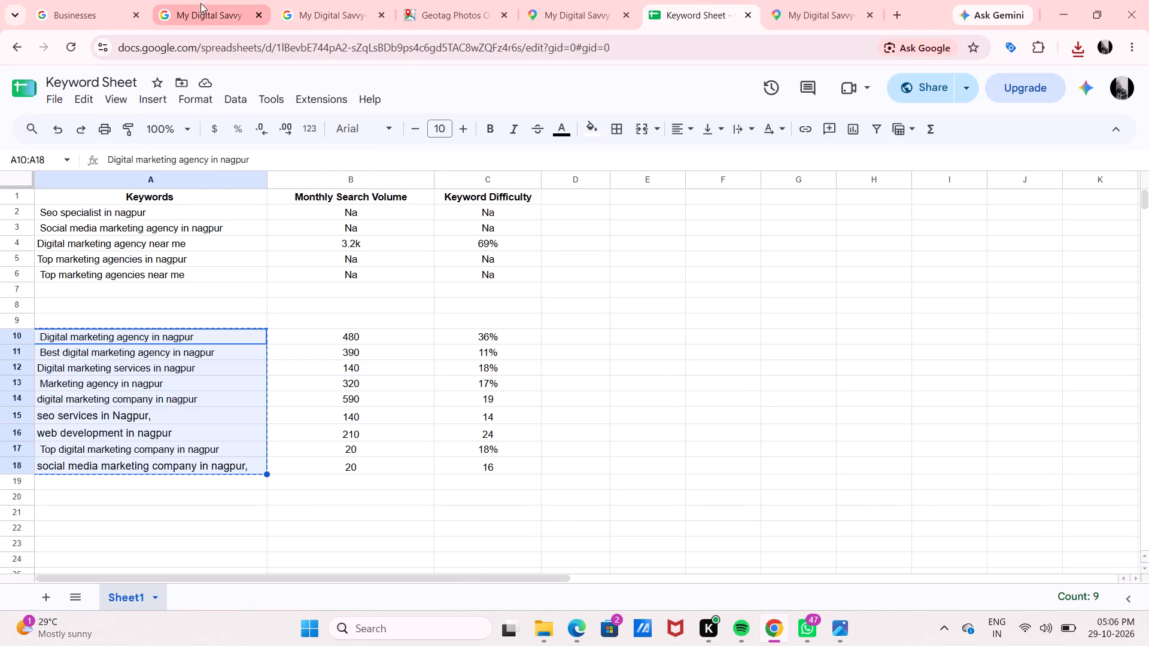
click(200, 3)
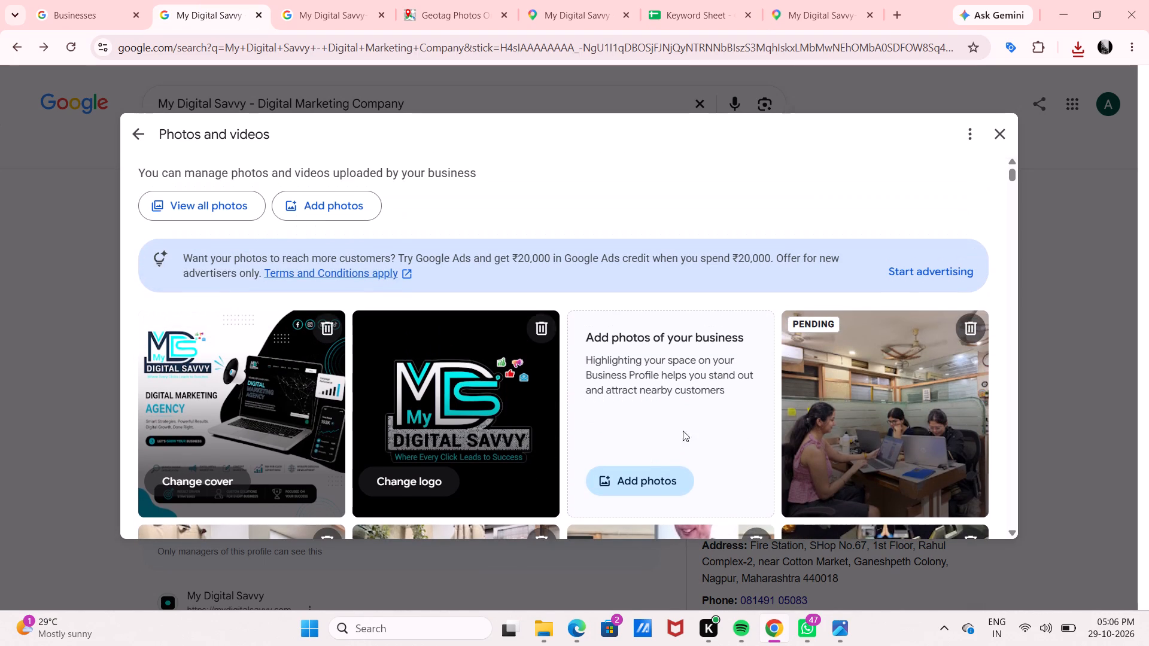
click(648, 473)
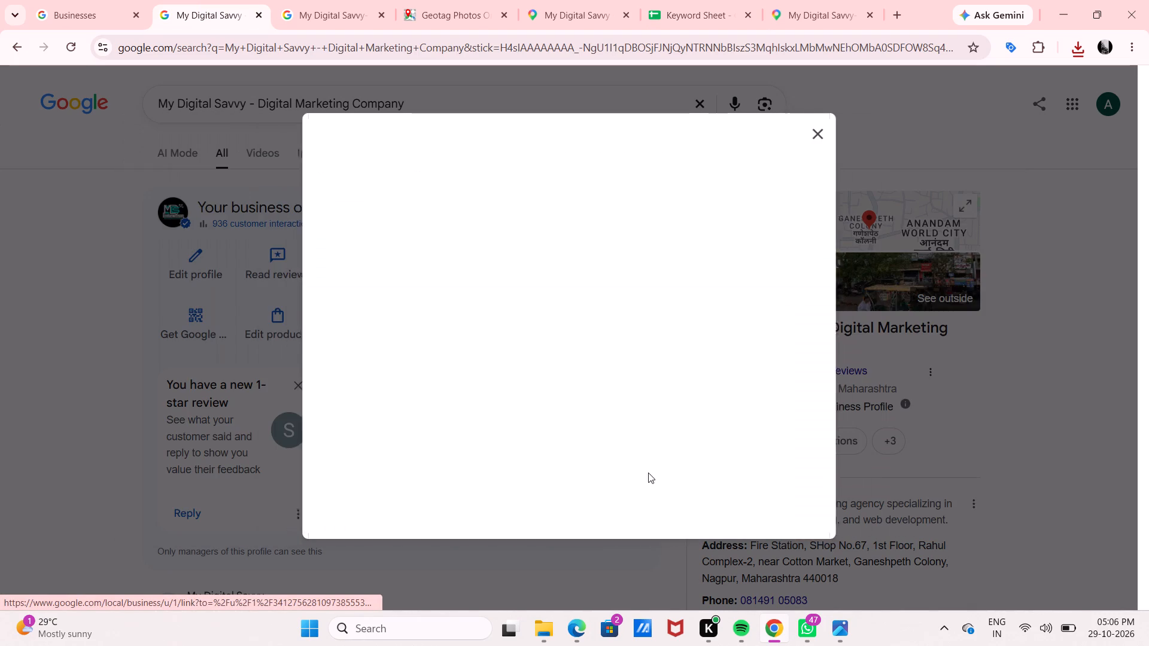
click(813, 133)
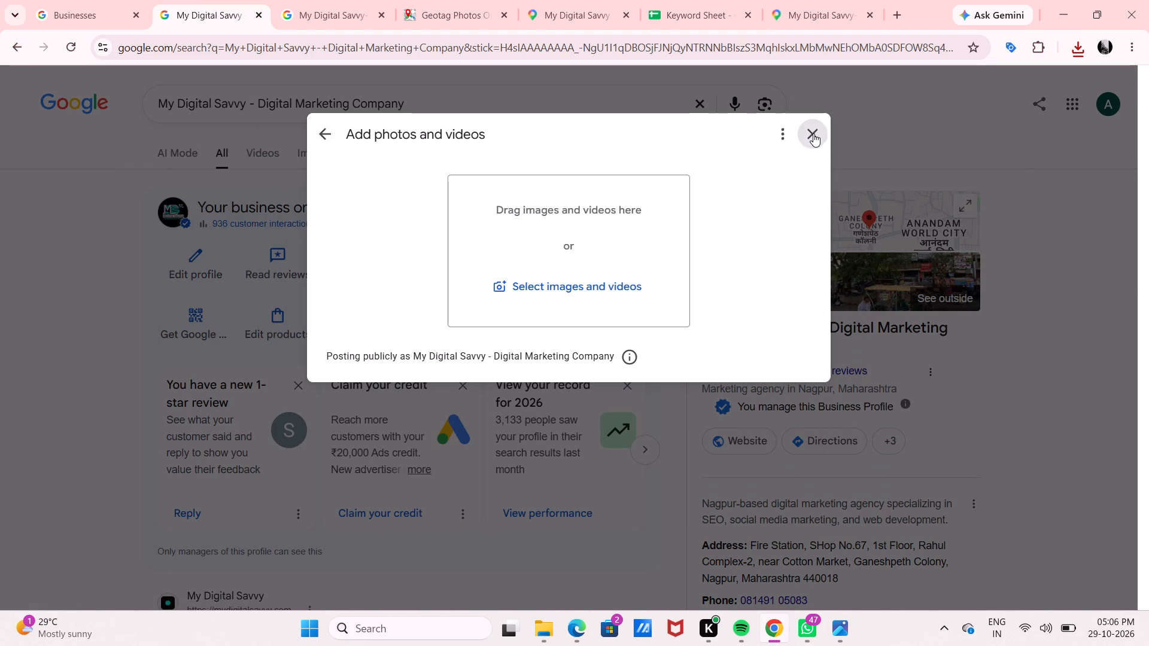
Reload the GeoImgr page to clear the finished savvy3 photo and its tags.
click(440, 13)
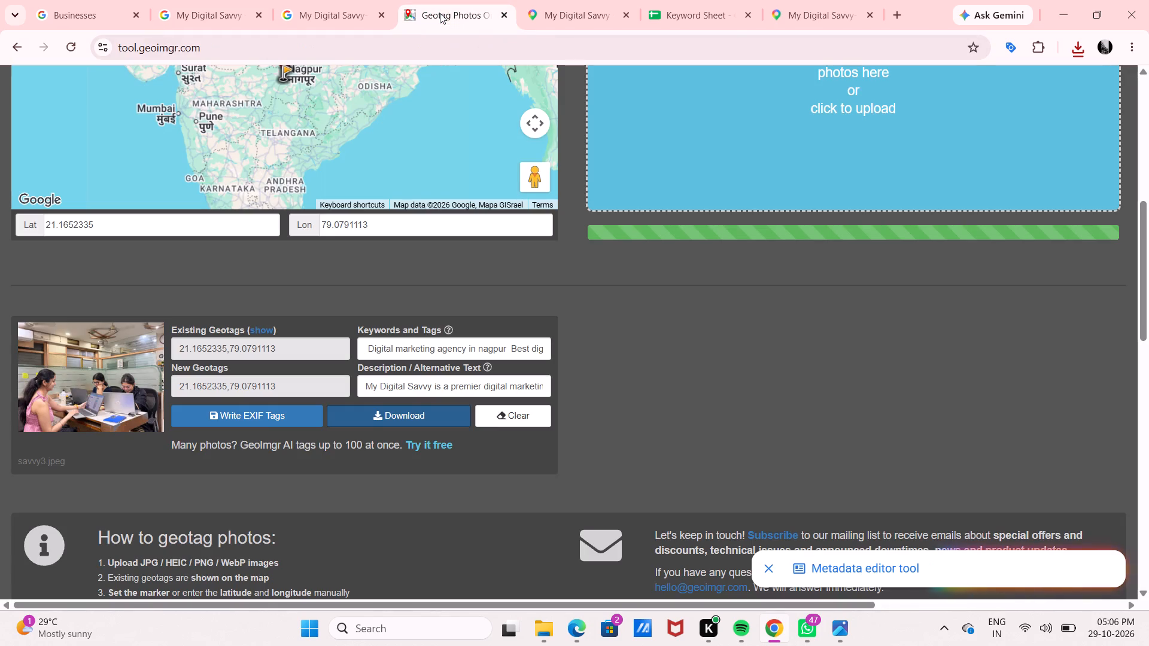
scroll(281, 172, up, 3)
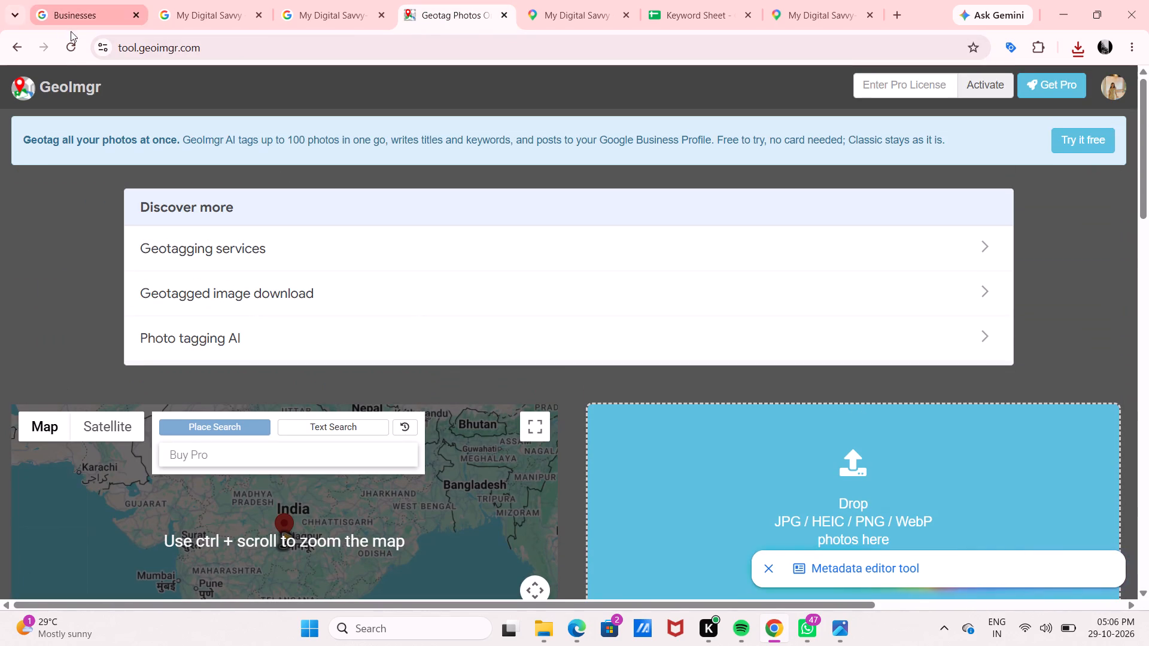
click(69, 48)
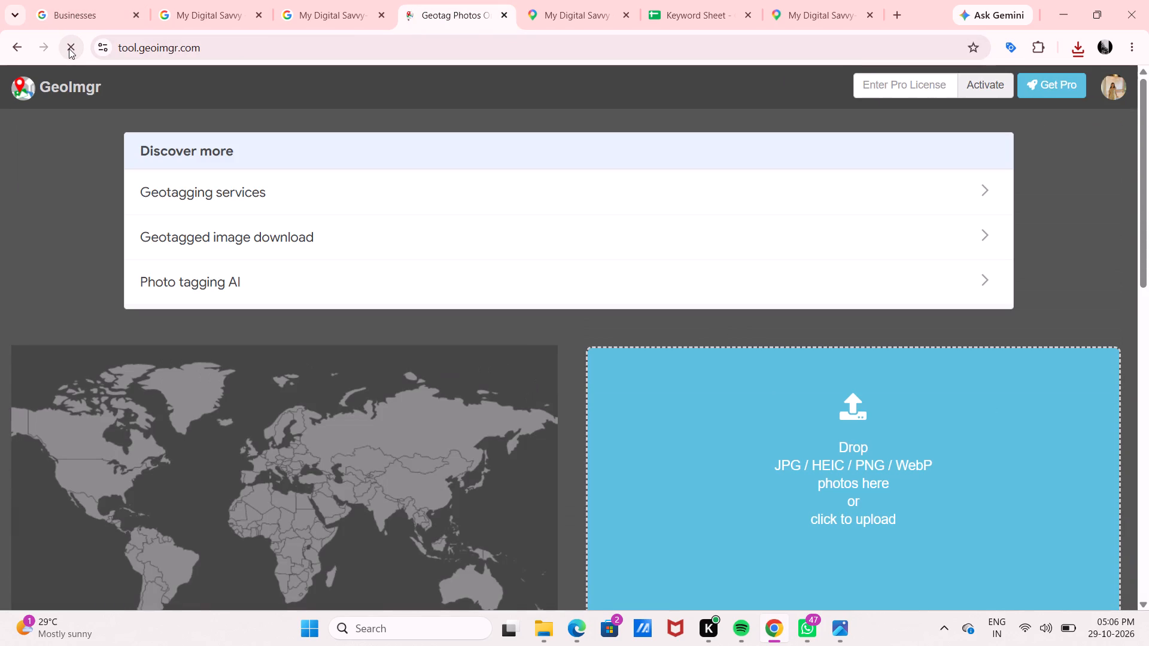
click(69, 48)
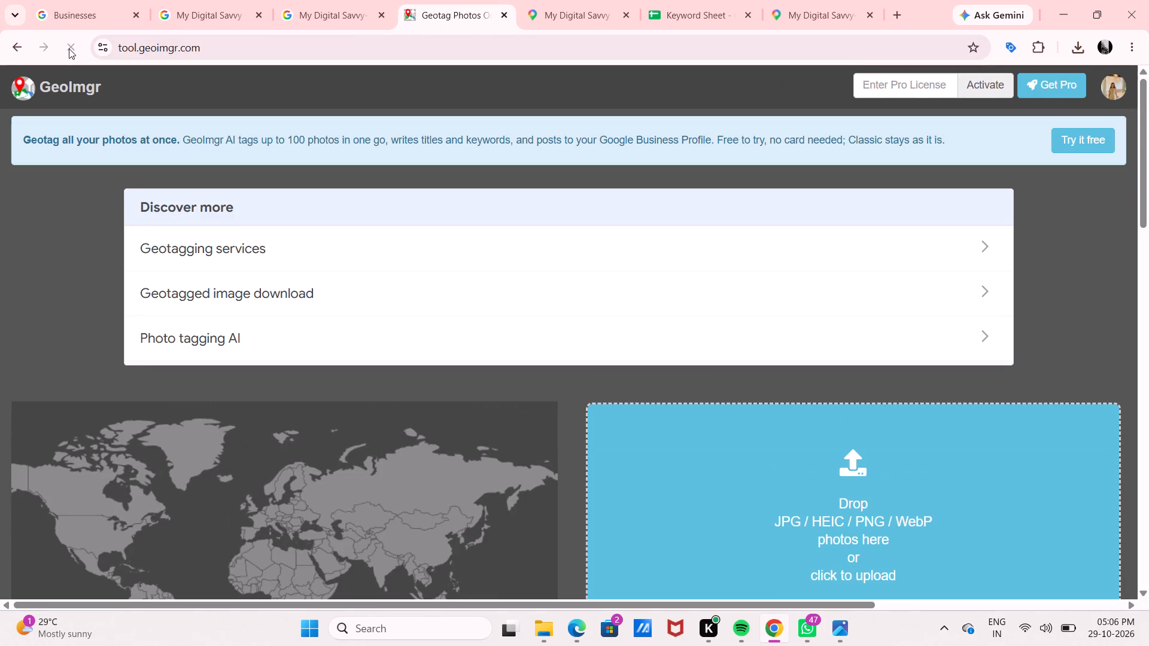
scroll(266, 220, down, 1)
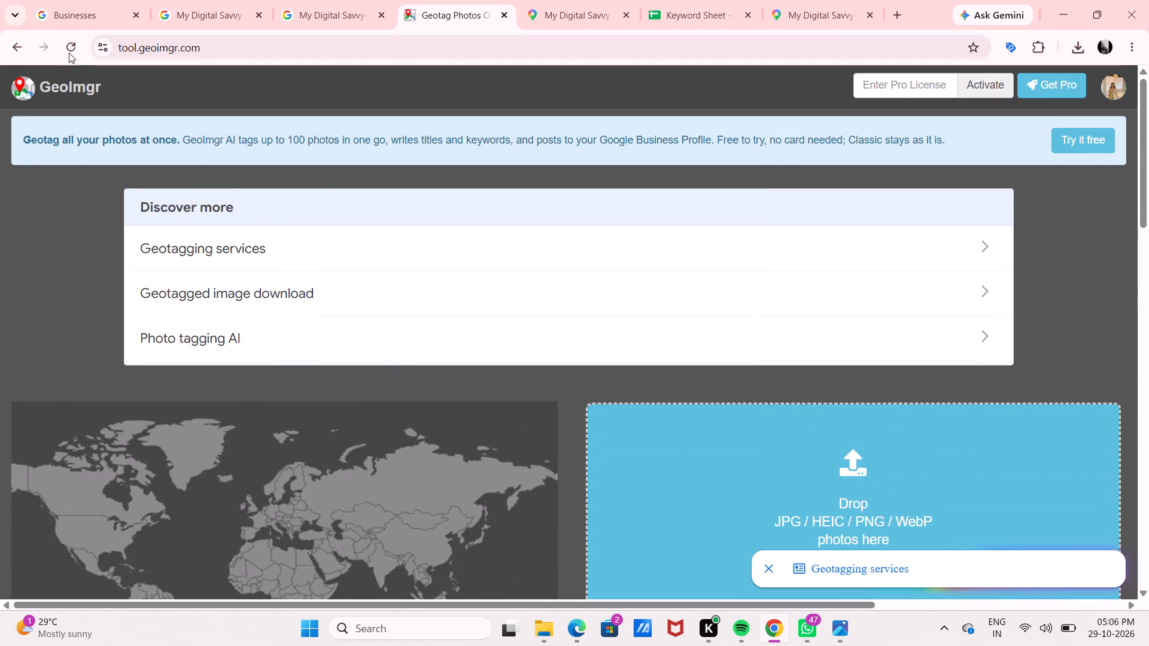
click(68, 48)
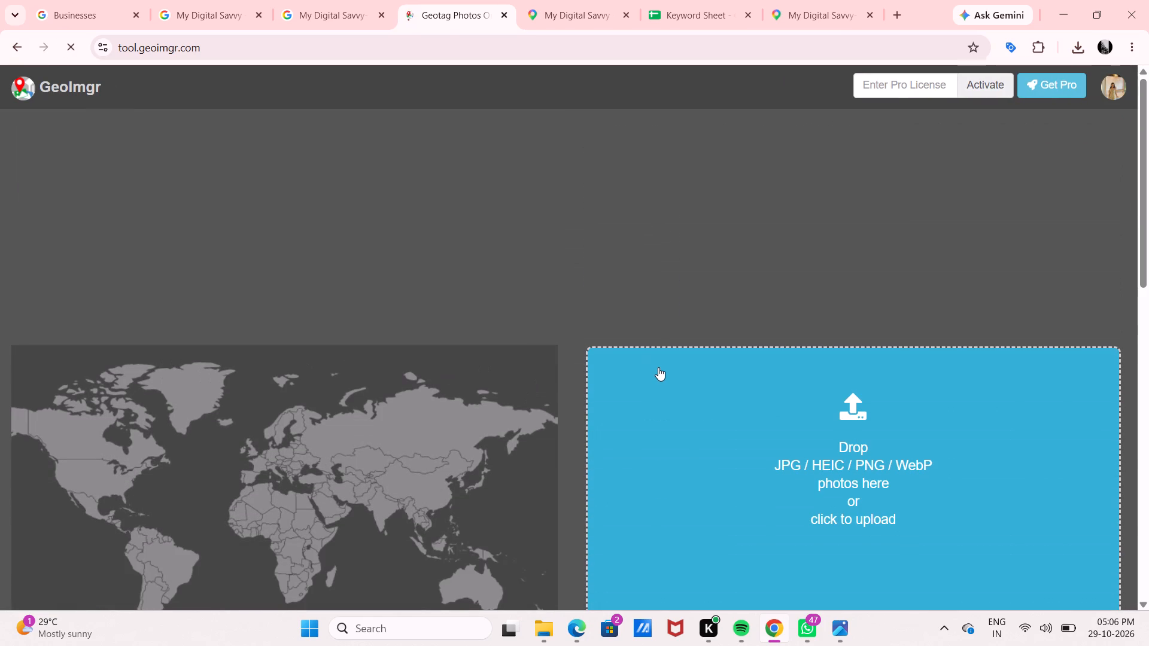
Start a new photo upload in GeoImgr and compare the previews of savvy4 and savvy5 in Downloads.
scroll(822, 449, down, 2)
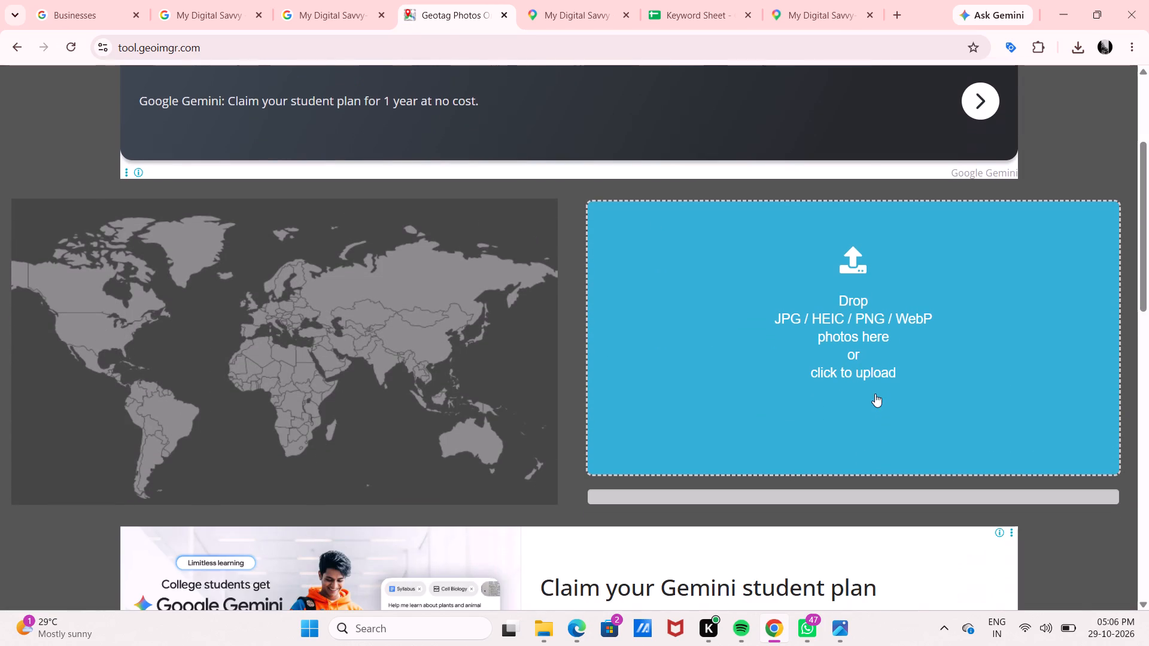
click(875, 394)
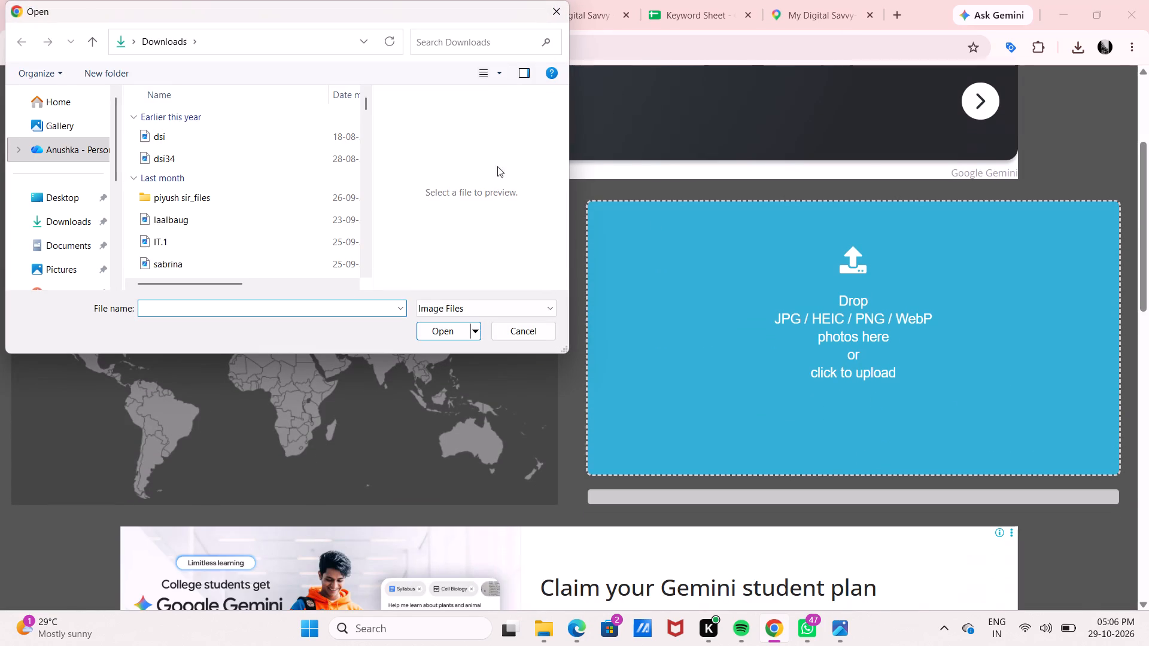
scroll(326, 221, down, 3)
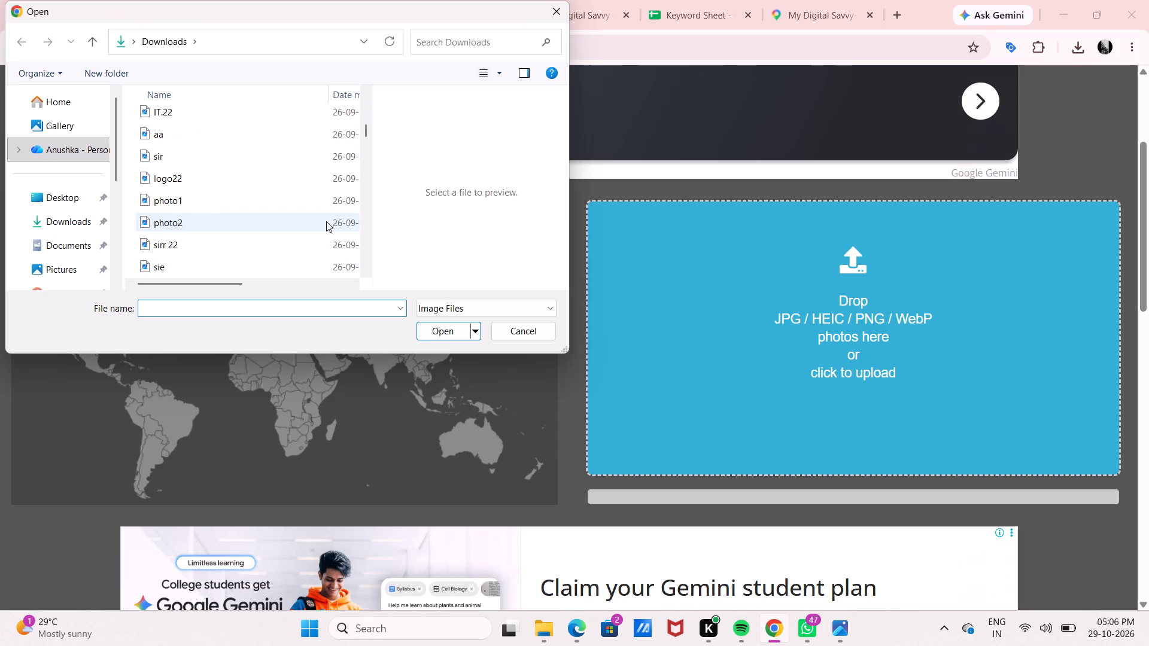
scroll(326, 221, down, 4)
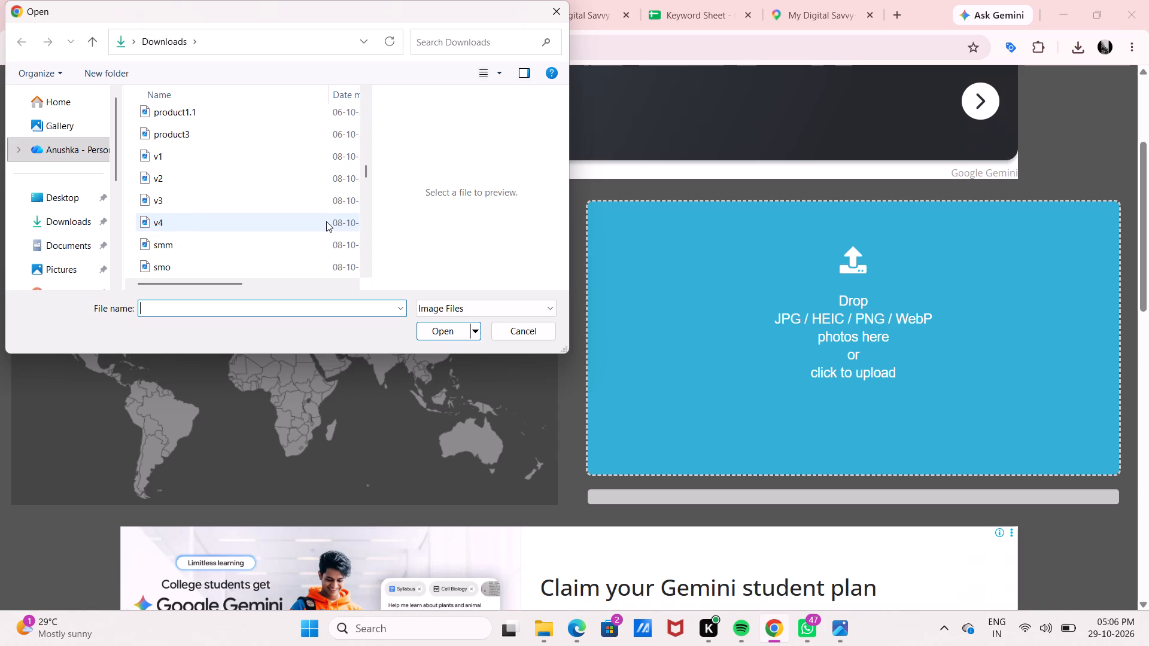
scroll(326, 221, down, 8)
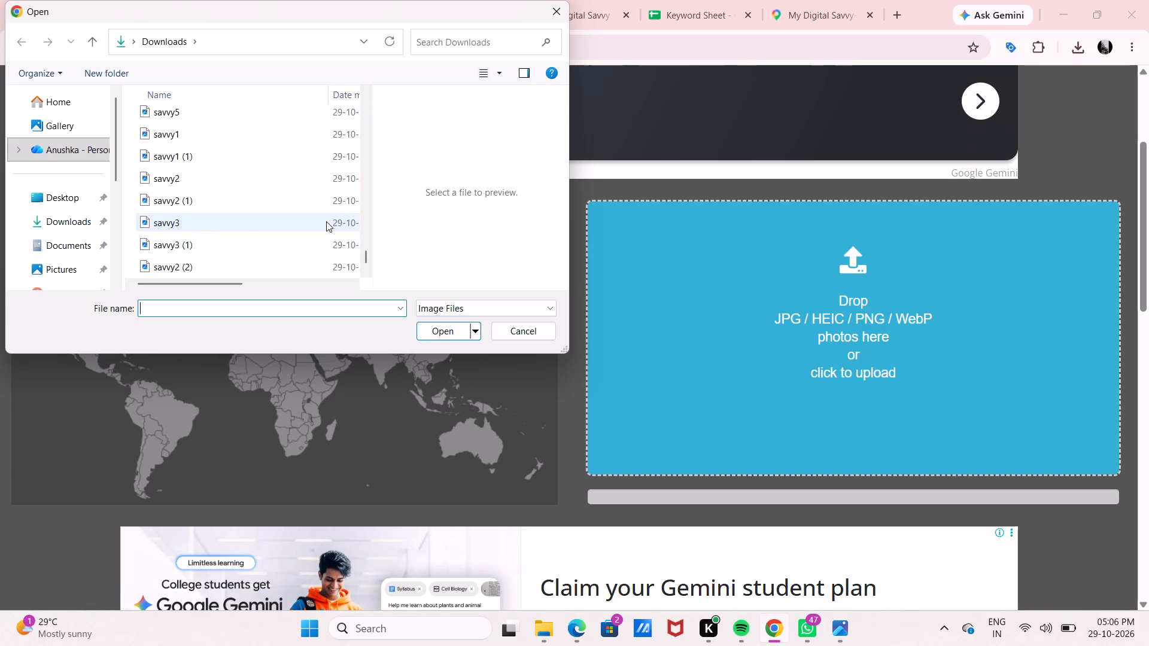
scroll(326, 221, down, 1)
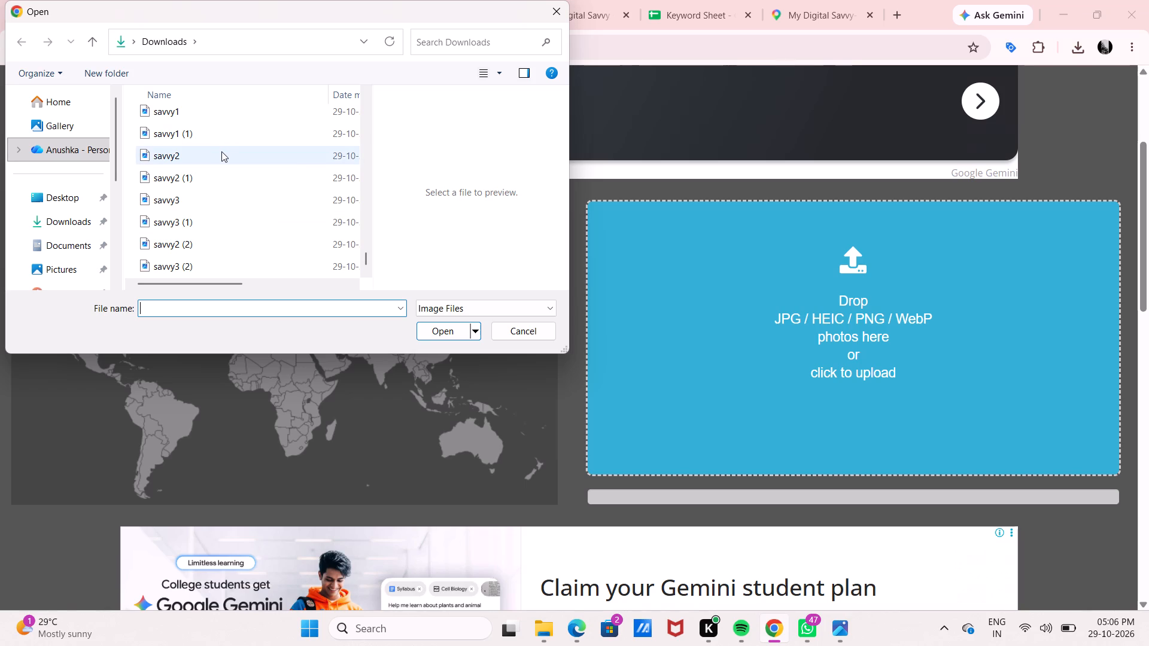
scroll(205, 193, up, 1)
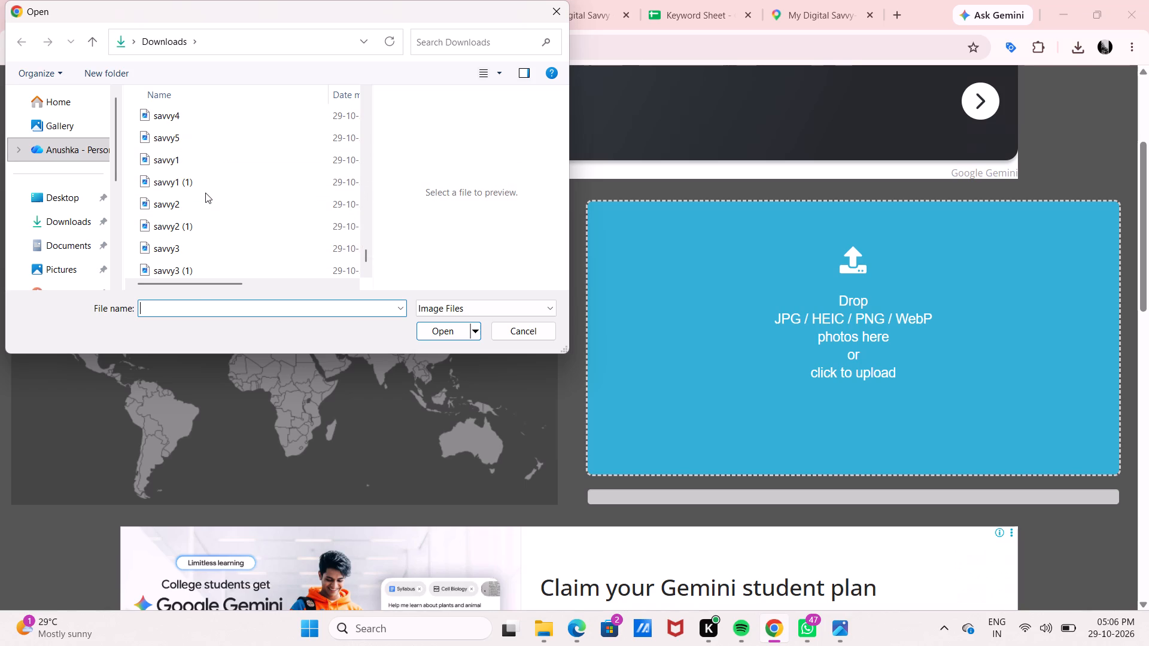
scroll(205, 193, up, 2)
scroll(208, 217, down, 1)
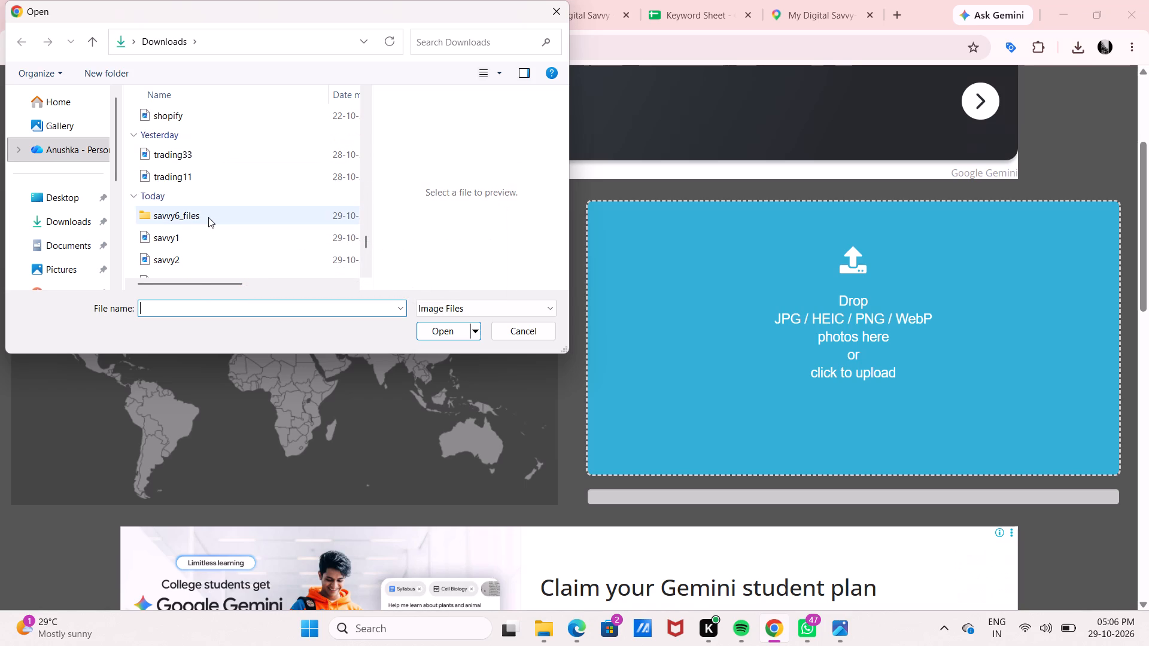
scroll(208, 217, down, 1)
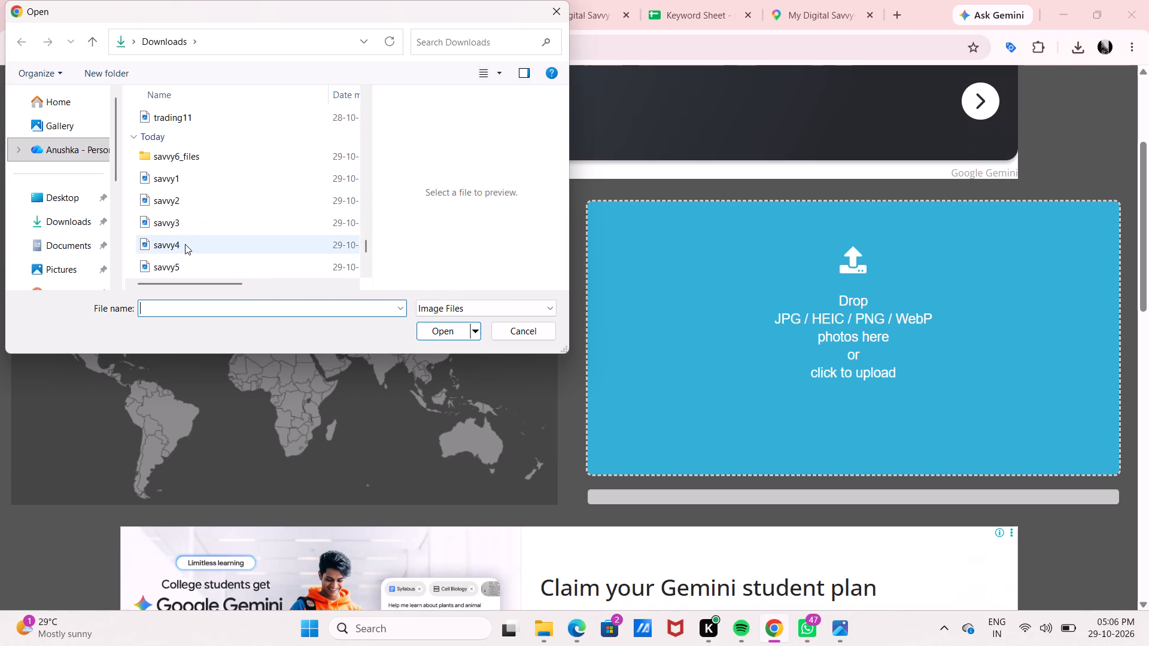
click(185, 244)
scroll(250, 206, down, 1)
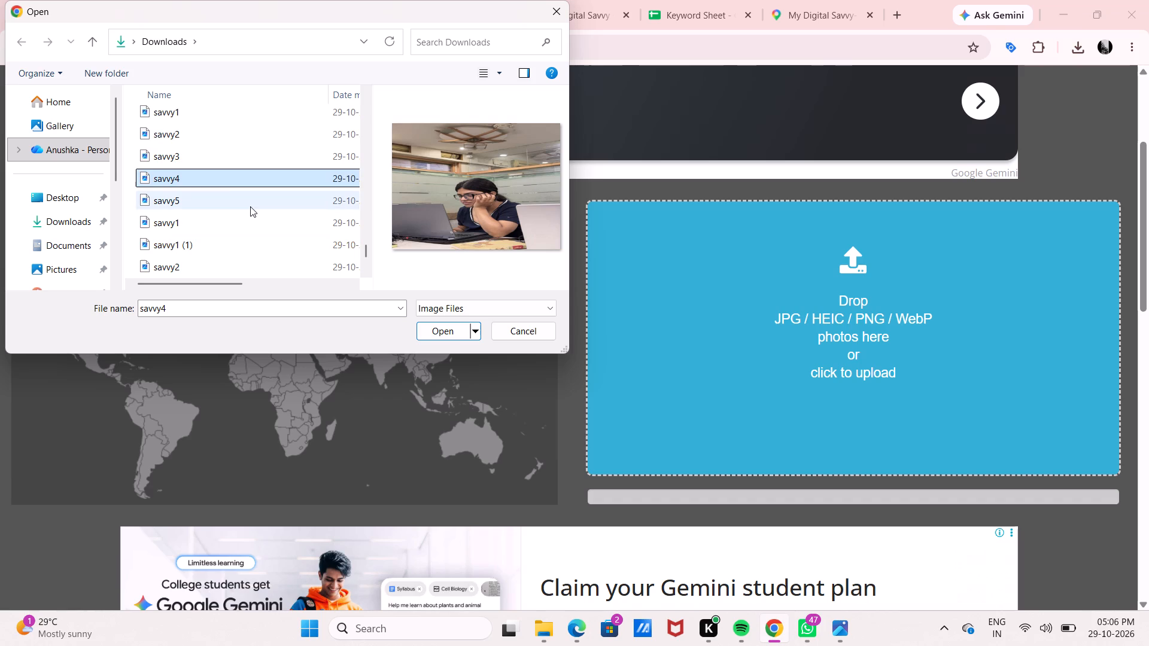
scroll(250, 206, down, 1)
click(208, 196)
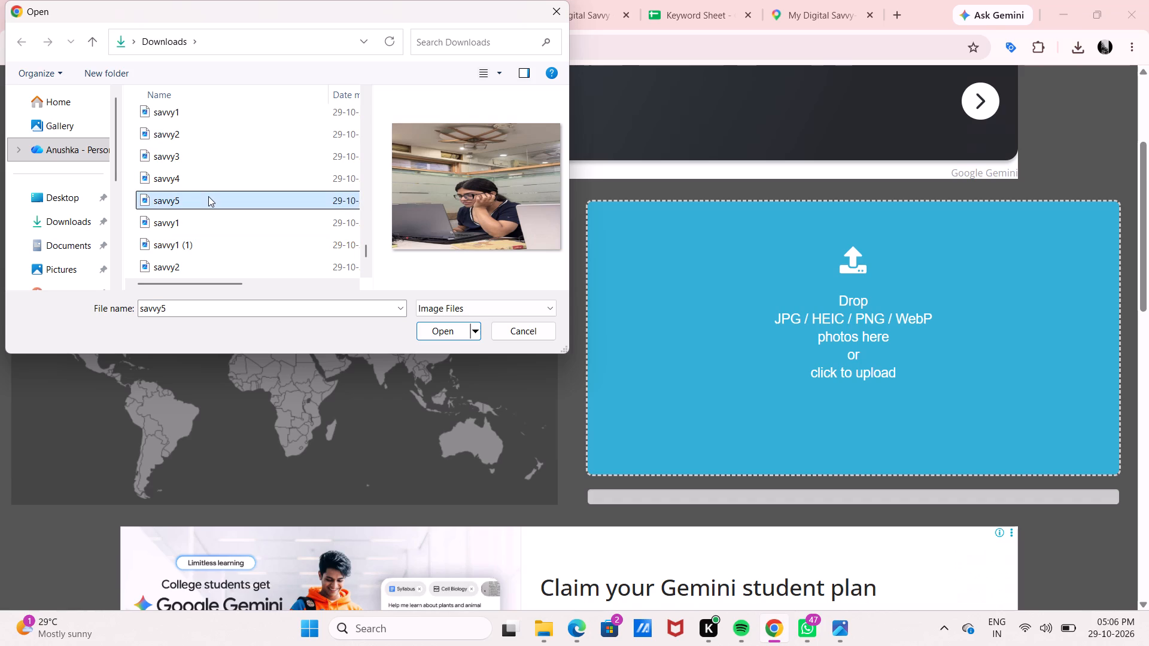
scroll(203, 228, down, 1)
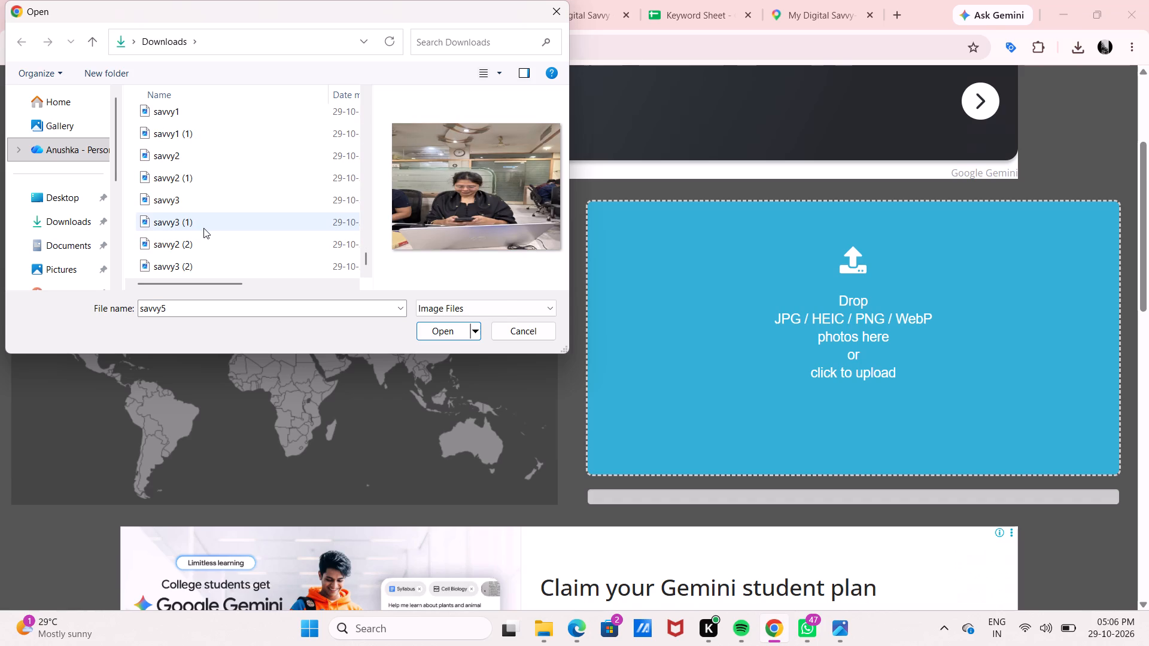
scroll(203, 228, down, 2)
scroll(203, 228, up, 1)
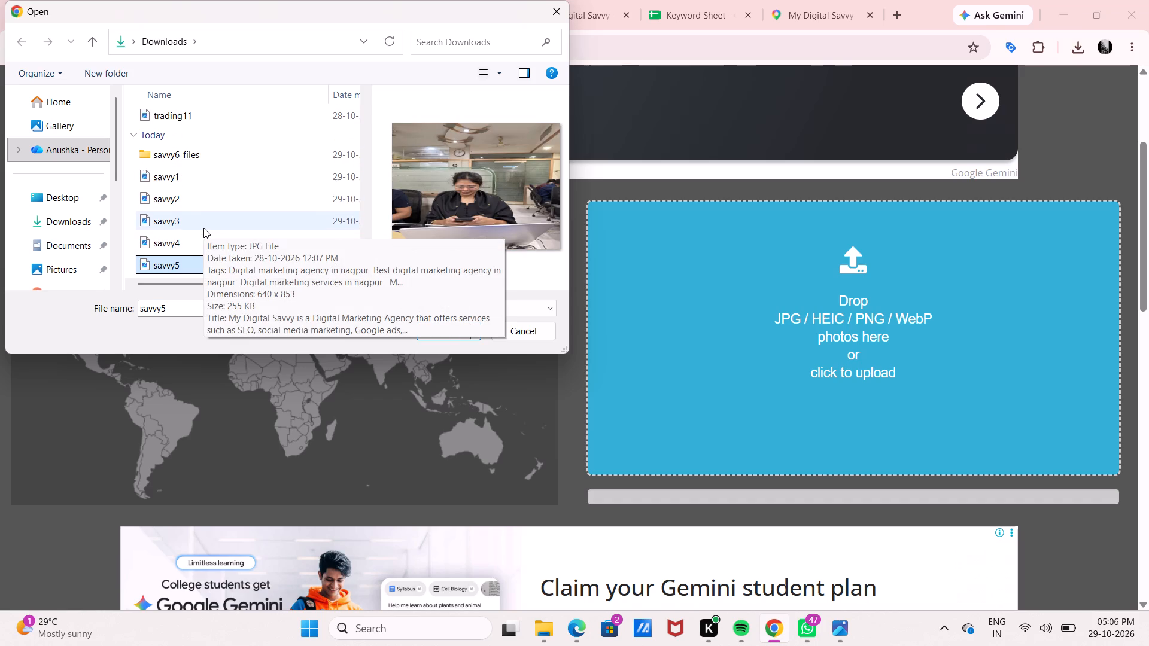
scroll(203, 228, up, 1)
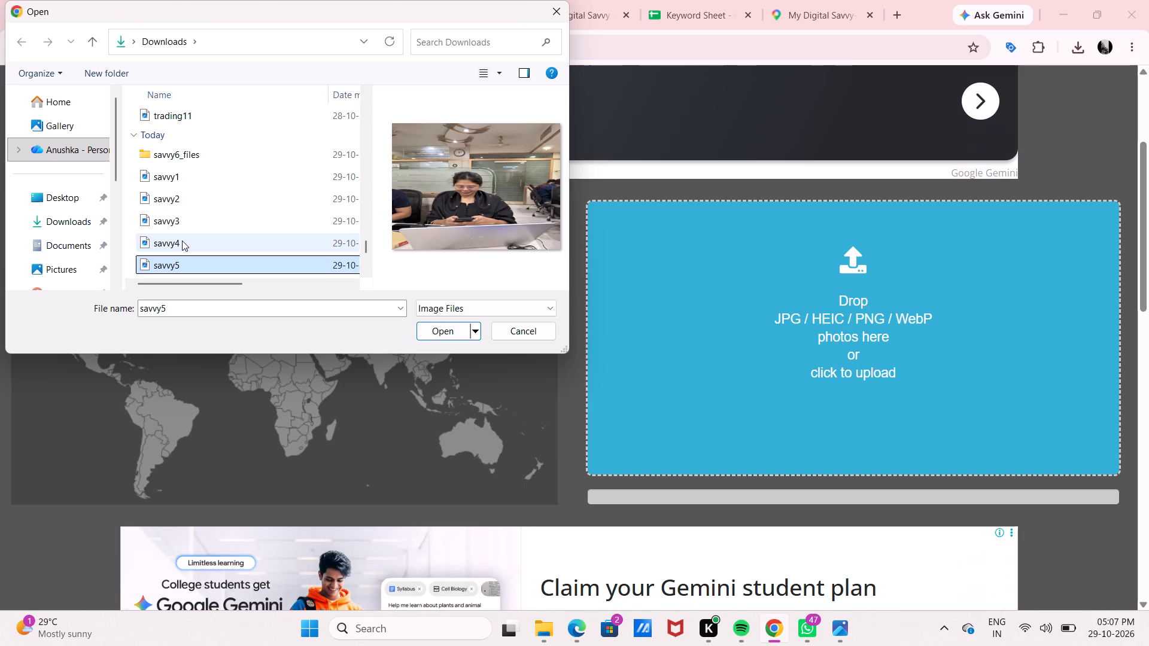
click(182, 240)
click(200, 263)
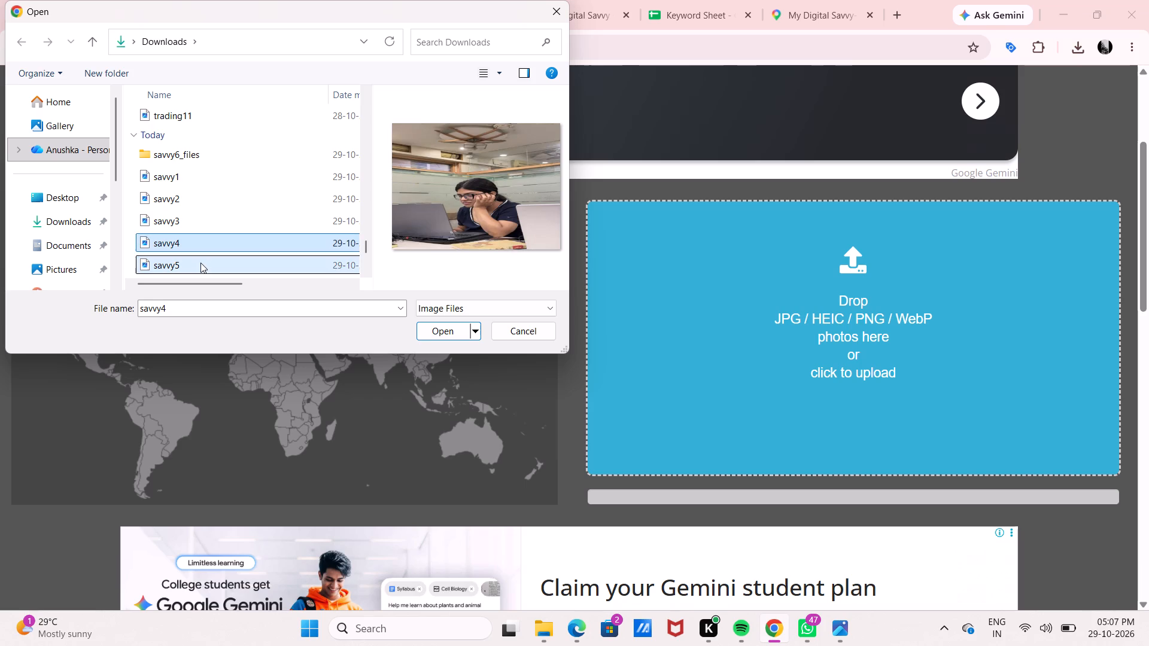
scroll(209, 230, down, 1)
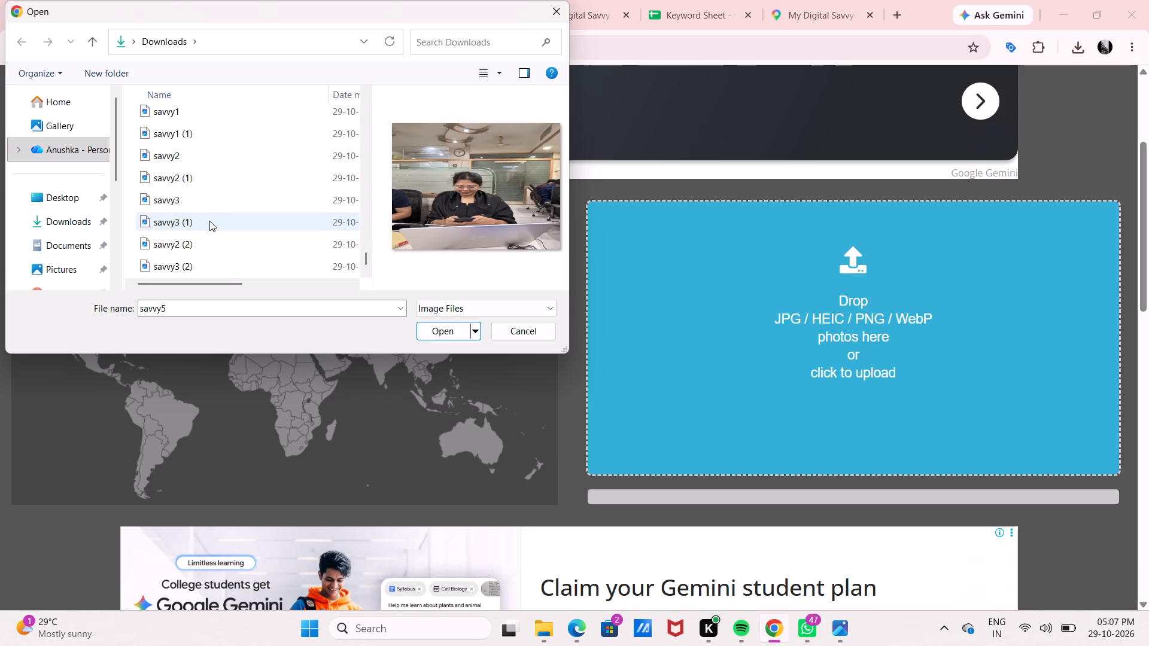
scroll(209, 216, up, 2)
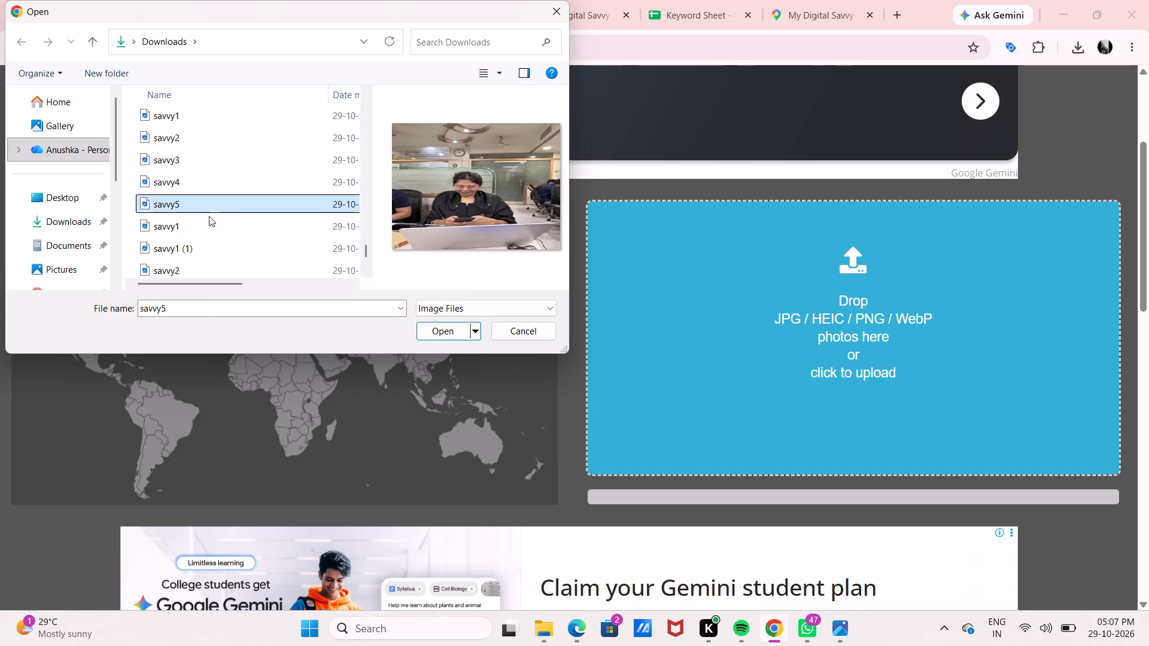
Look through the previews of the savvy photos in Downloads for an unused one, and close the file picker without uploading.
click(190, 222)
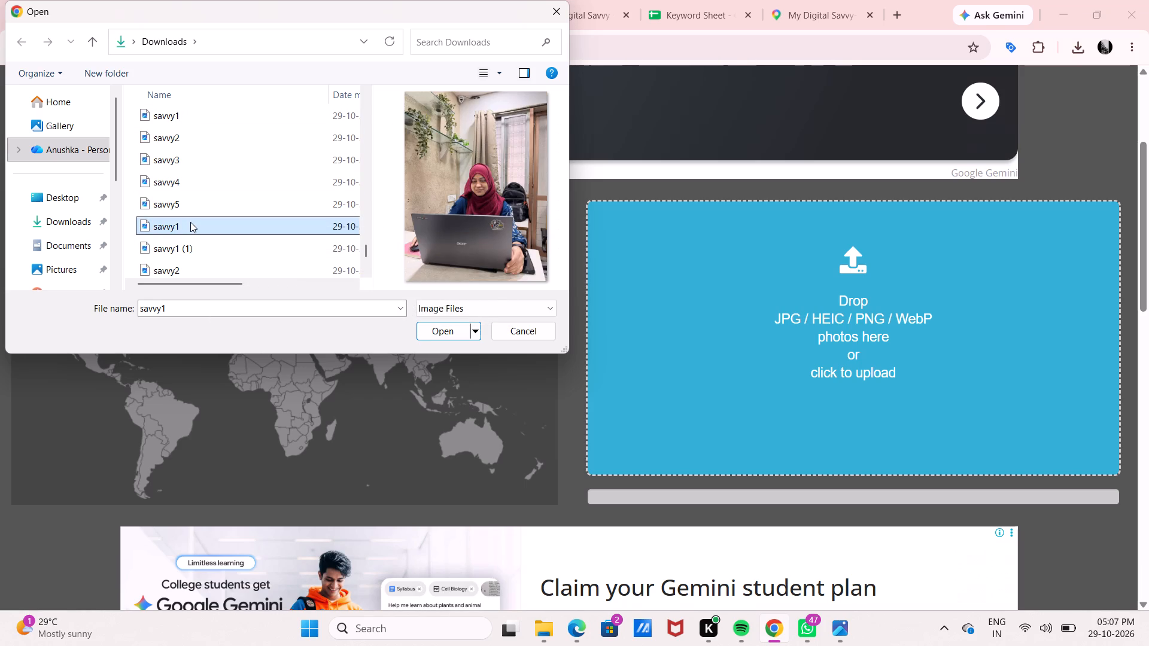
click(188, 200)
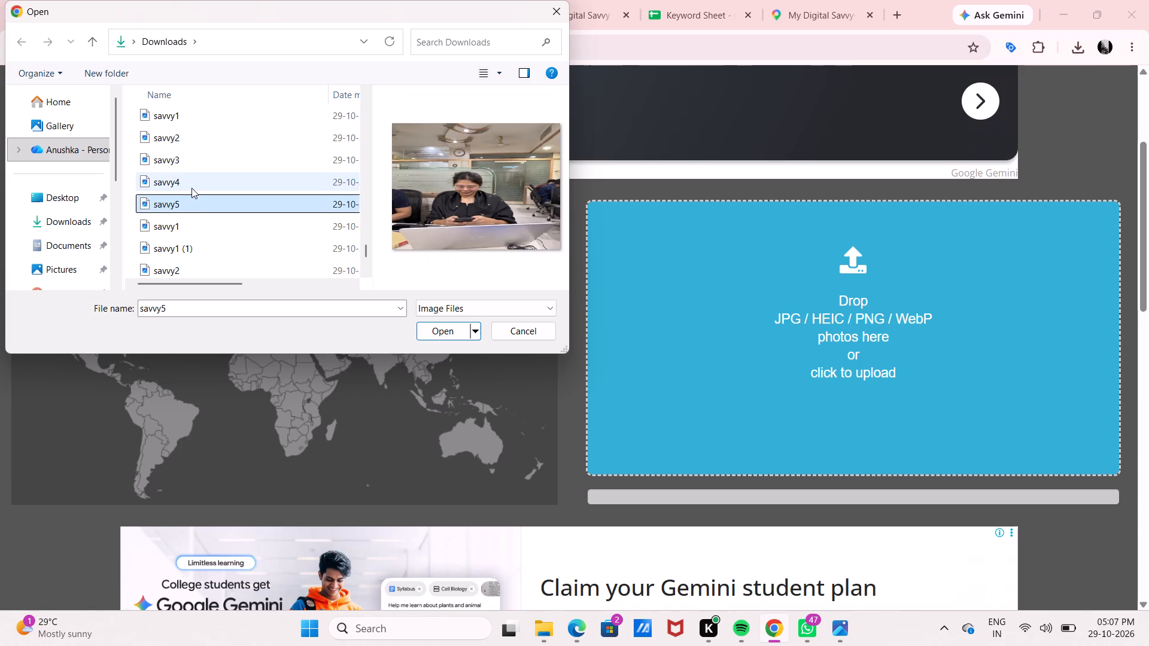
click(193, 183)
click(203, 161)
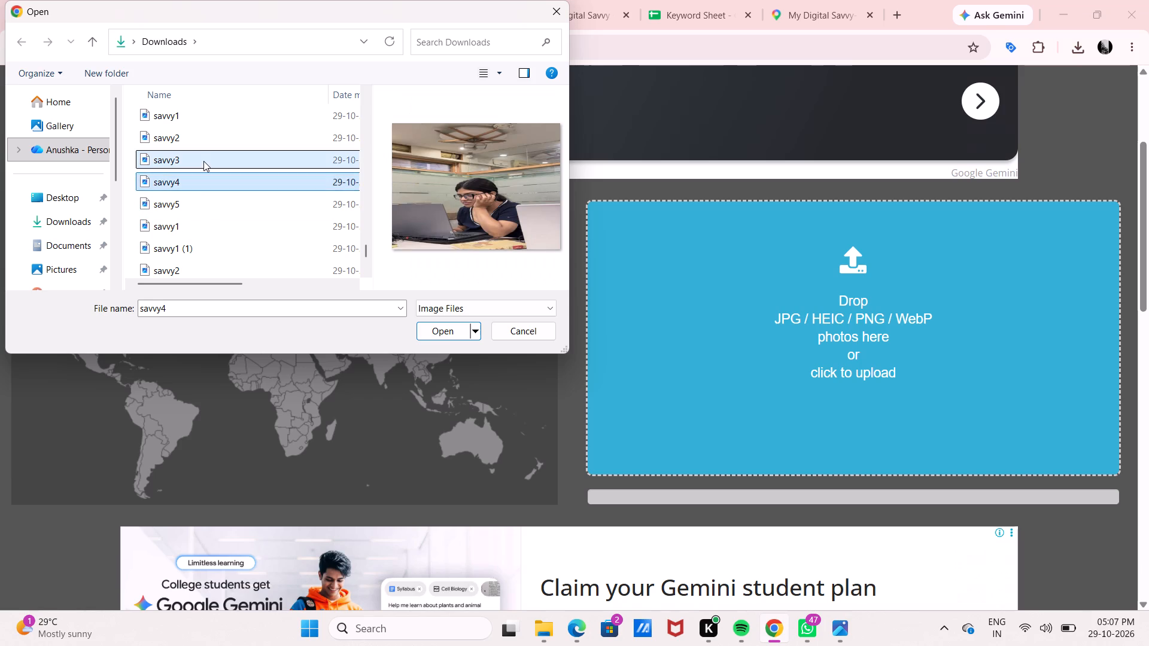
click(205, 138)
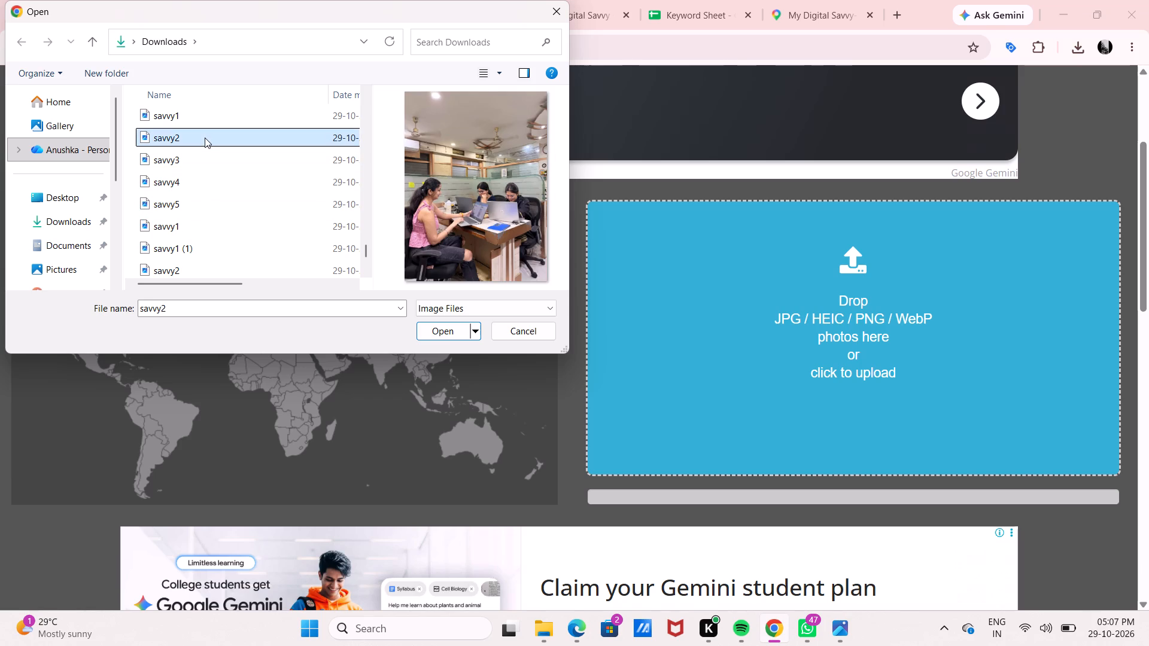
click(195, 115)
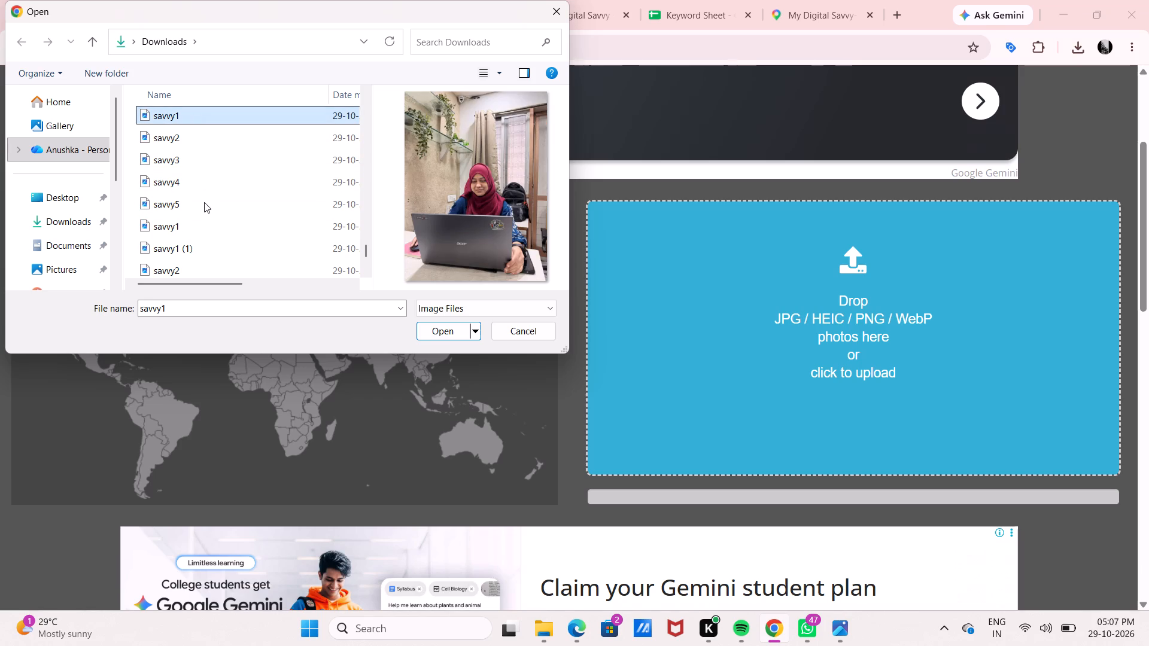
scroll(204, 202, down, 6)
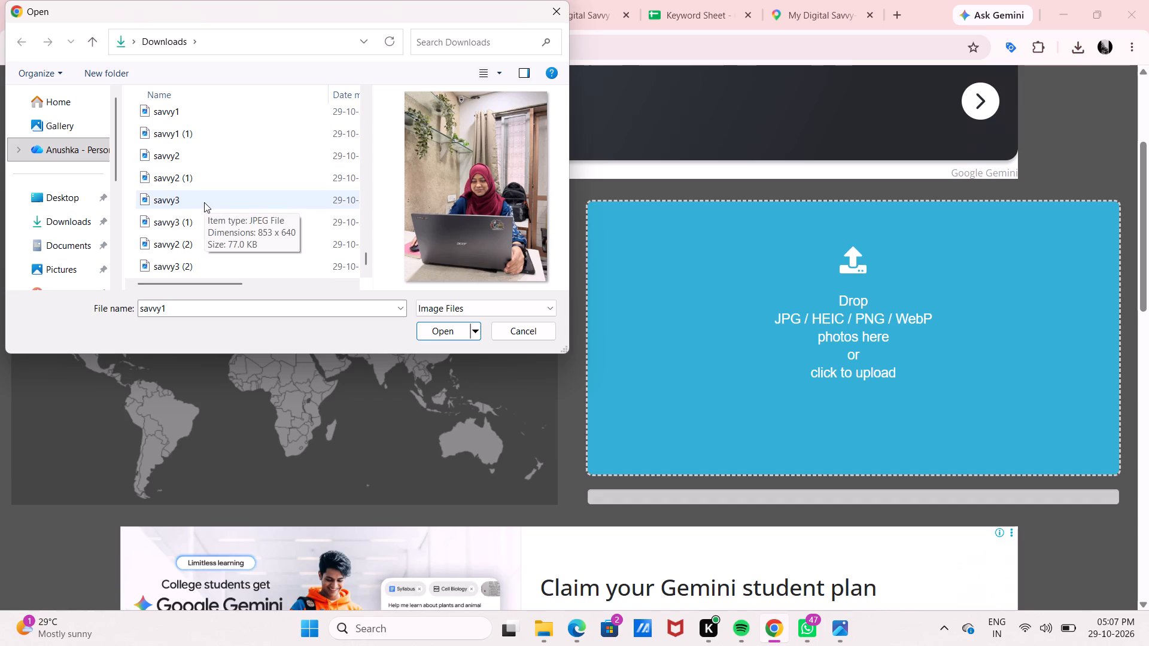
scroll(204, 202, down, 7)
scroll(204, 202, up, 3)
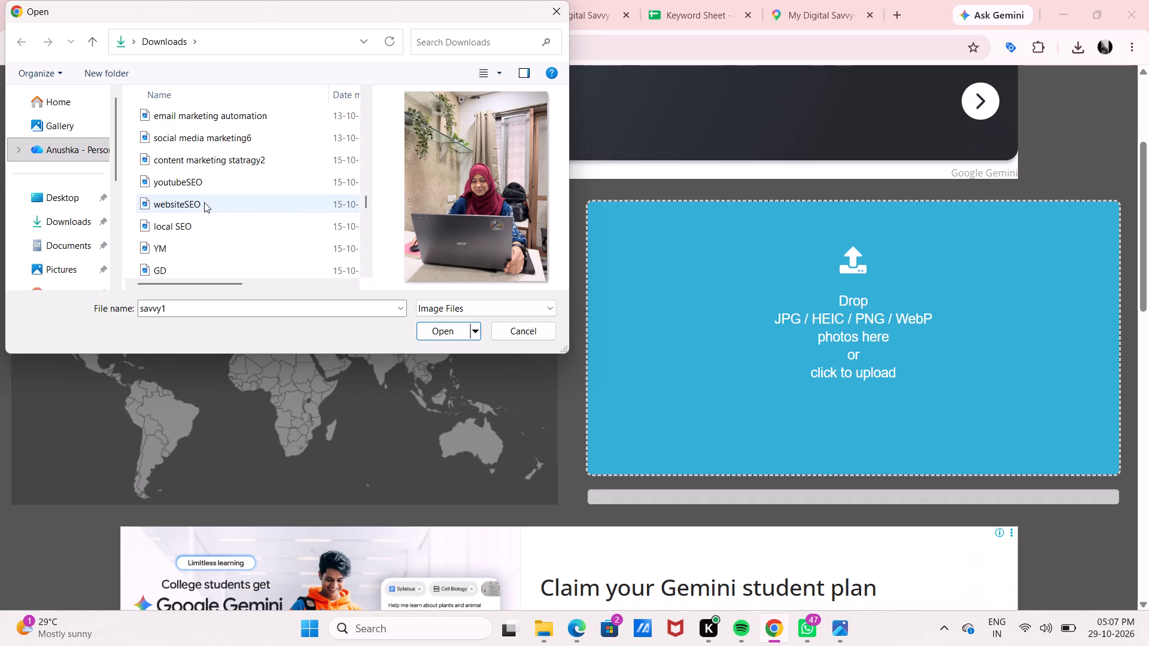
scroll(204, 202, down, 3)
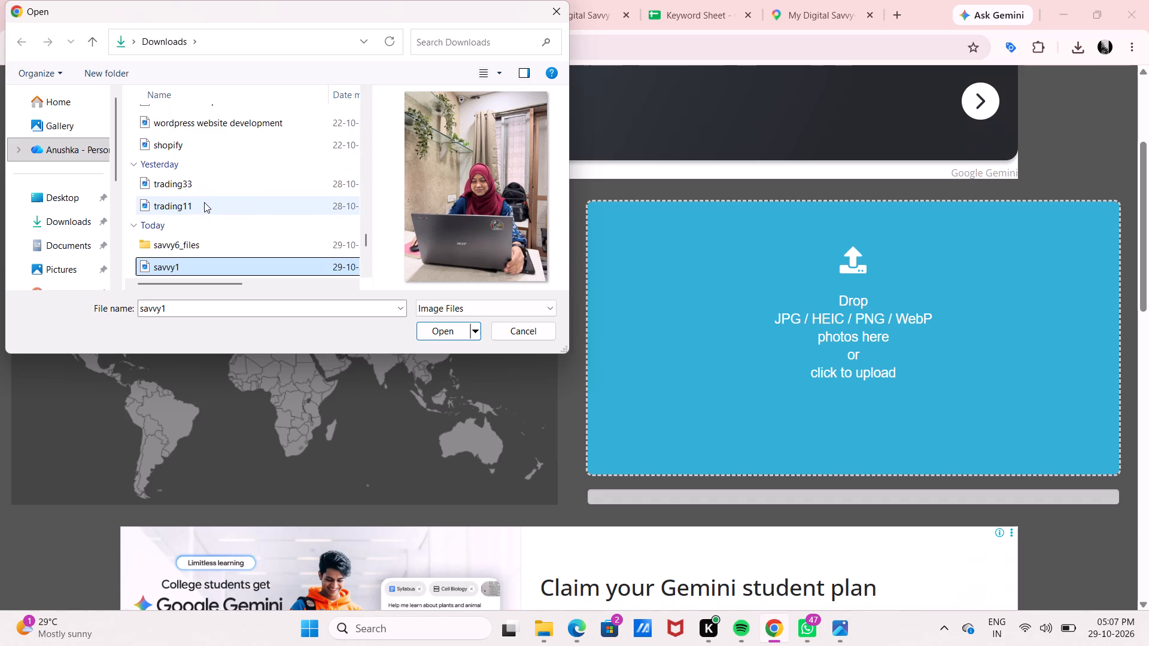
scroll(204, 202, down, 1)
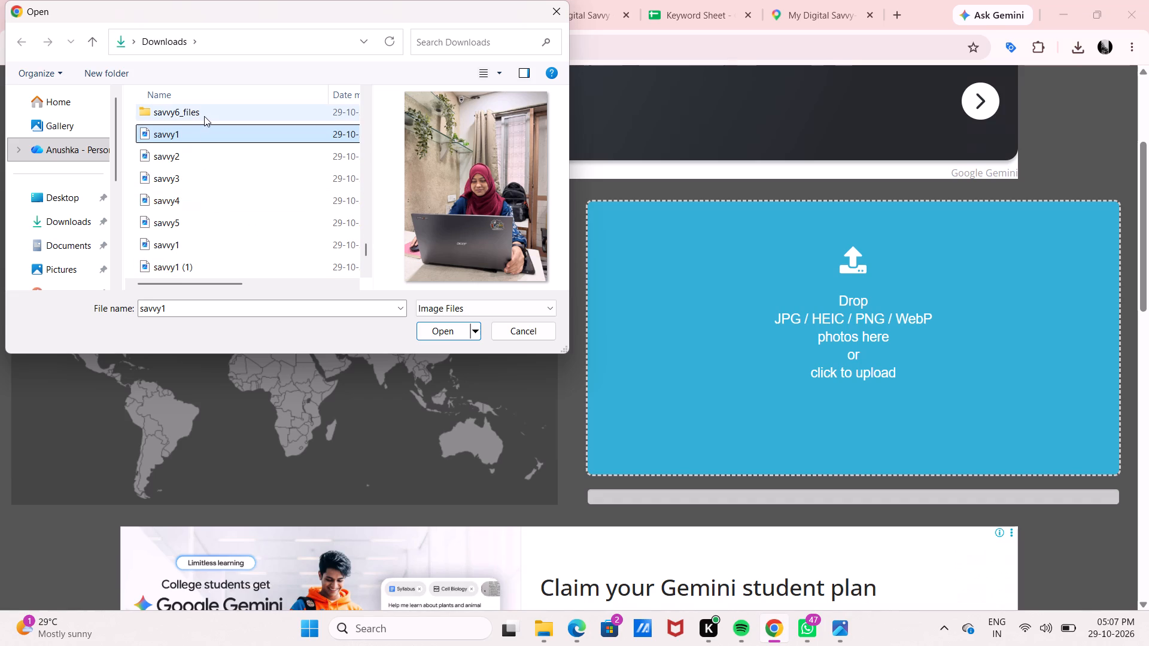
click(204, 116)
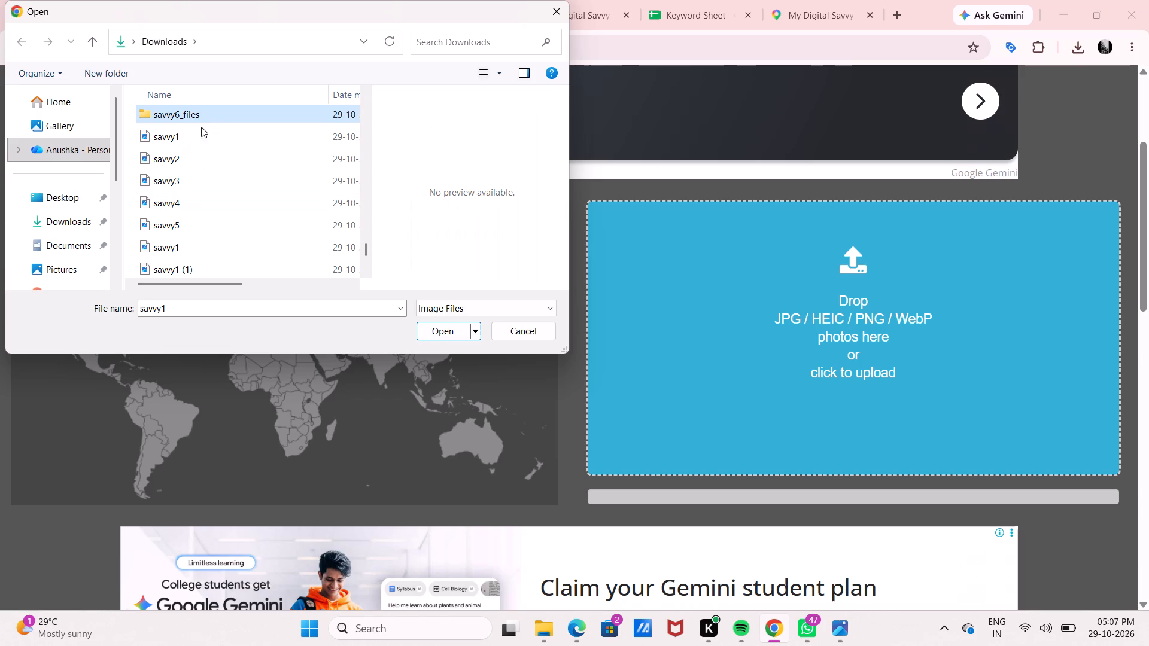
click(199, 132)
click(193, 157)
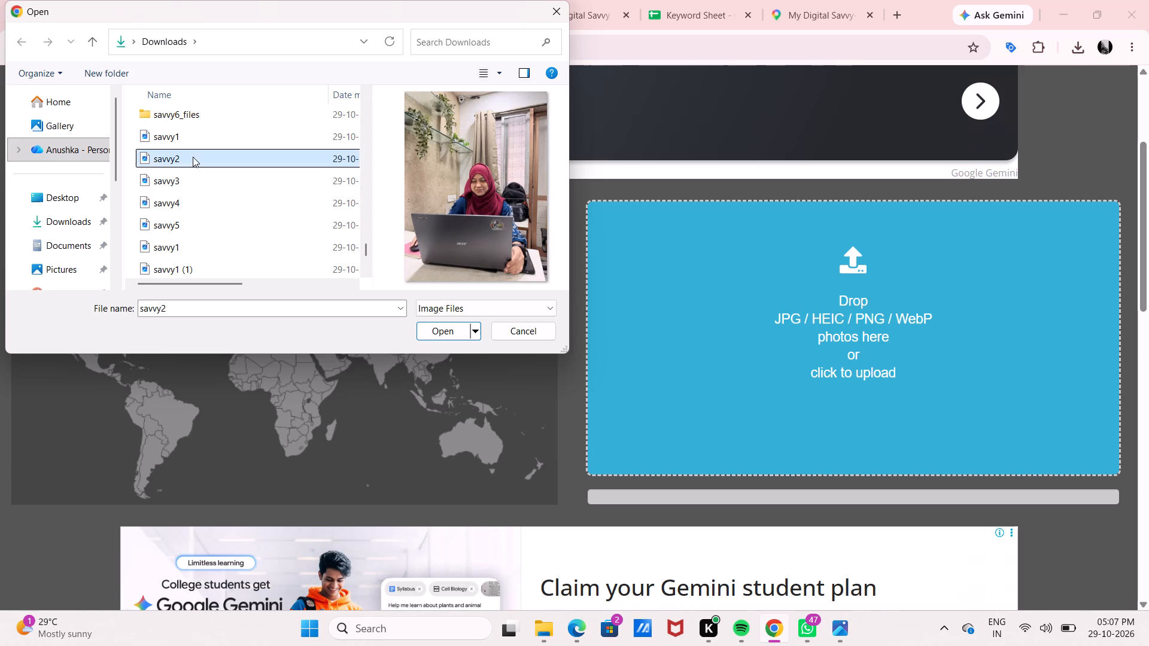
click(201, 181)
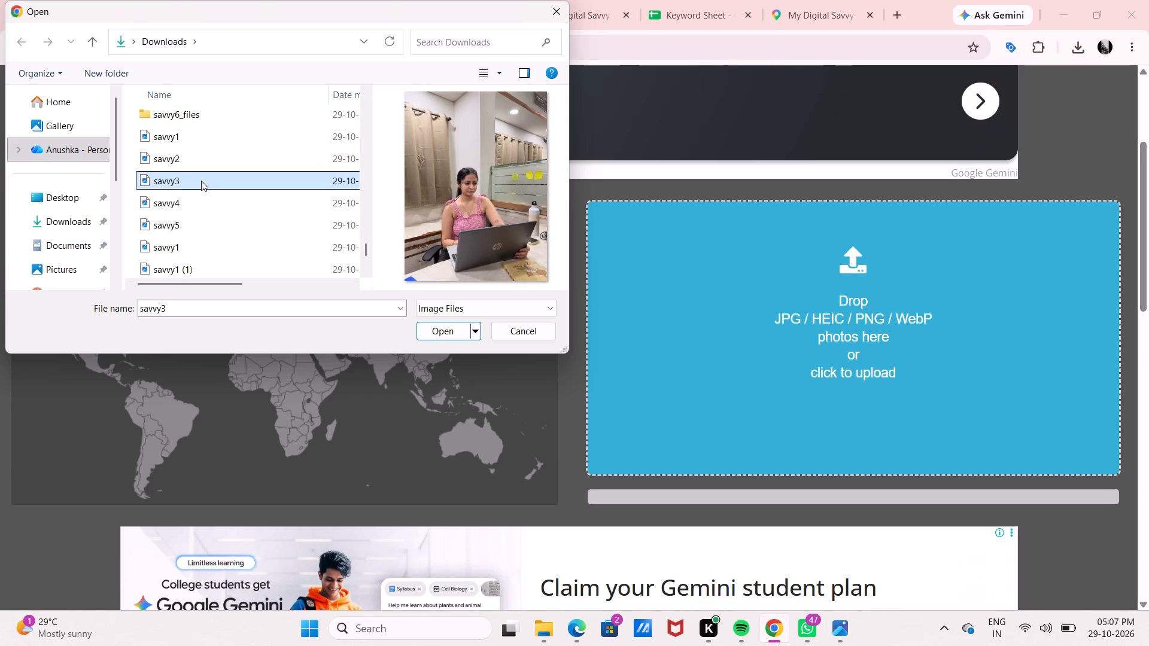
click(561, 8)
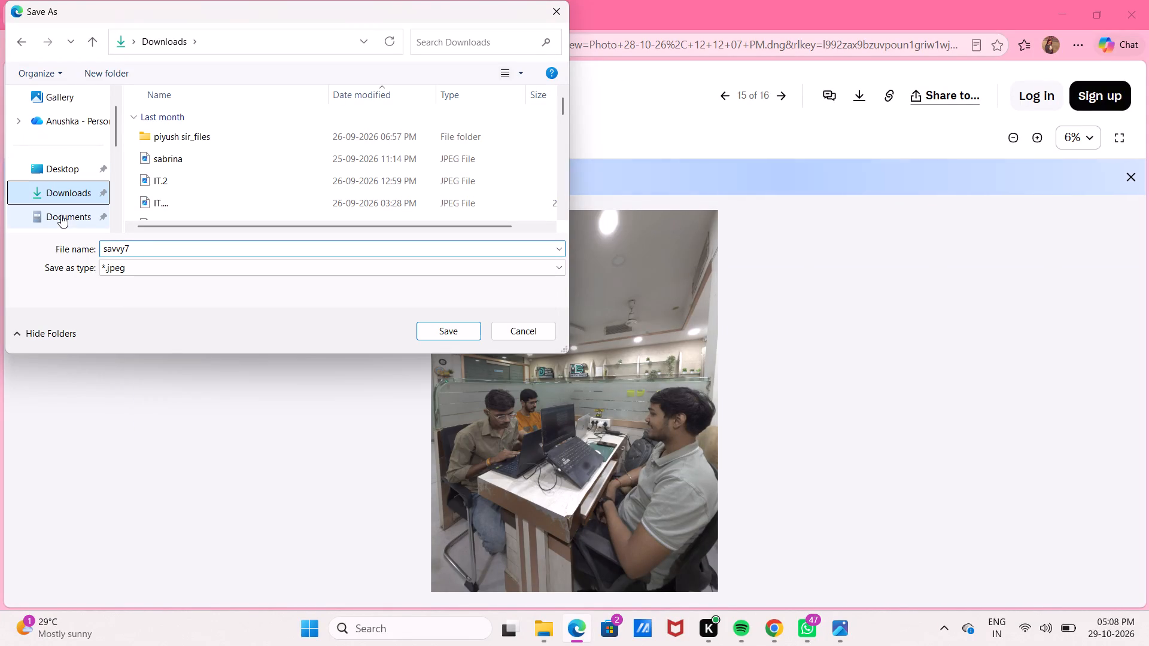
click(436, 332)
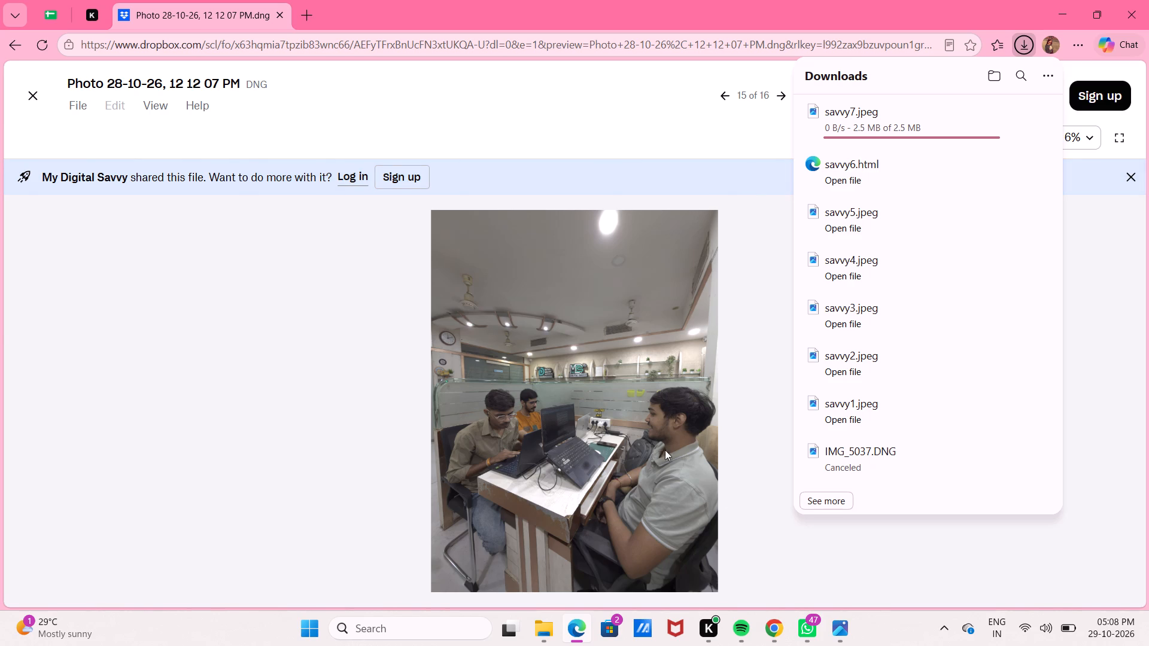
Switch back to Chrome and upload savvy7 from Downloads to GeoImgr.
click(771, 628)
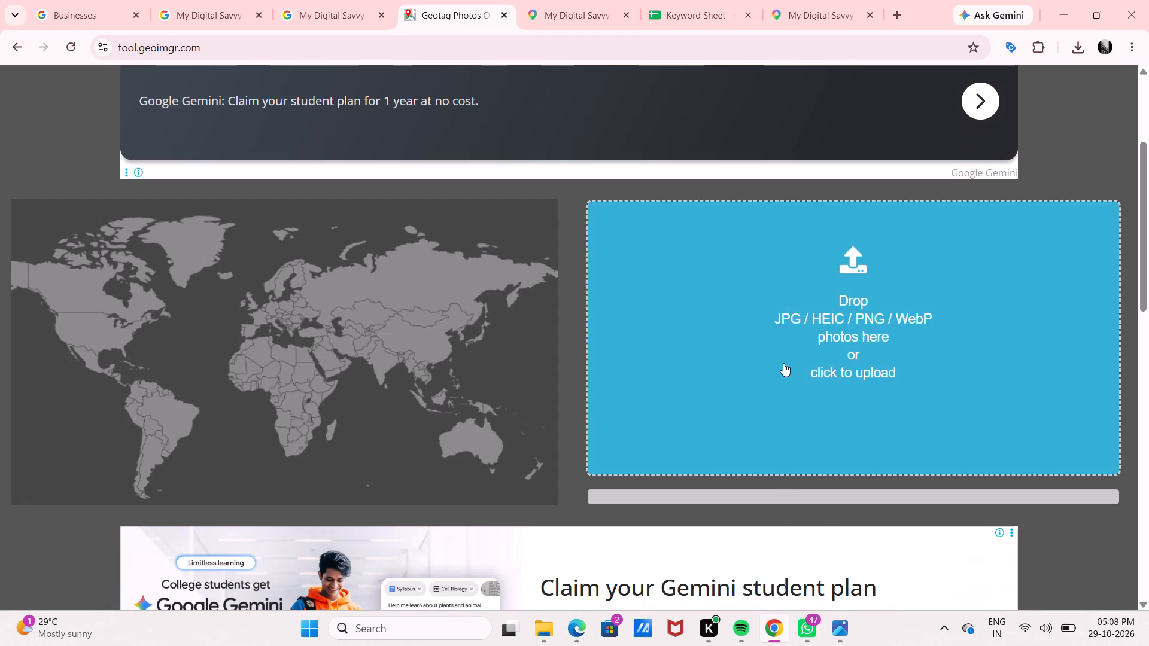
click(783, 363)
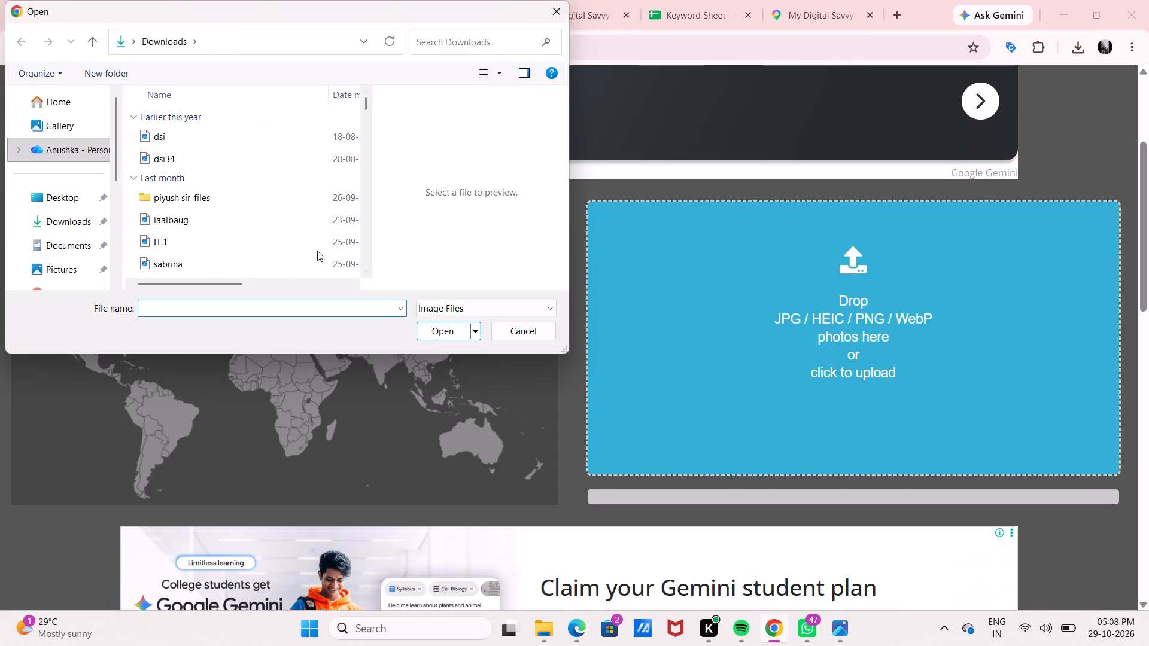
scroll(267, 184, down, 15)
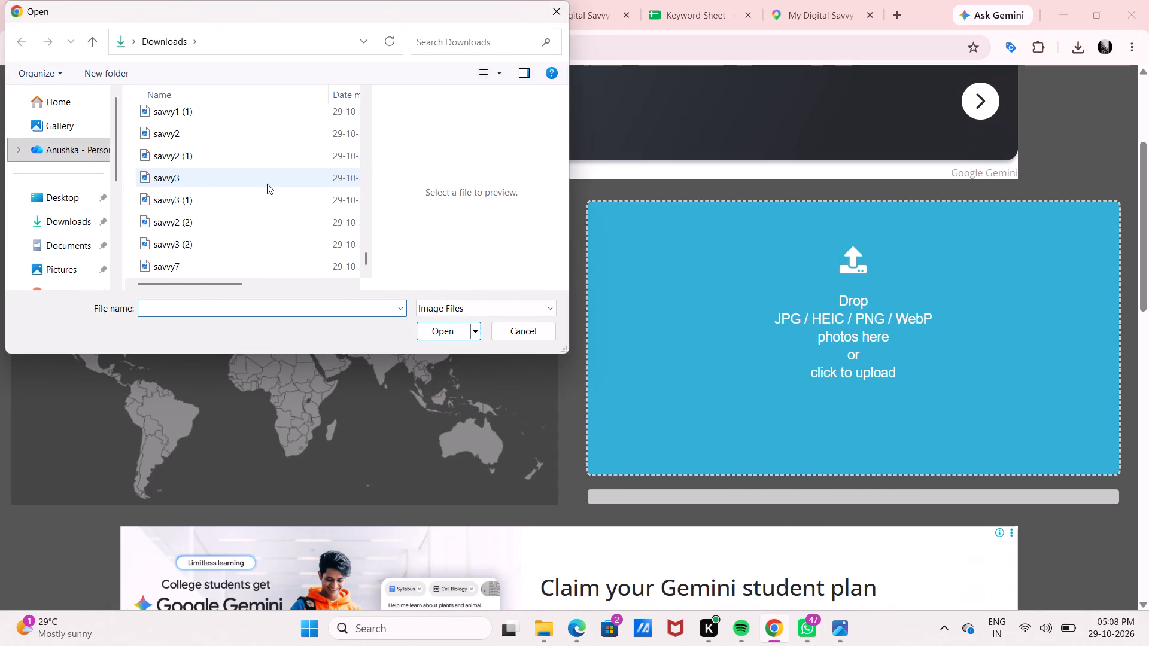
click(205, 266)
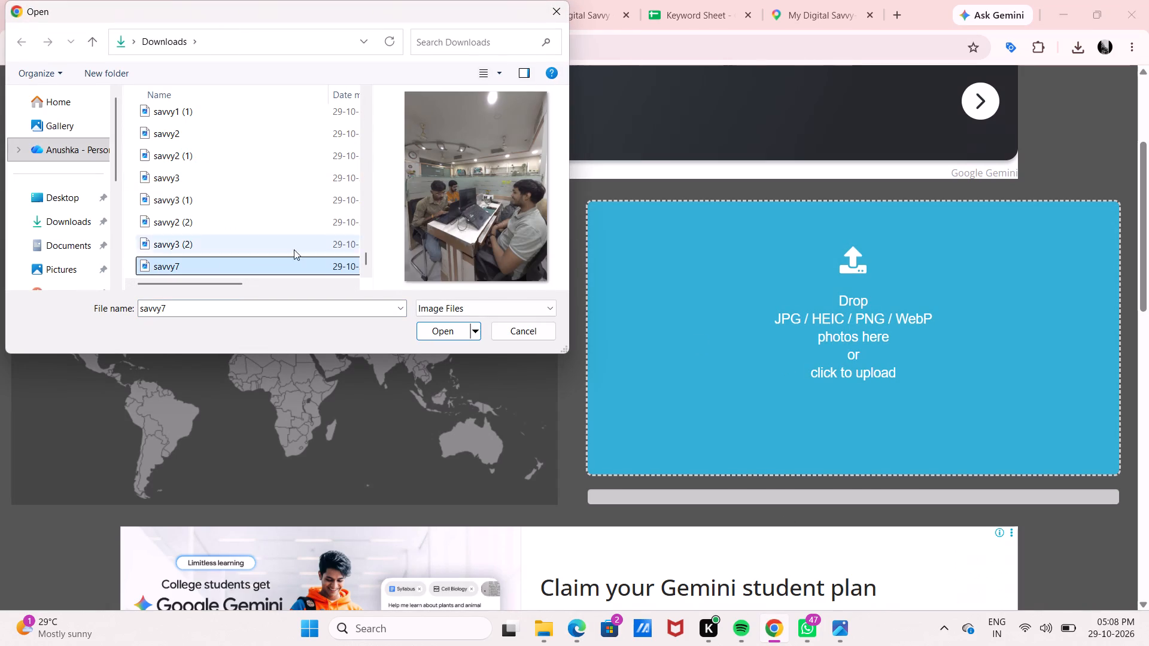
click(445, 330)
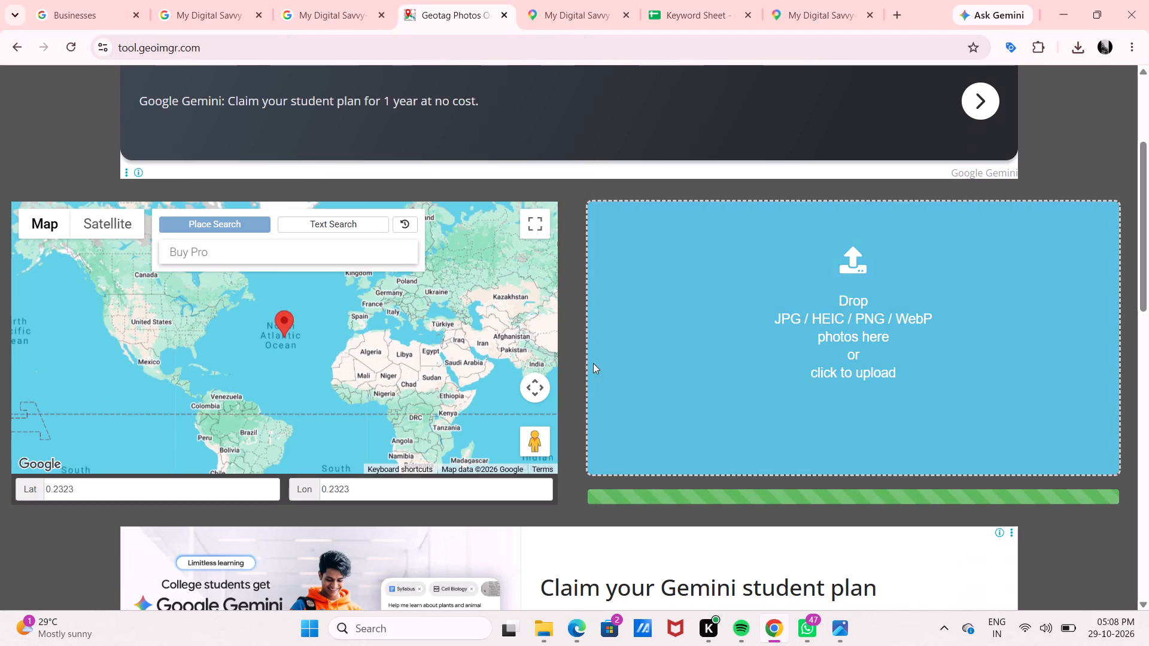
Copy the latitude 21.1404608 from the My Digital Savvy - Digital Marketing Company Maps address into GeoImgr's latitude for savvy7.
click(577, 19)
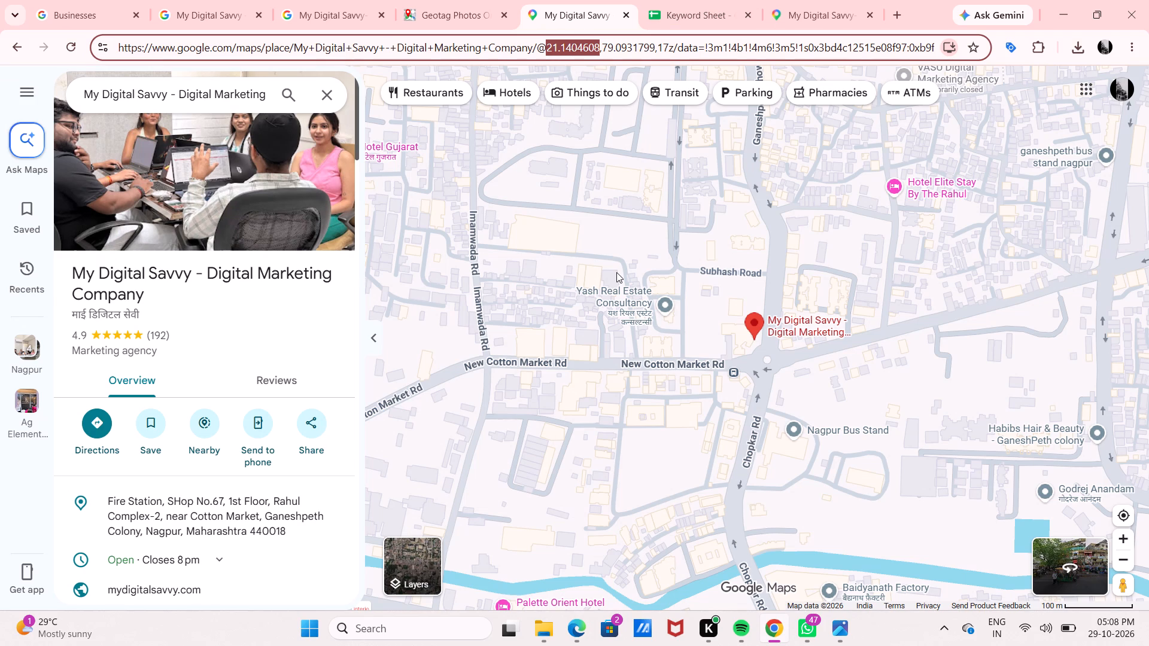
key(ctrl+c)
click(428, 0)
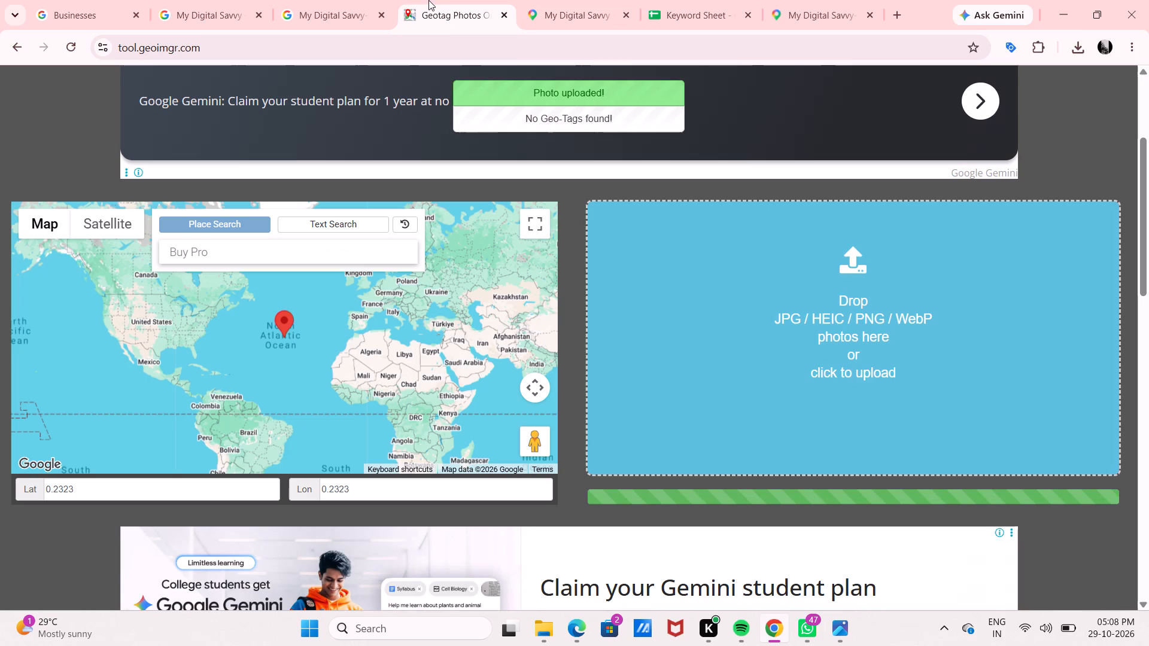
click(209, 483)
key(BackSpace)
key(BackSpace)
key(BackSpace)
key(BackSpace)
key(BackSpace)
key(BackSpace)
key(BackSpace)
key(BackSpace)
key(BackSpace)
key(BackSpace)
key(BackSpace)
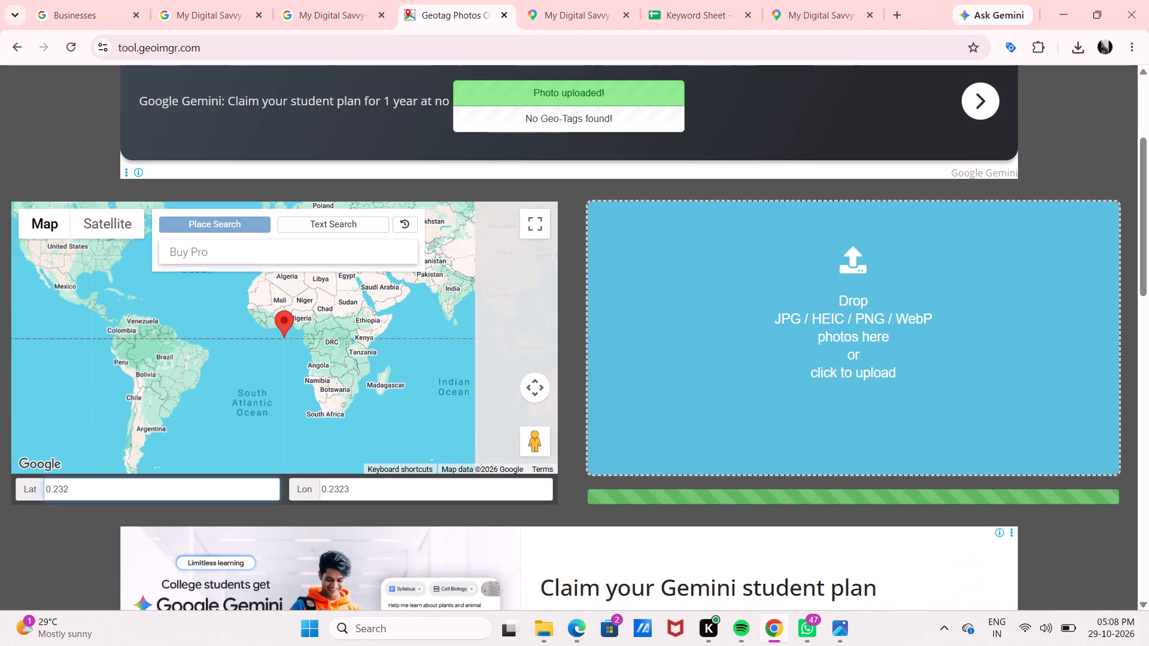
key(ctrl+v)
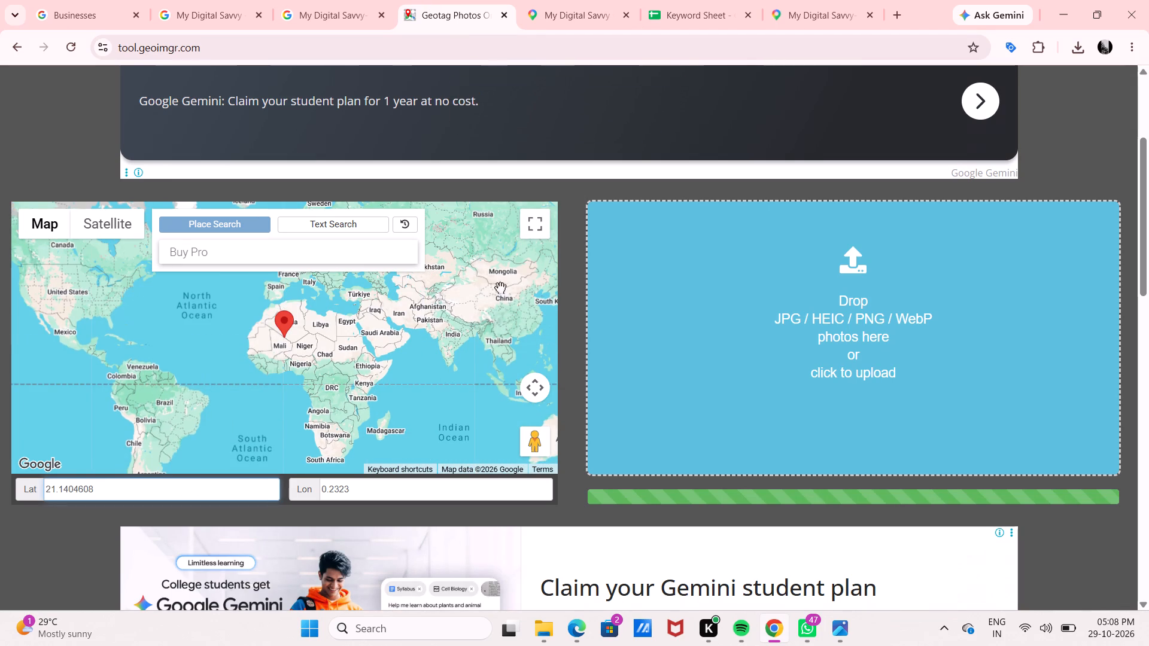
Copy the longitude 79.0931799 from the same Maps listing's address into GeoImgr's longitude for savvy7.
click(583, 17)
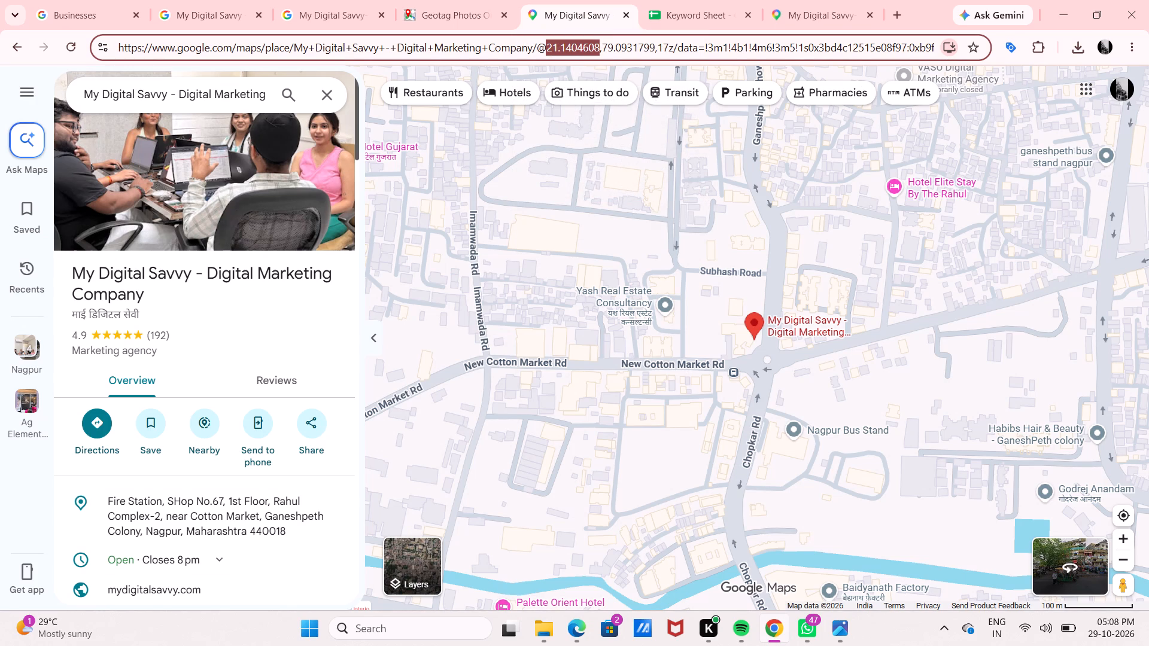
drag(604, 47, 652, 47)
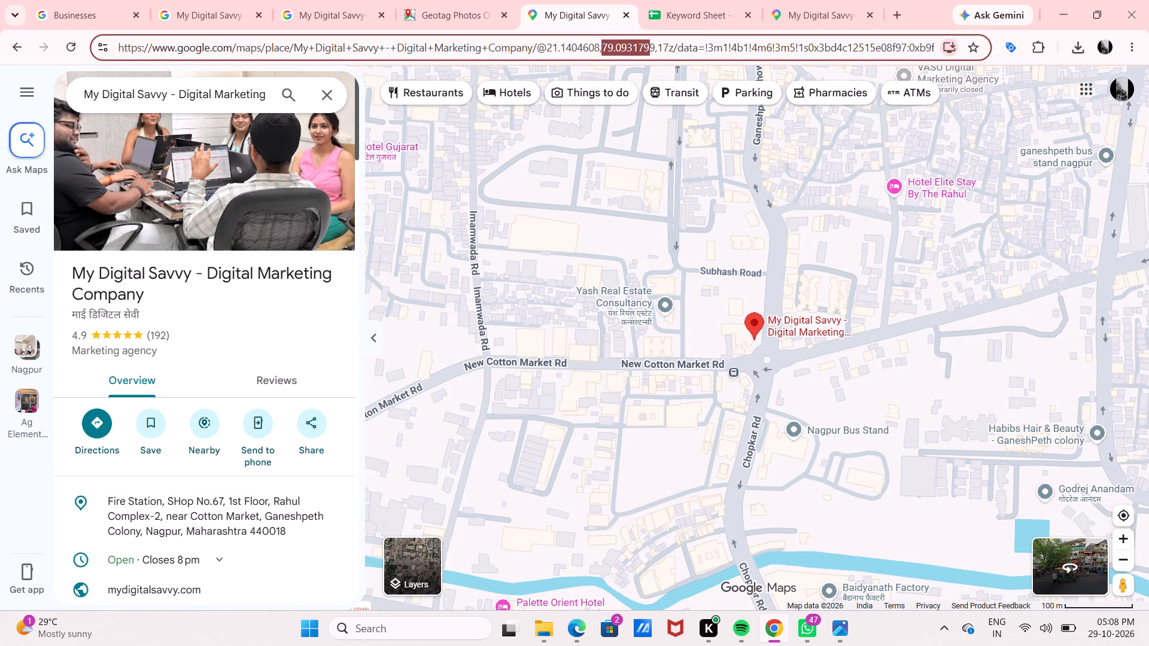
drag(652, 47, 654, 49)
key(ctrl+c)
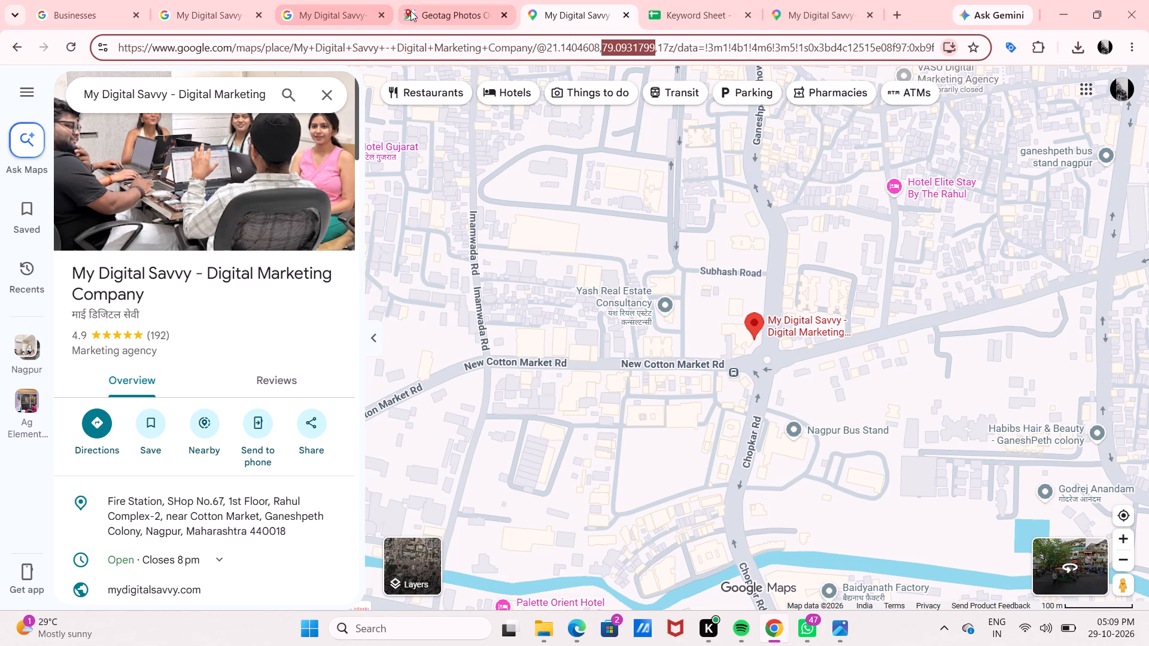
click(433, 11)
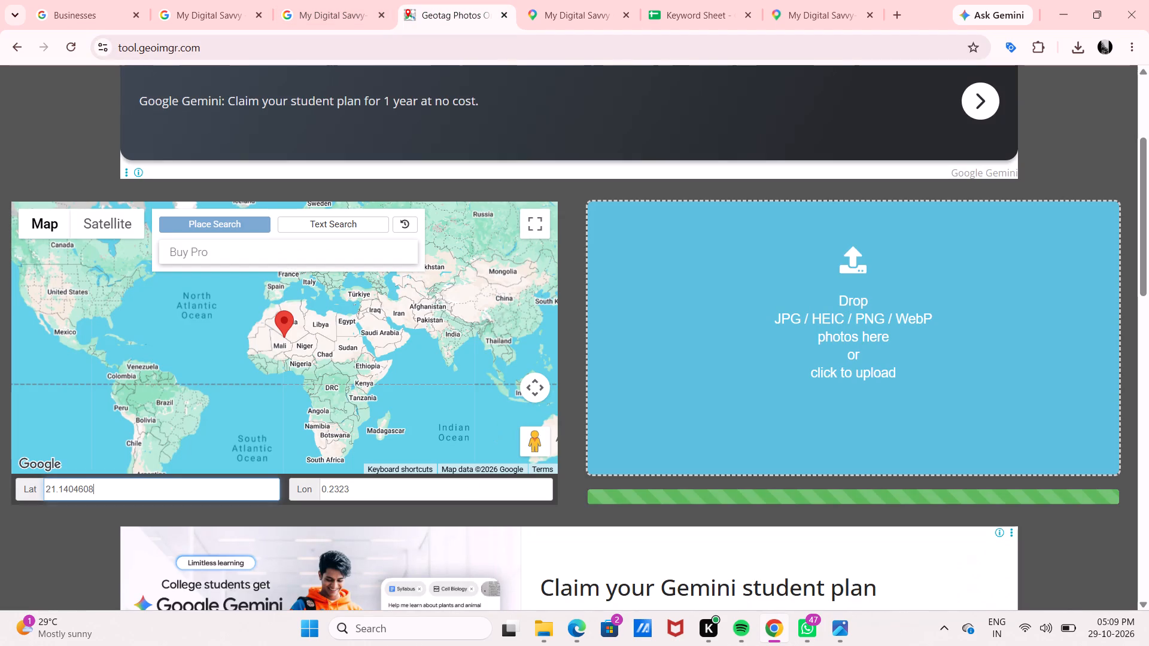
click(425, 487)
key(BackSpace)
key(BackSpace)
key(BackSpace)
key(BackSpace)
key(BackSpace)
key(BackSpace)
key(BackSpace)
key(BackSpace)
key(BackSpace)
key(BackSpace)
key(BackSpace)
key(BackSpace)
key(BackSpace)
key(BackSpace)
key(BackSpace)
key(BackSpace)
key(BackSpace)
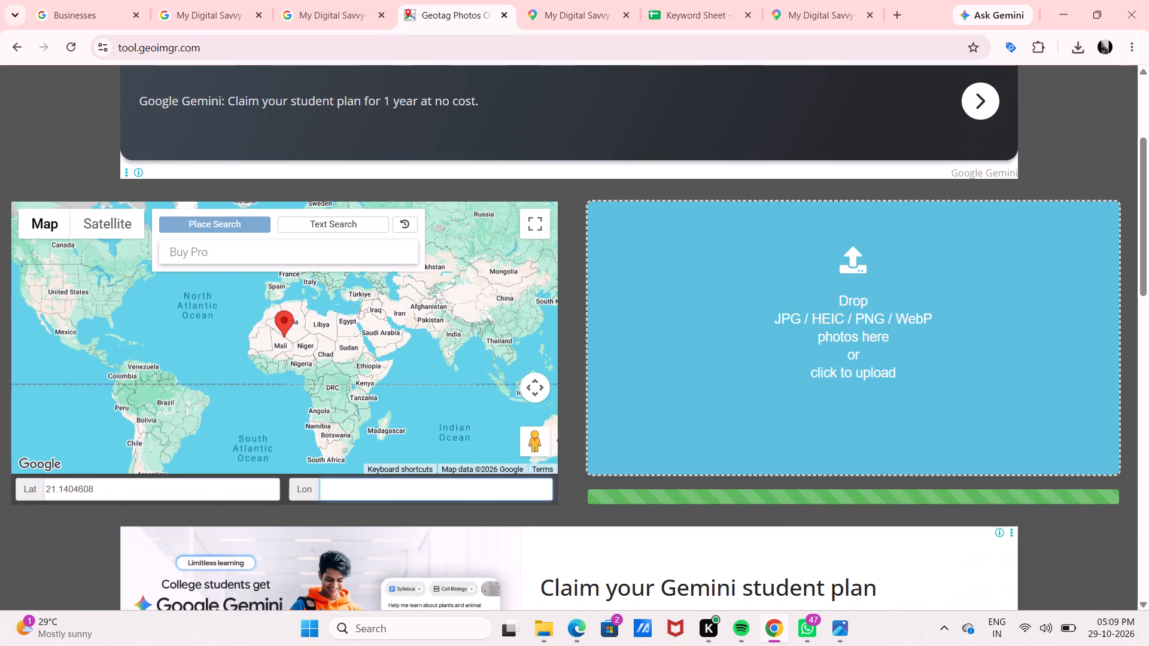
key(ctrl+v)
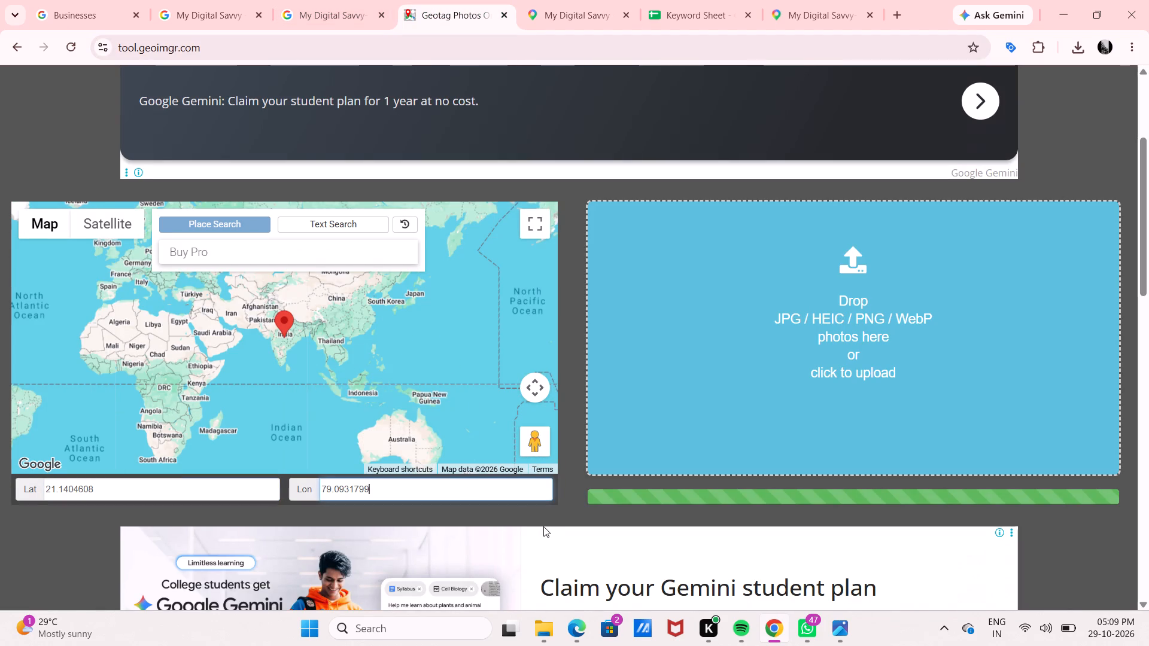
click(568, 0)
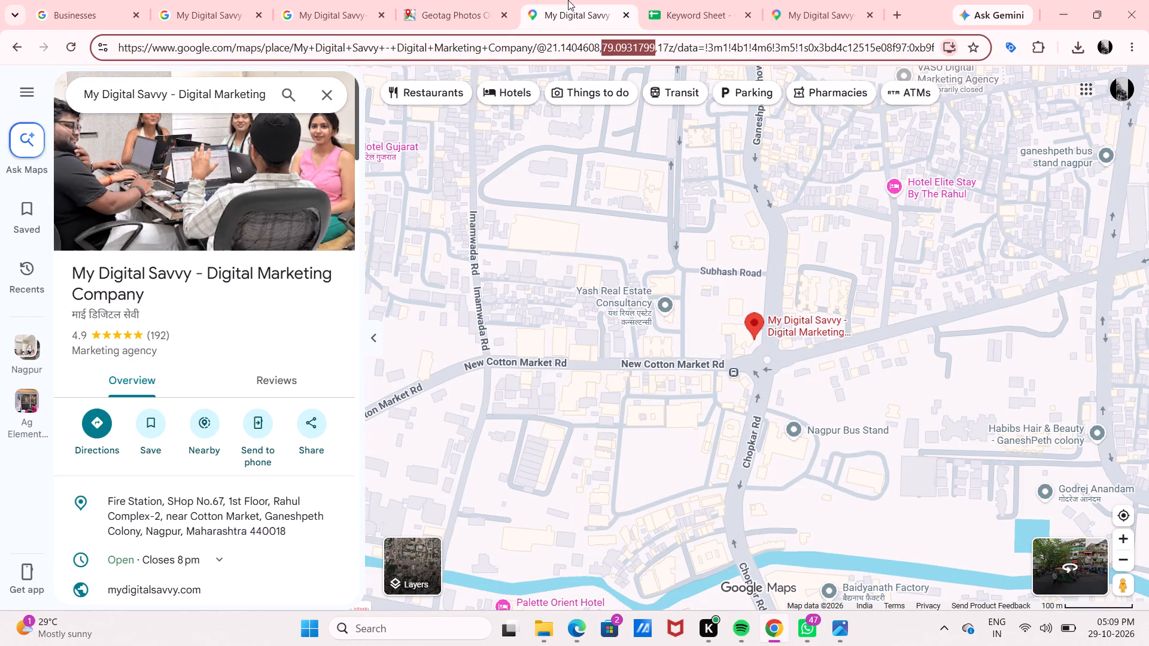
click(453, 11)
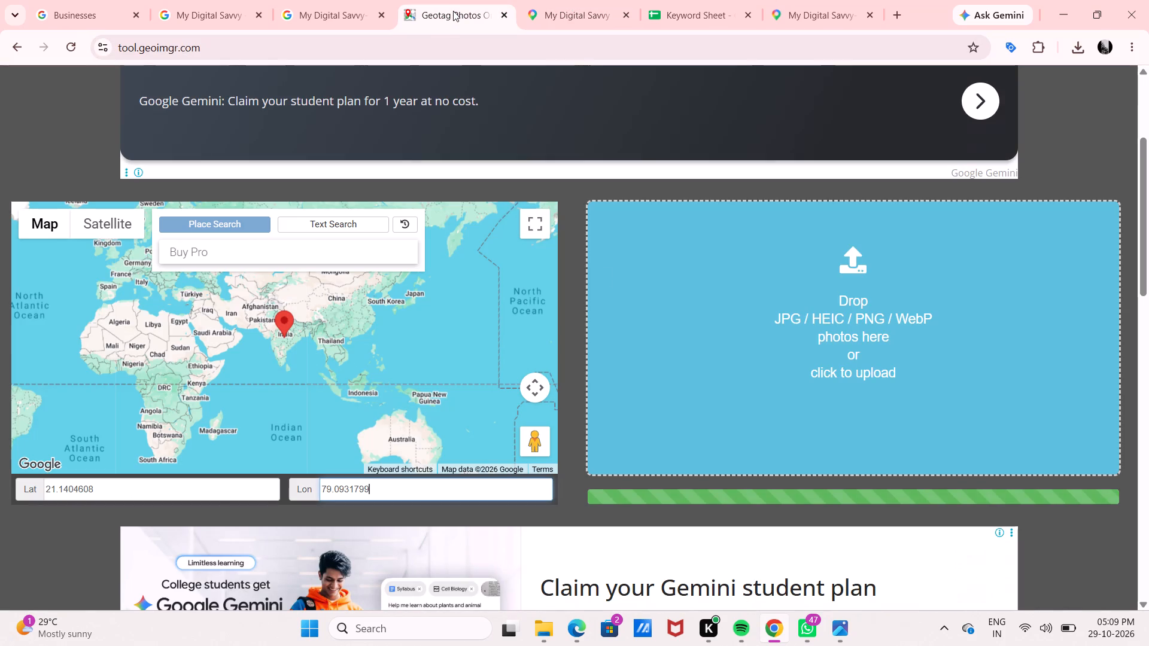
Copy the Nagpur keywords in cells A10:A18 of the Keyword Sheet into savvy7's Keywords and Tags in GeoImgr.
scroll(700, 444, down, 4)
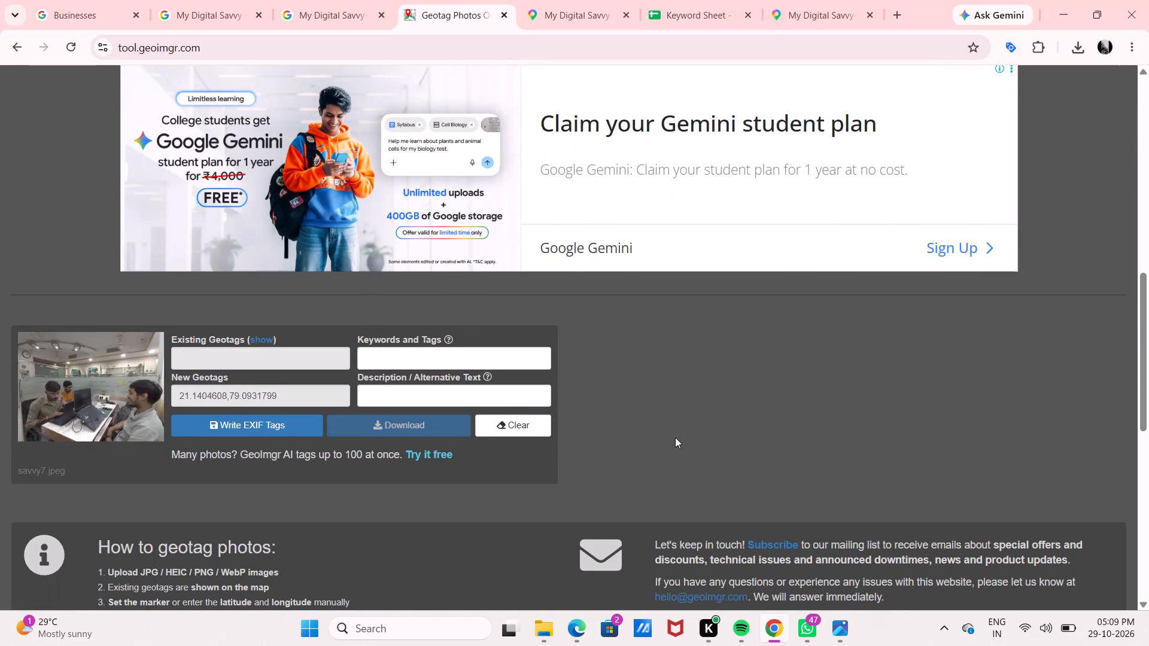
click(482, 360)
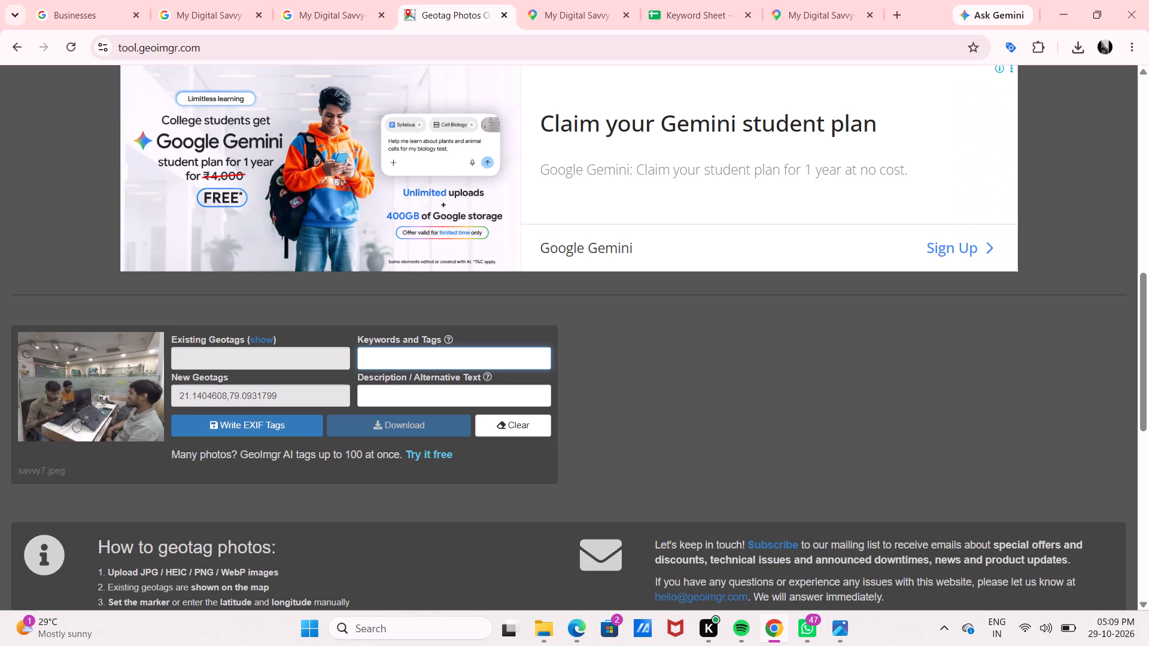
scroll(482, 360, up, 4)
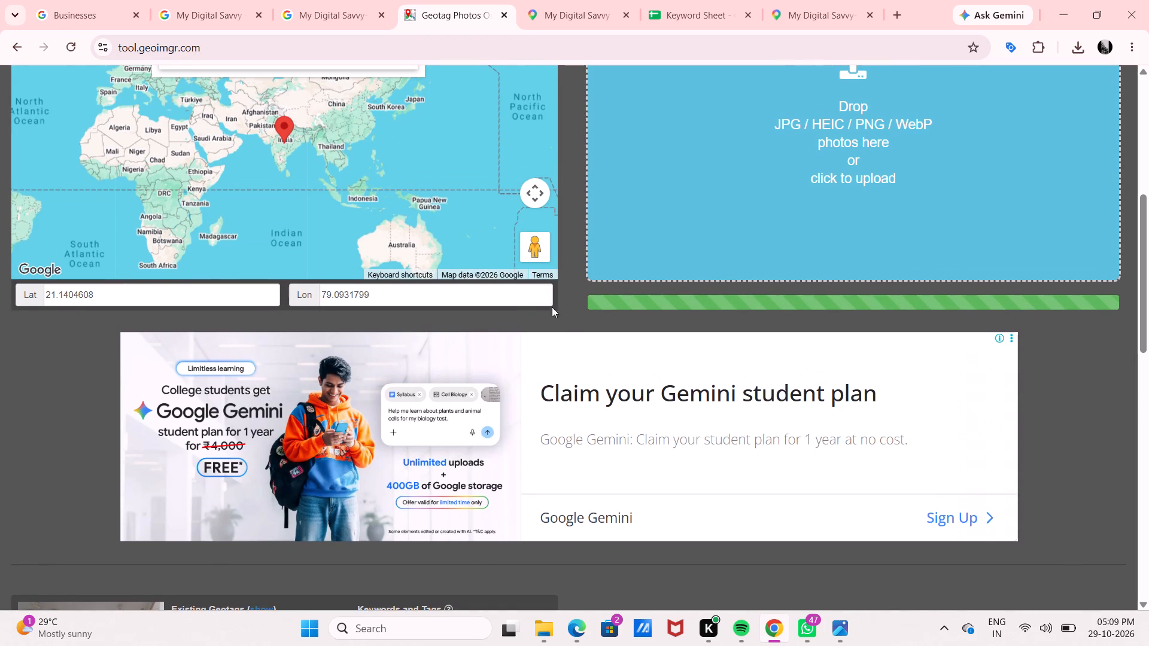
scroll(536, 358, down, 3)
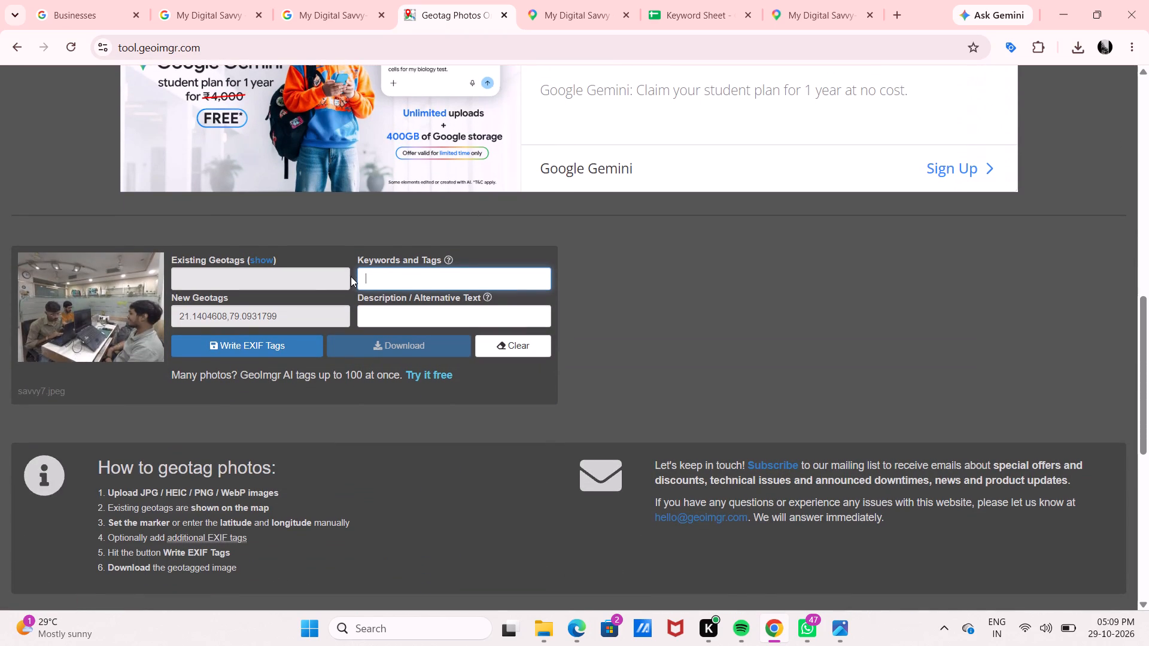
click(390, 281)
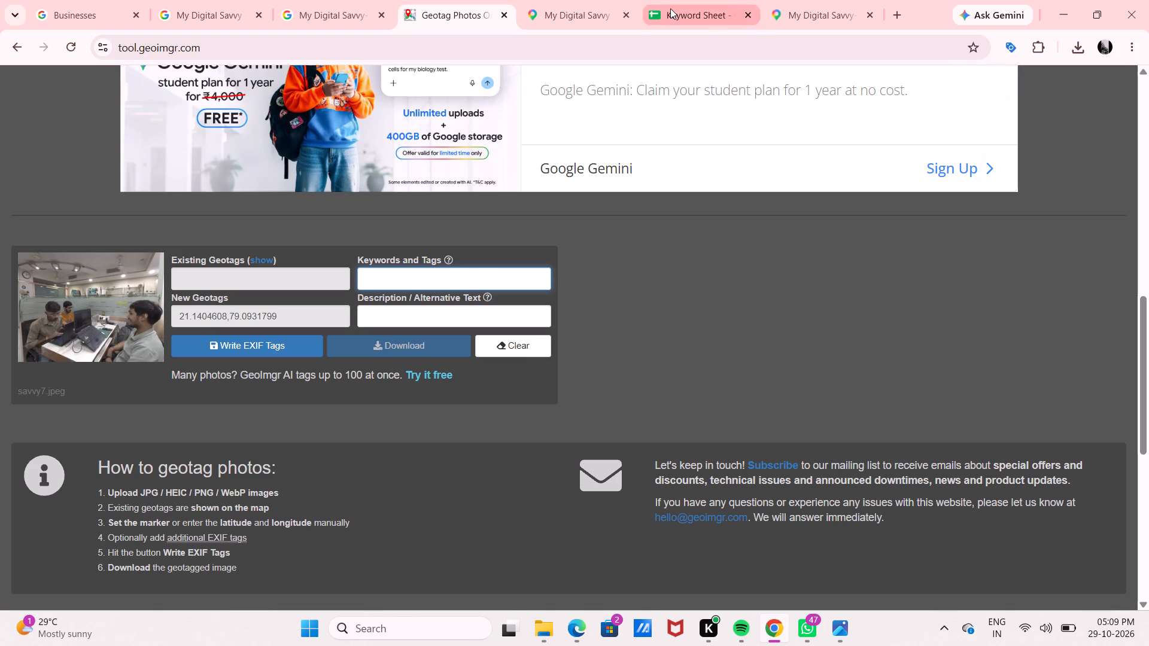
click(670, 8)
key(ctrl+c)
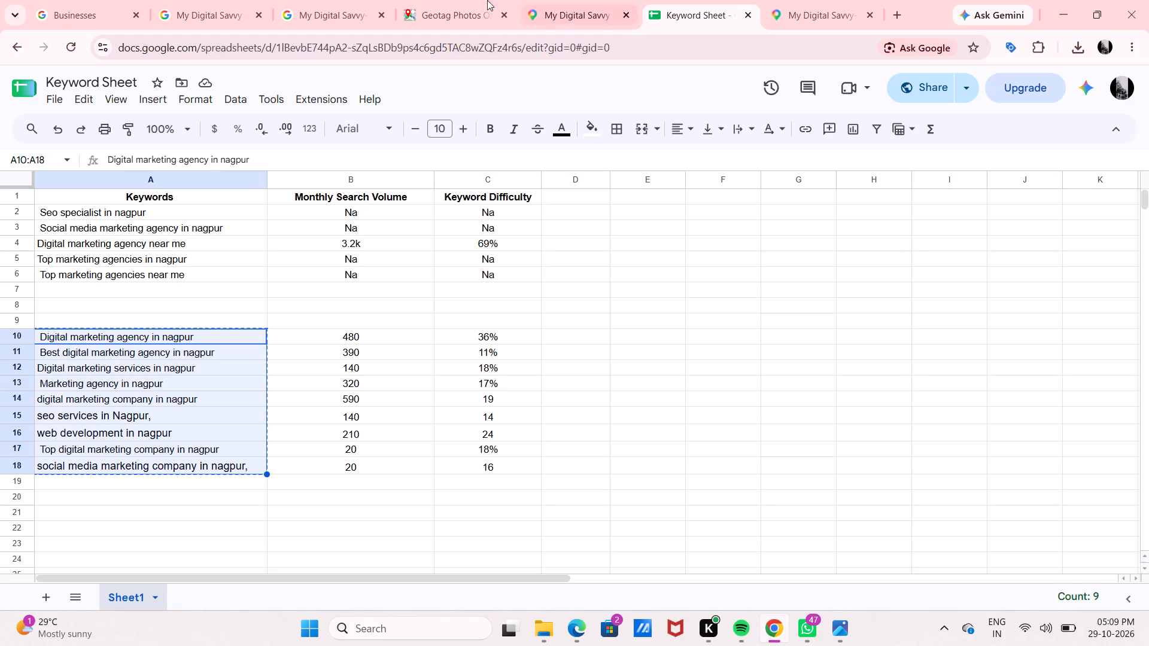
click(436, 4)
key(ctrl+v)
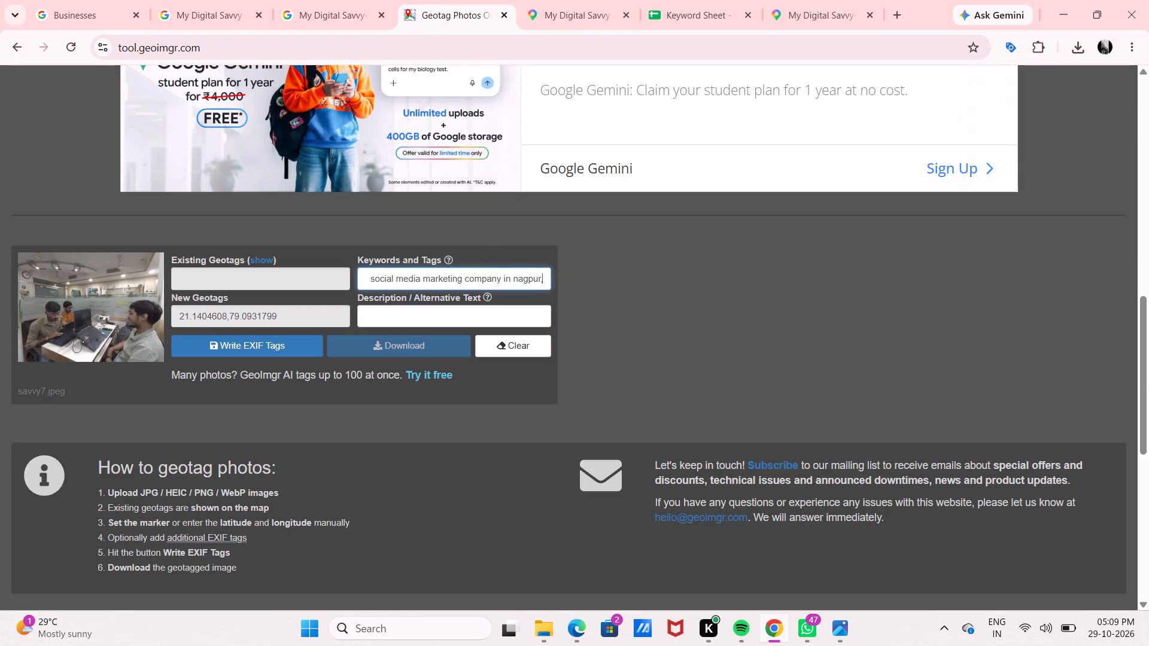
Copy the business description from the My Digital Savvy - Digital Marketing Company profile into savvy7's Description / Alternative Text in GeoImgr.
click(435, 322)
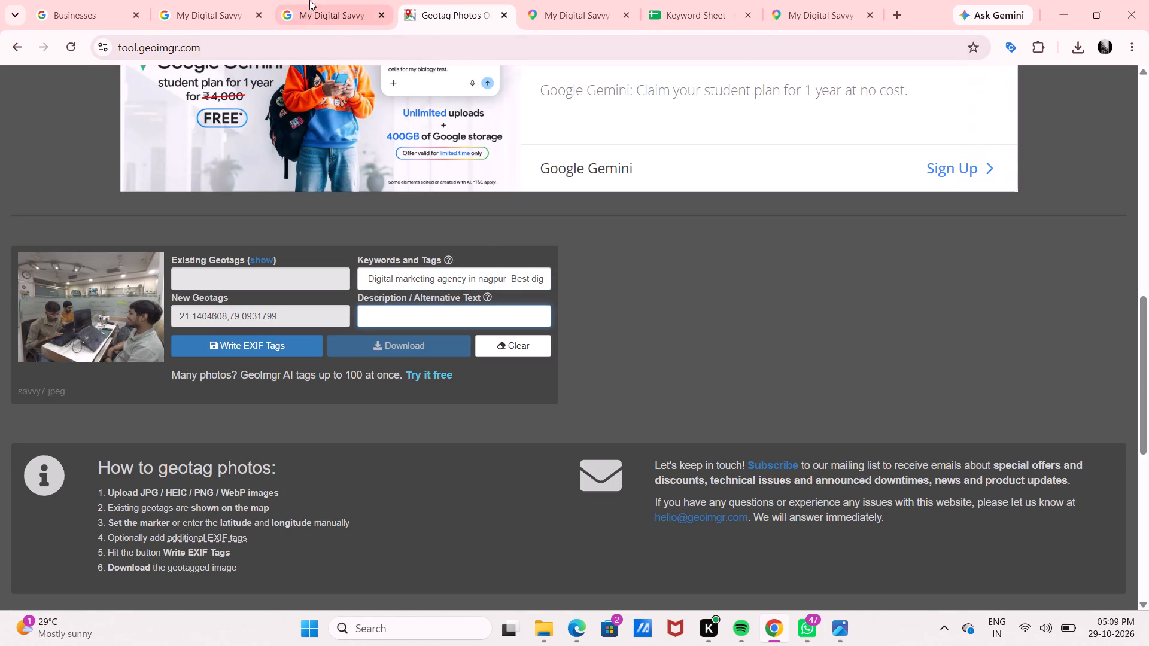
click(211, 4)
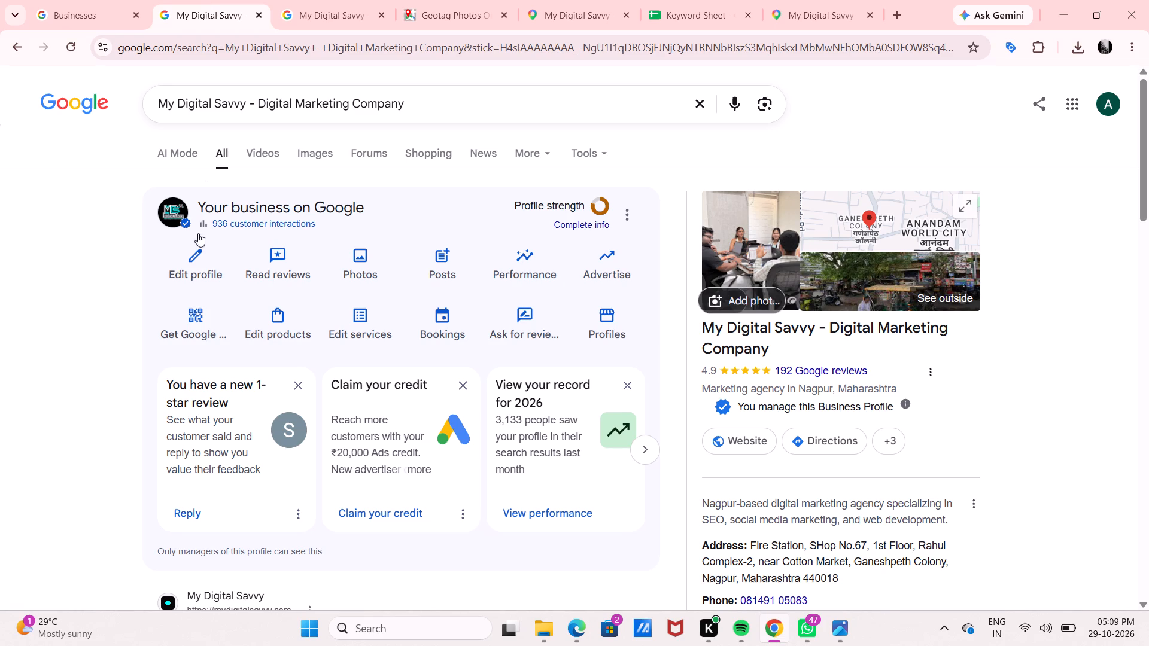
click(194, 255)
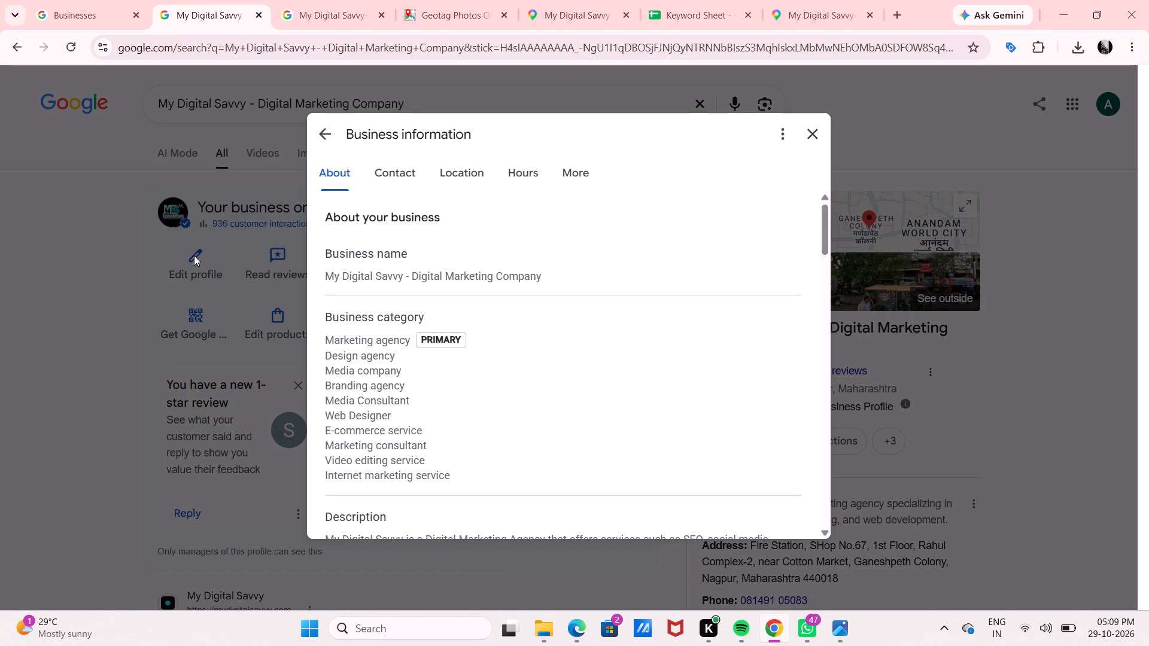
scroll(428, 405, down, 3)
click(463, 367)
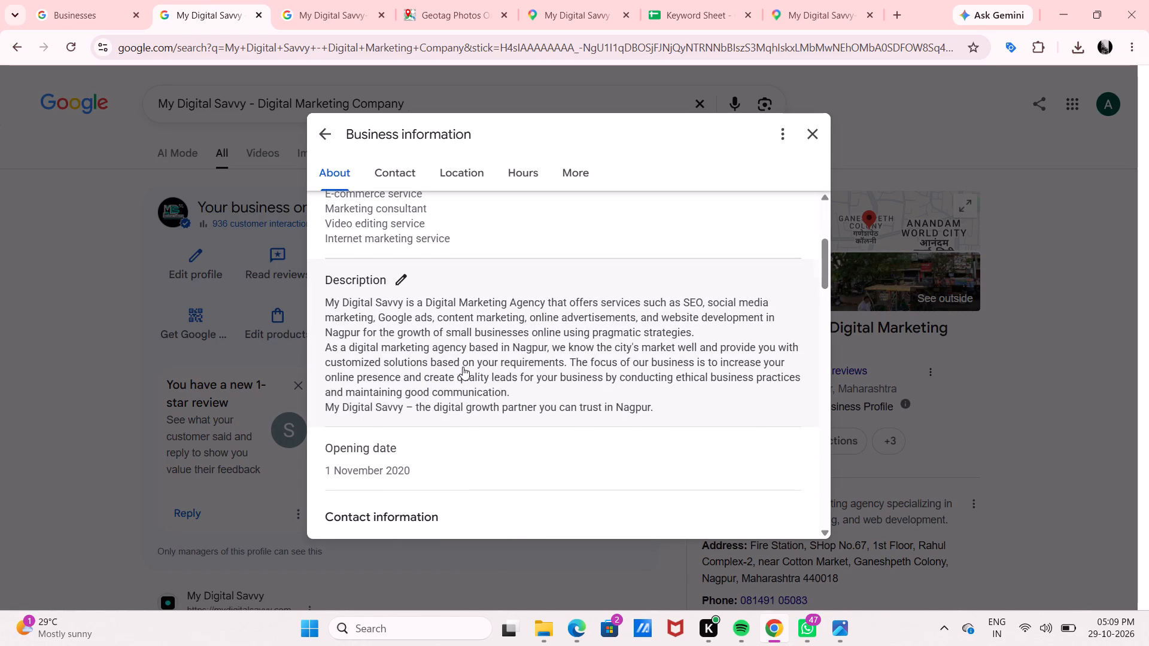
scroll(463, 382, down, 1)
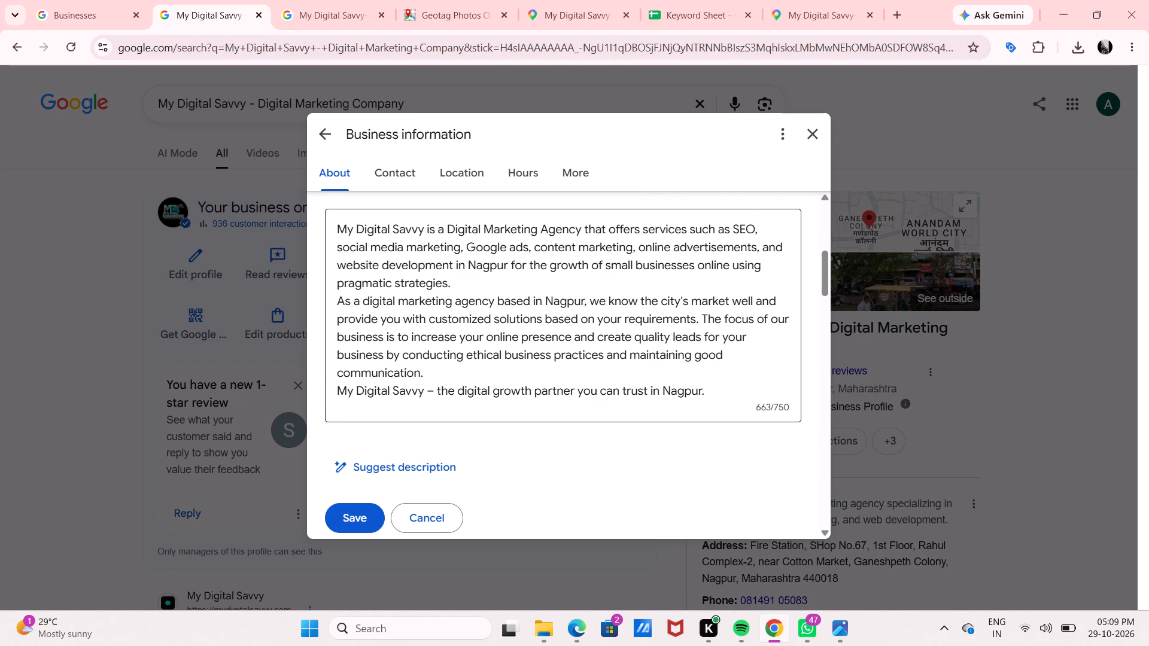
drag(336, 227, 688, 397)
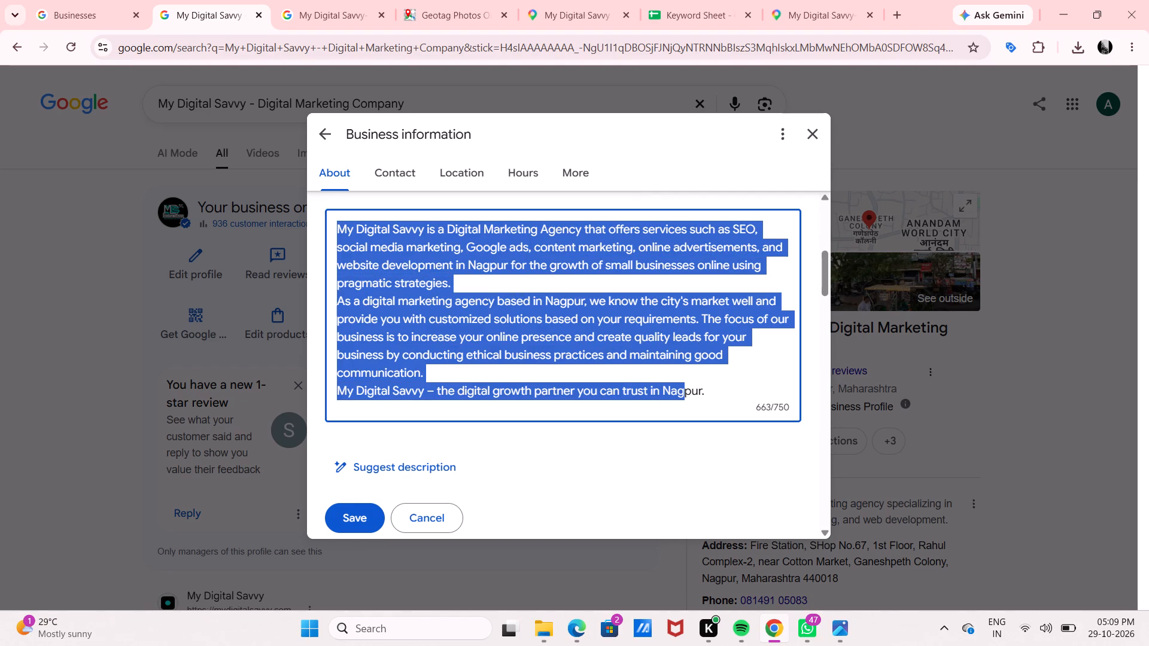
drag(688, 397, 709, 394)
key(ctrl+c)
click(448, 1)
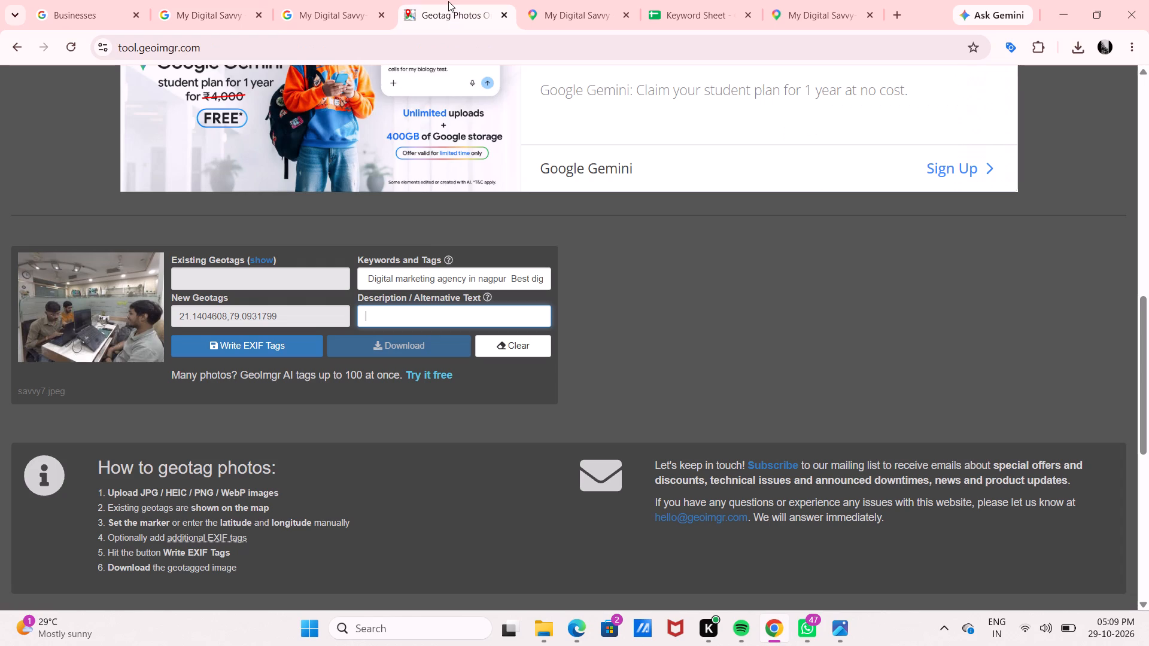
key(ctrl+v)
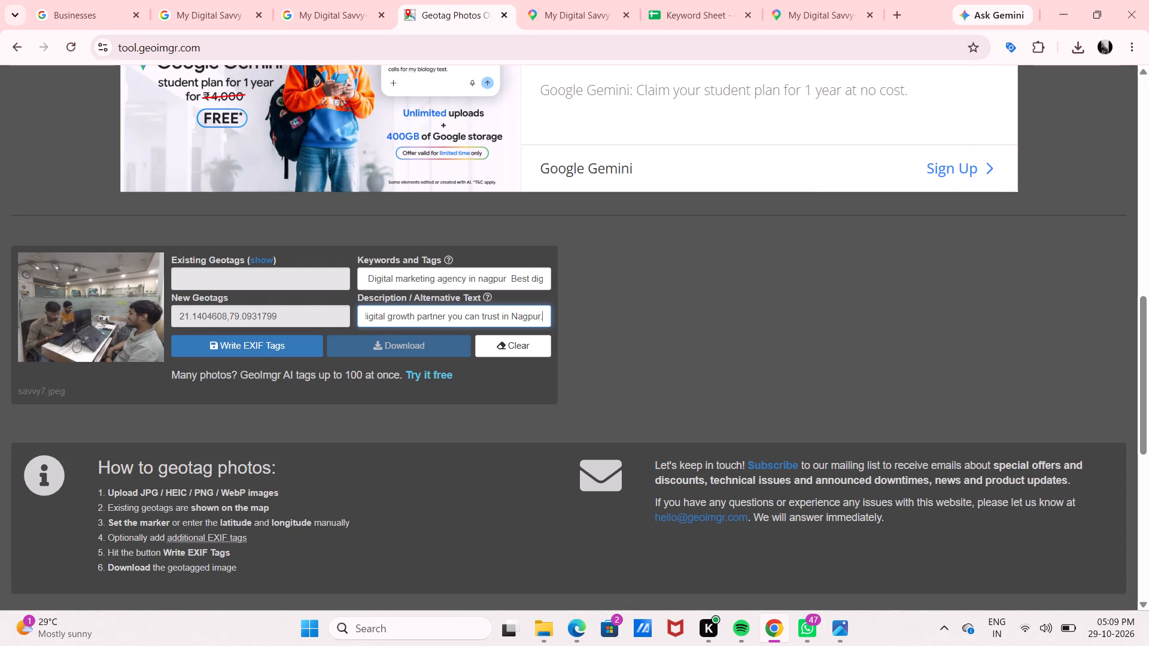
Write the EXIF tags to savvy7 and download the geotagged photo.
click(255, 346)
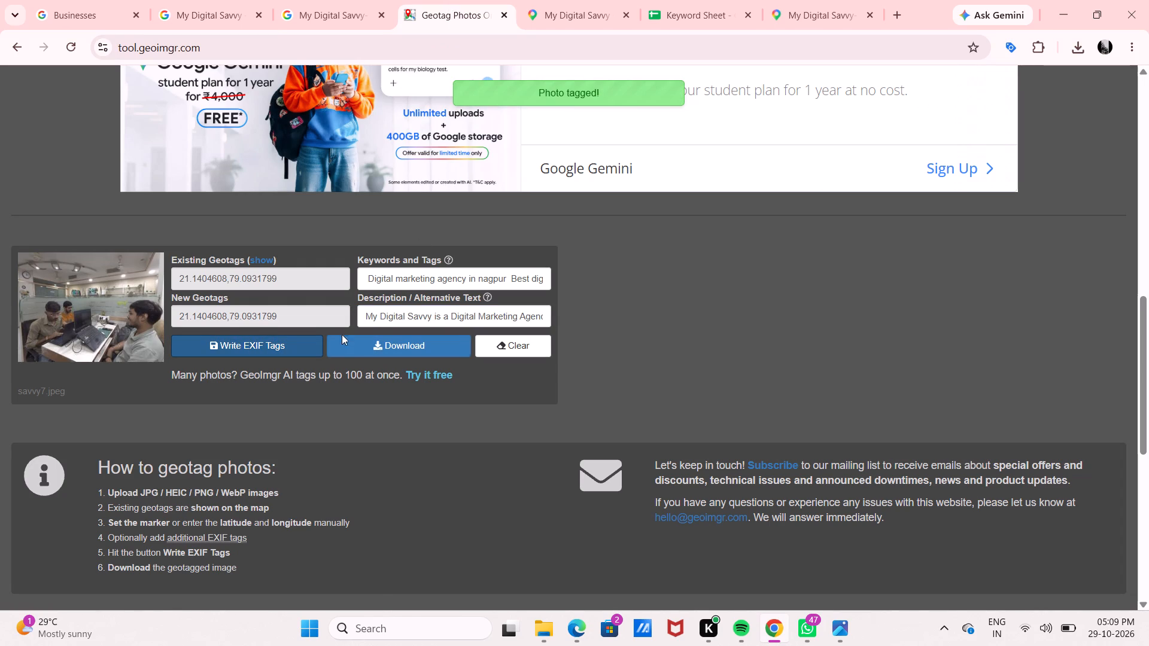
click(366, 348)
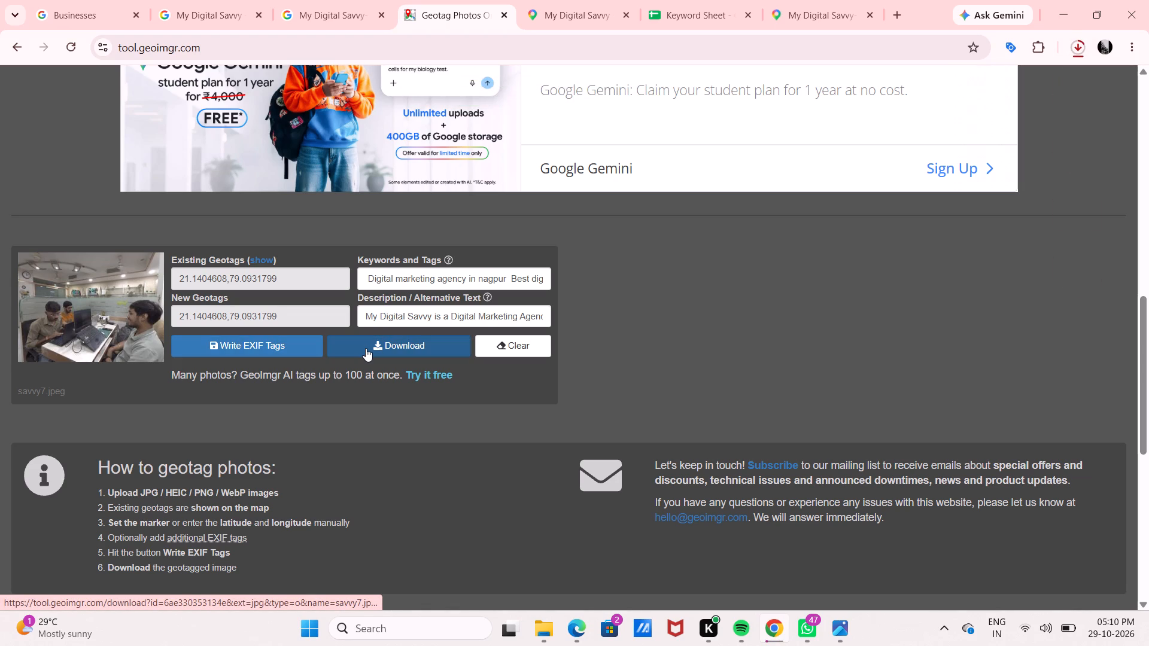
Upload the geotagged savvy7 photo, the last one listed in Downloads, to the My Digital Savvy - Digital Marketing Company Business Profile's photos.
click(218, 1)
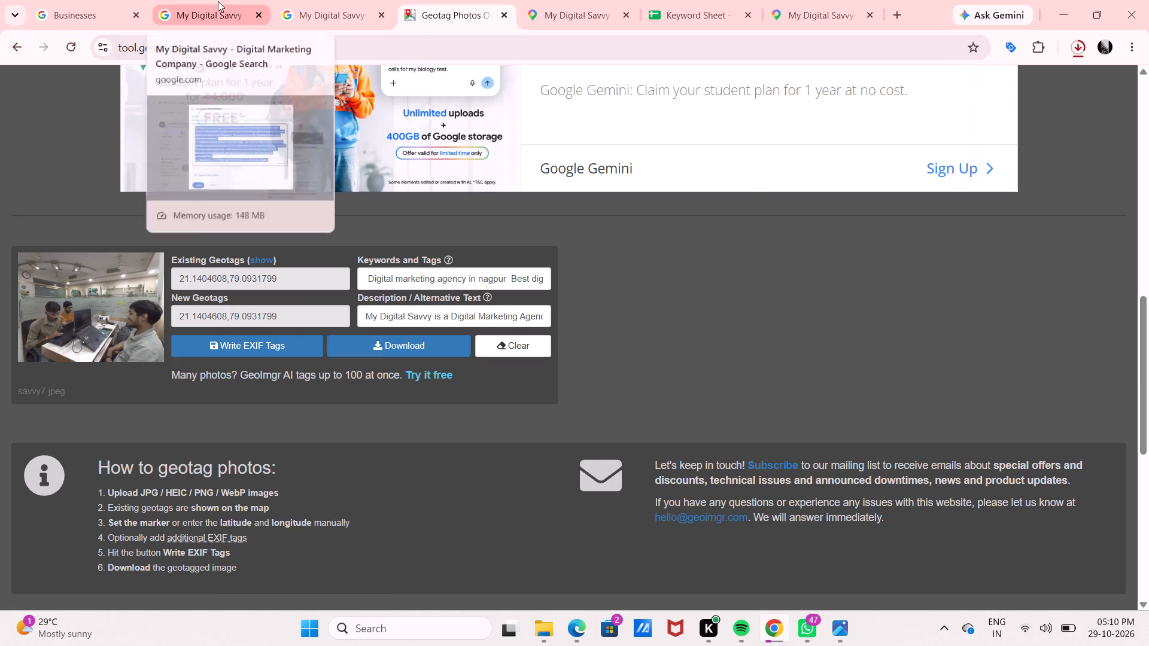
click(810, 131)
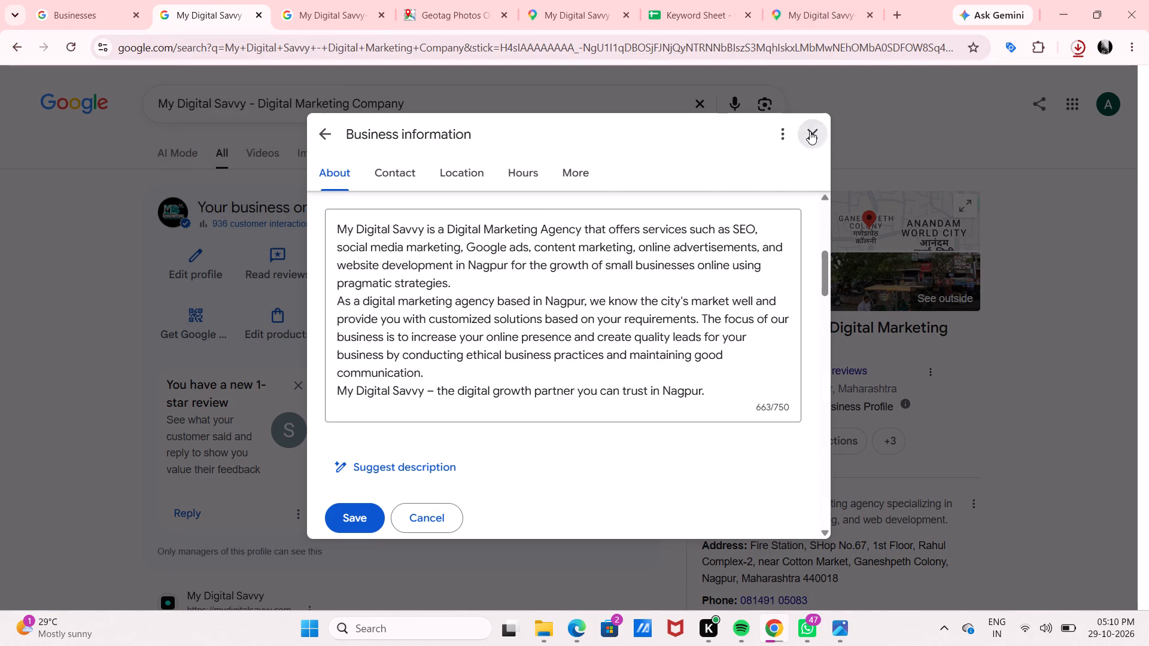
click(378, 252)
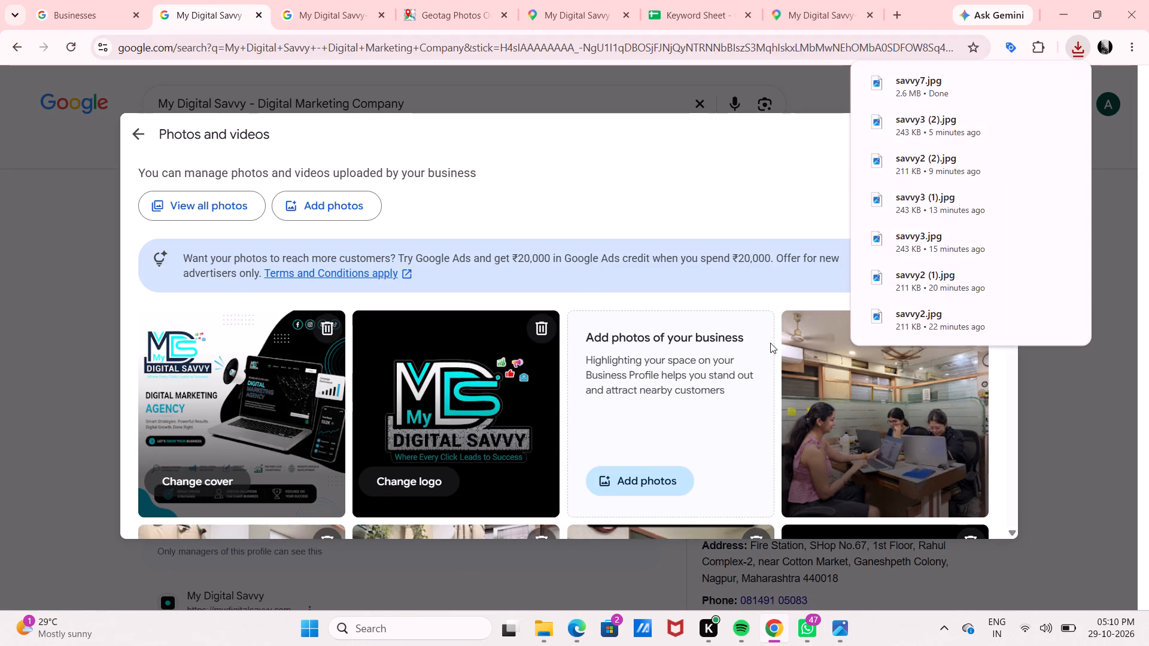
click(621, 469)
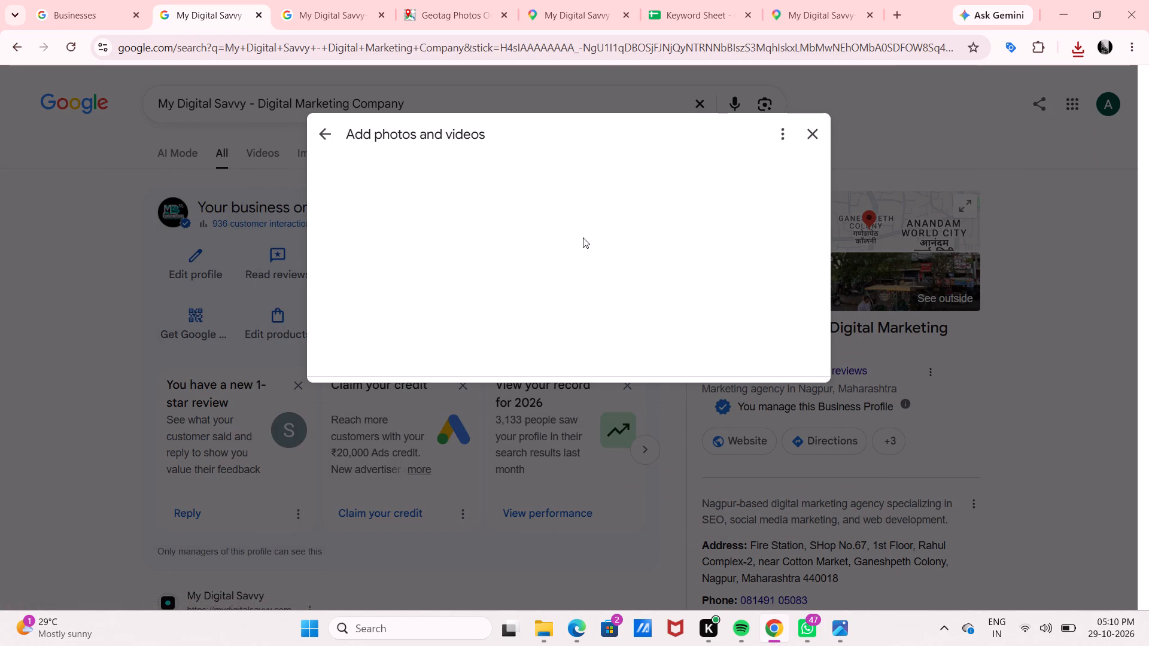
click(552, 273)
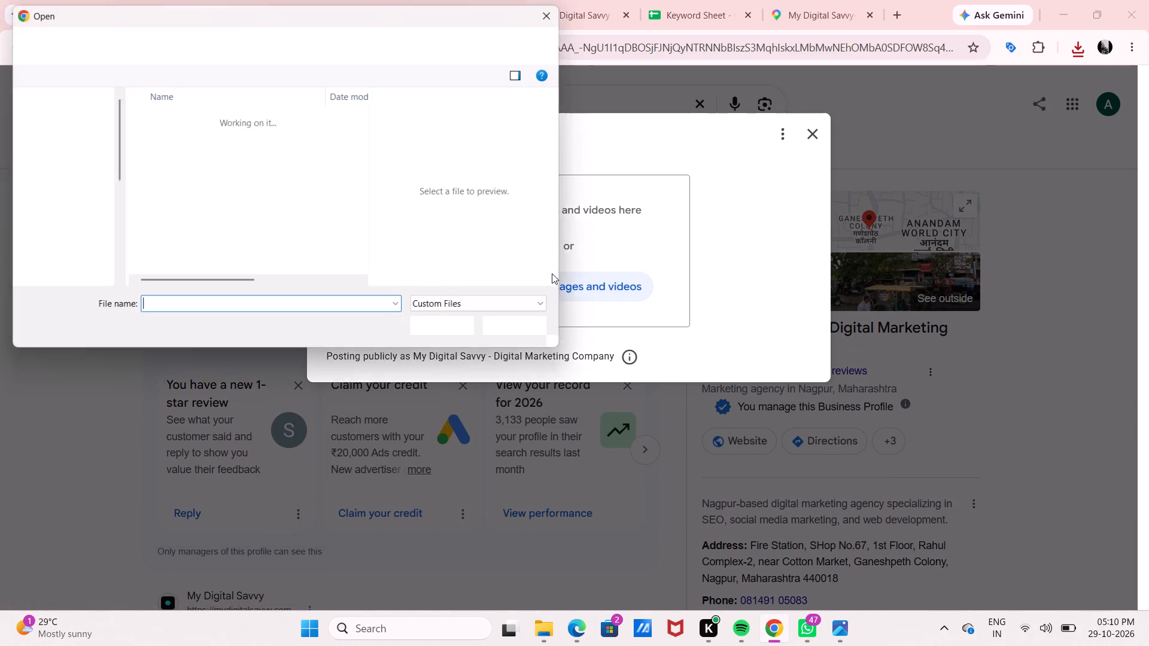
scroll(267, 219, down, 20)
scroll(267, 219, down, 17)
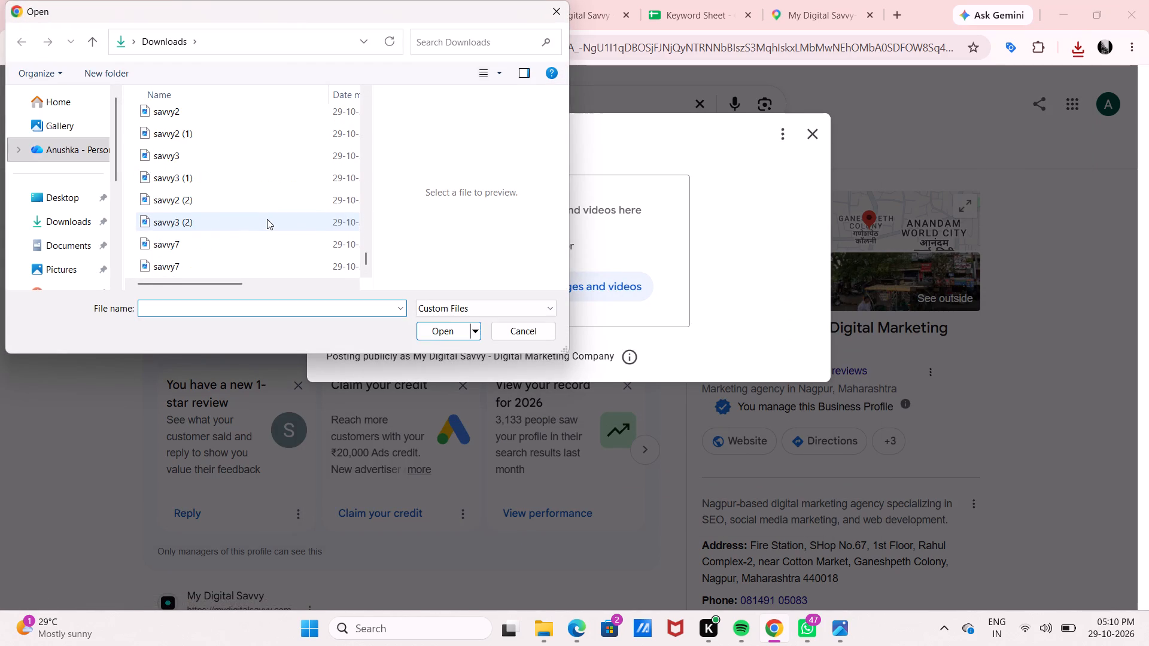
scroll(267, 219, down, 6)
click(212, 267)
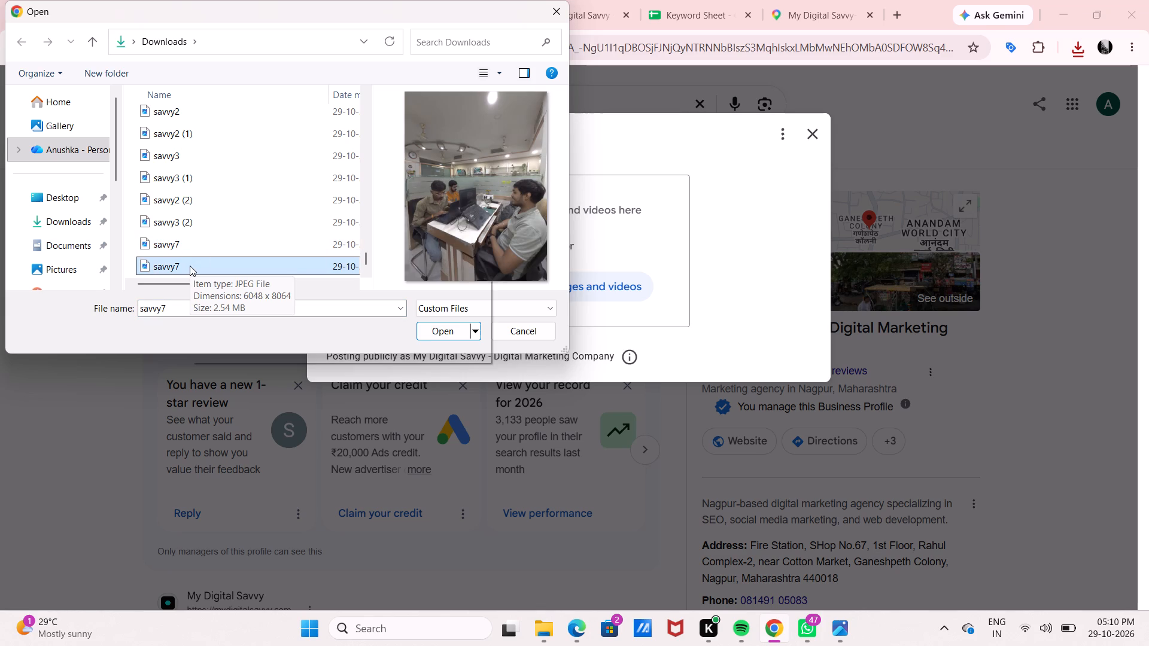
click(445, 333)
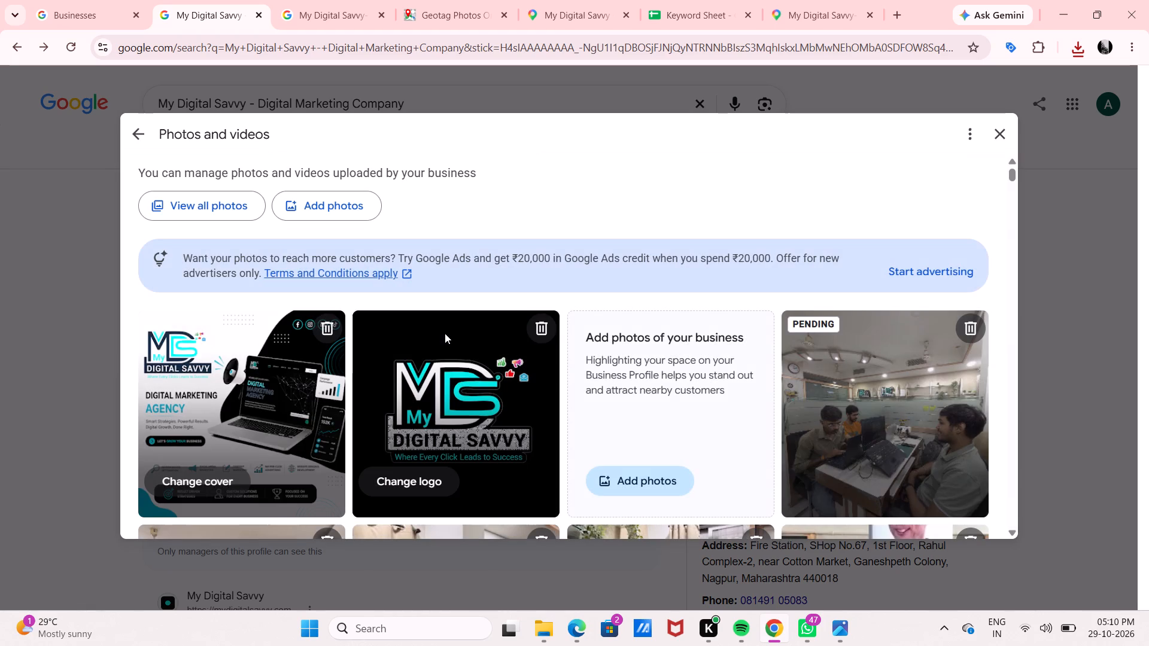
Review the uploaded photos and videos in the My Digital Savvy - Digital Marketing Company profile's gallery.
scroll(653, 394, down, 3)
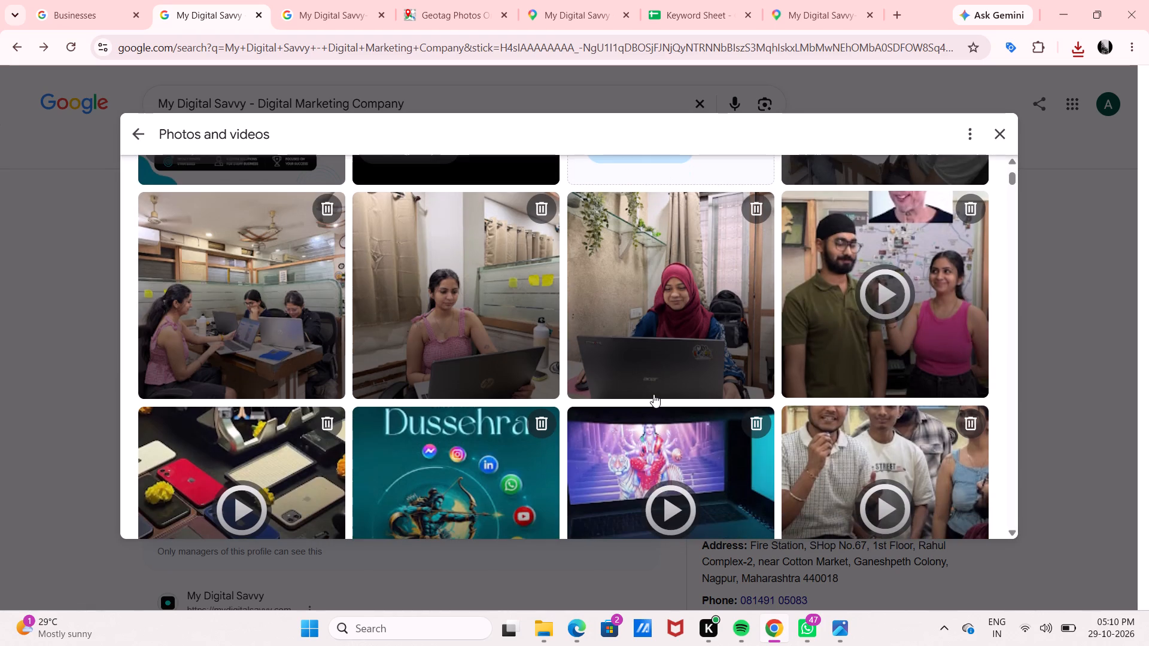
scroll(653, 394, up, 3)
scroll(653, 394, down, 3)
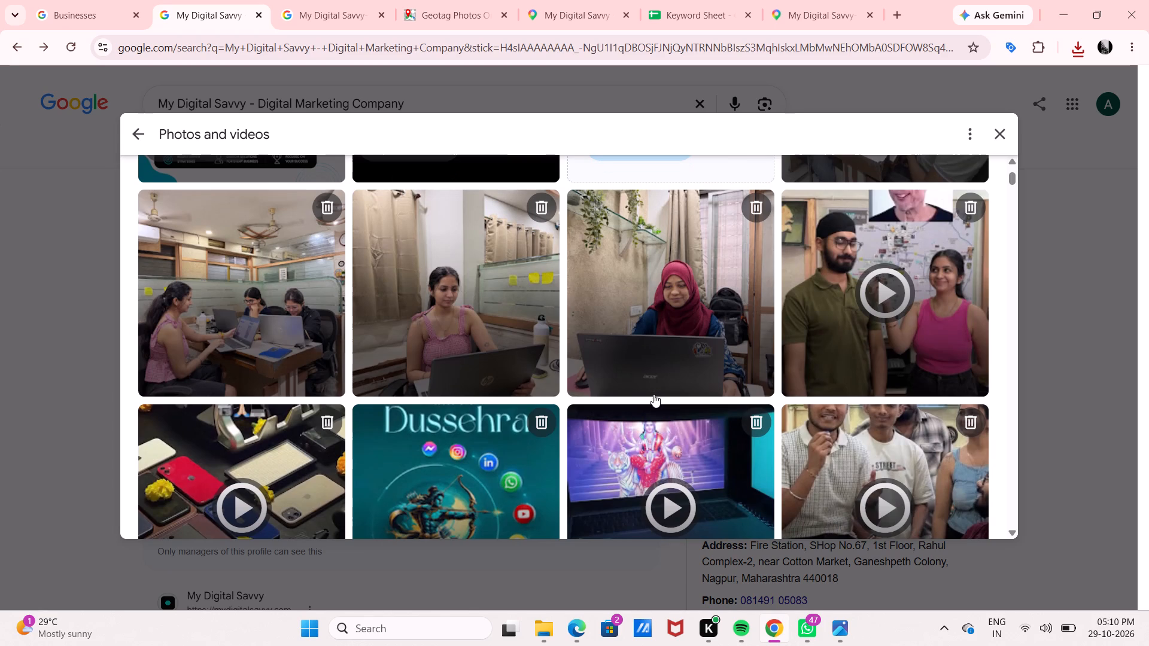
scroll(653, 394, up, 3)
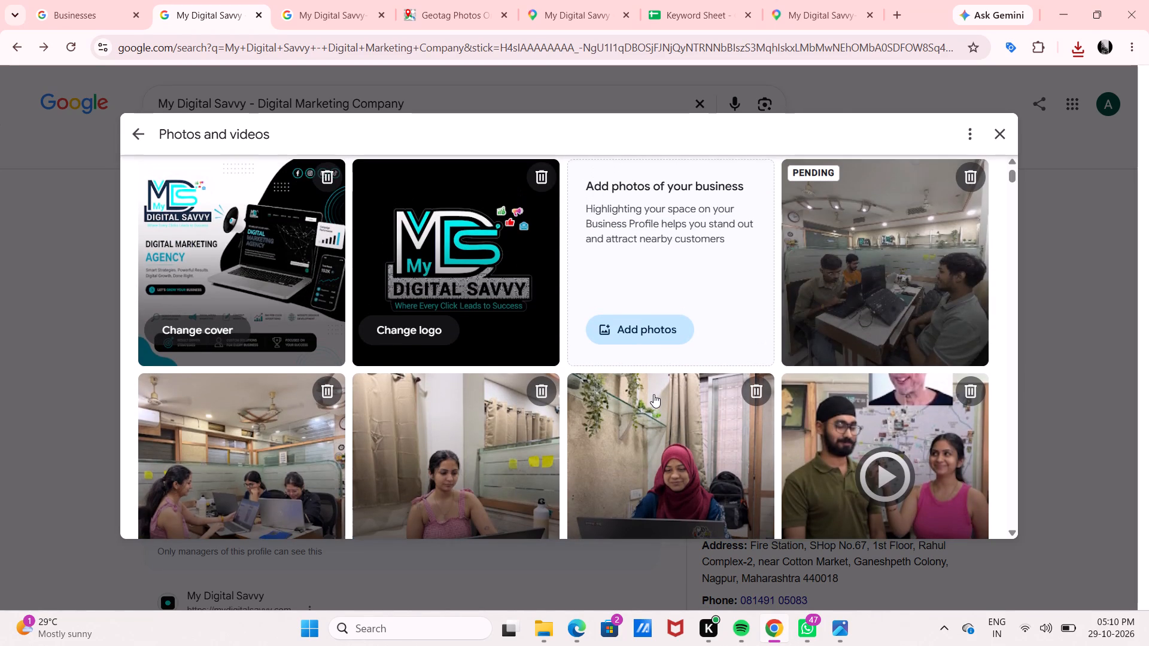
scroll(653, 394, down, 4)
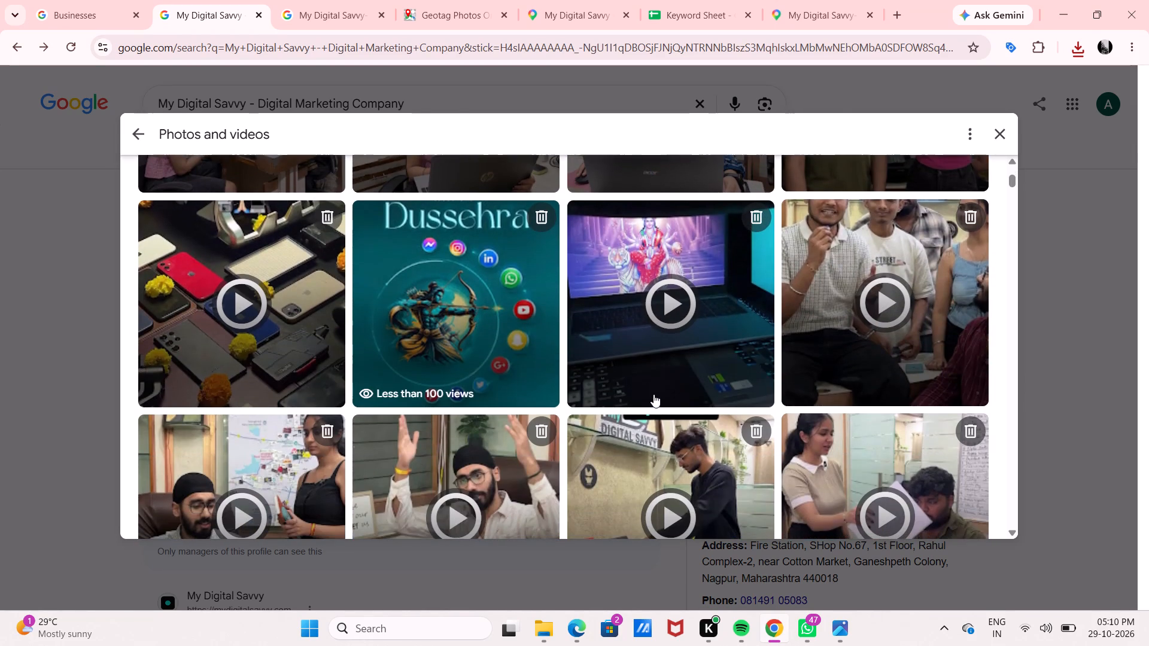
scroll(653, 394, up, 10)
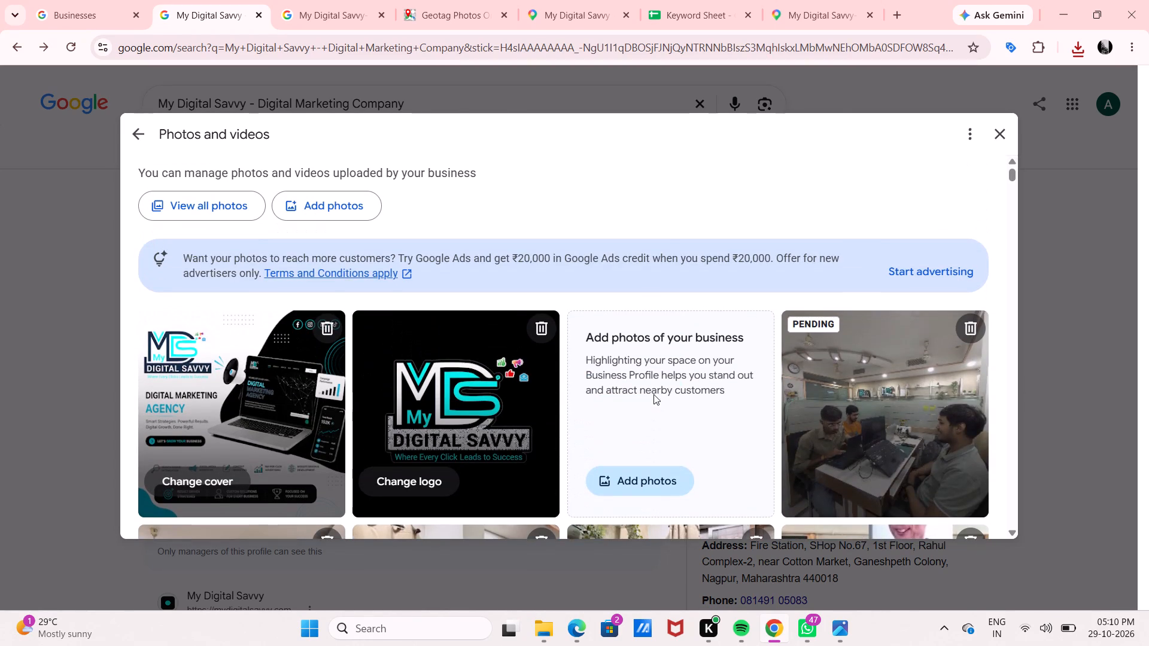
Return to the Google Maps listing of My Digital Savvy - Digital Marketing Company.
click(668, 0)
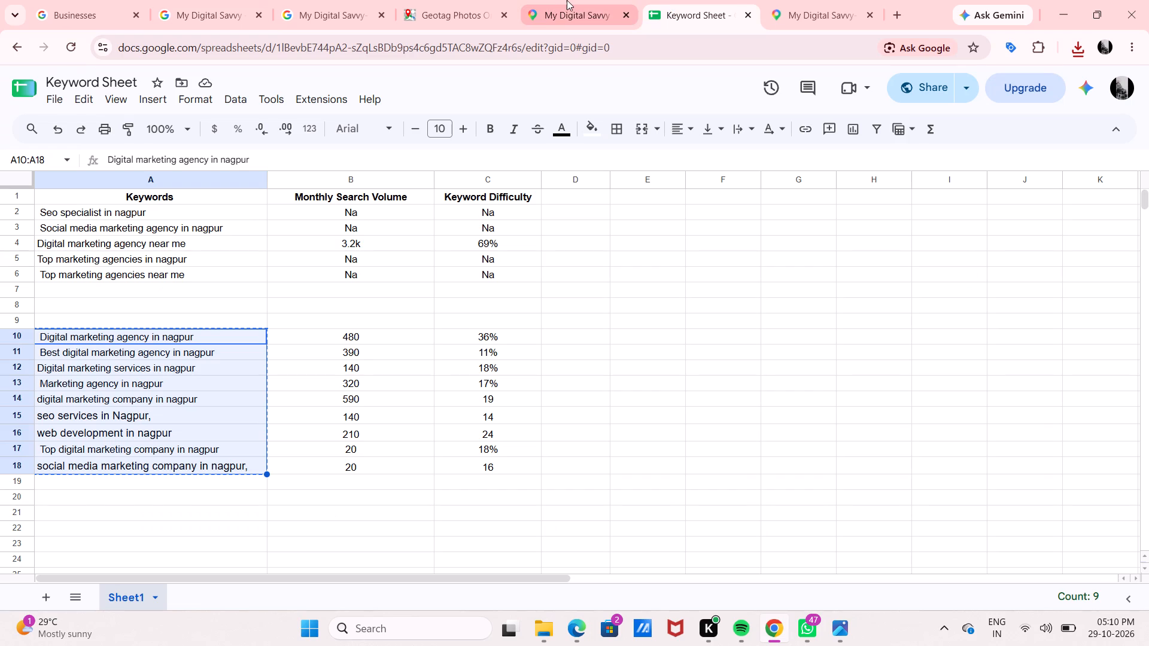
click(564, 0)
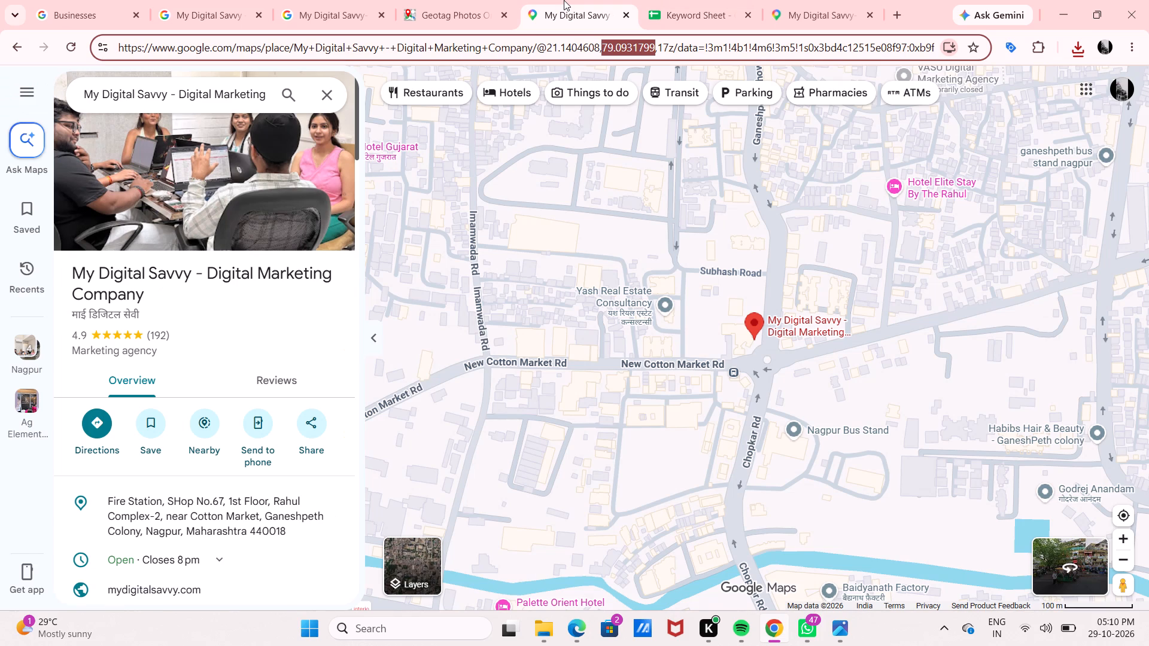
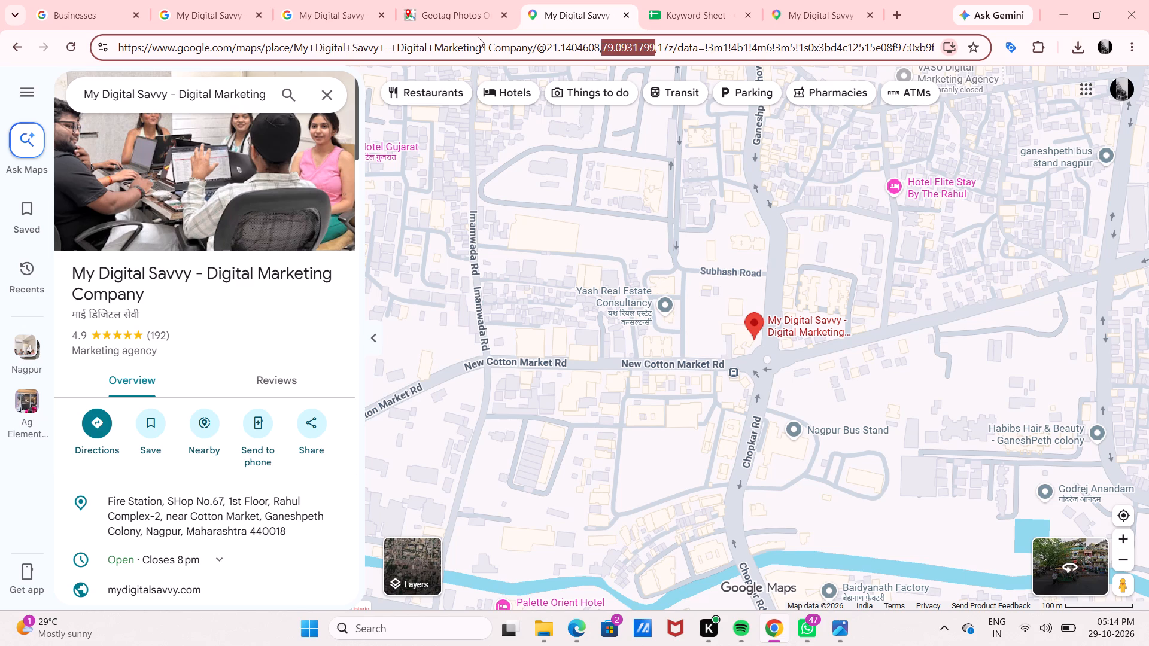
Review the geotagged savvy7 photo entry and the two My Digital Savvy business profiles, including the first profile's uploaded photos.
click(443, 0)
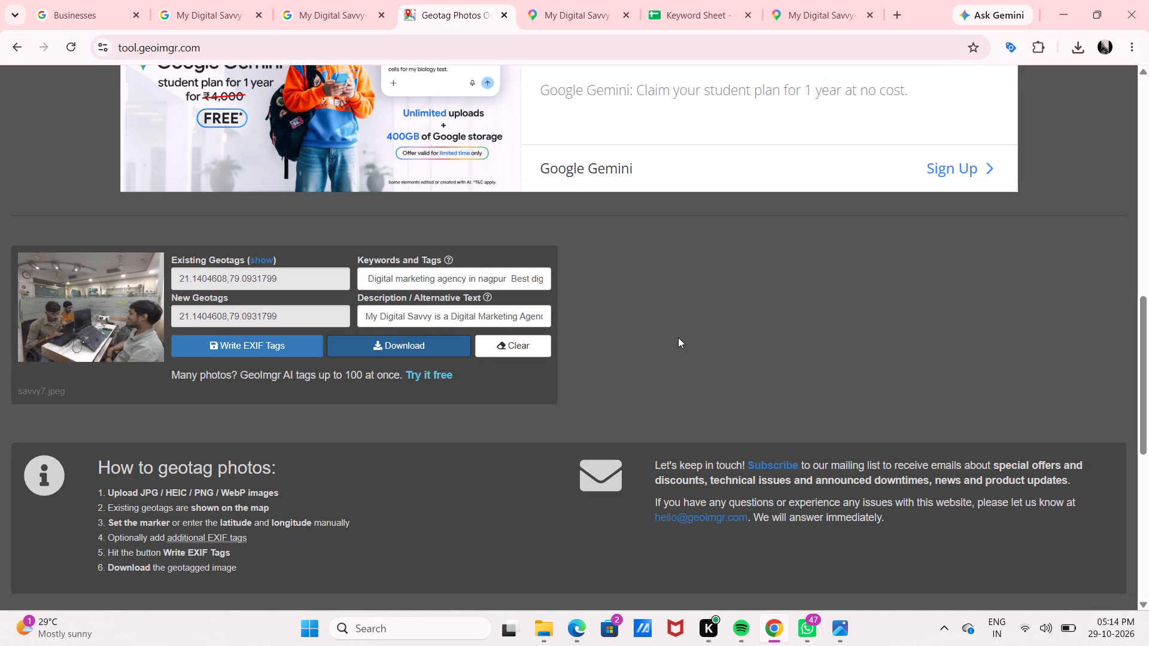
scroll(678, 337, up, 1)
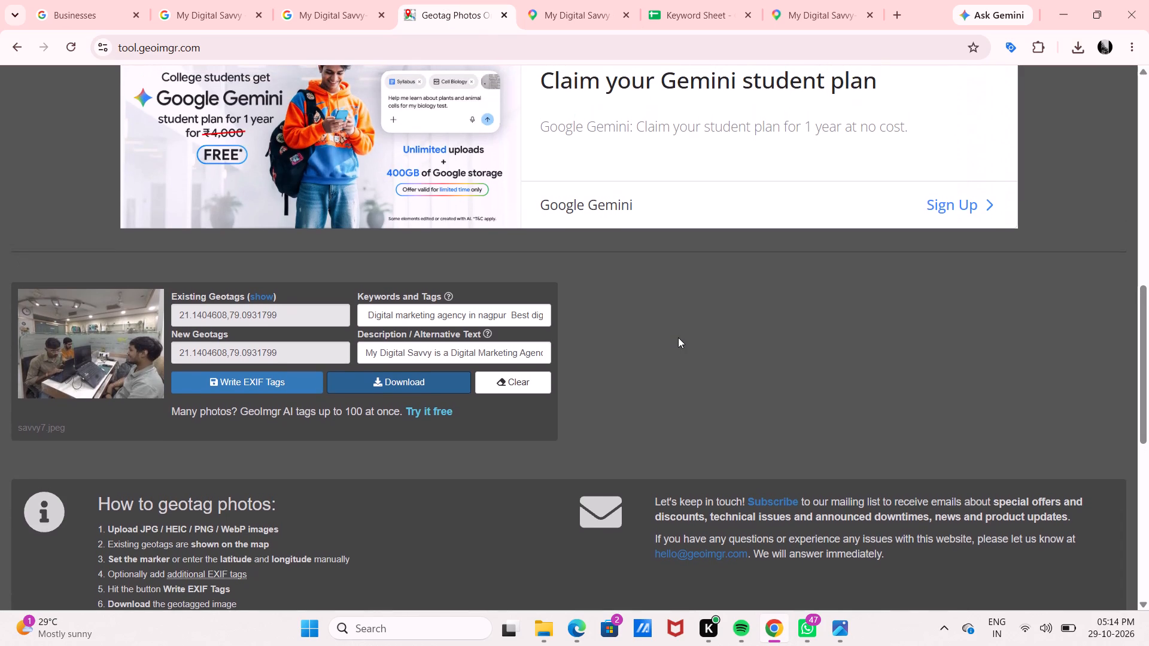
scroll(678, 337, up, 1)
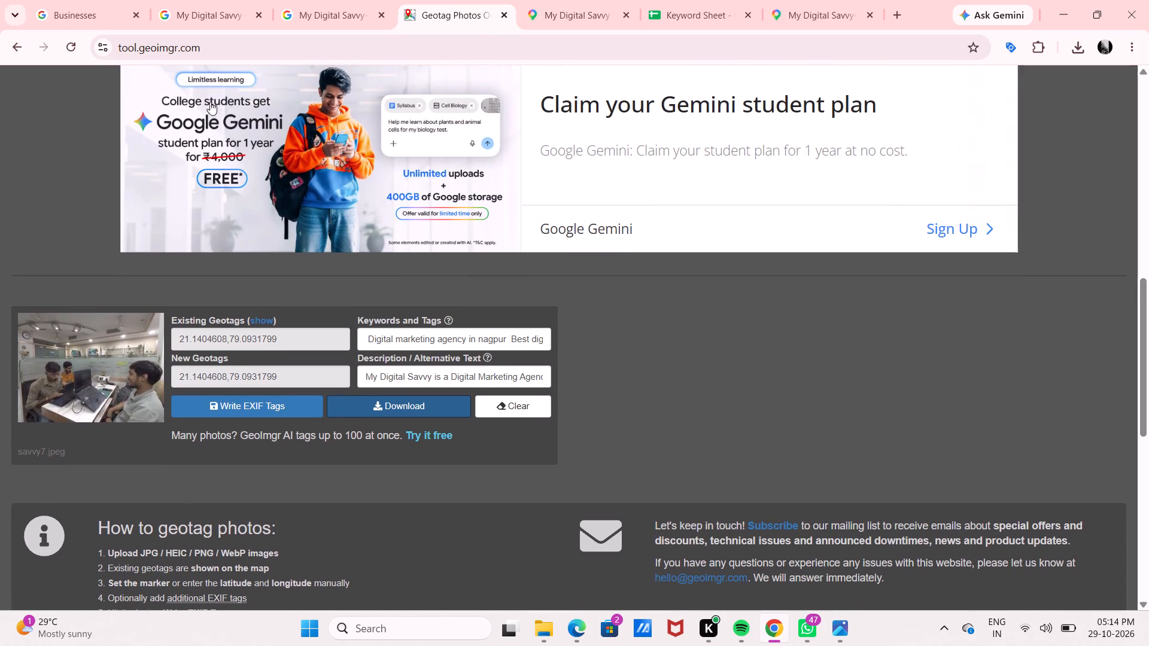
click(178, 12)
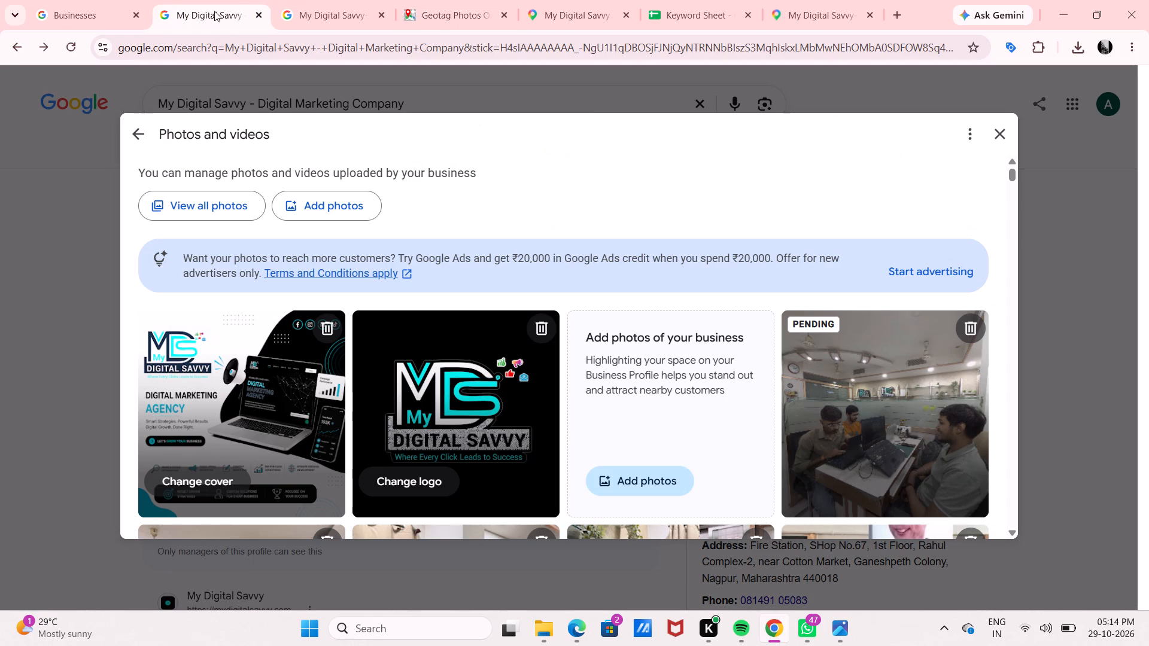
click(297, 21)
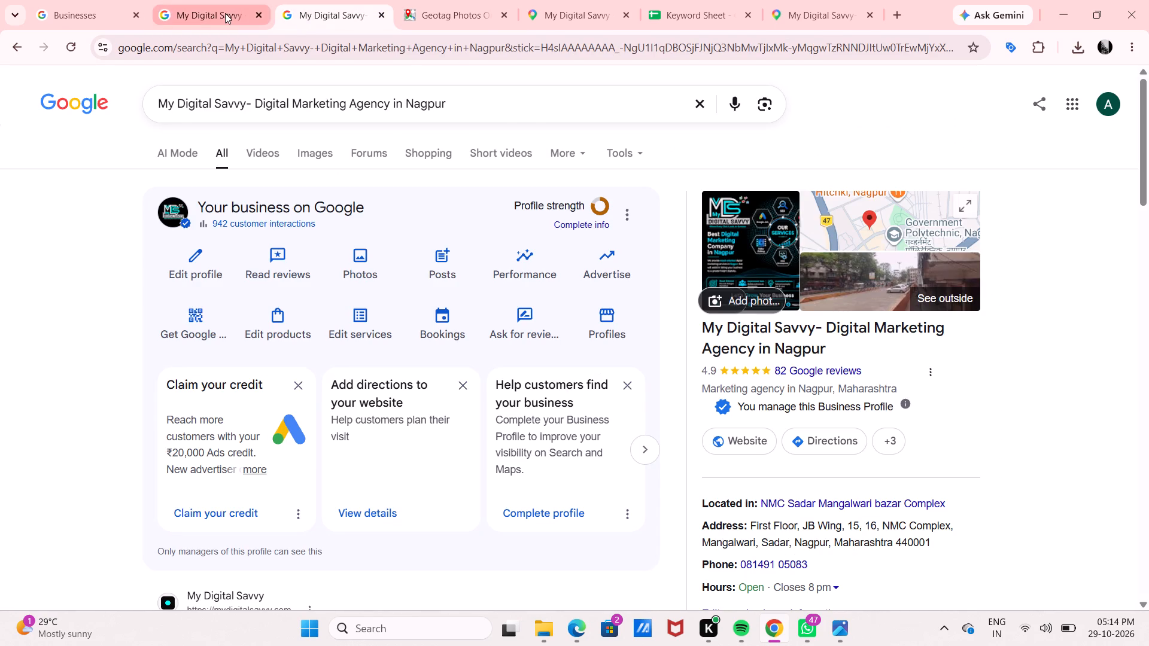
click(225, 13)
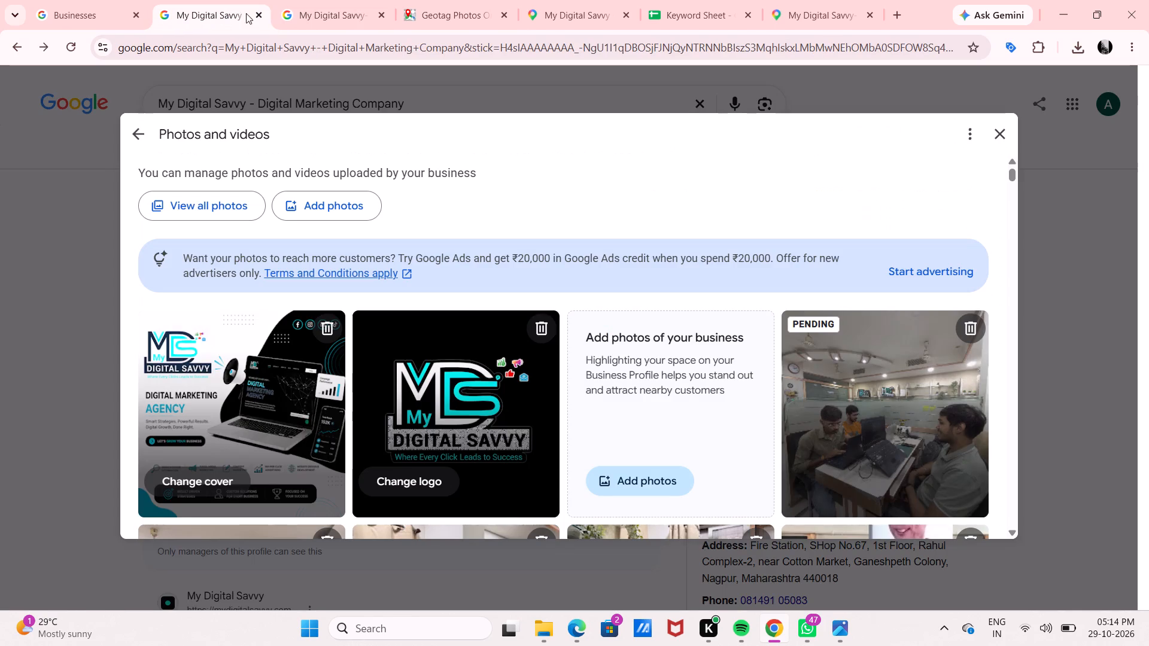
click(323, 16)
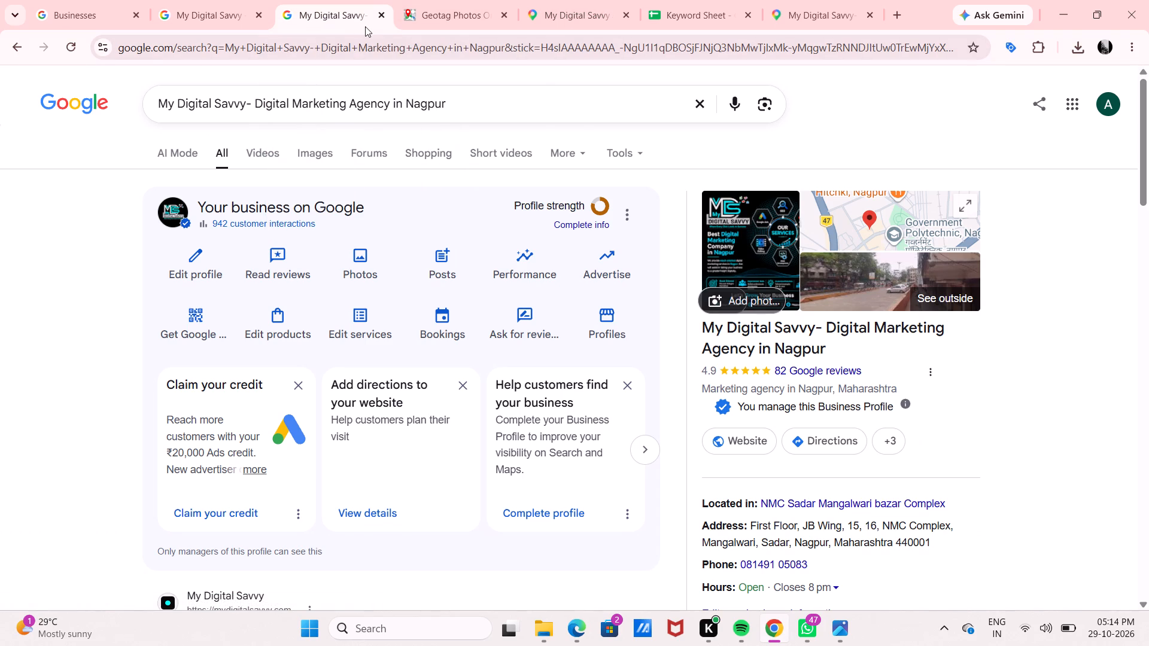
Download the geotagged savvy7 photo again from the GeoImgr tool and check the recent download history for it.
click(457, 14)
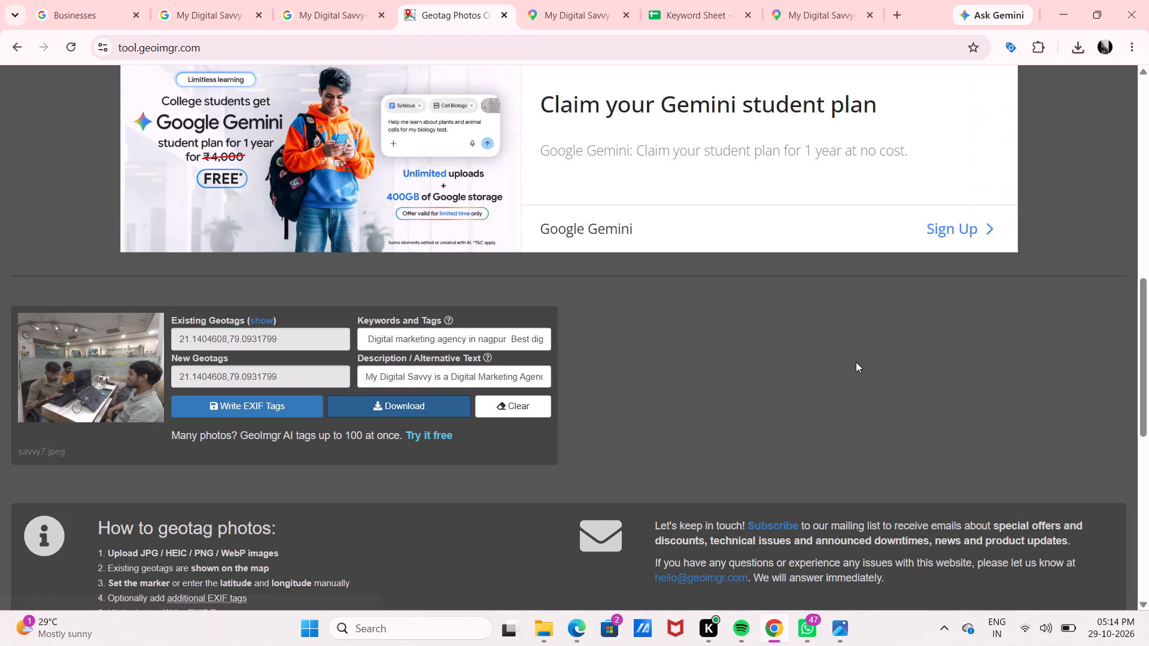
click(1071, 48)
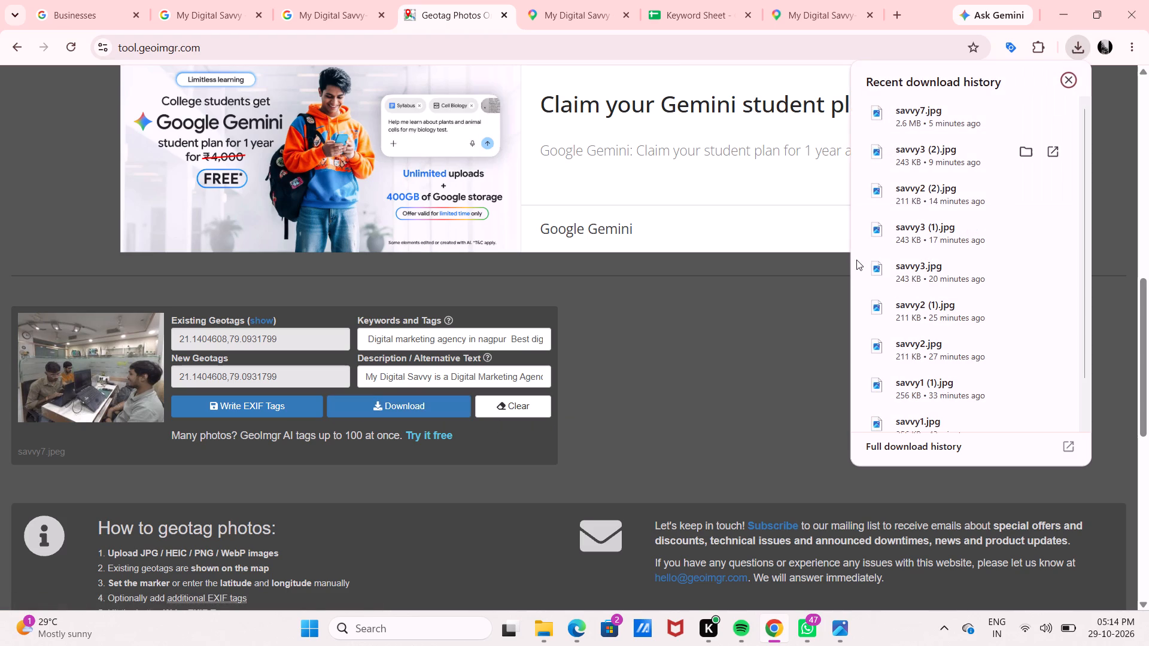
click(768, 375)
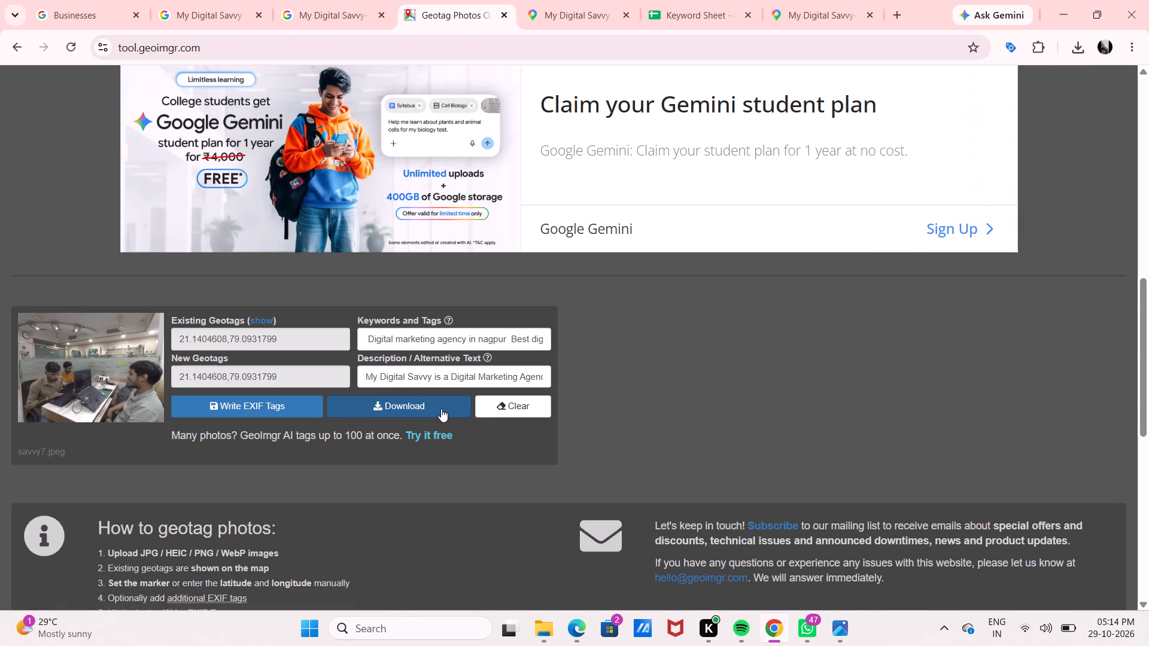
click(441, 409)
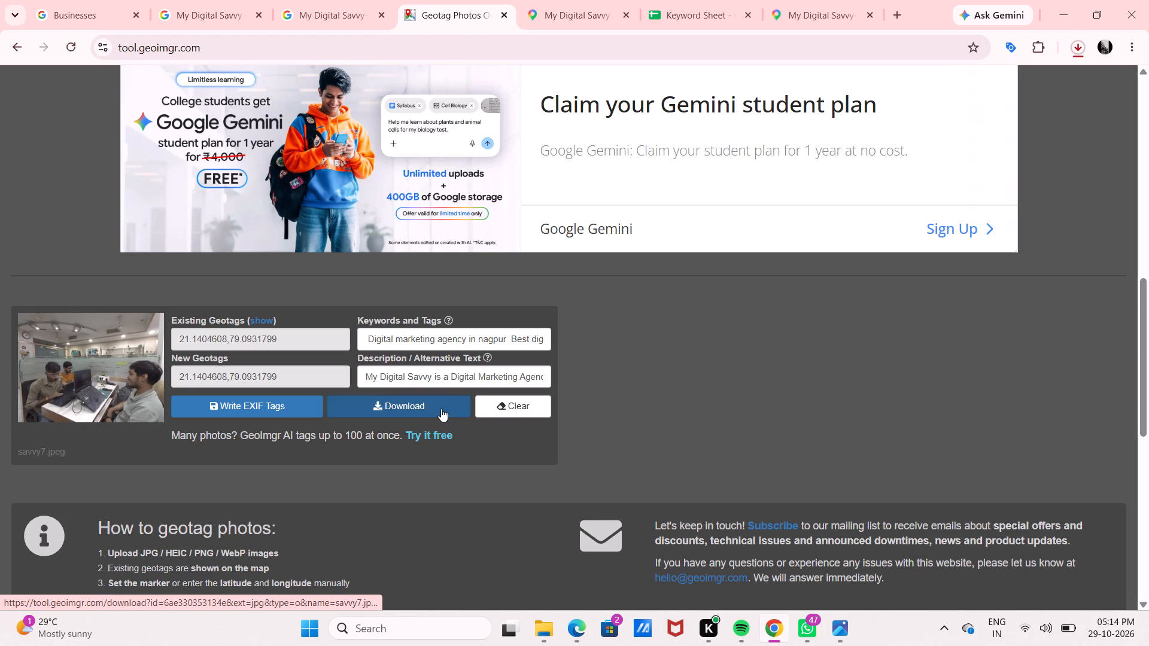
click(1080, 41)
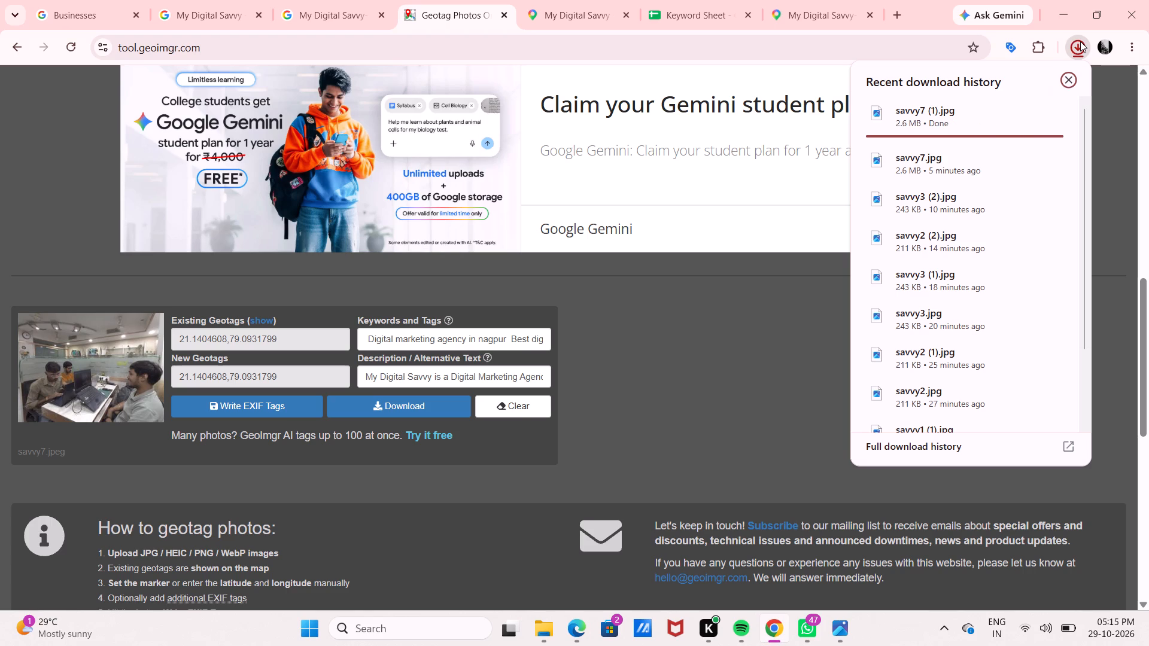
Switch to the business profile of My Digital Savvy- Digital Marketing Agency in Nagpur.
click(354, 6)
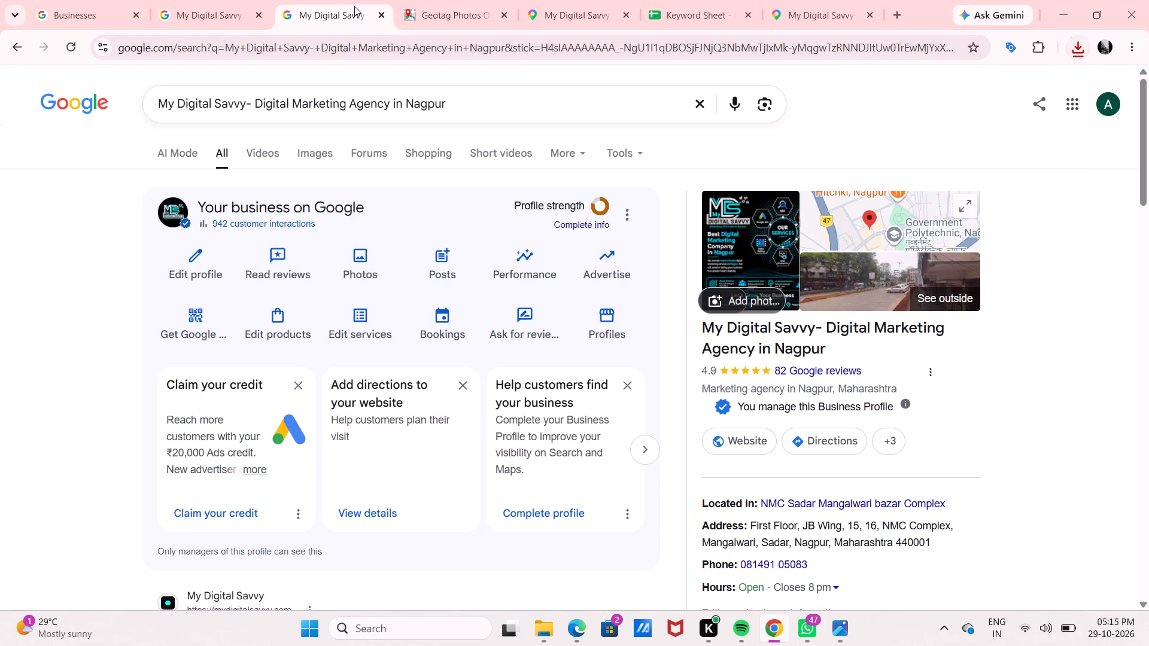
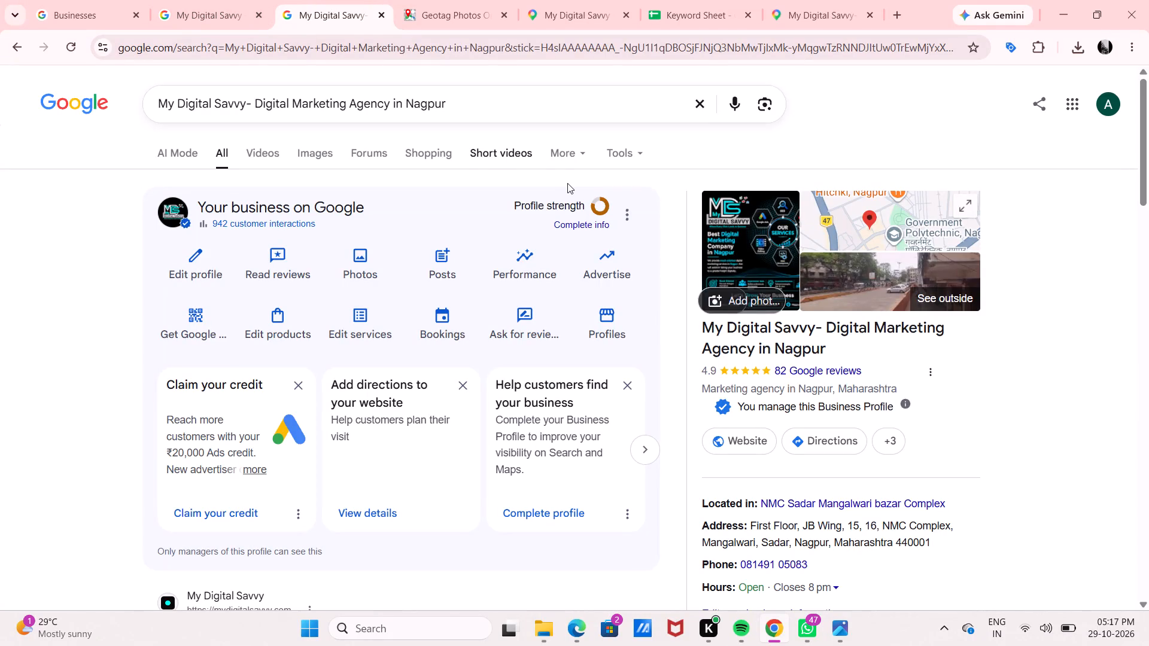
Start adding new business photos to the Photos and videos collection of the My Digital Savvy Nagpur agency profile.
click(364, 266)
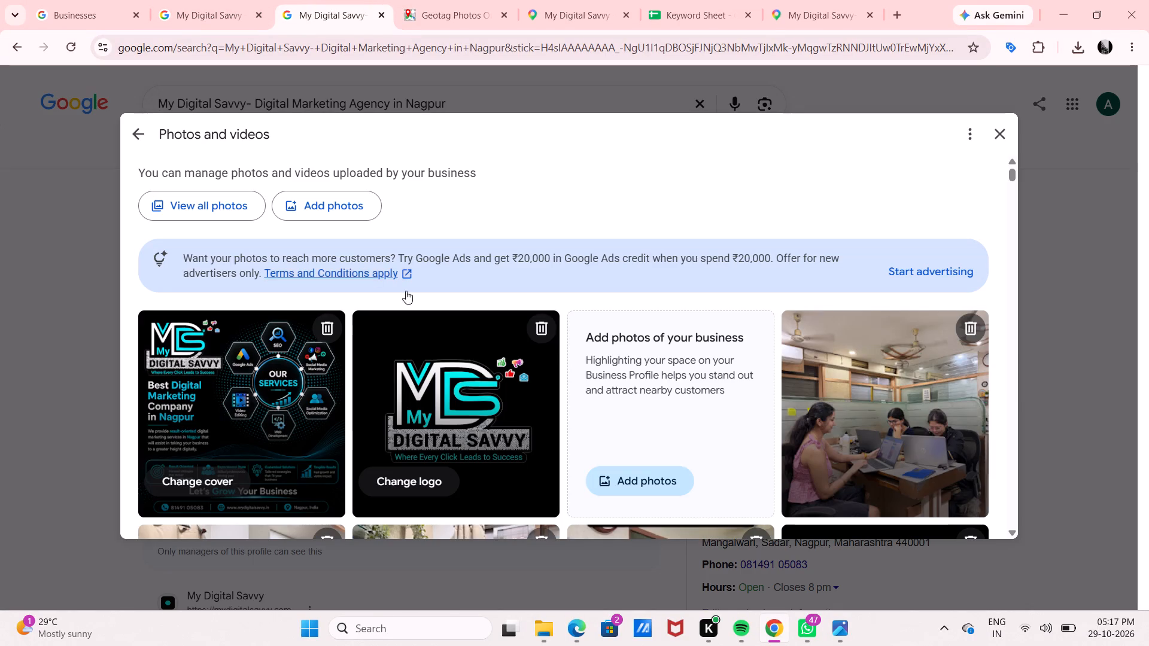
scroll(548, 397, down, 1)
click(621, 343)
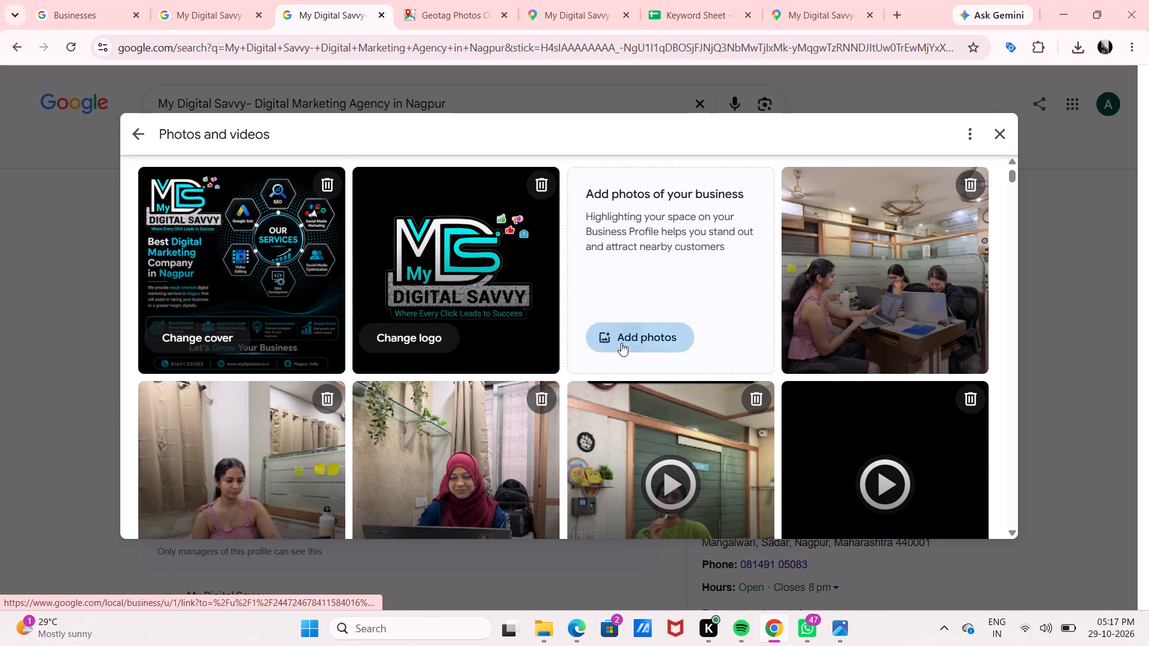
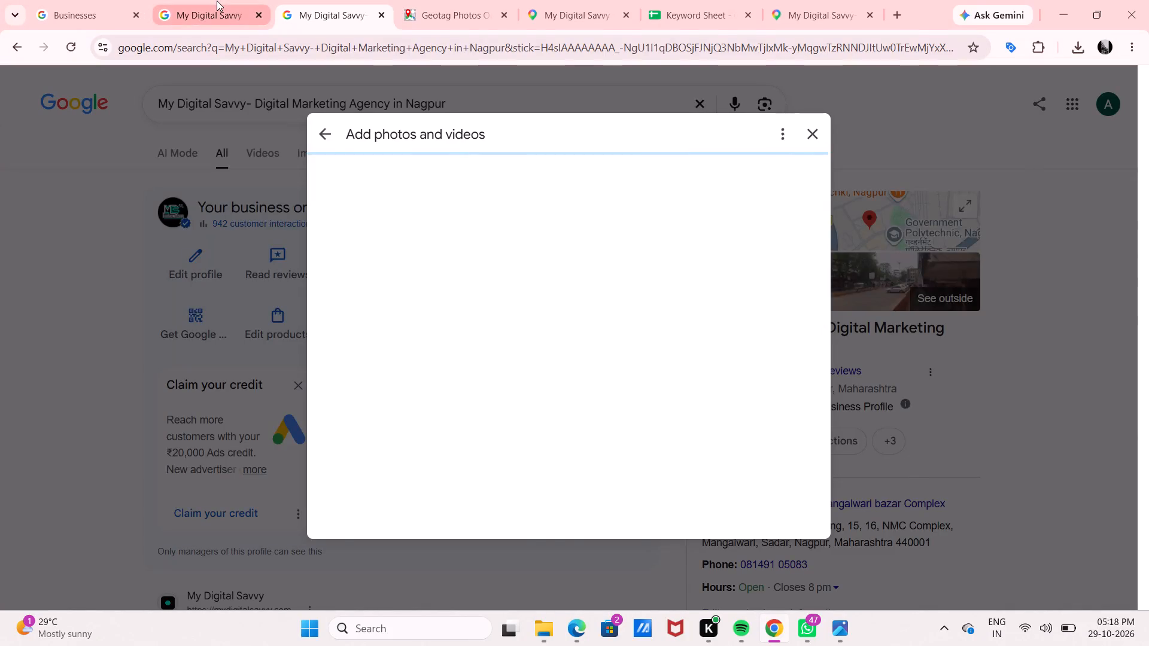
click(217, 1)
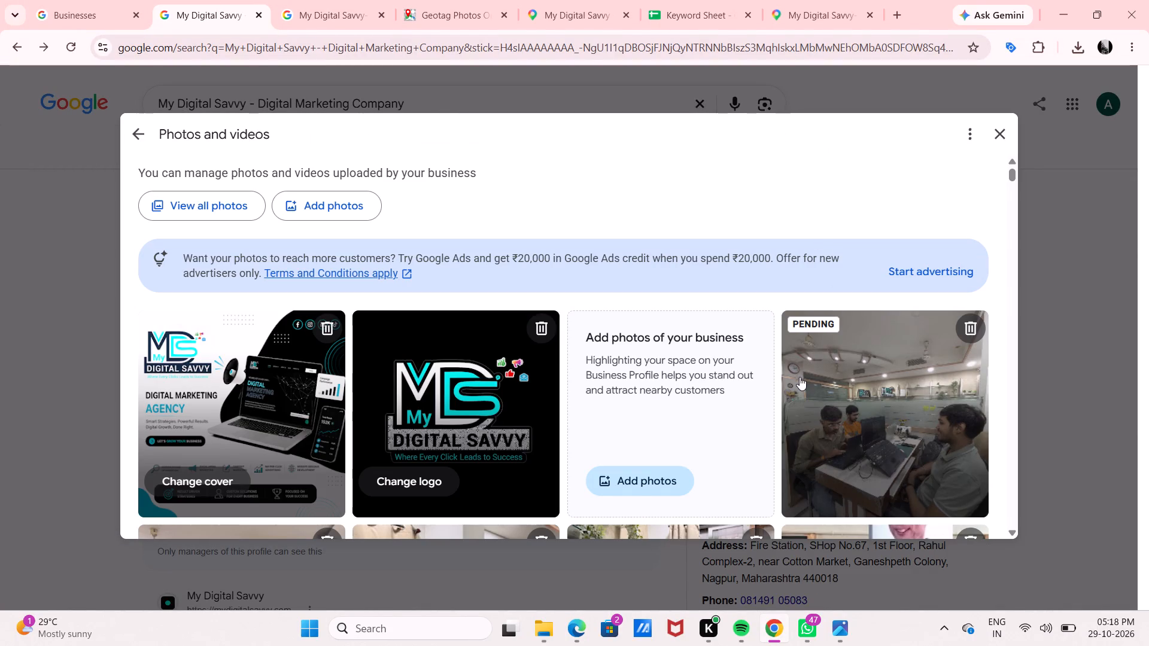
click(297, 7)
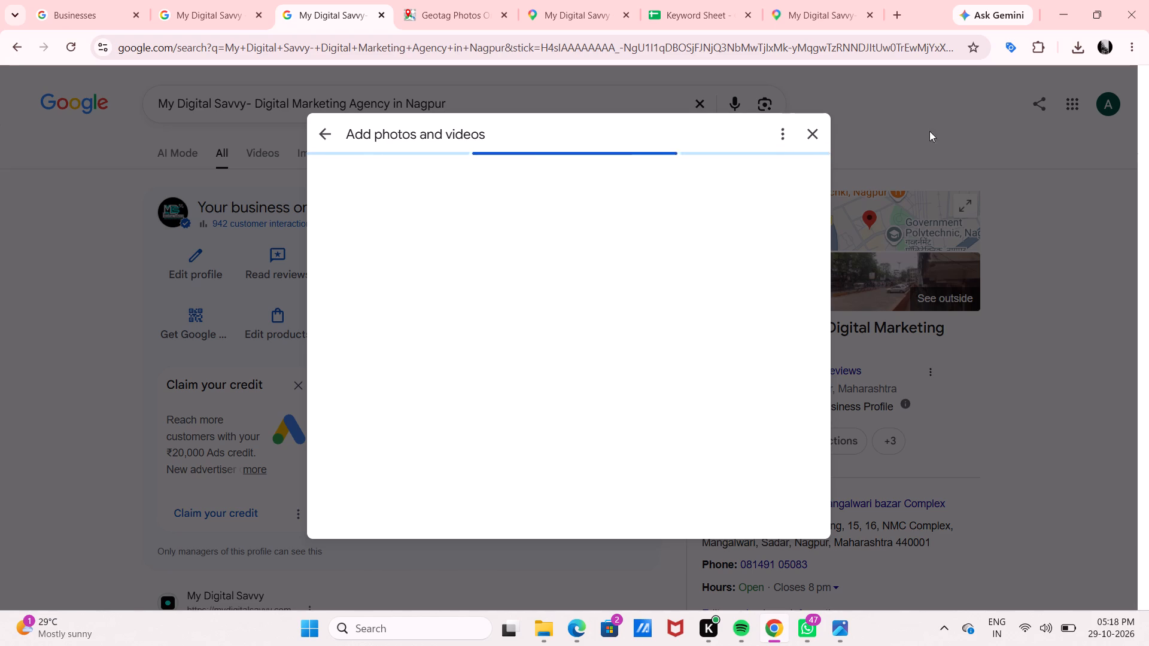
Review the business details and address of the My Digital Savvy Nagpur agency listing on Google Maps.
click(811, 11)
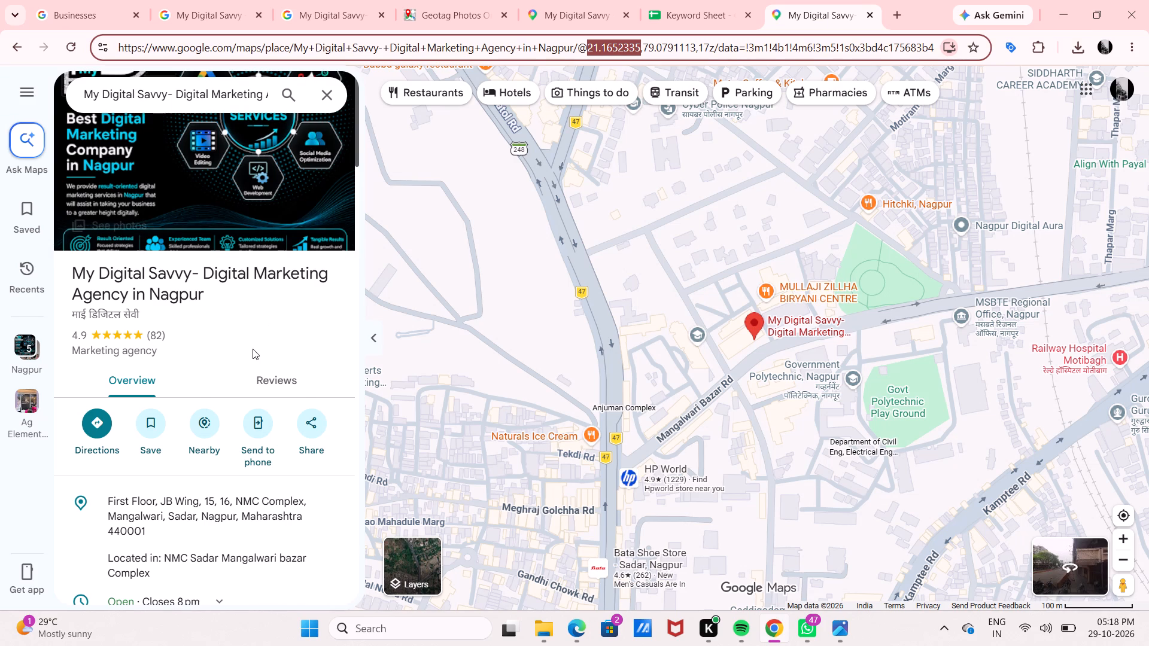
scroll(253, 349, down, 1)
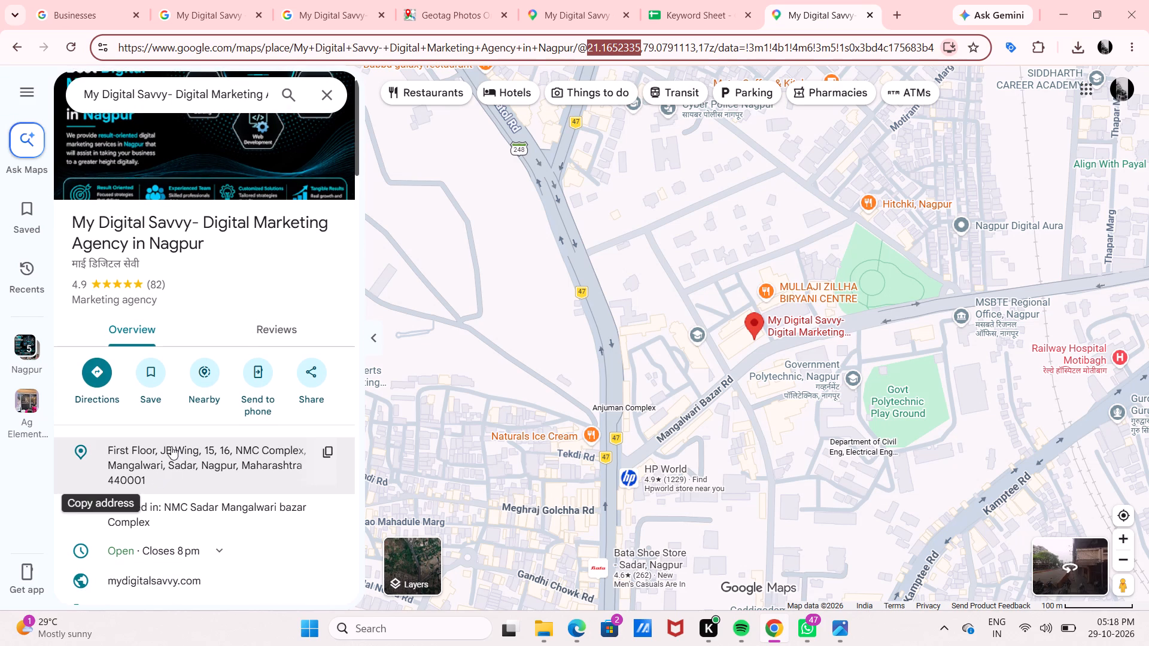
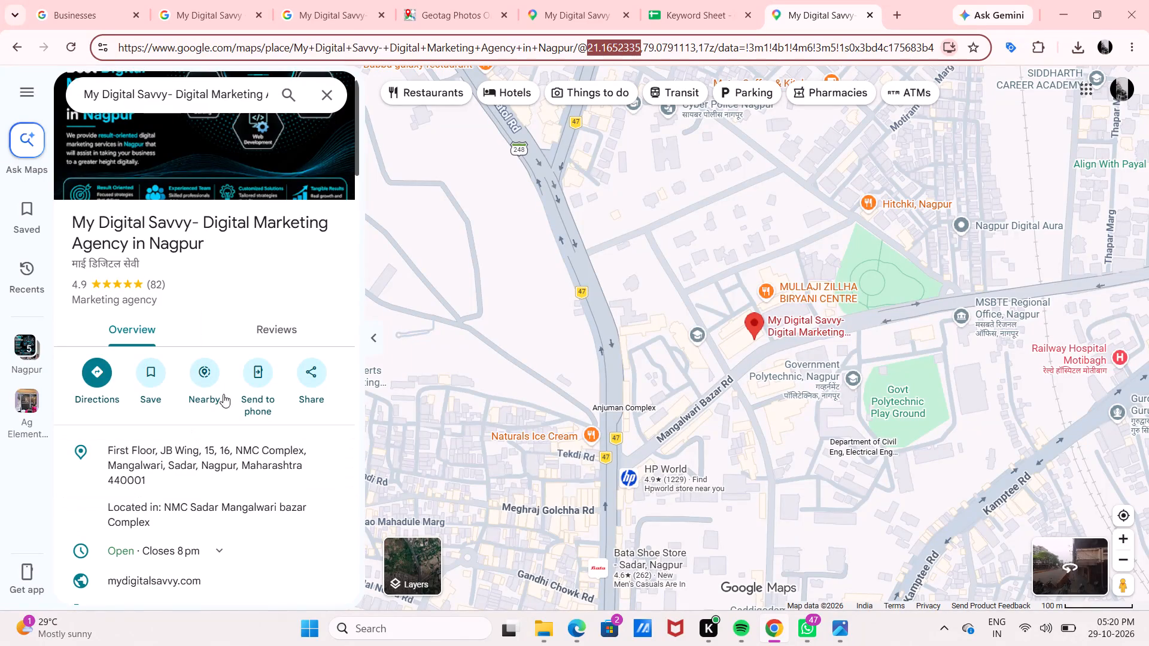
Compare the uploaded photos of the My Digital Savvy Digital Marketing Company profile with those of the Nagpur agency profile.
click(181, 0)
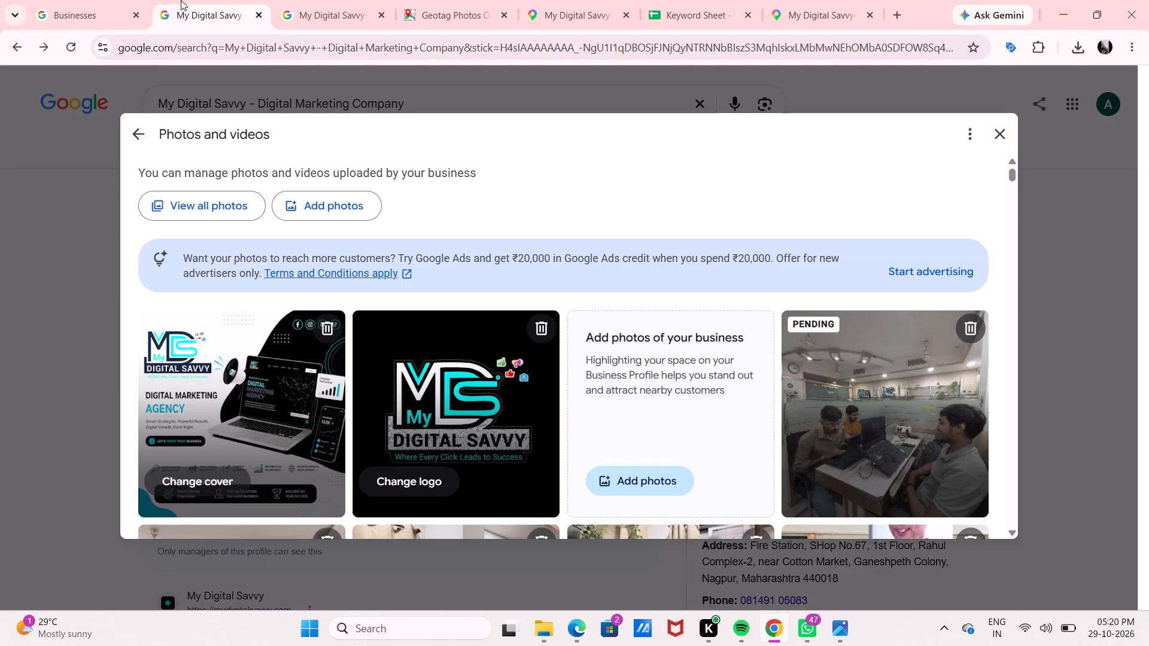
click(338, 0)
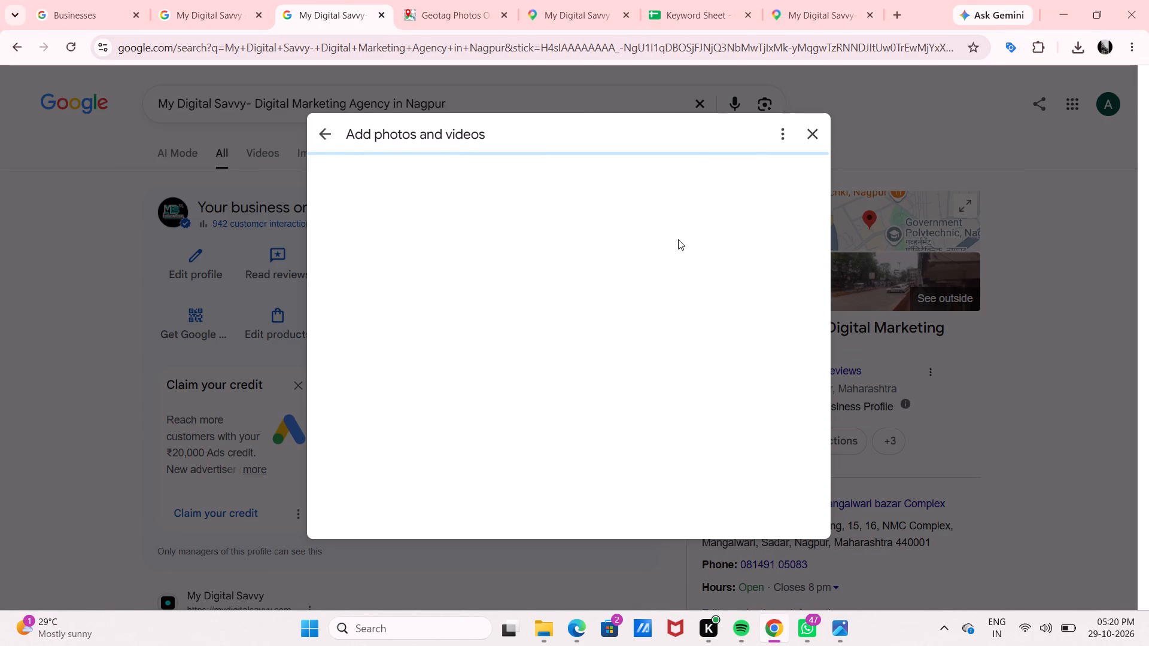
click(813, 145)
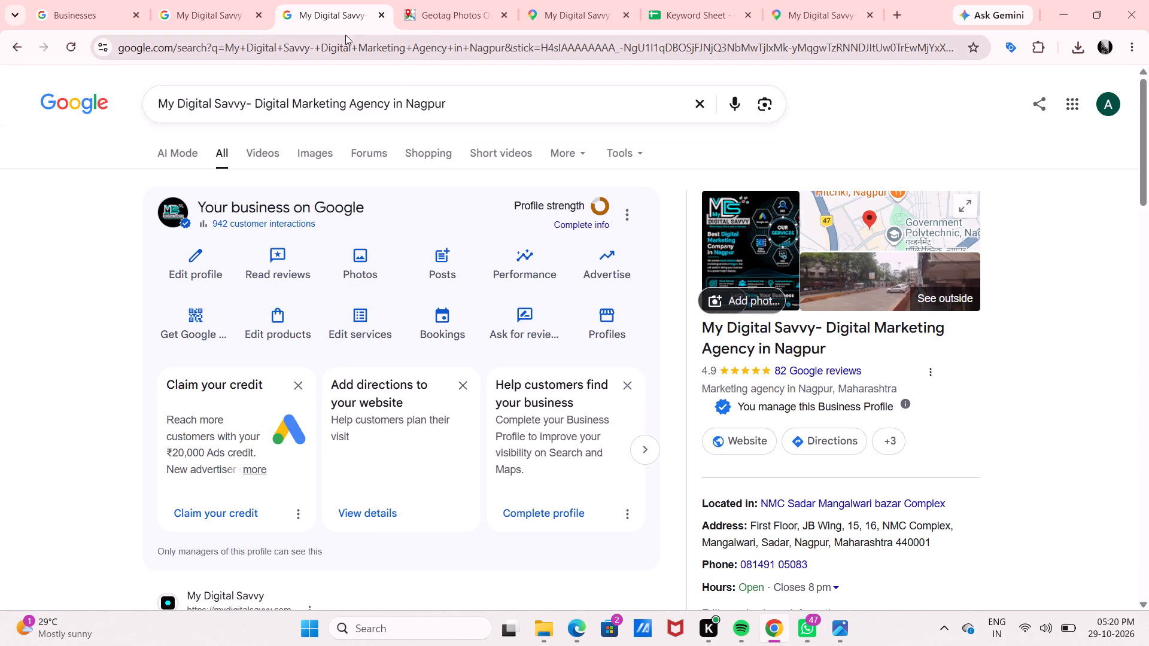
click(170, 0)
click(344, 25)
click(360, 270)
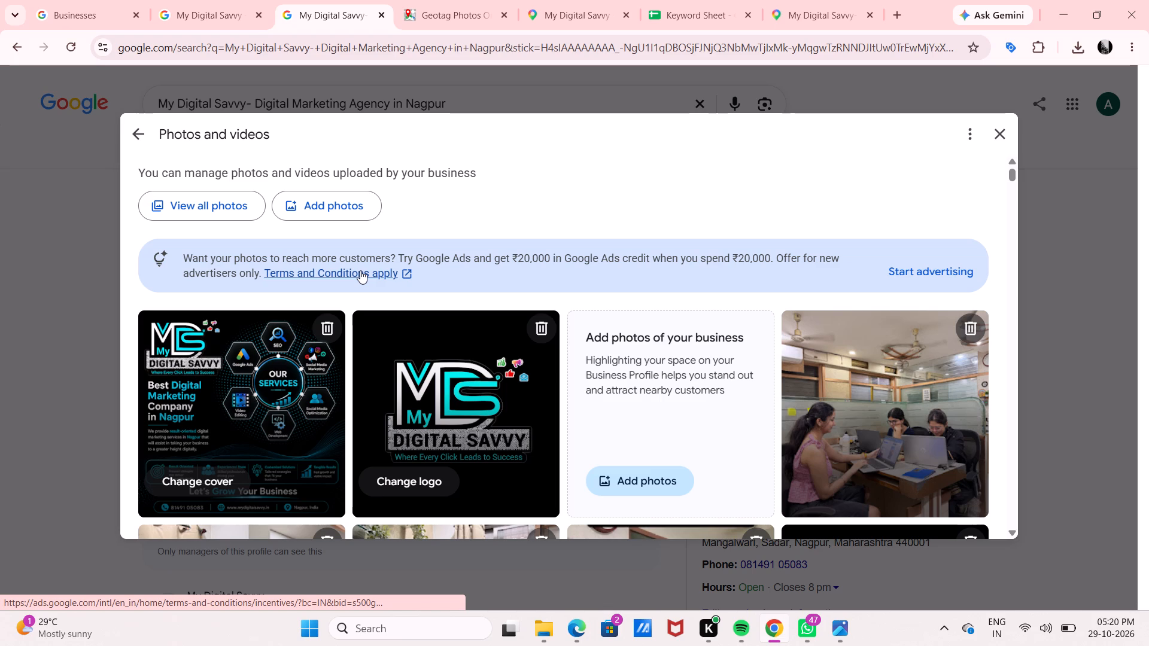
scroll(529, 344, right, 1)
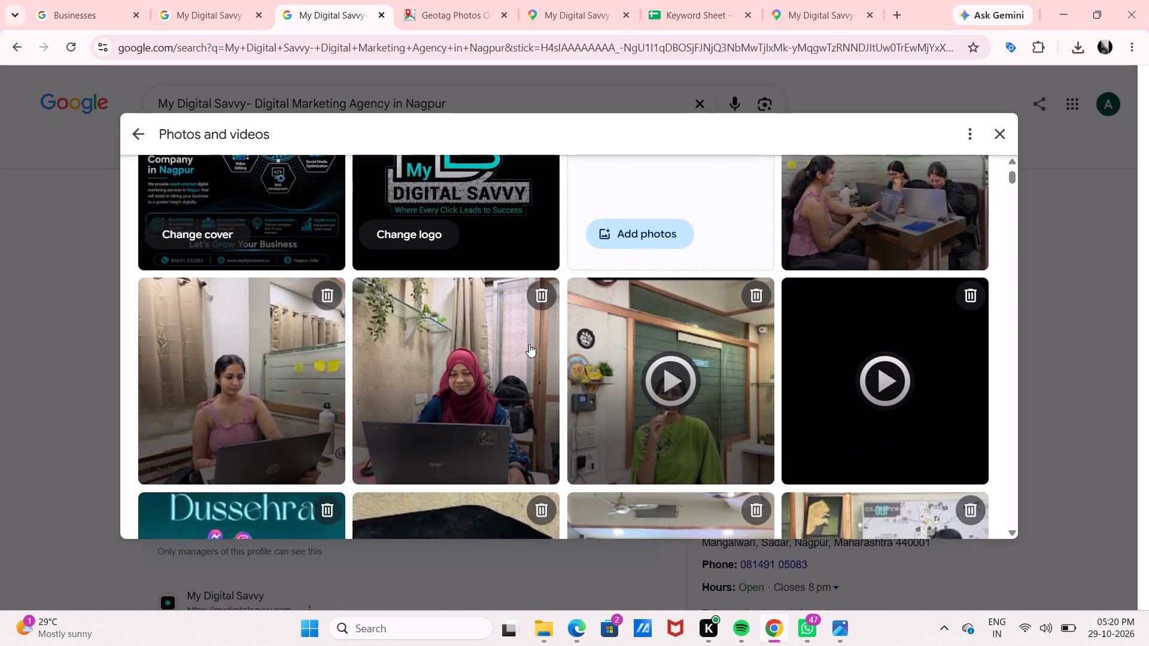
scroll(529, 344, right, 1)
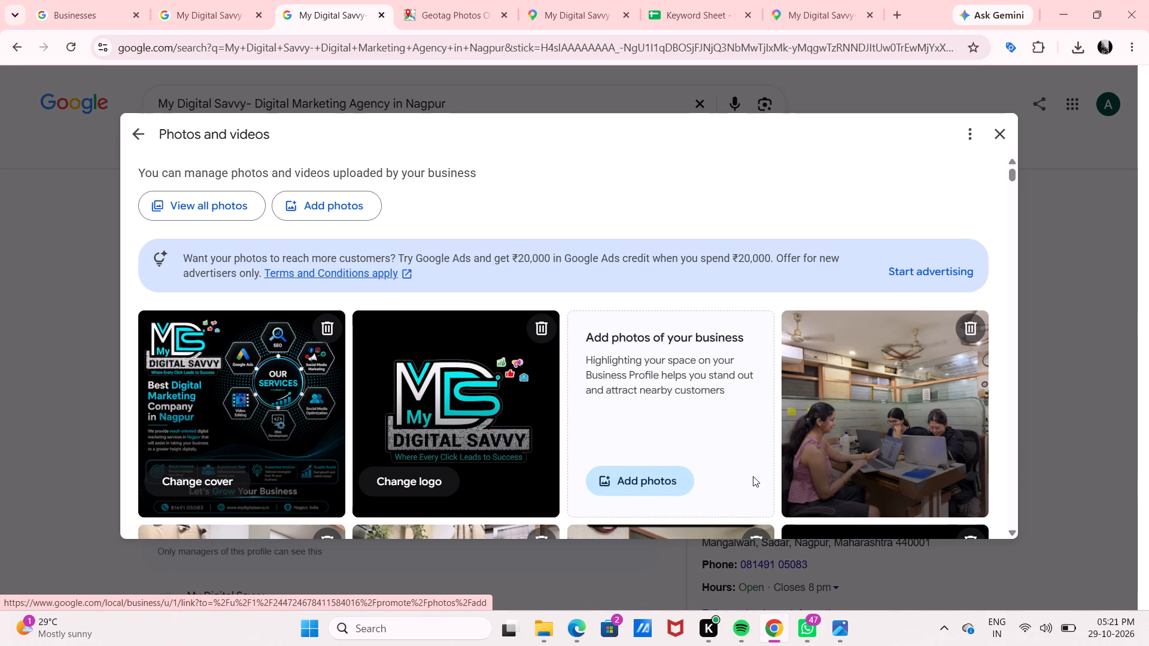
scroll(764, 526, down, 2)
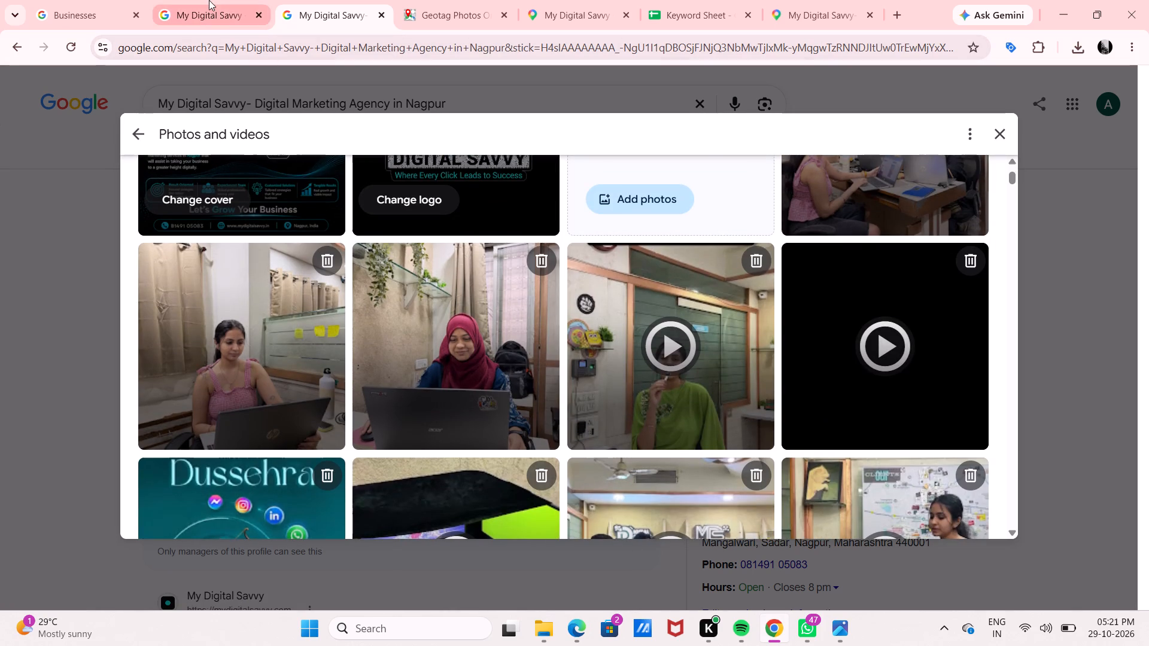
click(209, 1)
scroll(802, 462, right, 1)
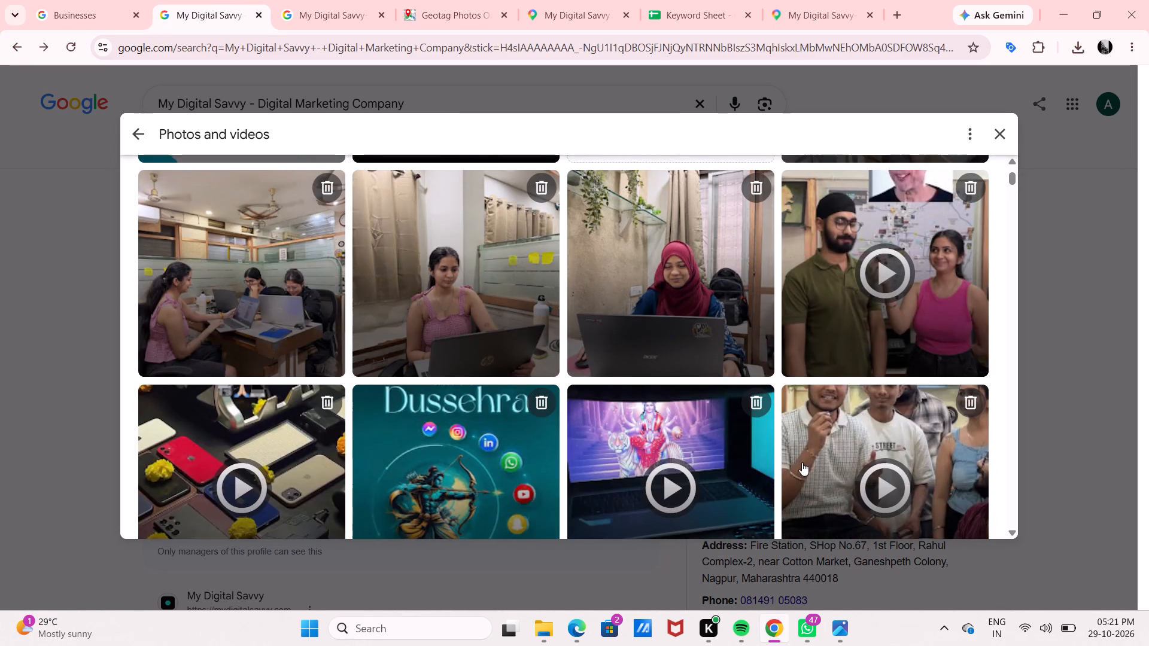
scroll(802, 462, right, 1)
scroll(683, 385, down, 1)
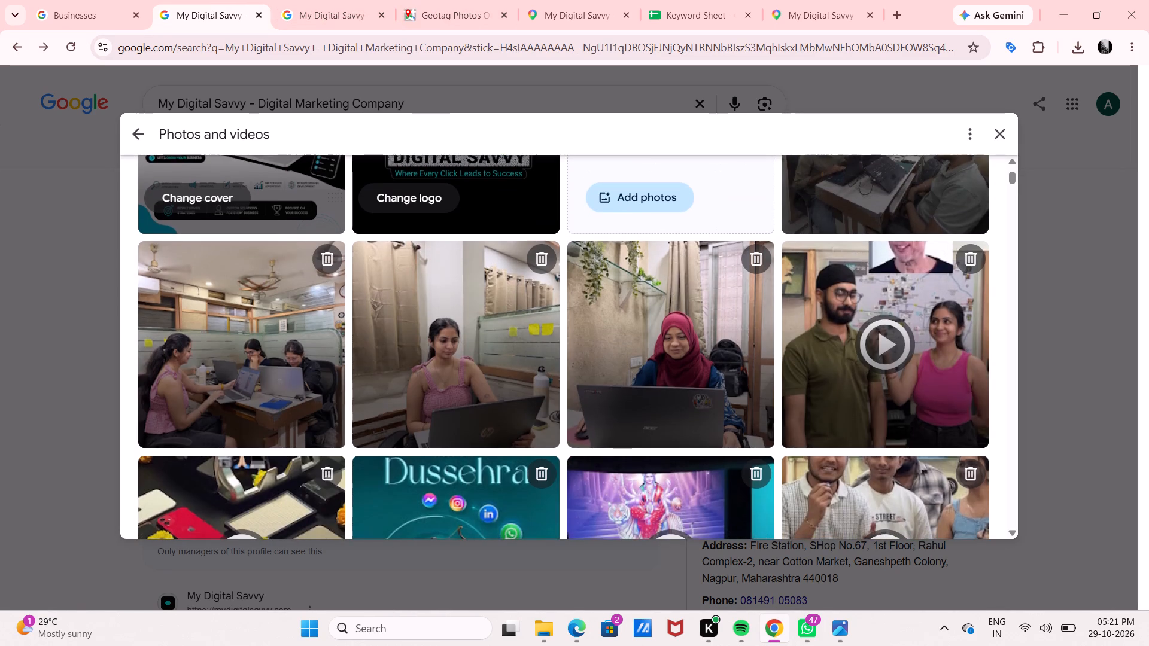
scroll(683, 385, down, 2)
click(349, 2)
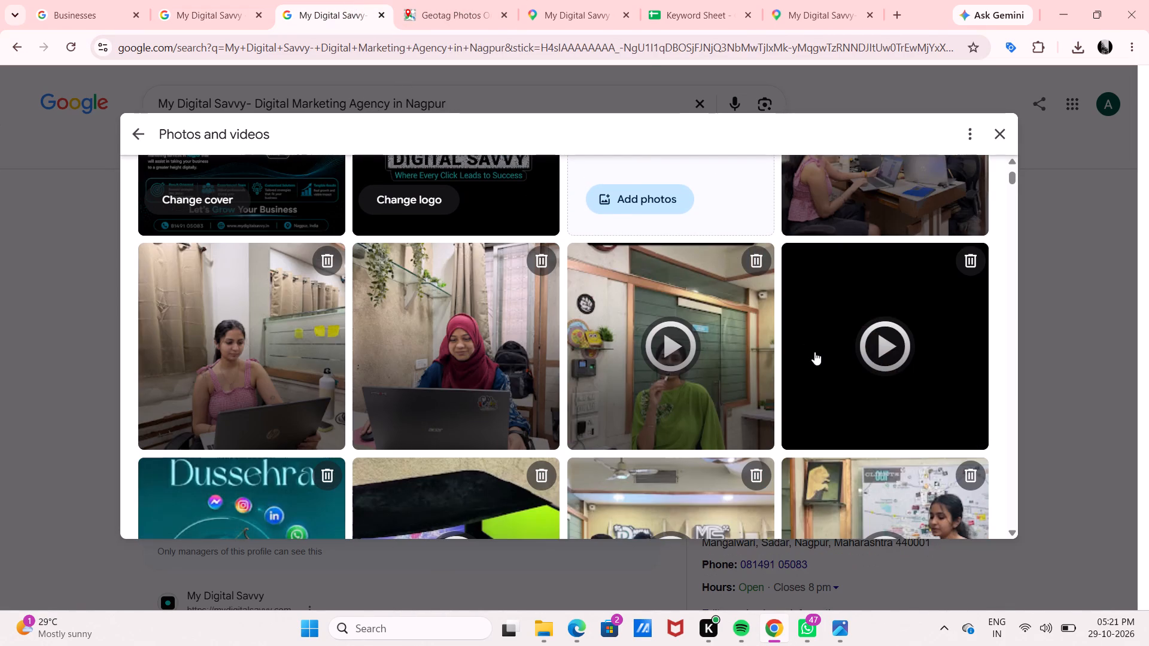
scroll(814, 352, up, 3)
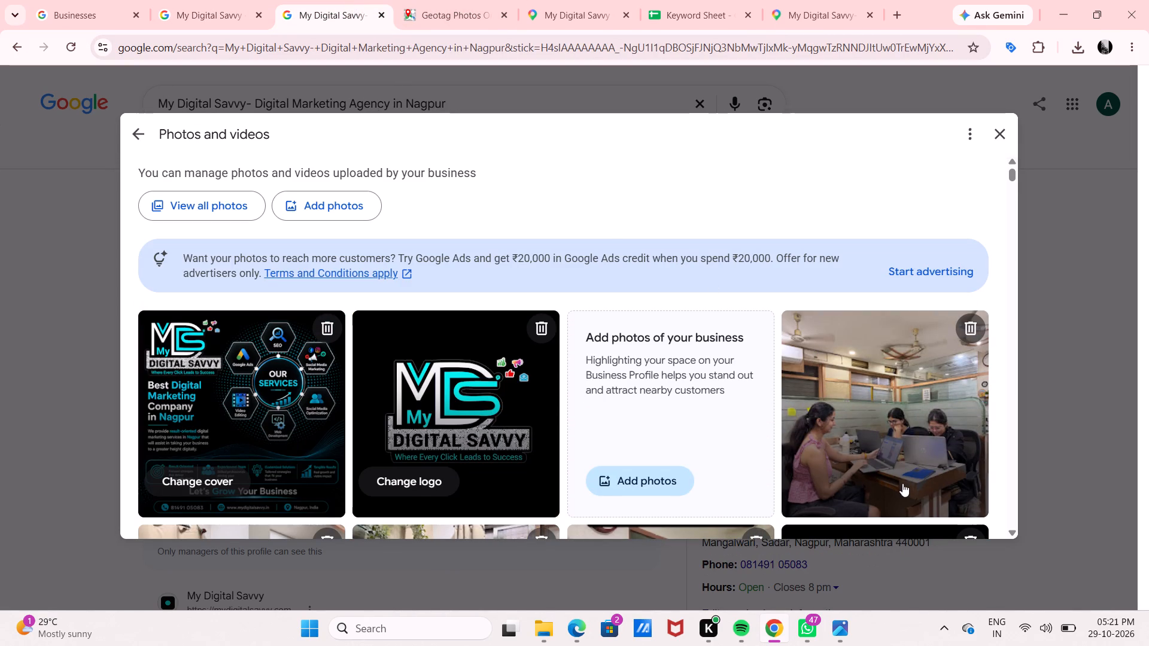
scroll(902, 483, down, 2)
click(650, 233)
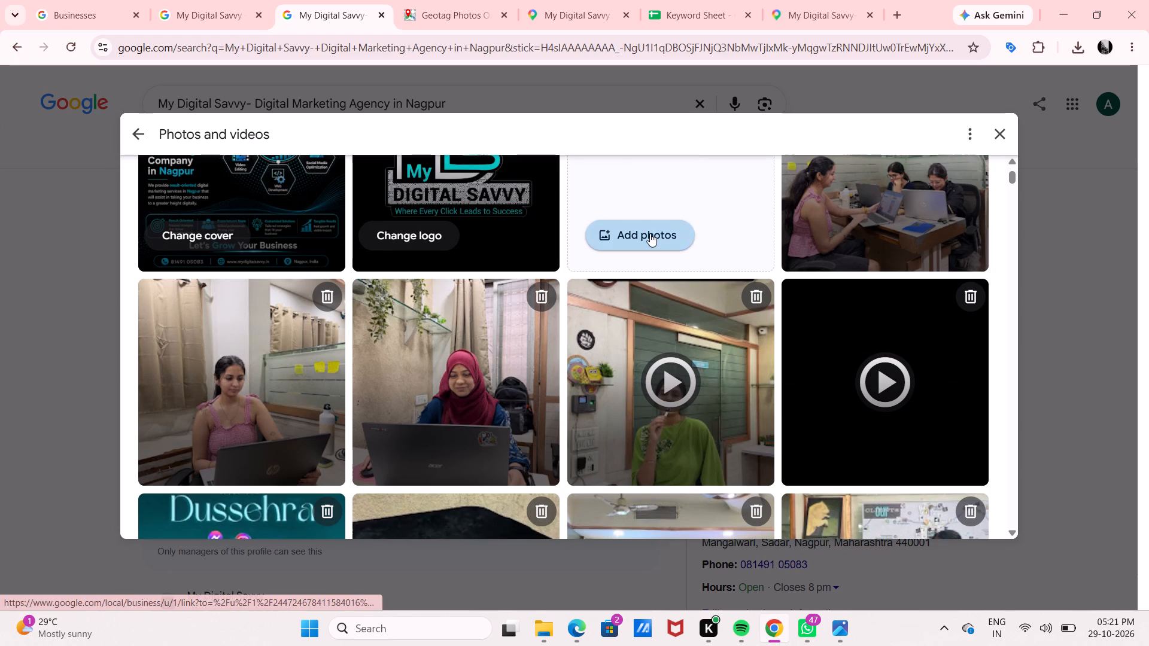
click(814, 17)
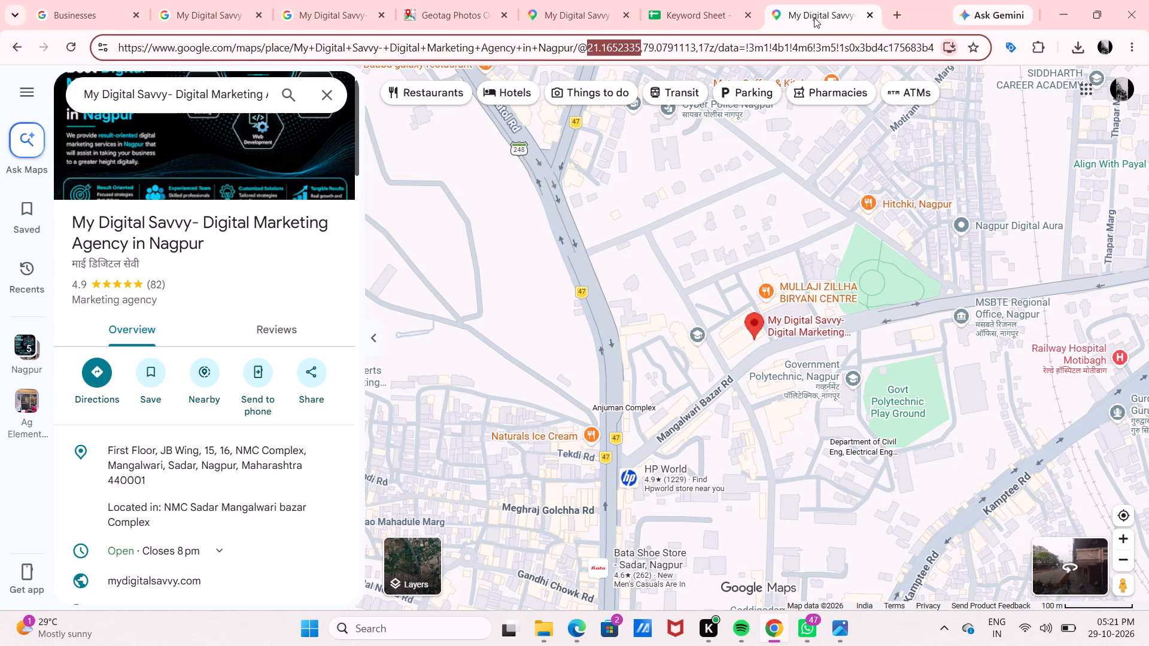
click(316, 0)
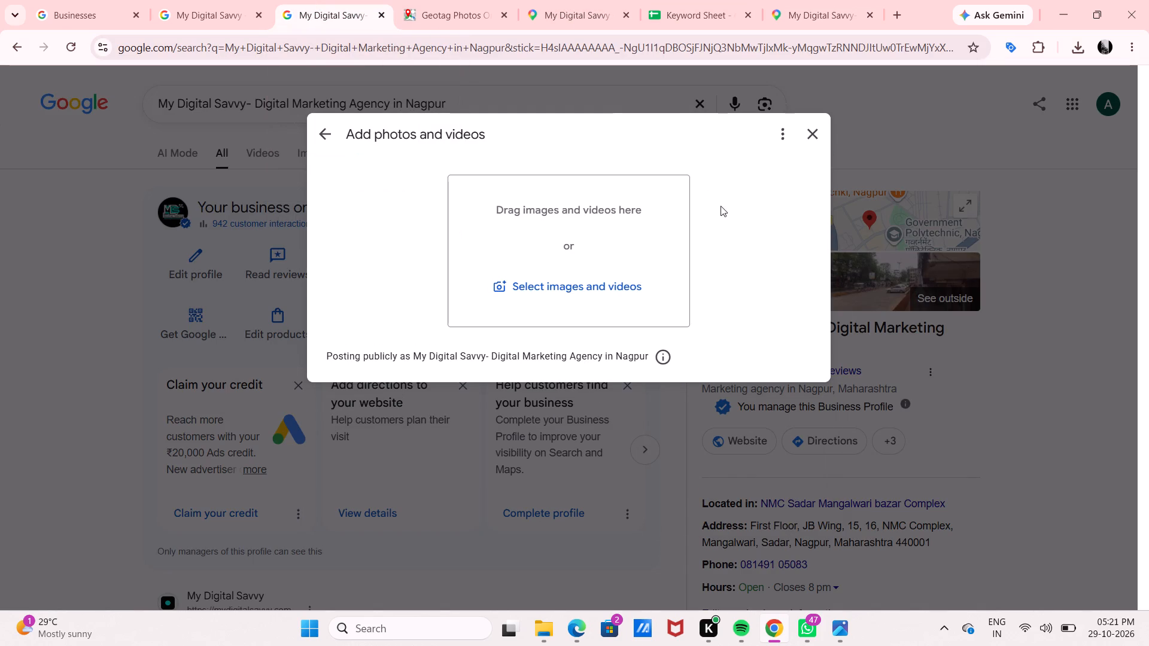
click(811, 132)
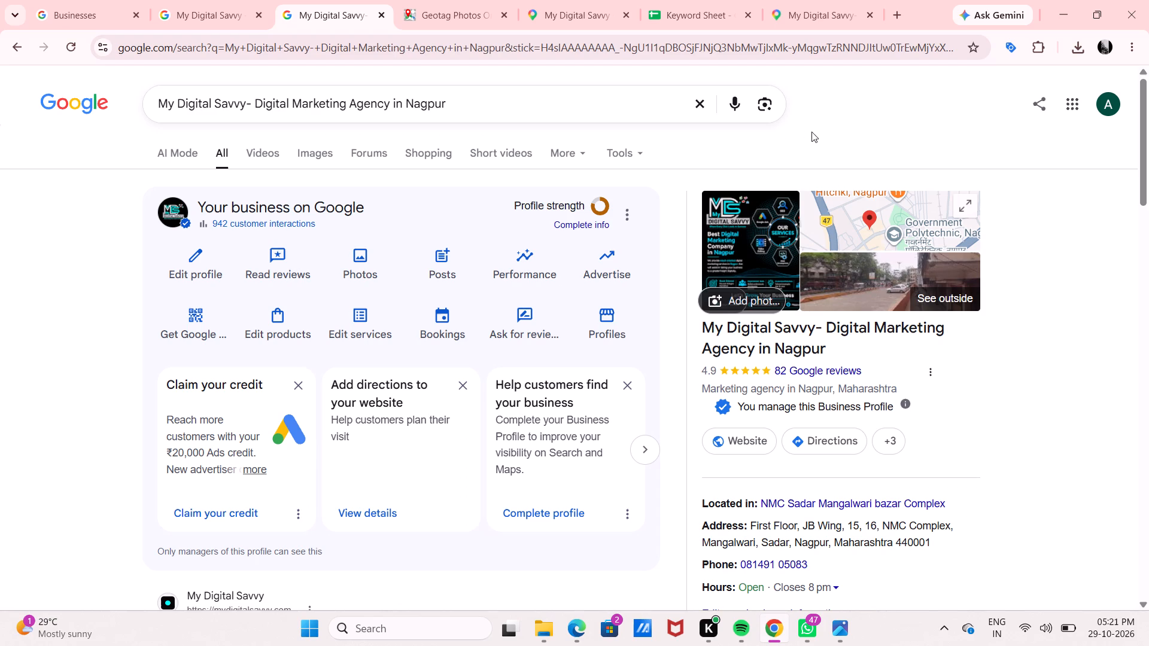
Upload the office photo savvy7 (1) from Downloads to the photos of the Digital Marketing Agency in Nagpur business profile.
click(366, 264)
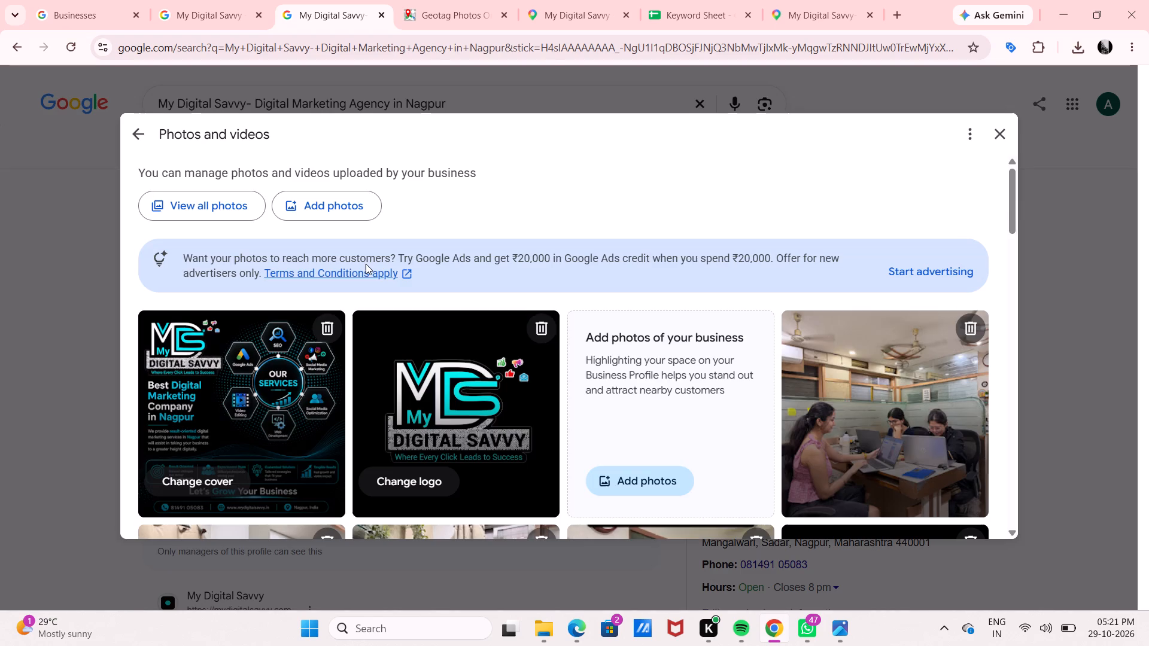
scroll(786, 438, down, 2)
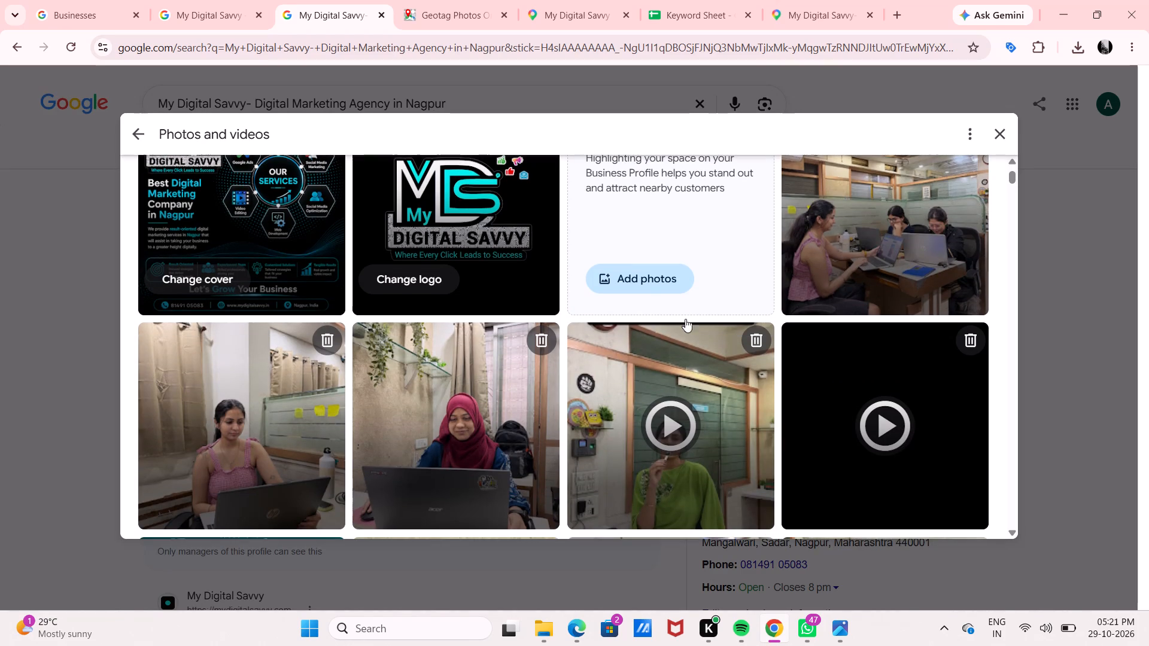
click(630, 276)
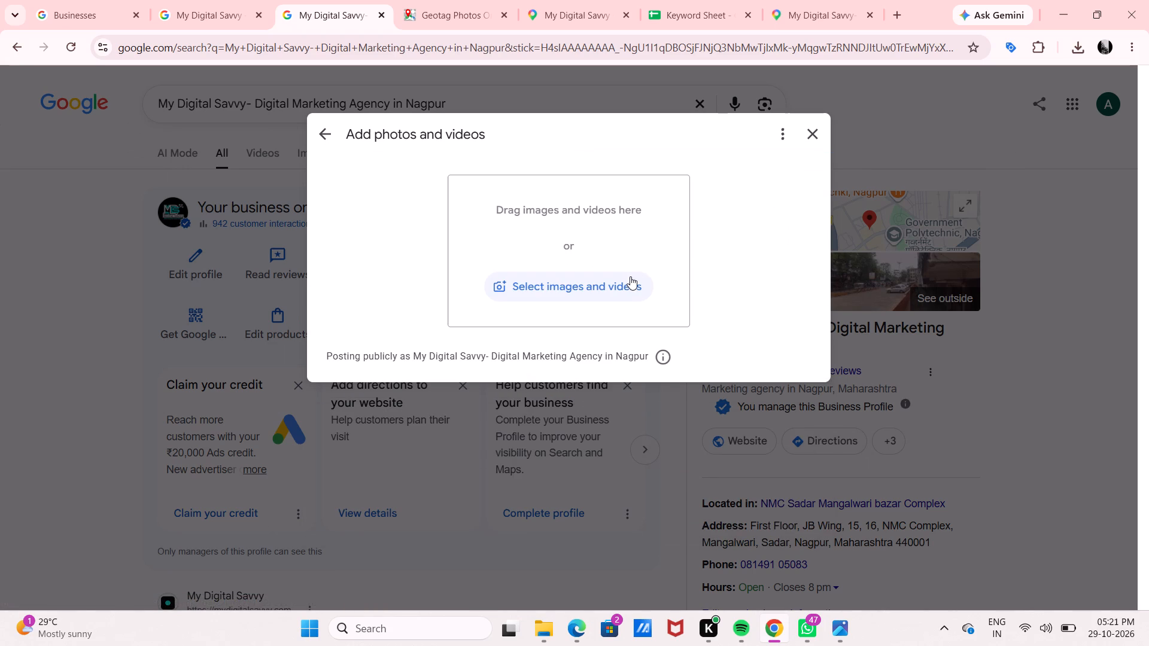
click(583, 284)
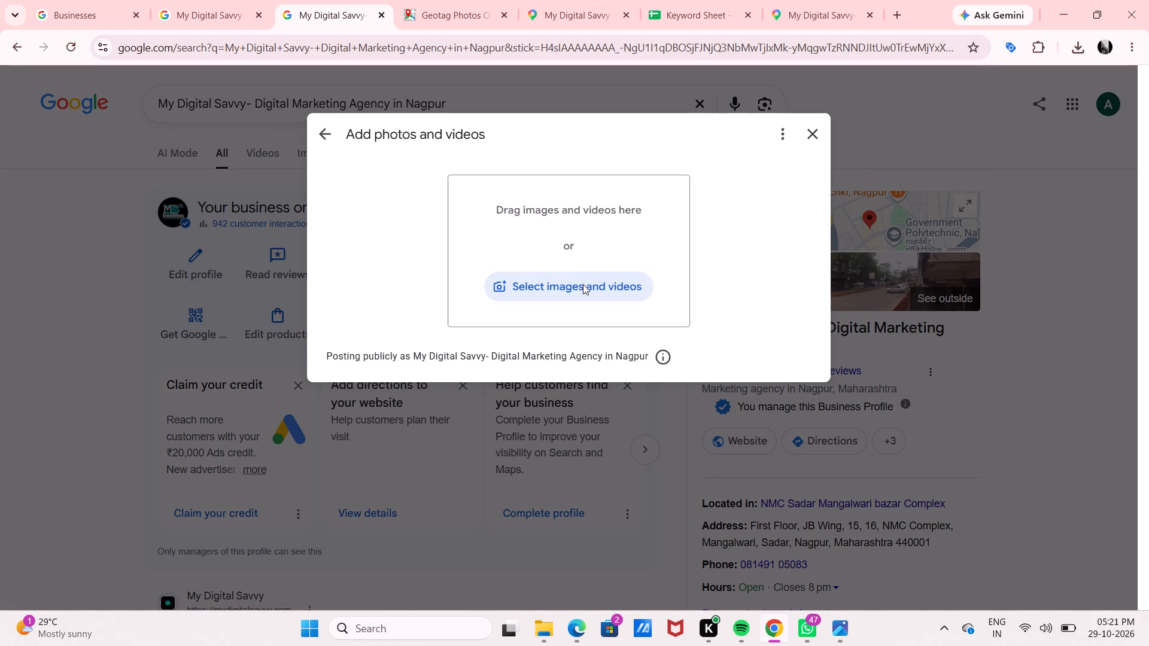
scroll(233, 196, down, 10)
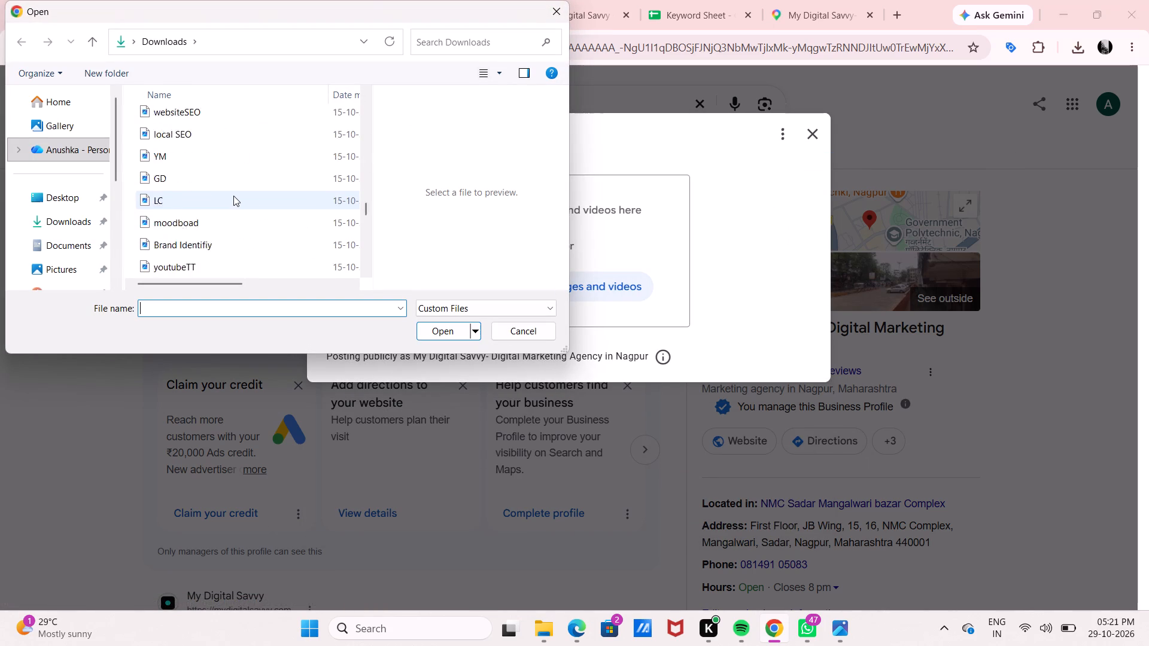
scroll(233, 196, down, 20)
scroll(233, 196, down, 3)
click(189, 268)
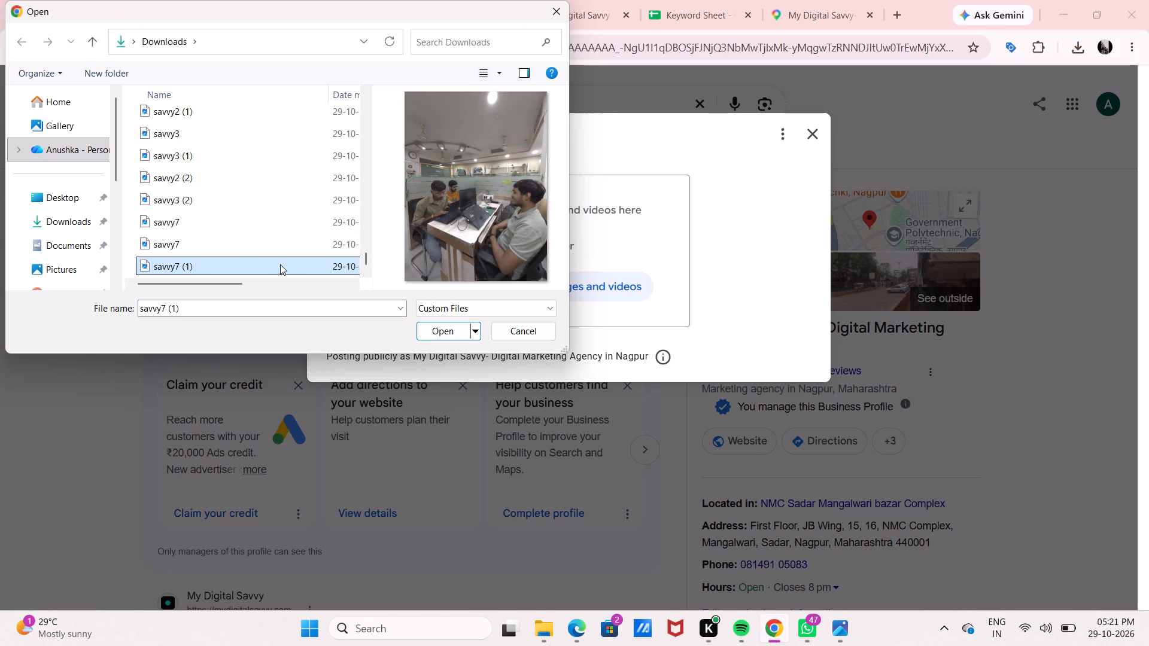
click(270, 246)
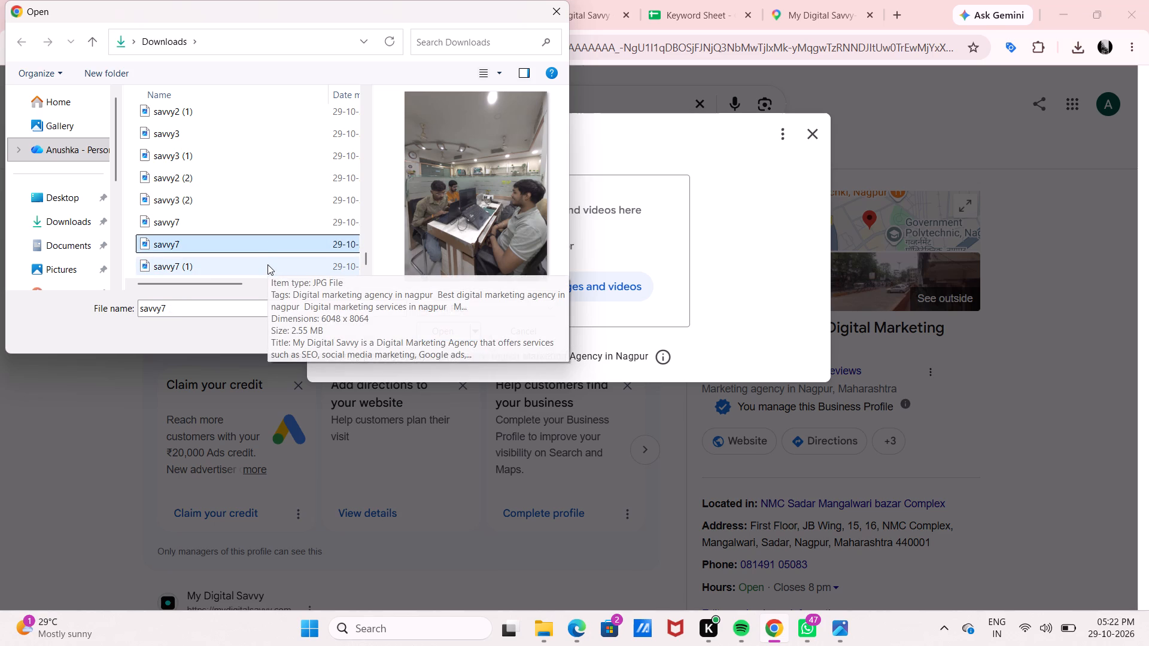
click(268, 264)
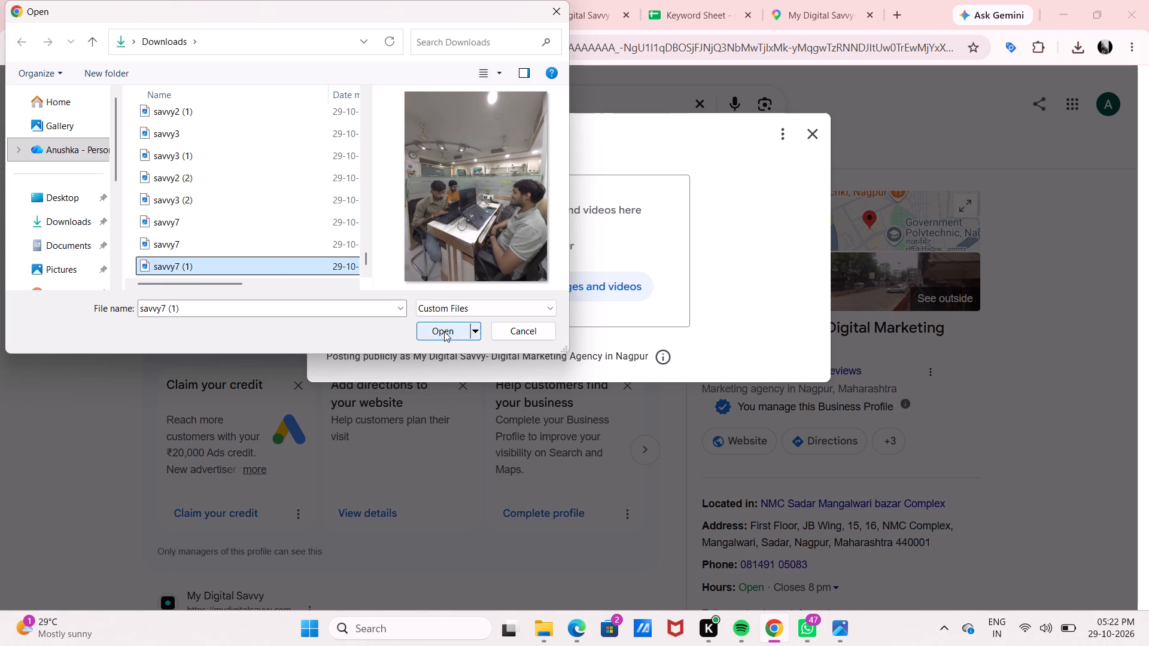
click(444, 331)
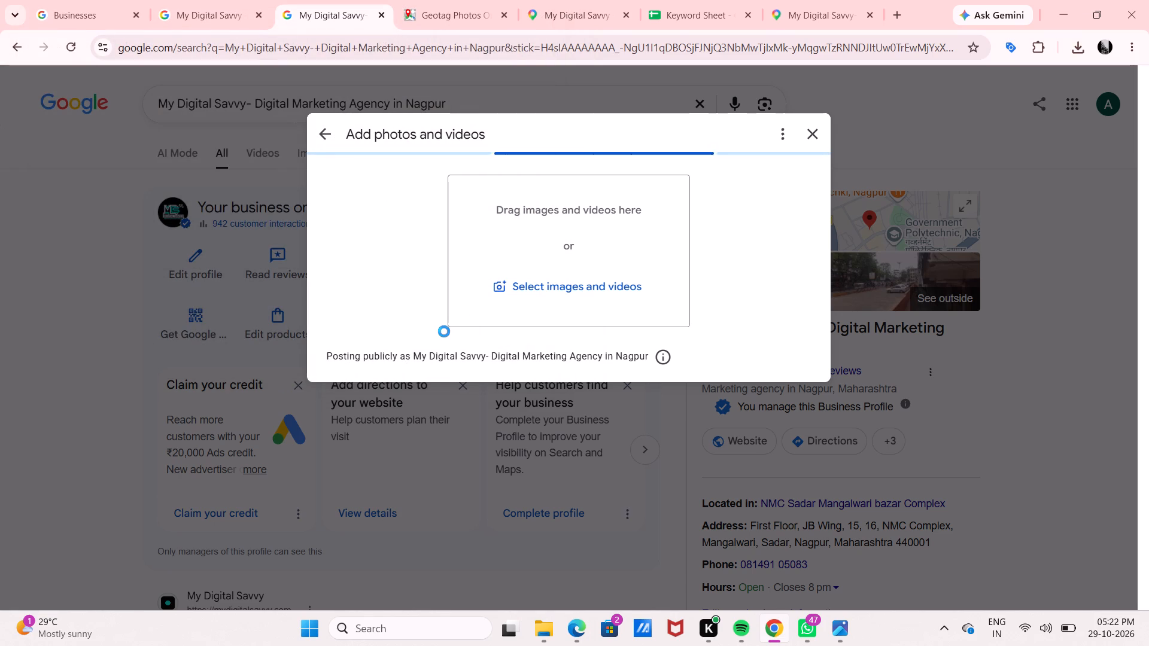
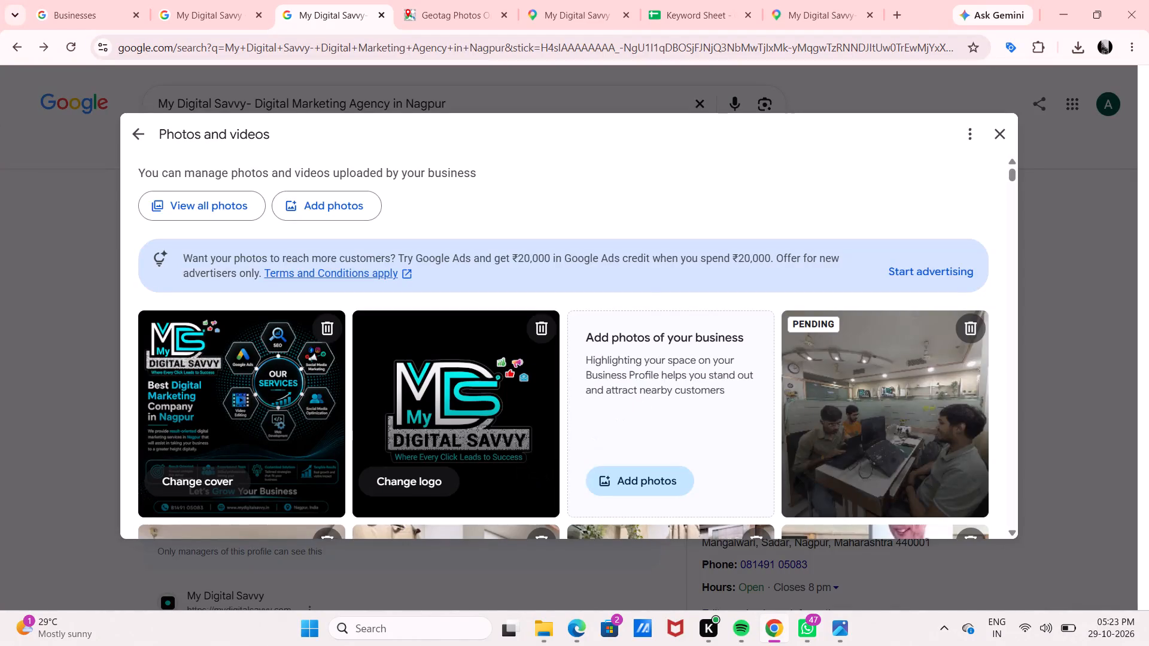
Check the status of the newly uploaded office photo in both My Digital Savvy business profiles, reopening the Nagpur agency's photos.
scroll(641, 393, down, 2)
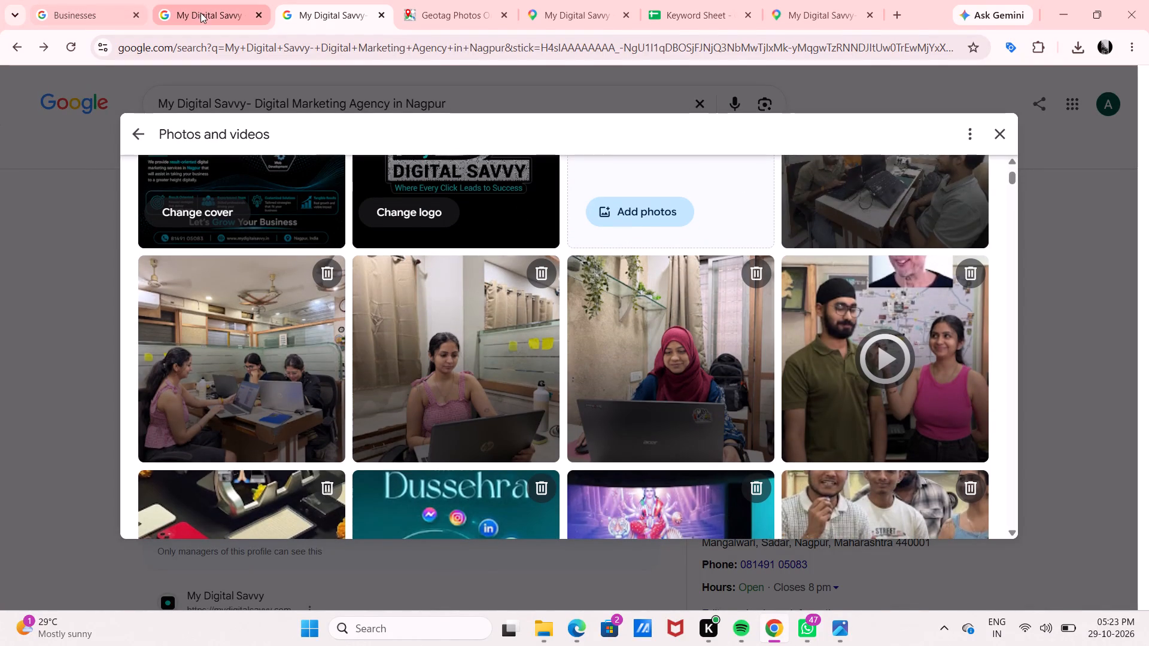
click(200, 13)
scroll(648, 373, up, 3)
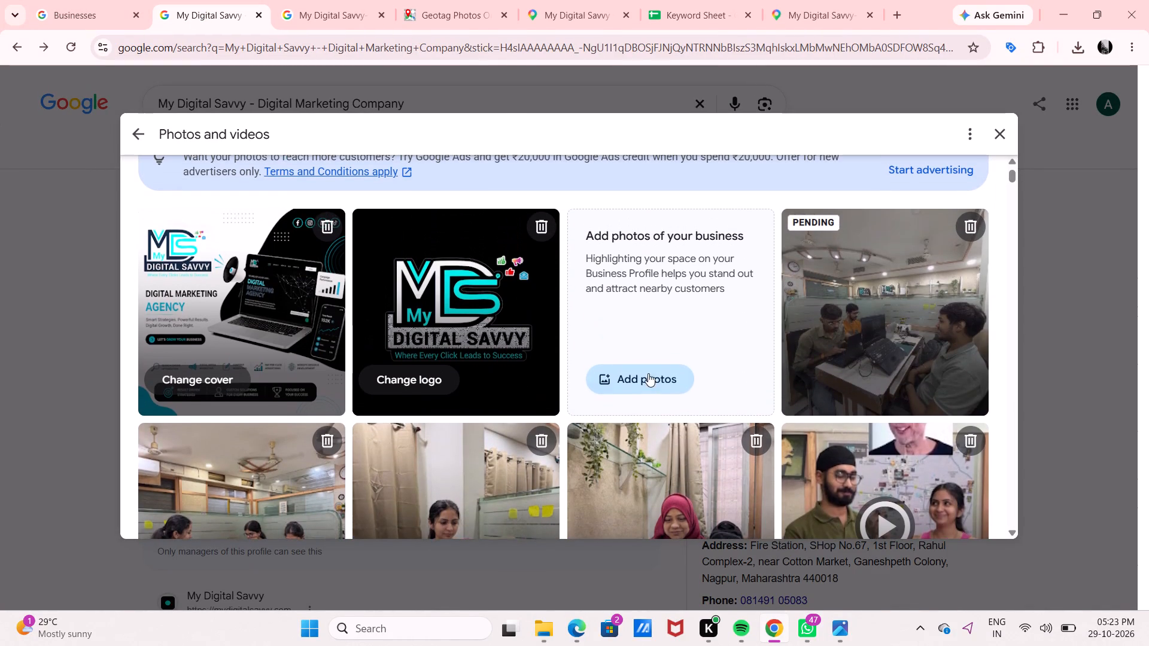
click(324, 2)
scroll(743, 424, up, 1)
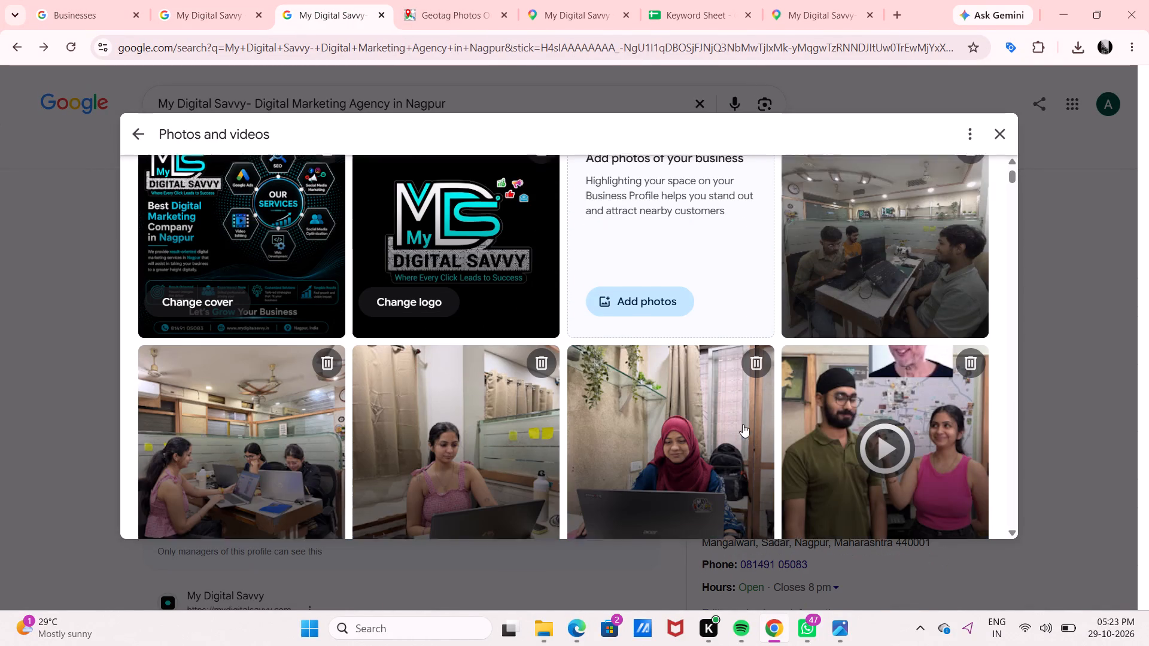
scroll(743, 424, up, 1)
click(995, 127)
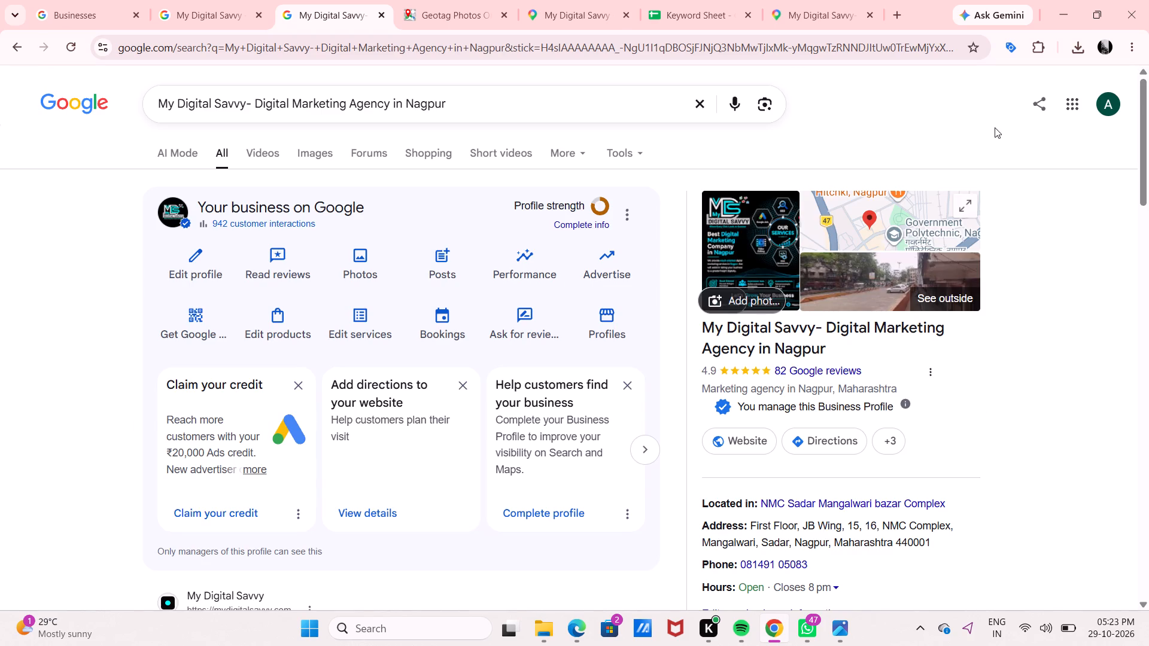
click(357, 266)
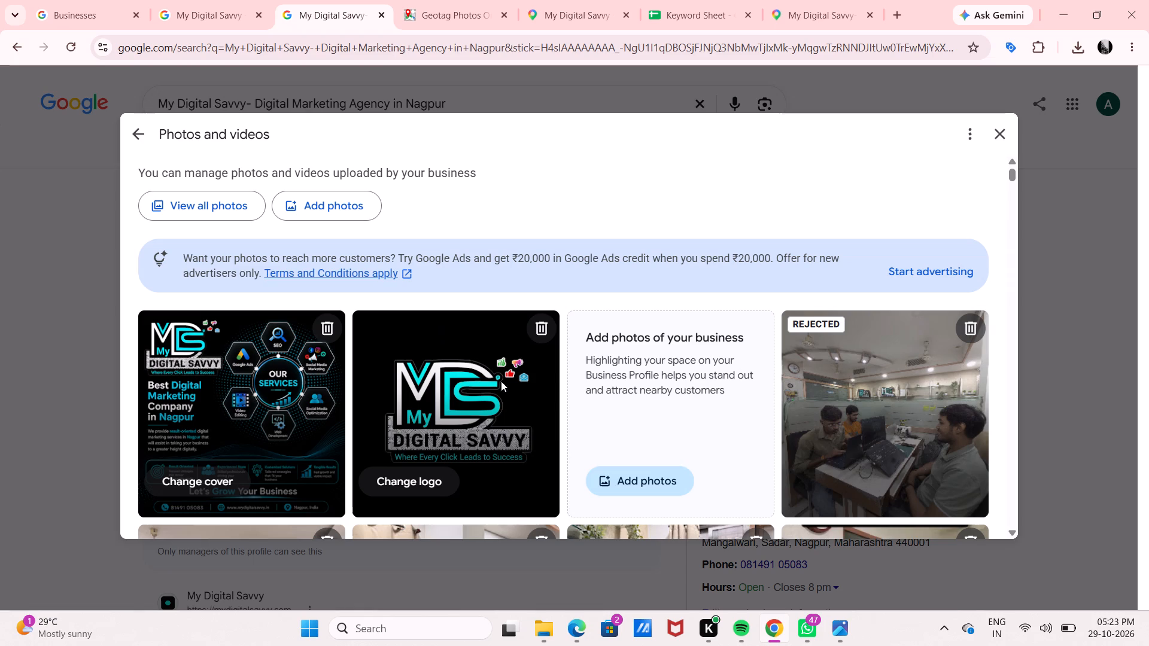
scroll(680, 438, right, 1)
Review the savvy7 photo's geotags and description in GeoImgr against the Nagpur agency's coordinates in Google Maps.
click(461, 0)
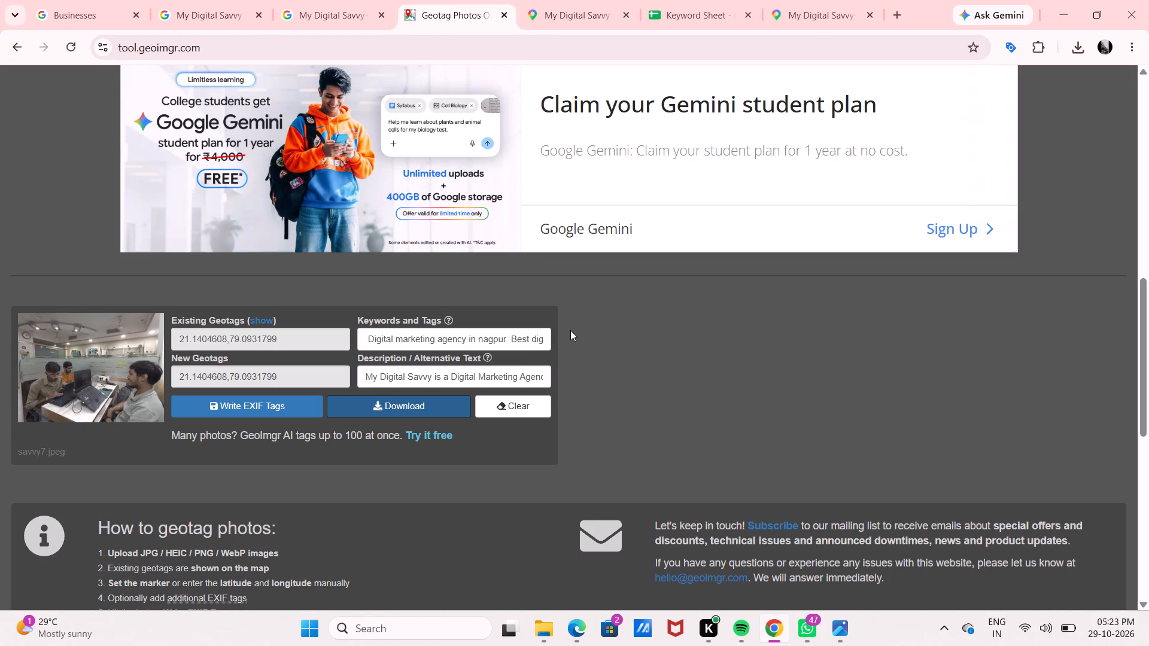
click(504, 377)
drag(510, 378, 524, 377)
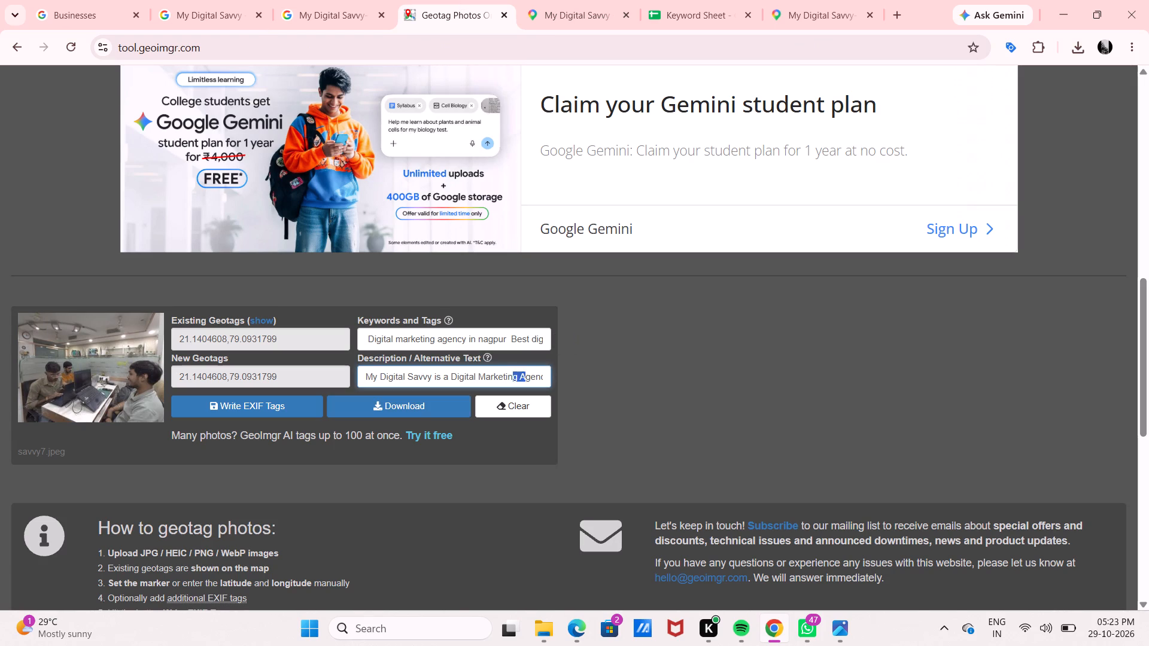
drag(524, 377, 253, 397)
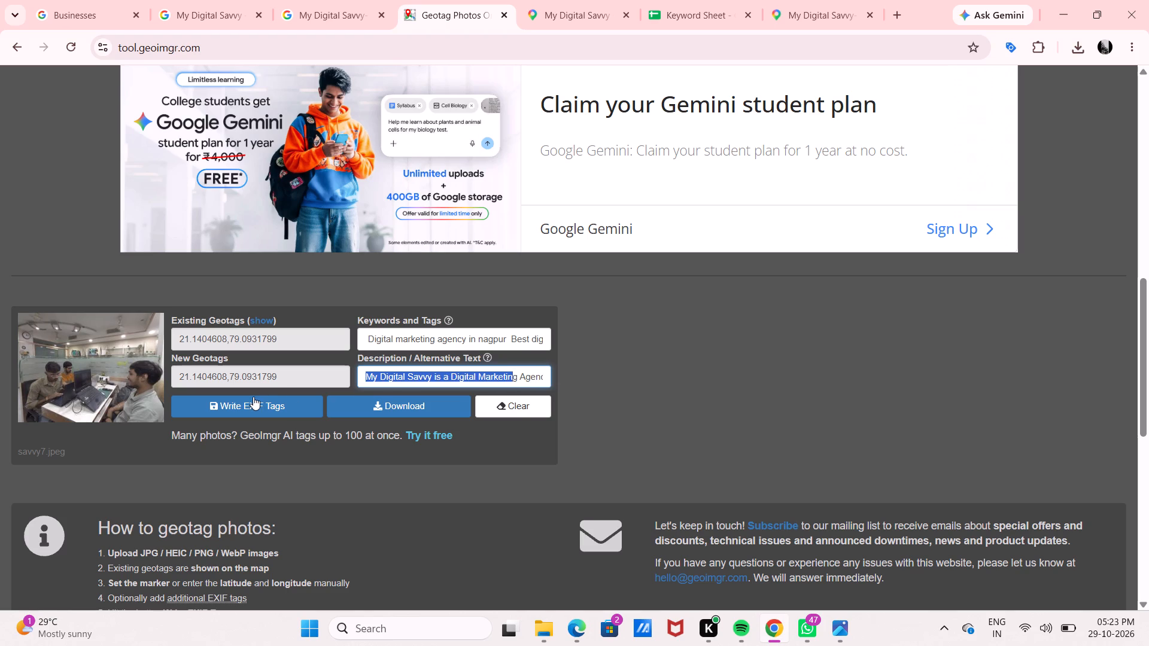
click(680, 432)
scroll(680, 432, up, 2)
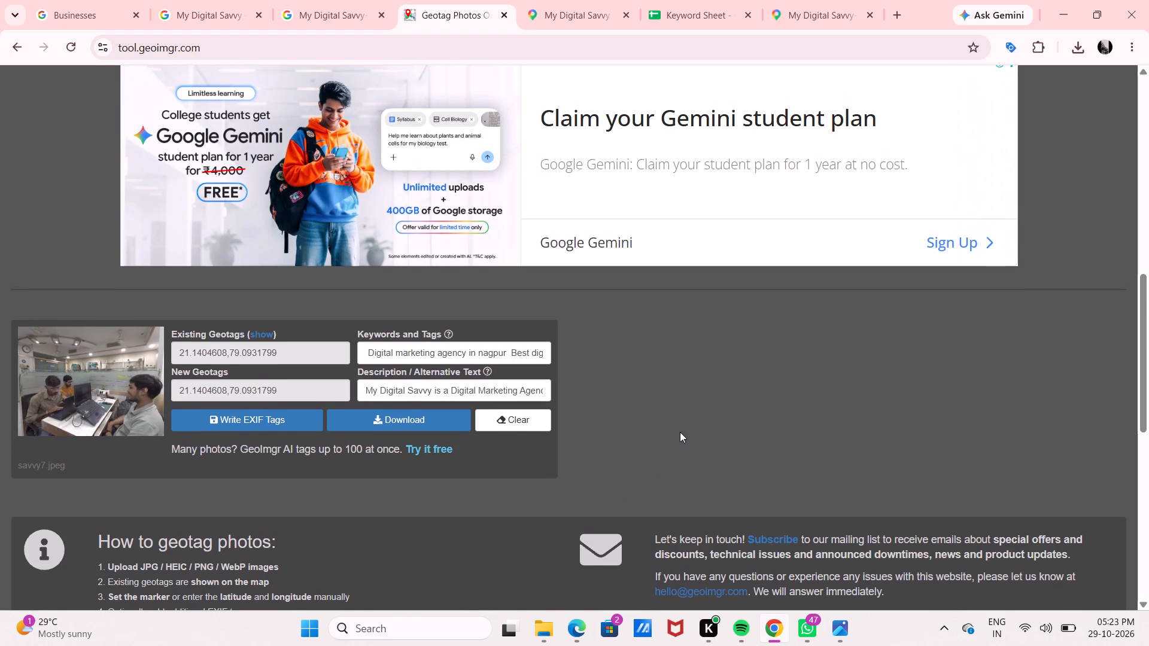
scroll(680, 432, up, 5)
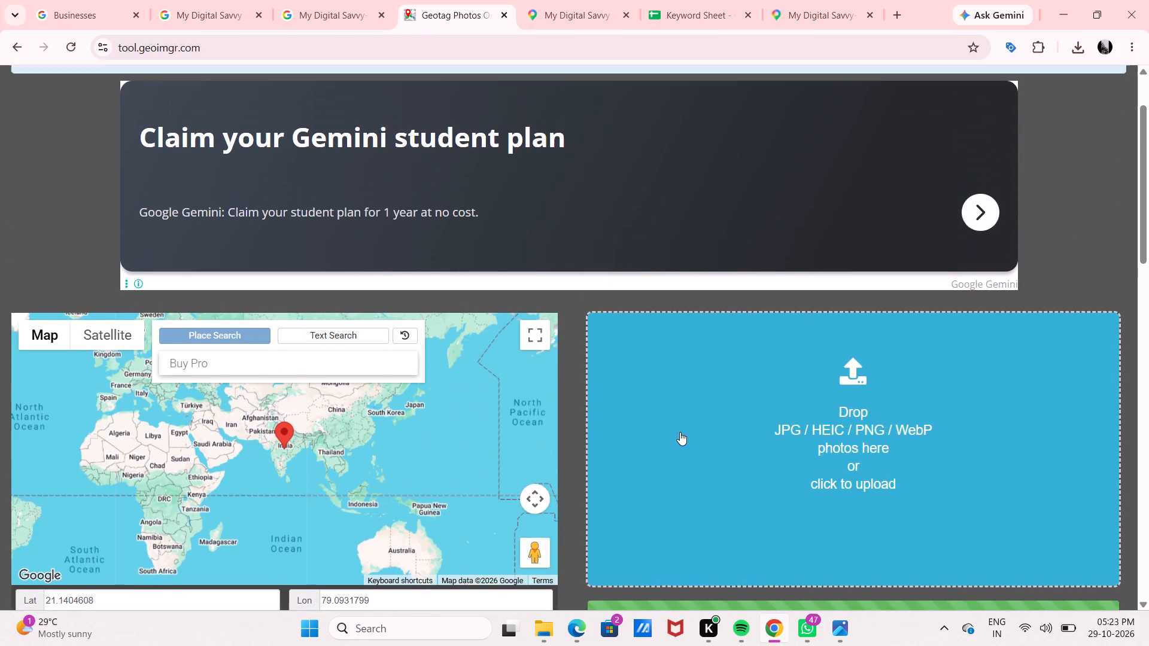
scroll(680, 432, down, 1)
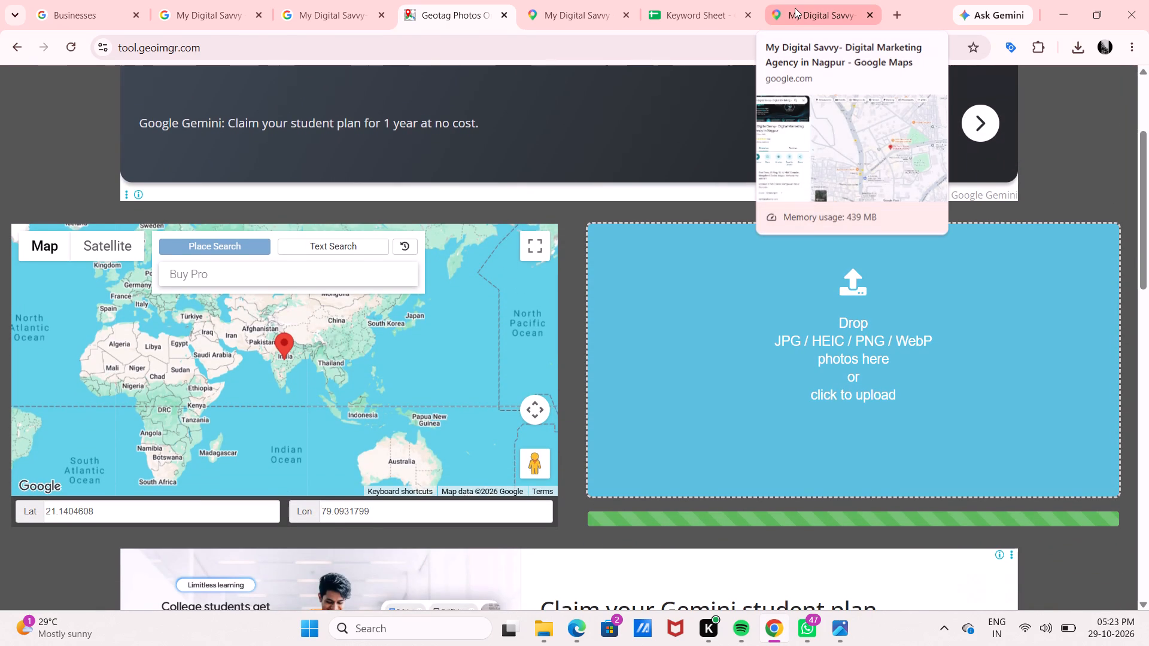
click(795, 8)
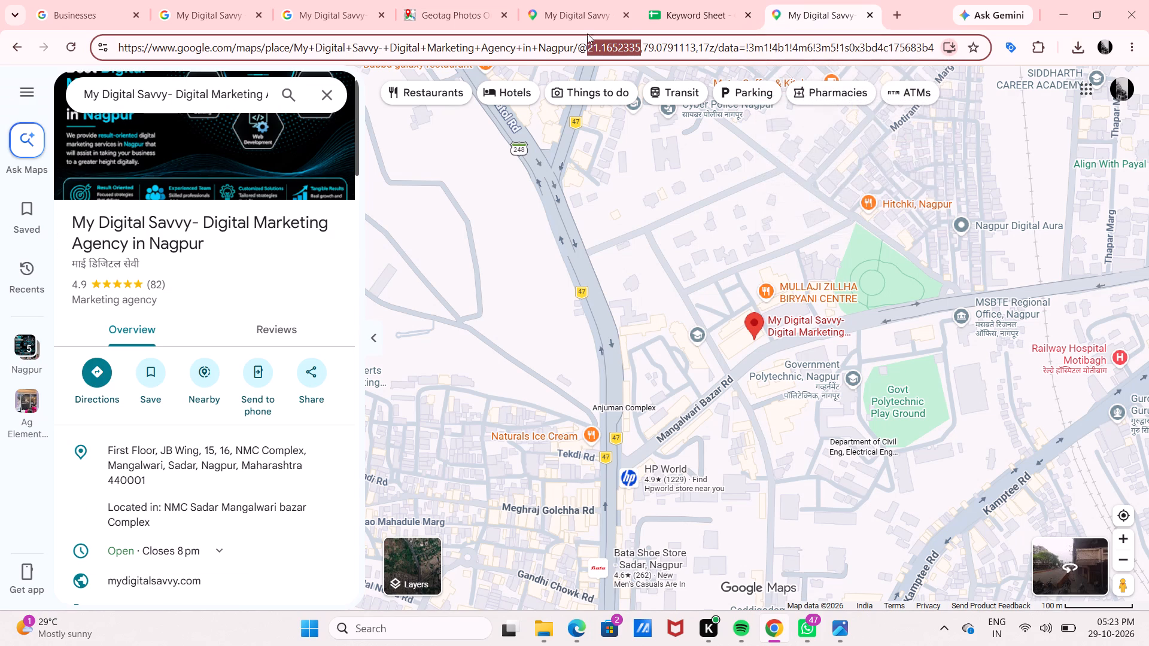
click(453, 11)
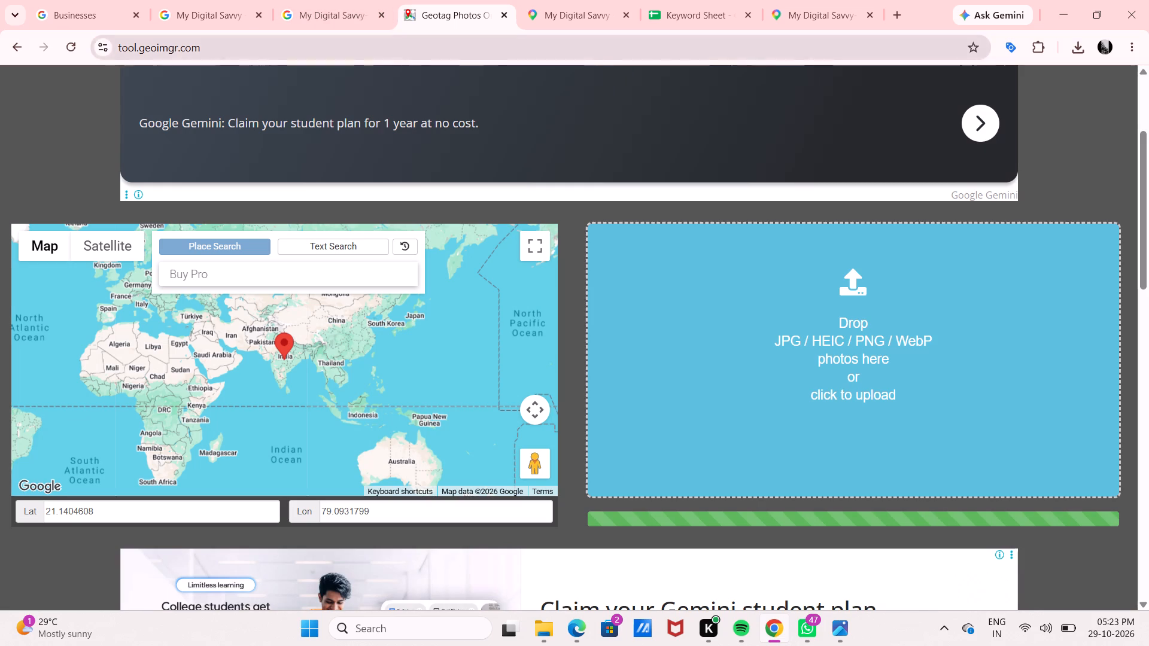
Reload GeoImgr and upload the first savvy7 photo from Downloads.
click(72, 47)
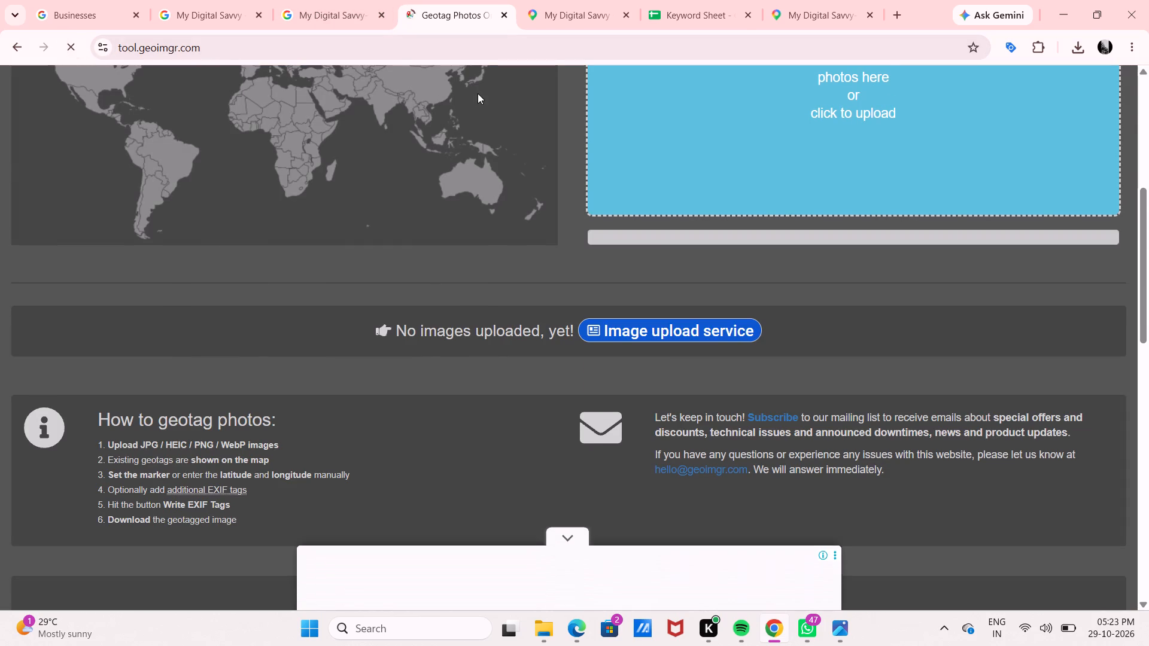
scroll(478, 93, up, 1)
click(941, 199)
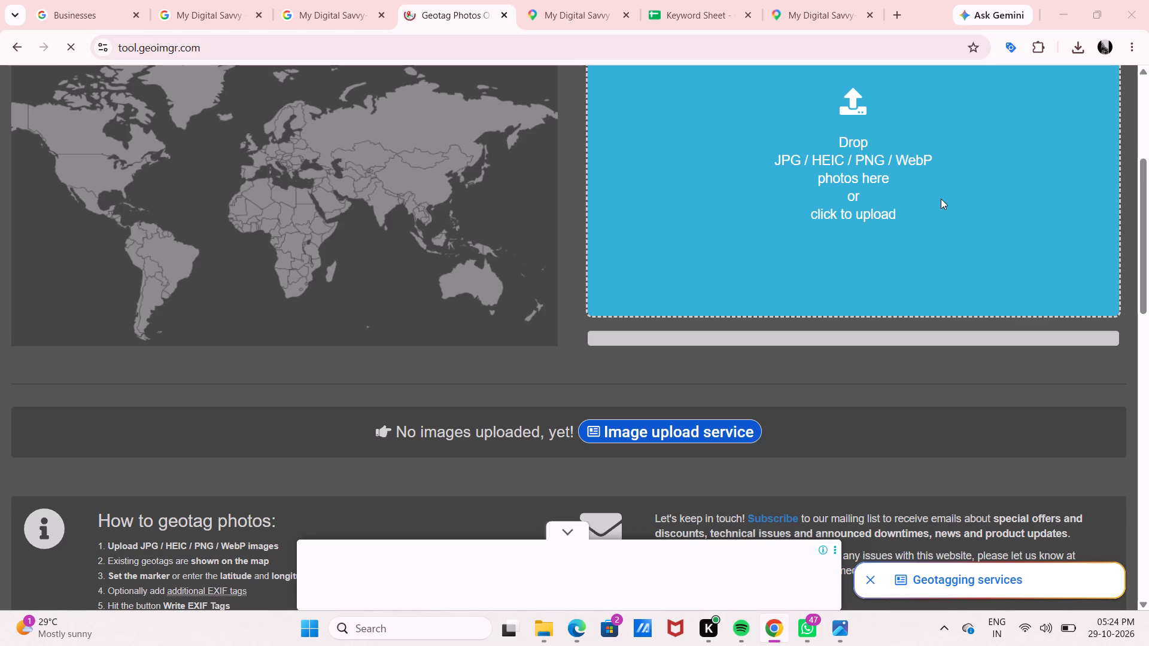
scroll(251, 194, down, 10)
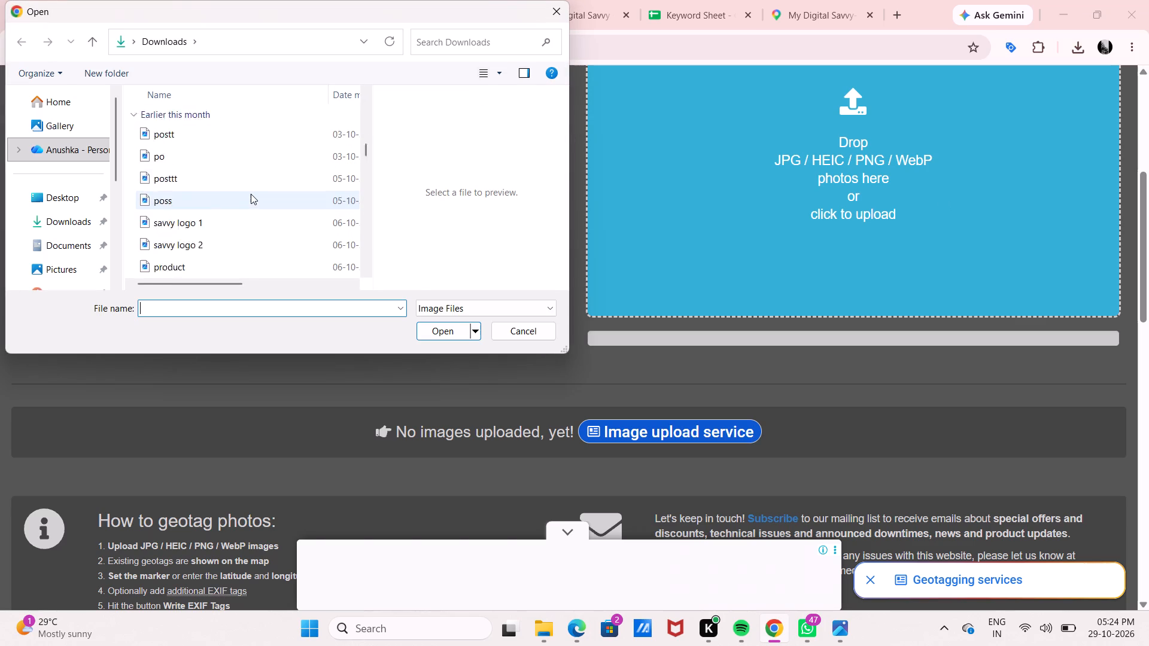
scroll(251, 194, down, 9)
click(222, 244)
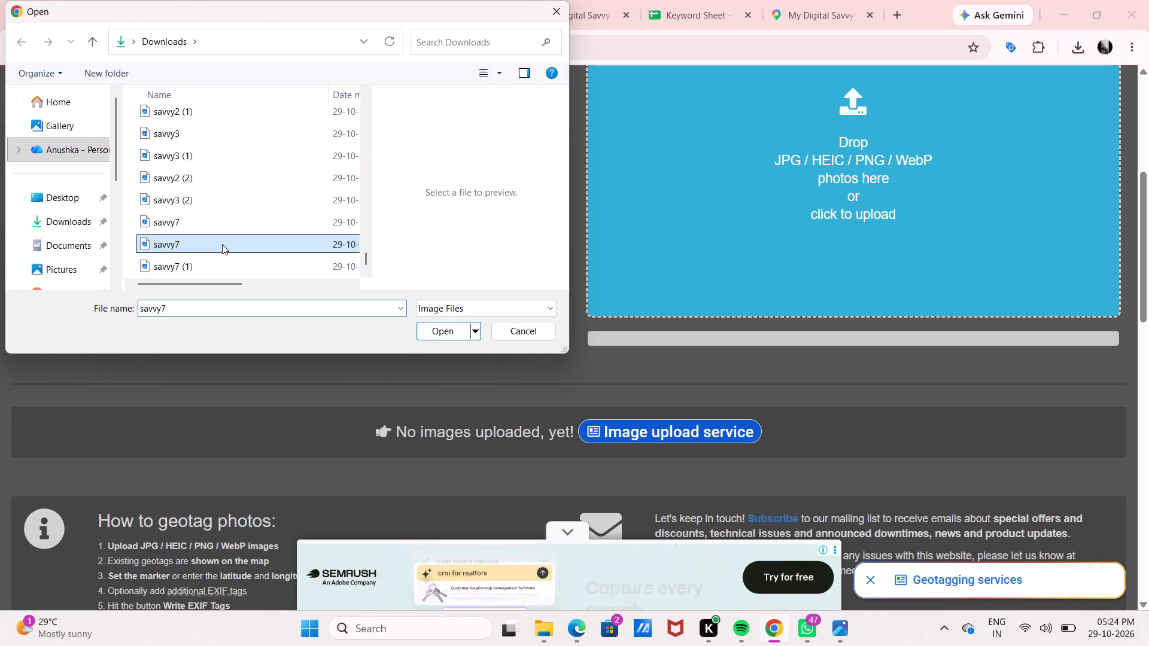
click(221, 219)
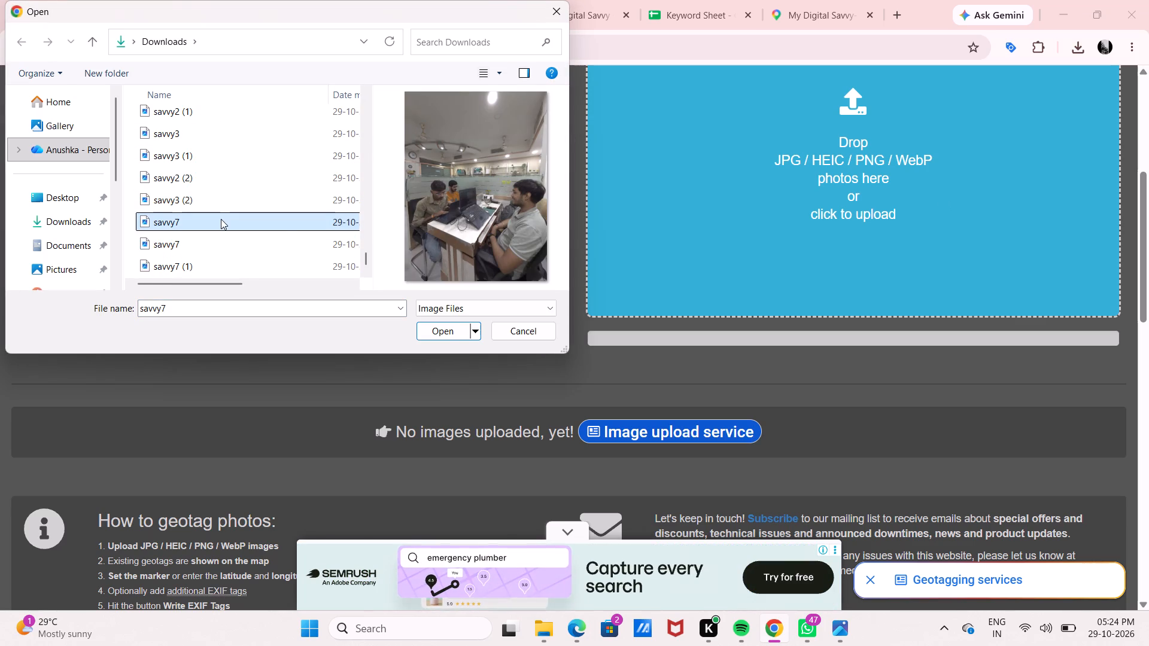
click(440, 337)
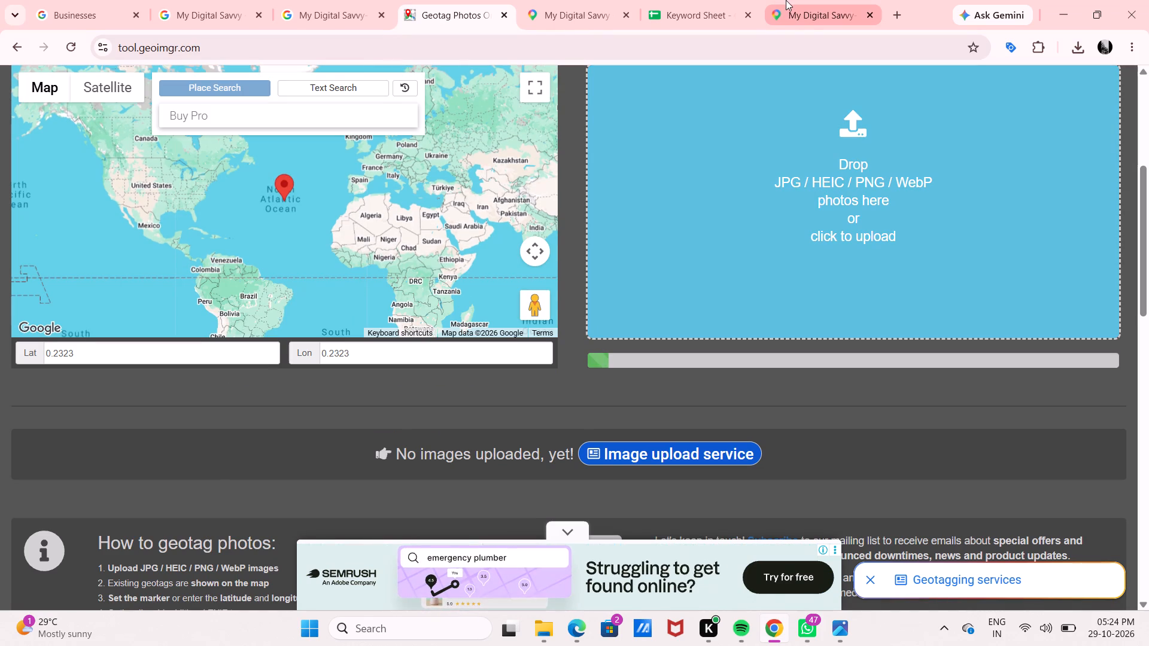
Copy the Nagpur agency's latitude from its Google Maps address and set the GeoImgr latitude to 21.1652335.
click(788, 0)
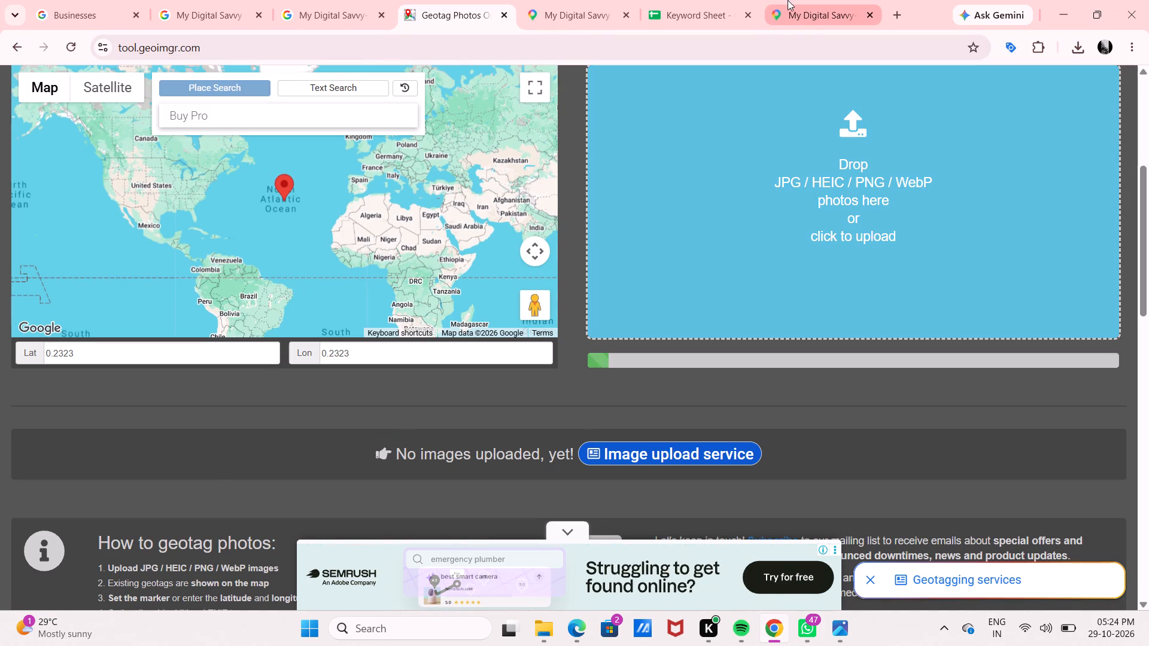
key(ctrl+c)
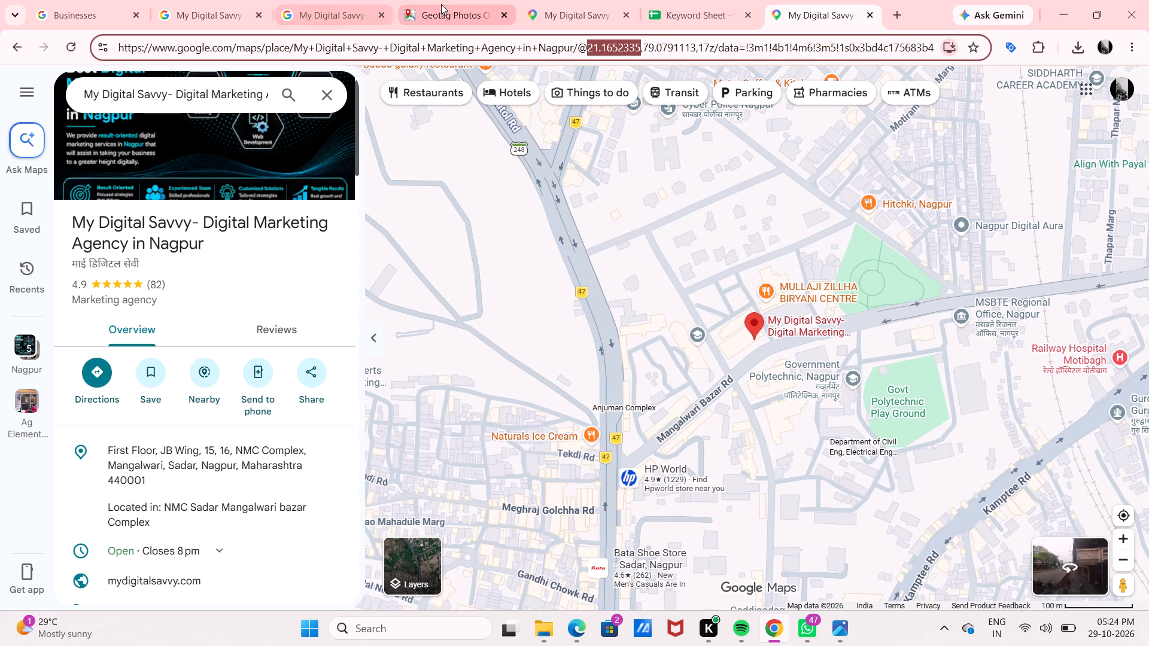
click(441, 4)
click(689, 214)
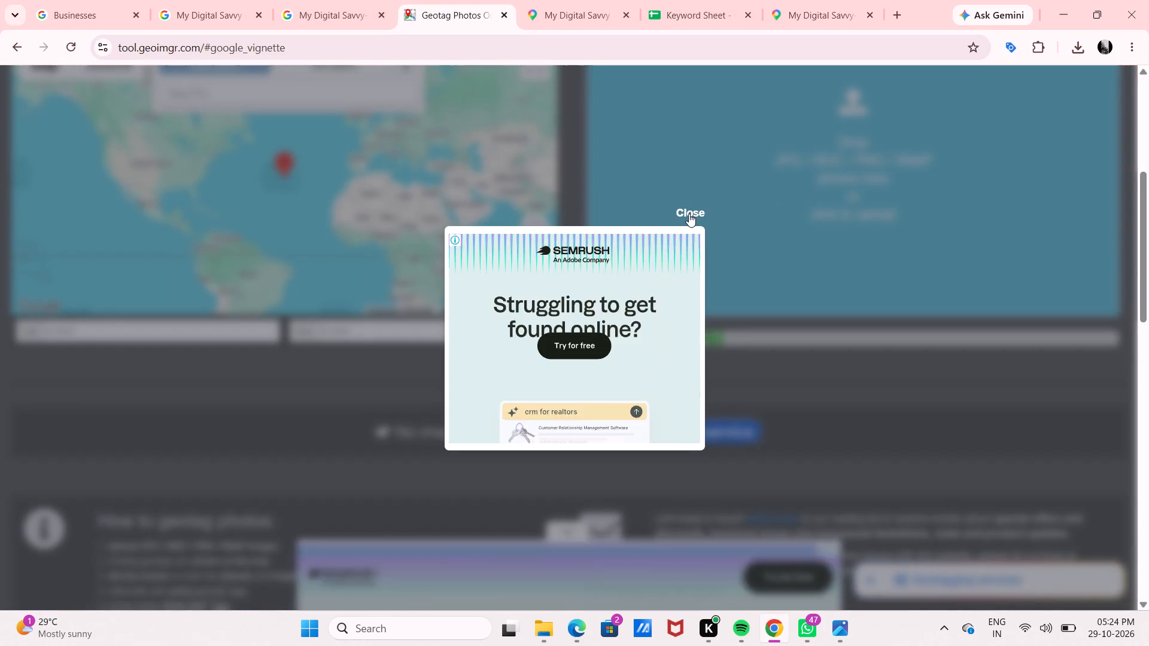
click(189, 337)
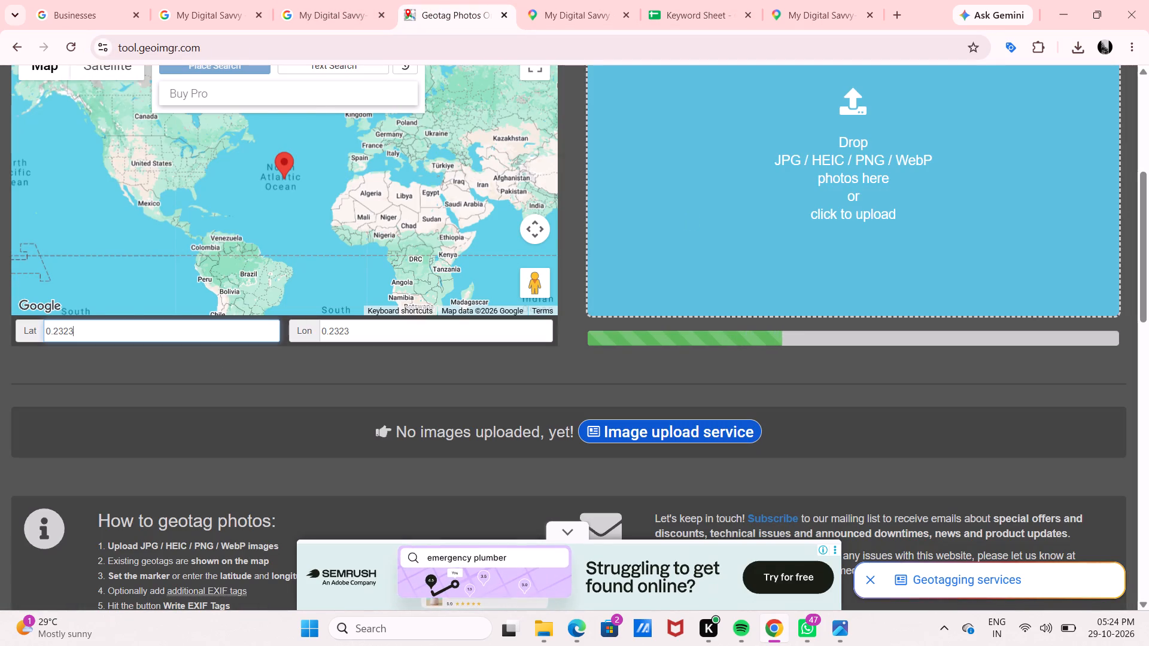
key(BackSpace)
key(BackSpace)
key(BackSpace)
key(BackSpace)
key(BackSpace)
key(BackSpace)
key(BackSpace)
key(BackSpace)
key(BackSpace)
key(BackSpace)
key(BackSpace)
key(ctrl+c)
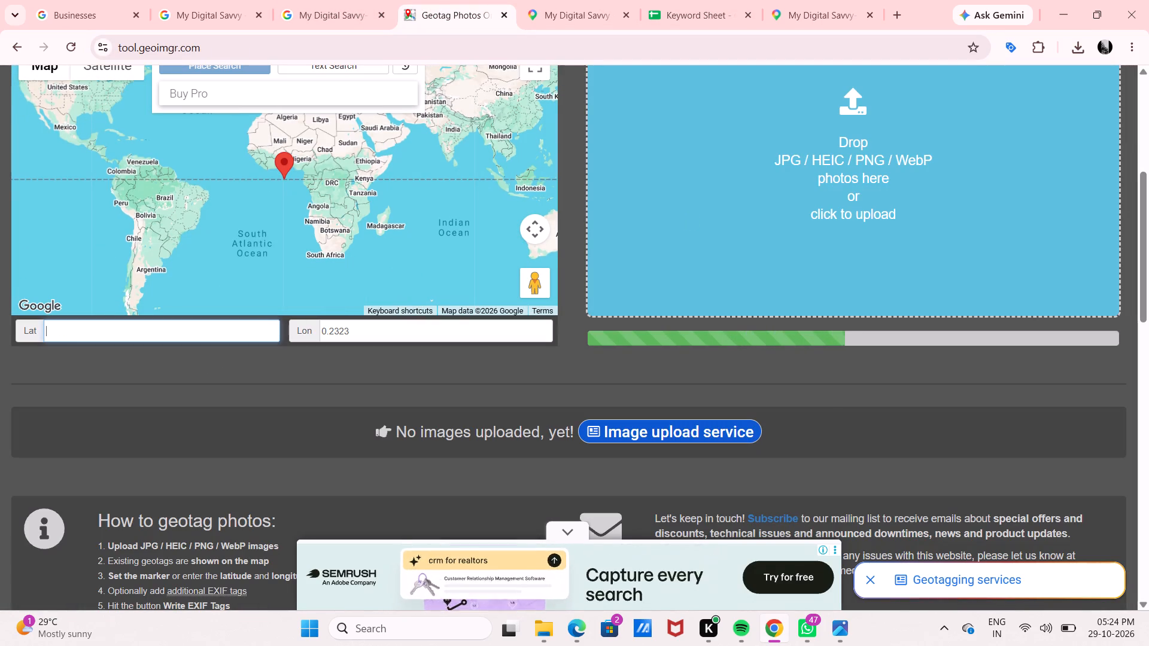
key(ctrl+v)
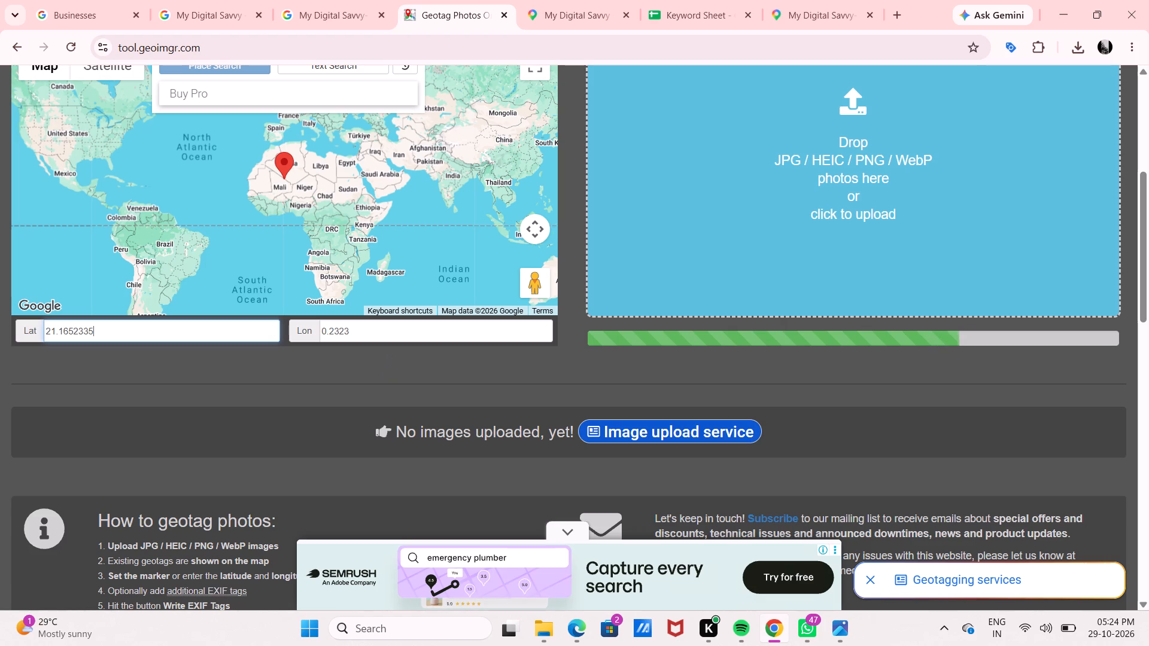
Copy the Nagpur agency's longitude from its Google Maps address and set the GeoImgr longitude to 79.0791113.
click(387, 331)
click(803, 4)
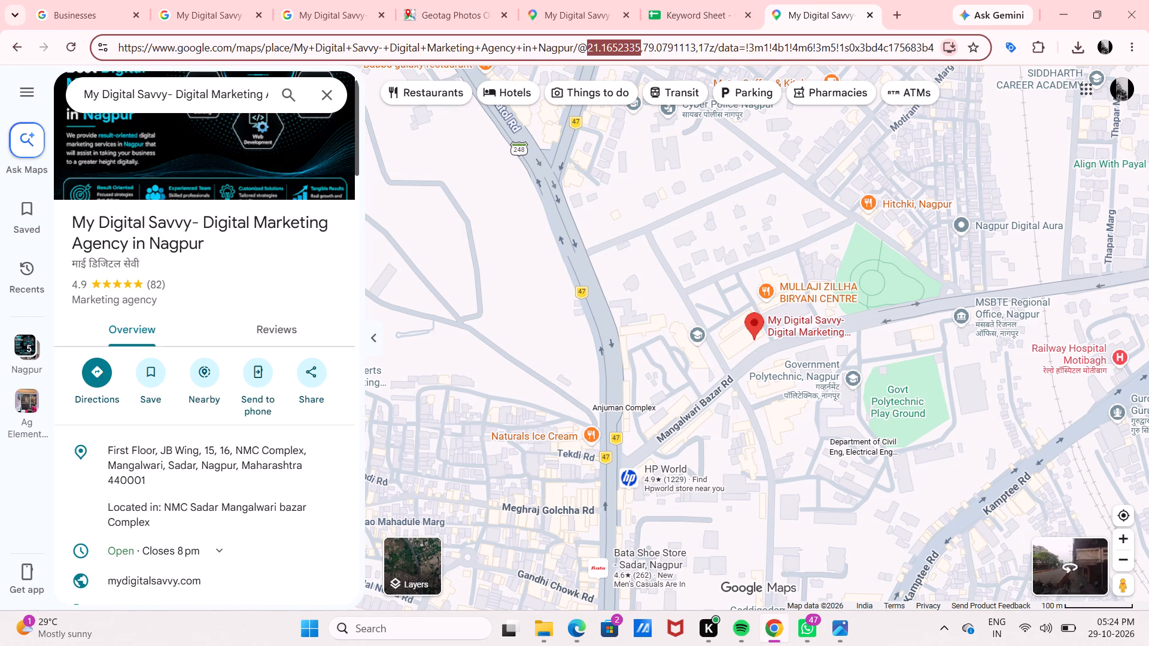
drag(645, 46, 692, 44)
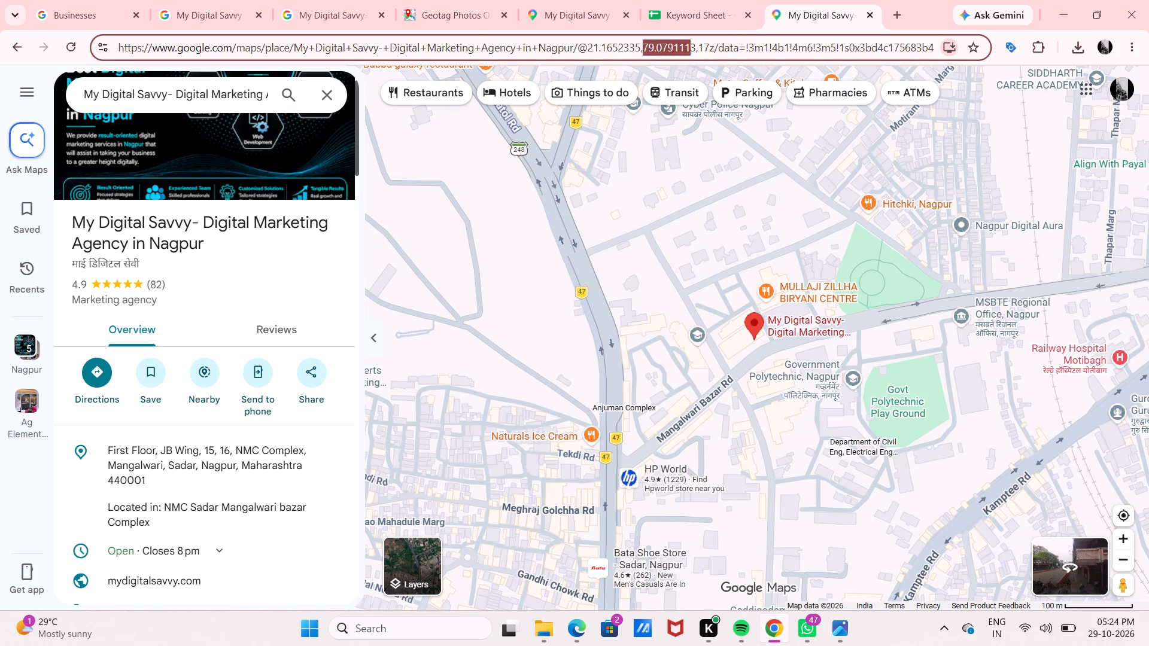
drag(692, 44, 695, 42)
key(ctrl+c)
click(592, 2)
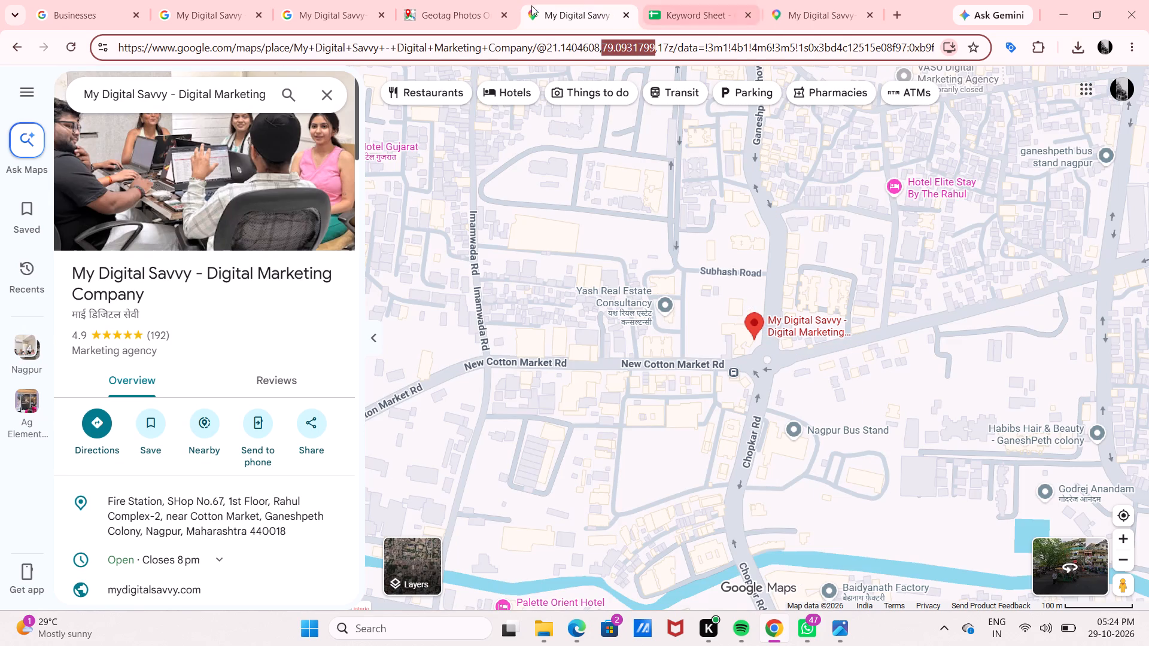
click(446, 2)
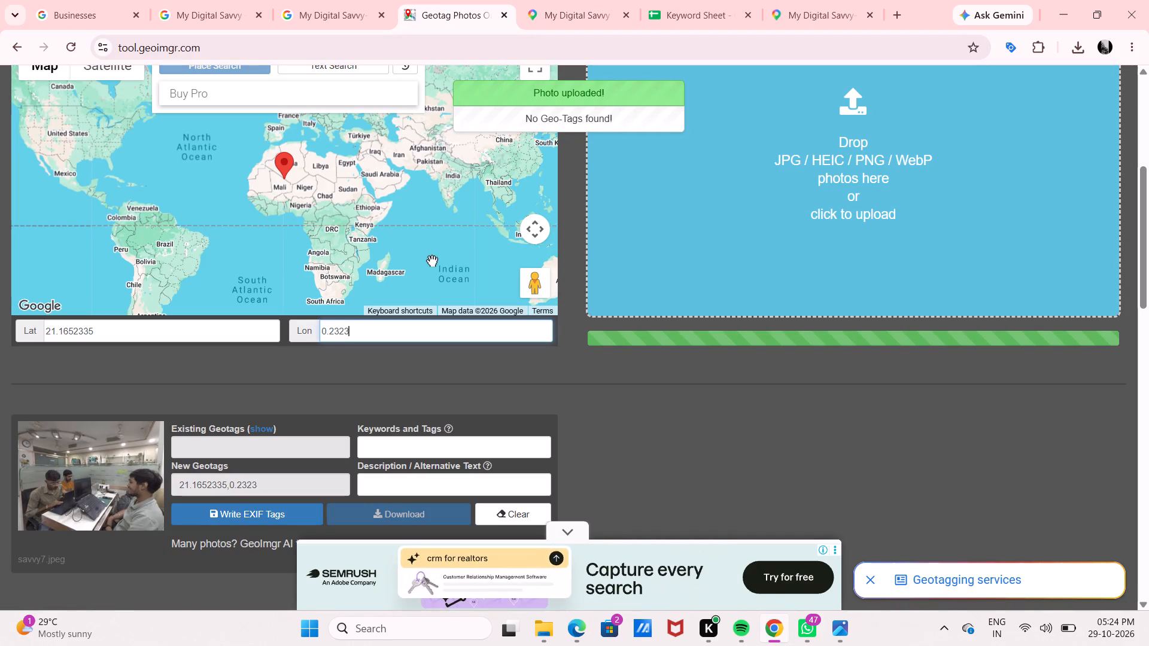
key(BackSpace)
key(BackSpace)
key(BackSpace)
key(BackSpace)
key(BackSpace)
key(BackSpace)
key(BackSpace)
key(BackSpace)
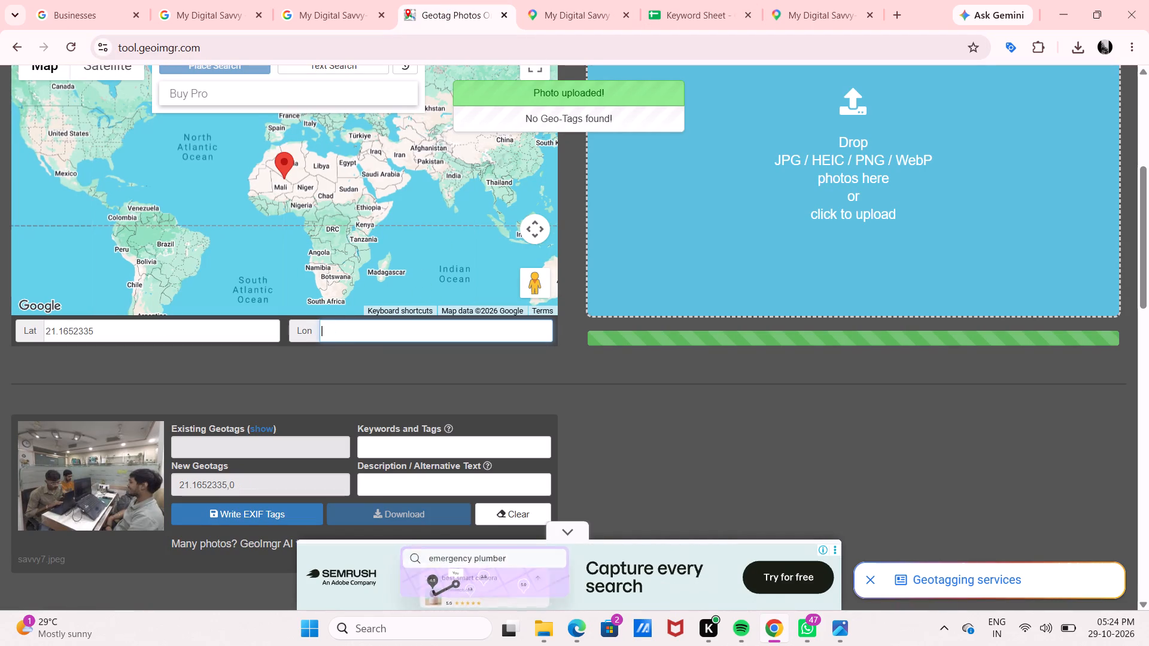
key(ctrl+v)
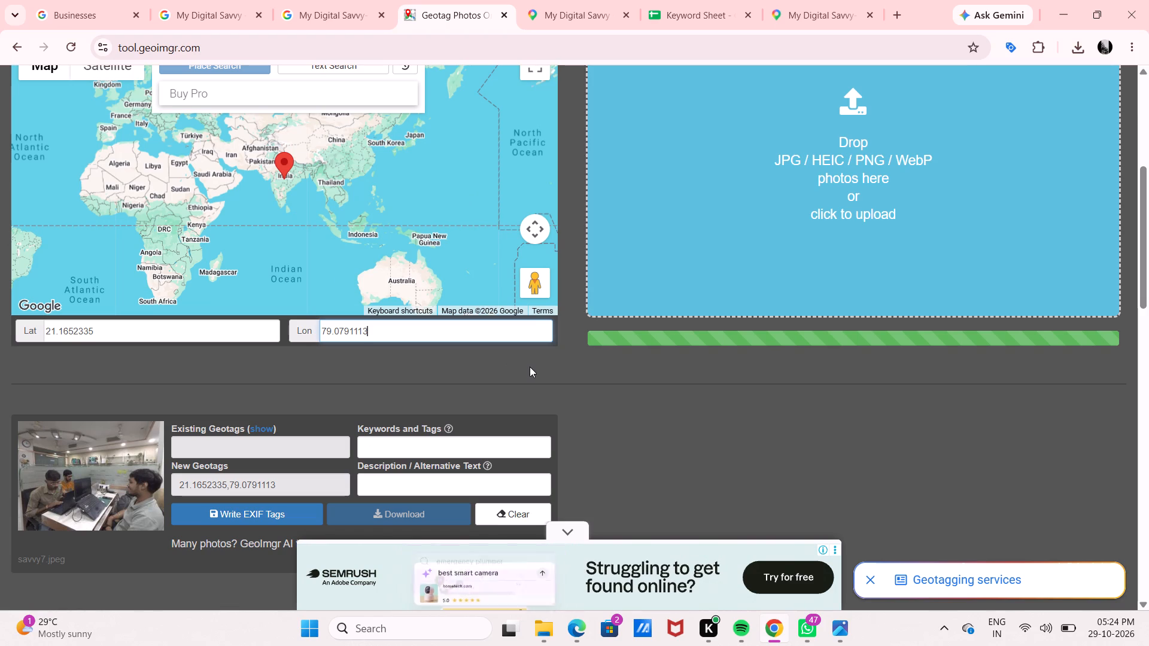
Copy the Nagpur keywords in A10:A18 of the Keyword Sheet into the savvy7 photo's keywords and tags in GeoImgr.
click(436, 436)
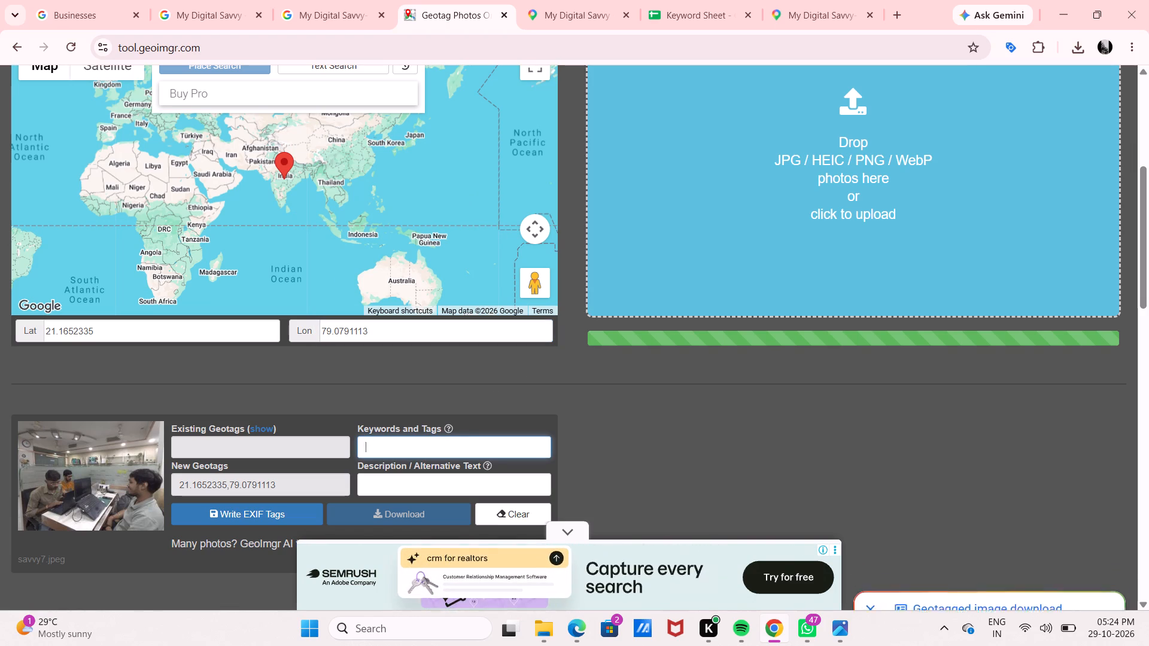
click(698, 20)
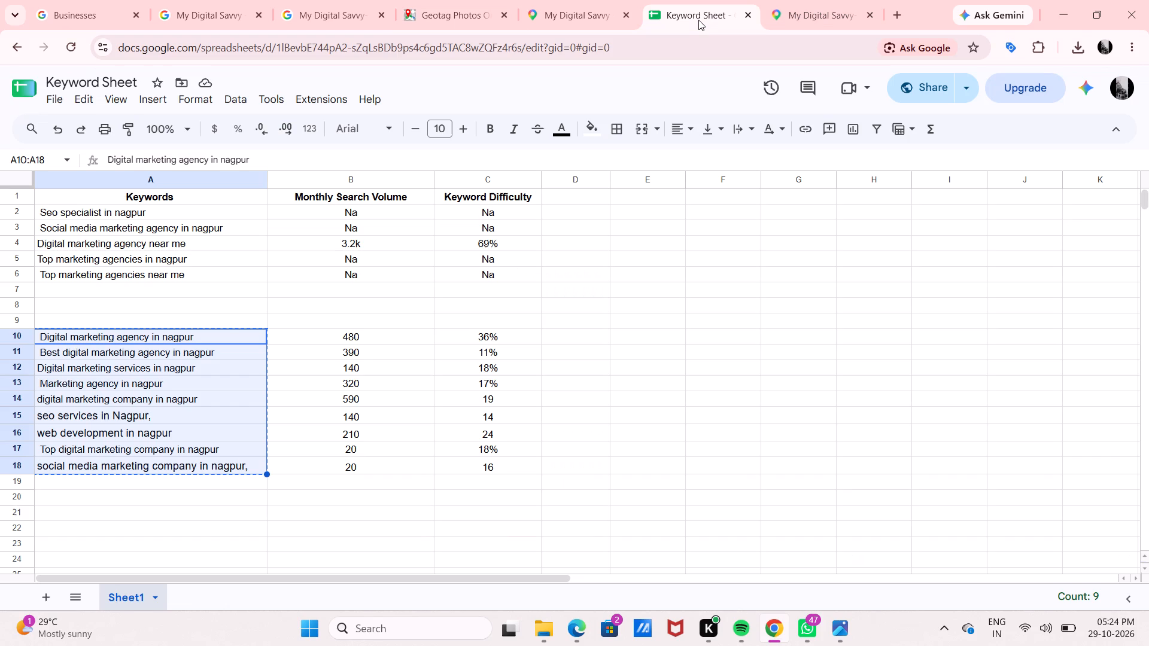
key(ctrl+c)
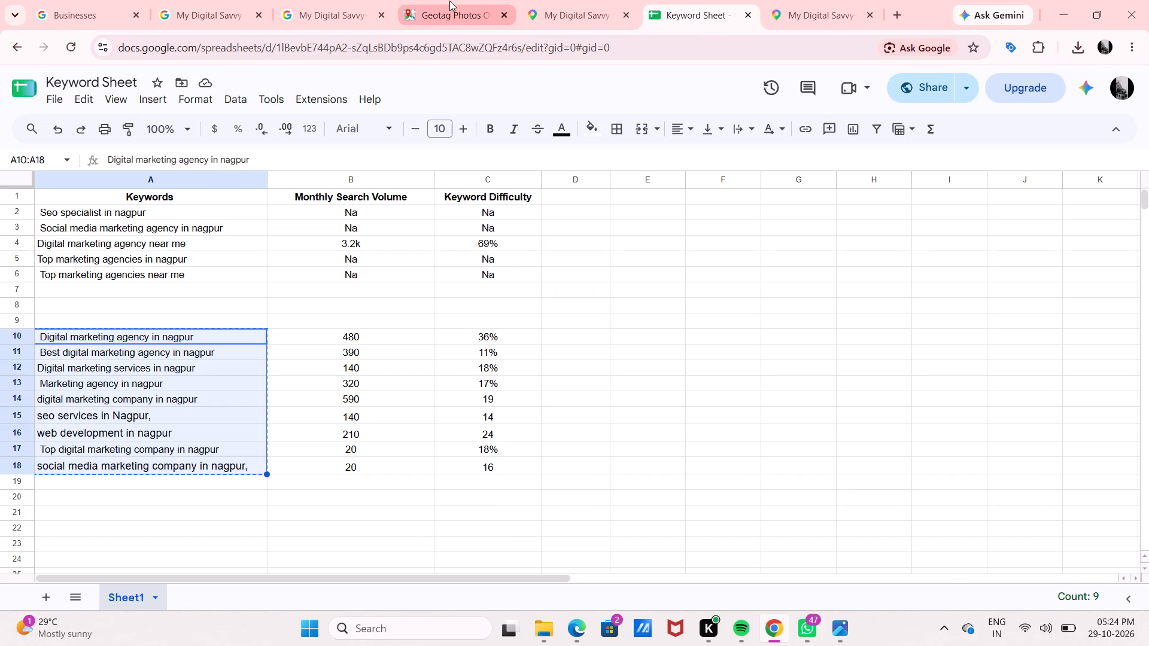
click(449, 1)
key(ctrl+v)
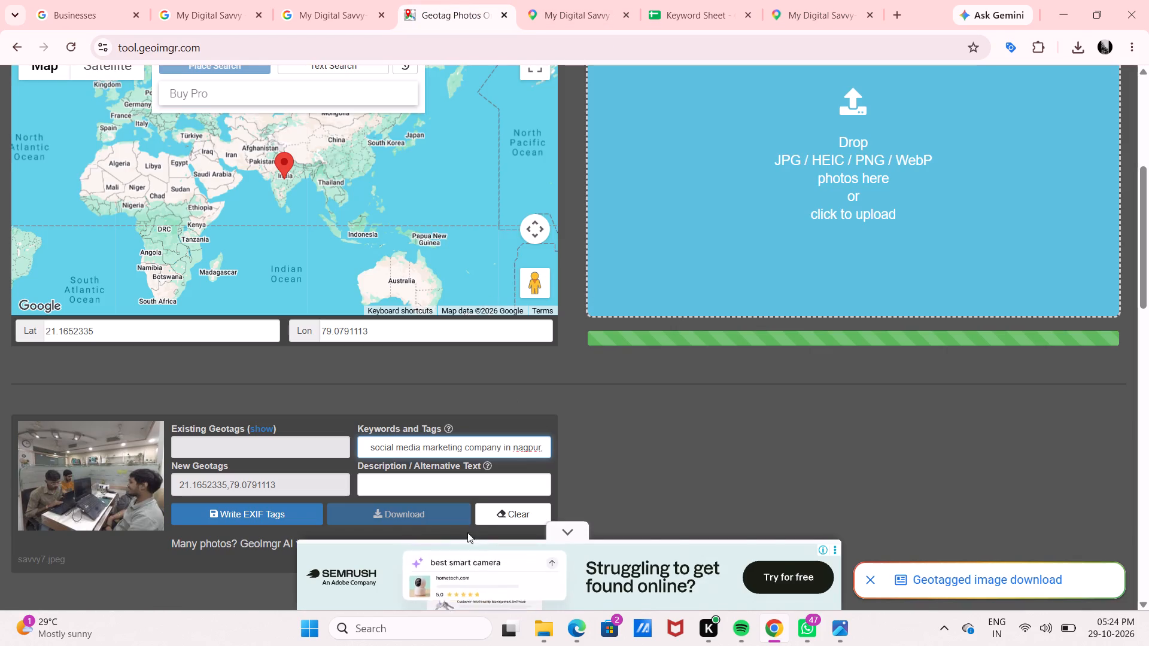
click(484, 489)
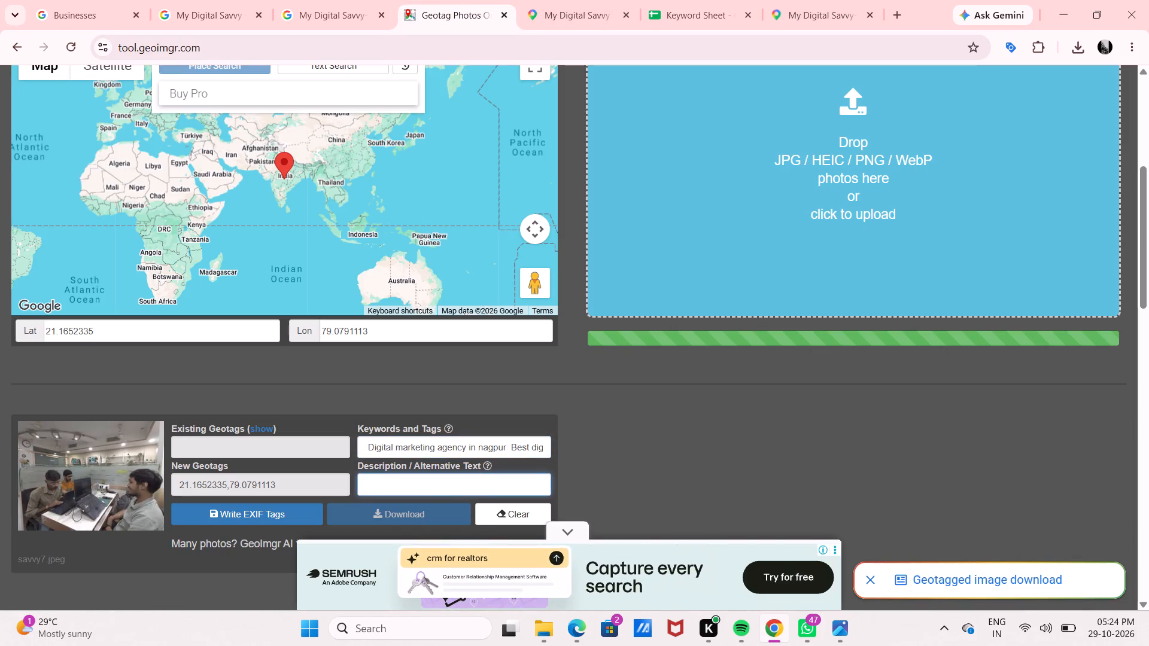
Delete the rejected office photo from the Nagpur agency's Google business profile.
click(308, 17)
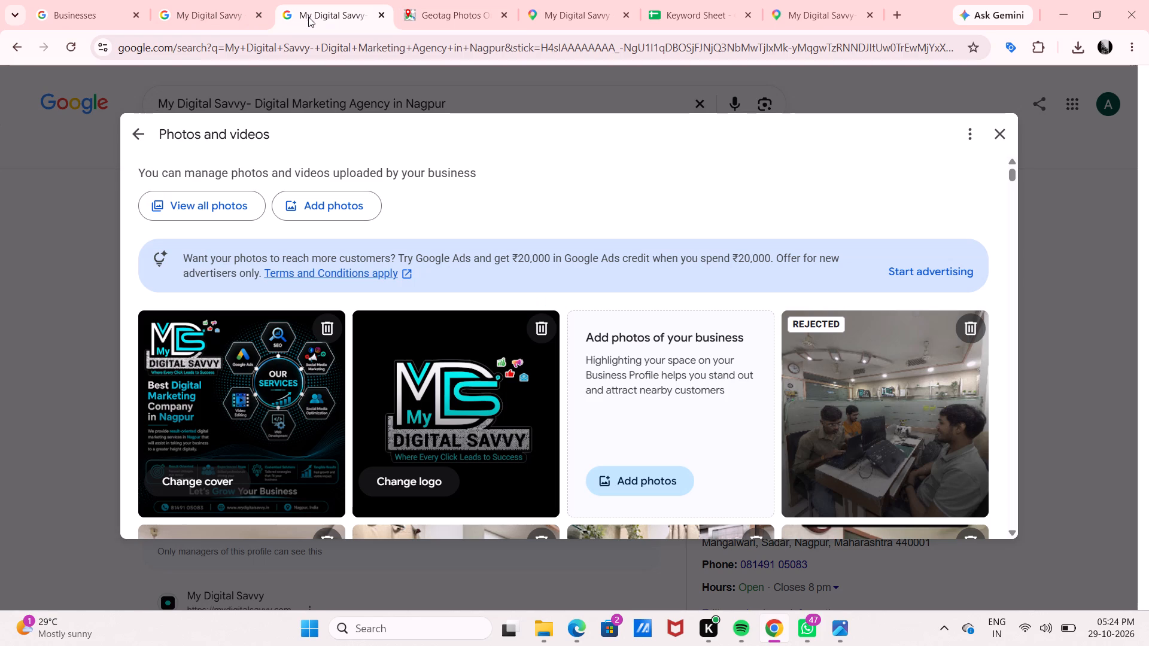
click(970, 330)
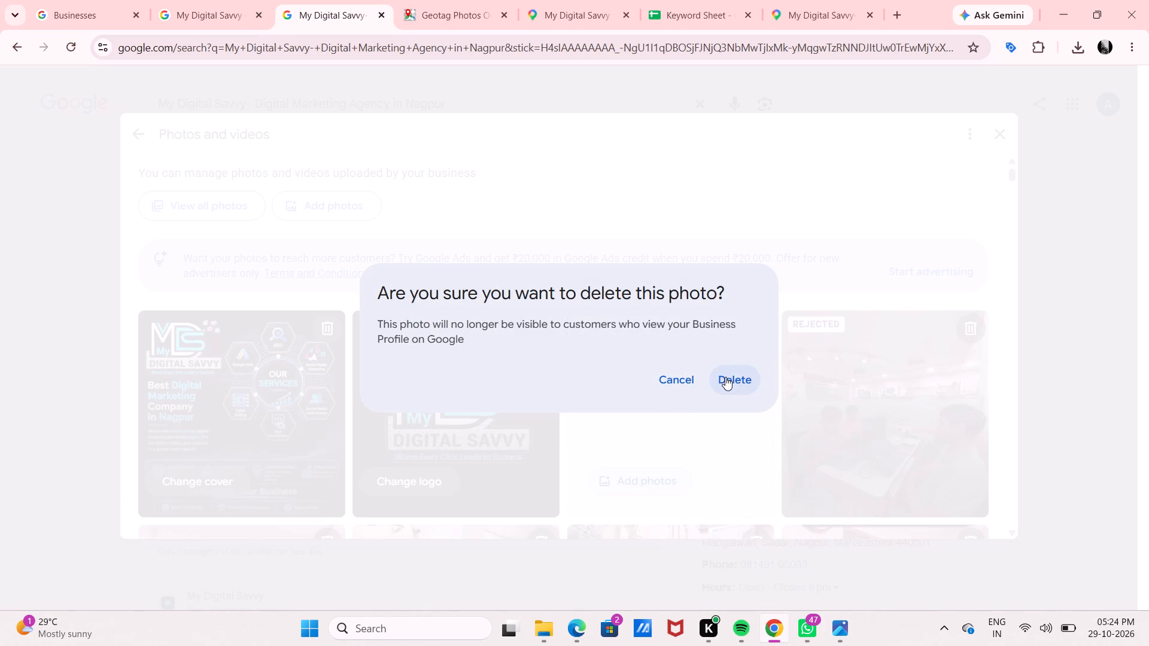
click(725, 377)
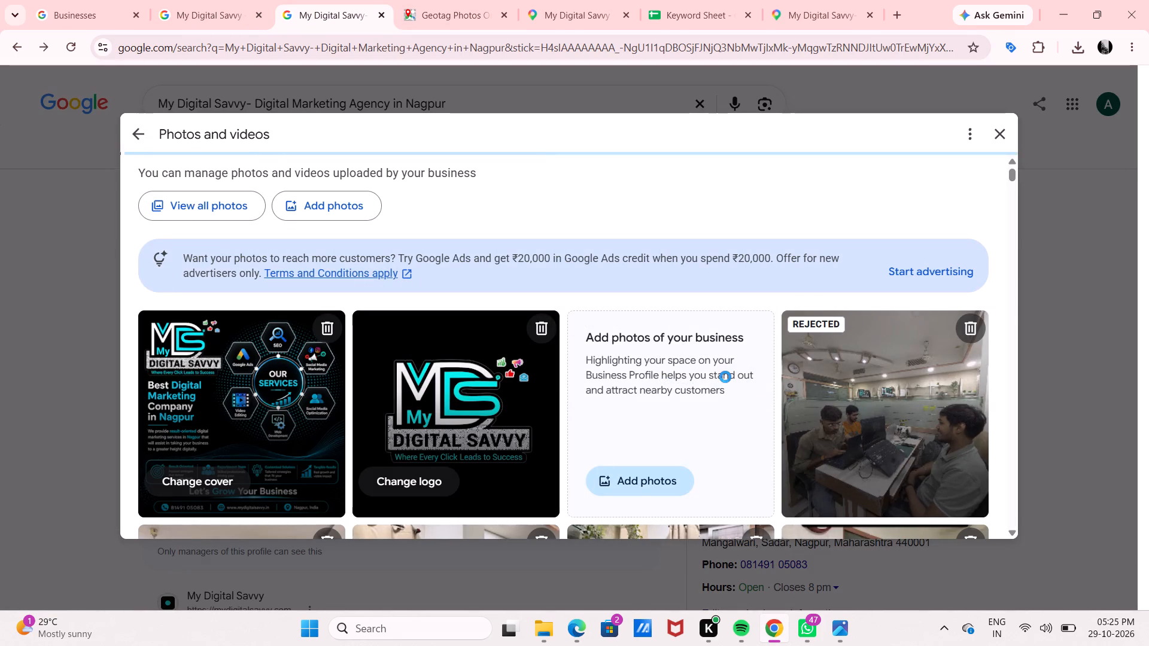
click(995, 129)
Copy the full business description from the Nagpur agency's profile into the savvy7 photo's description in GeoImgr.
click(205, 254)
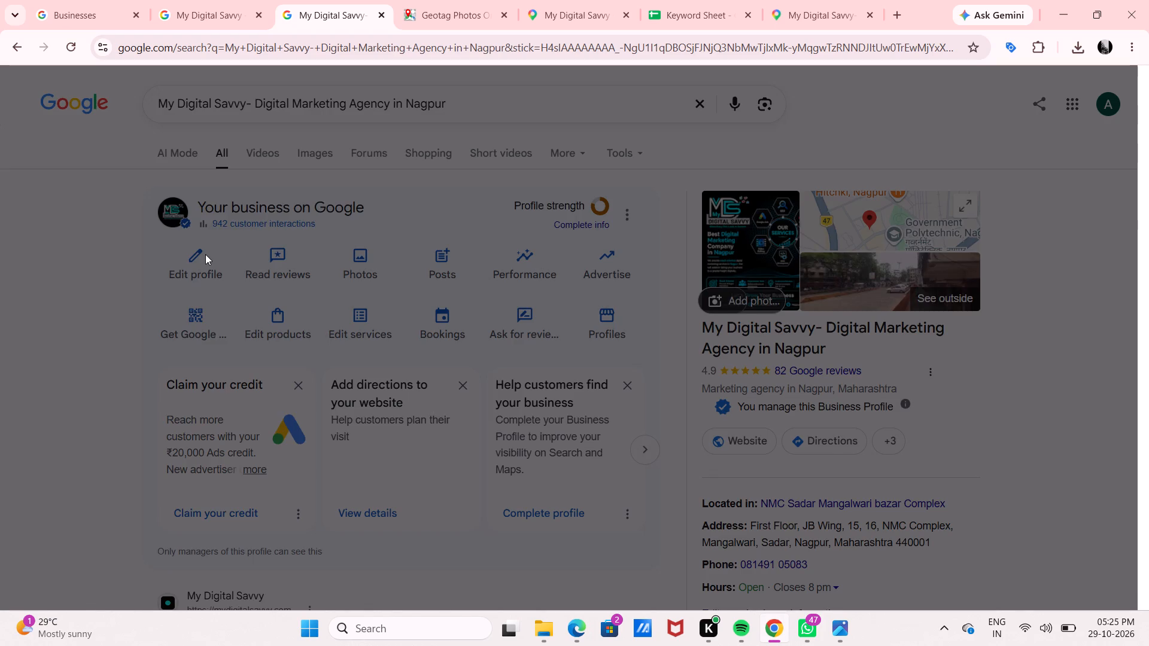
scroll(563, 340, down, 2)
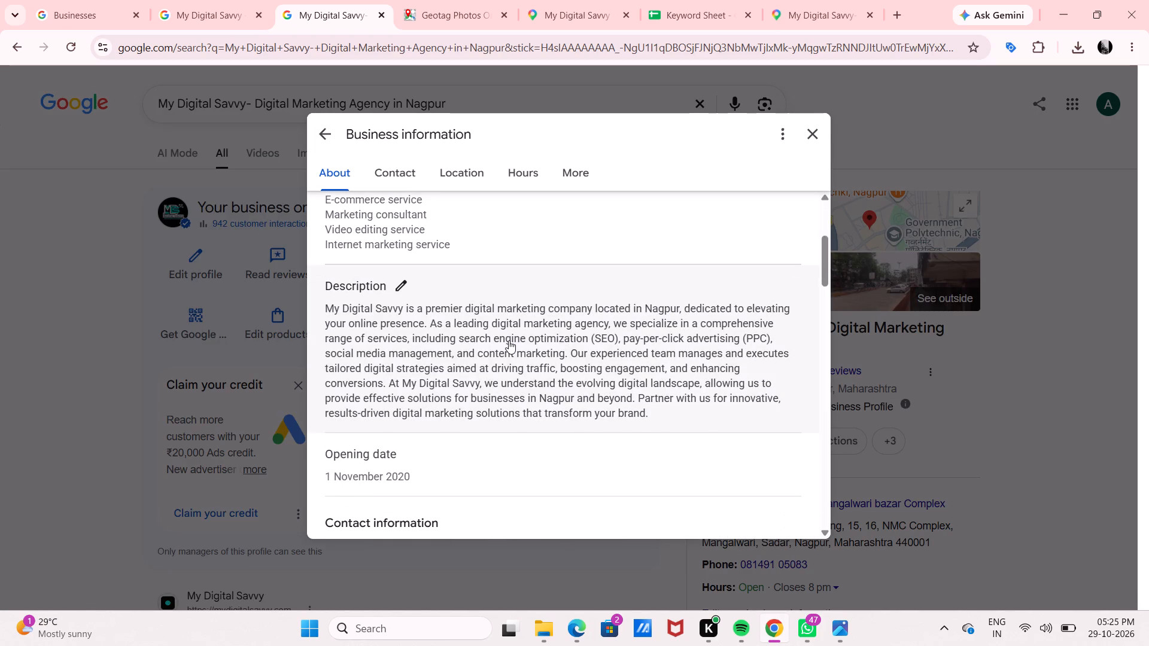
click(509, 340)
scroll(520, 395, down, 1)
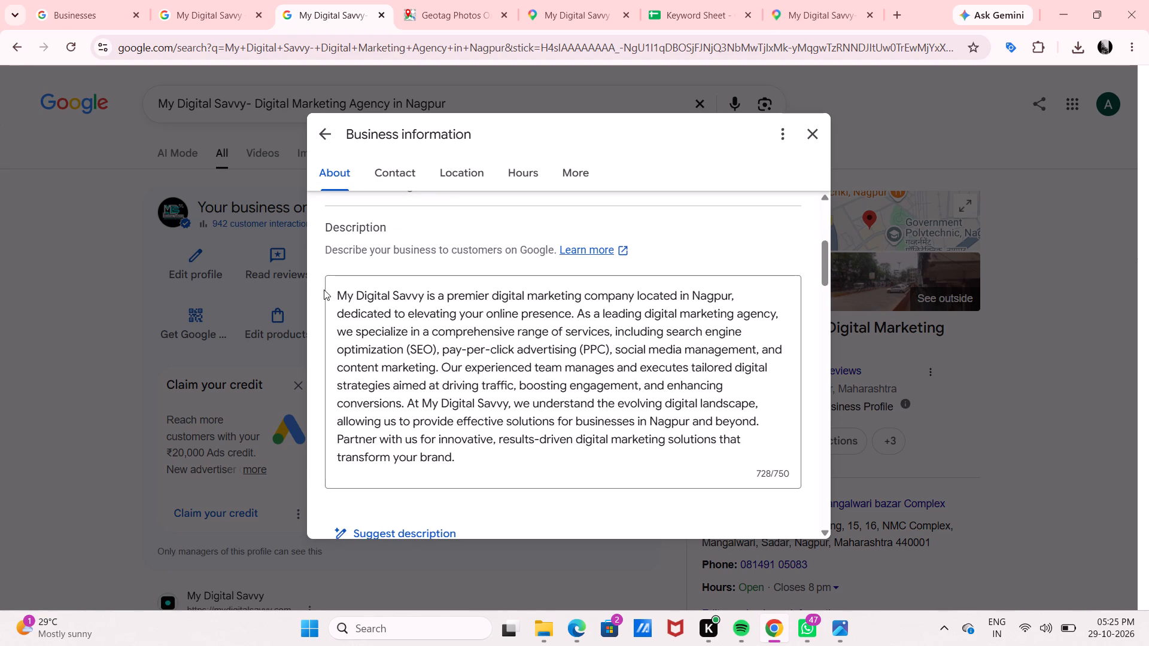
drag(334, 293, 504, 455)
key(ctrl+c)
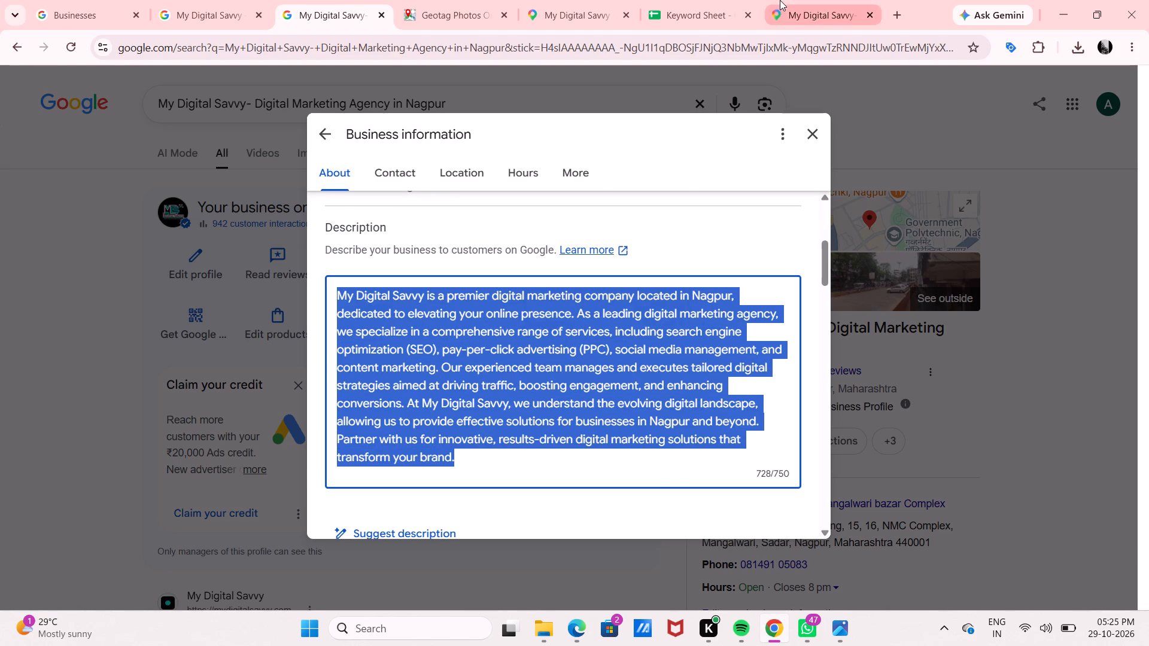
click(780, 0)
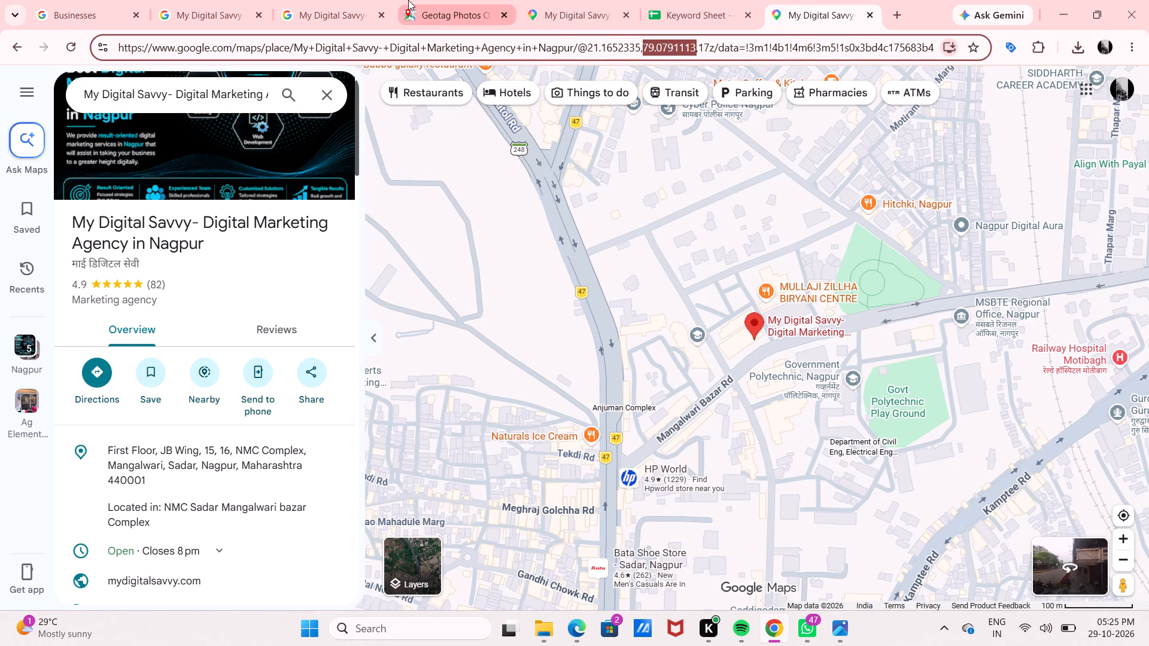
click(408, 0)
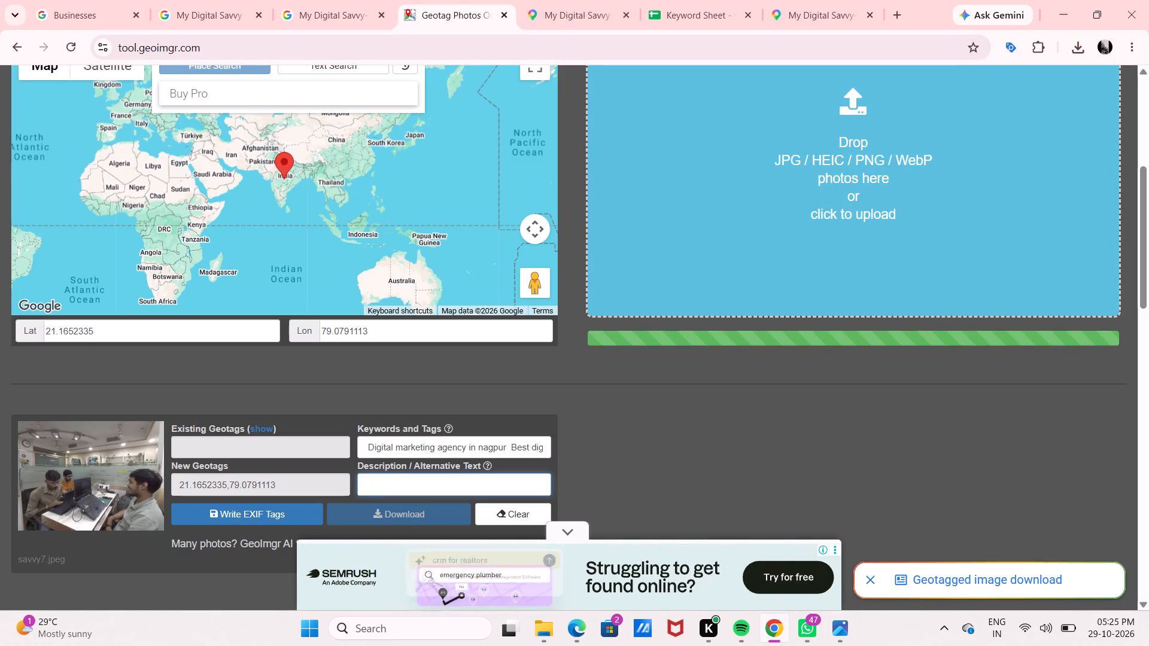
key(ctrl+v)
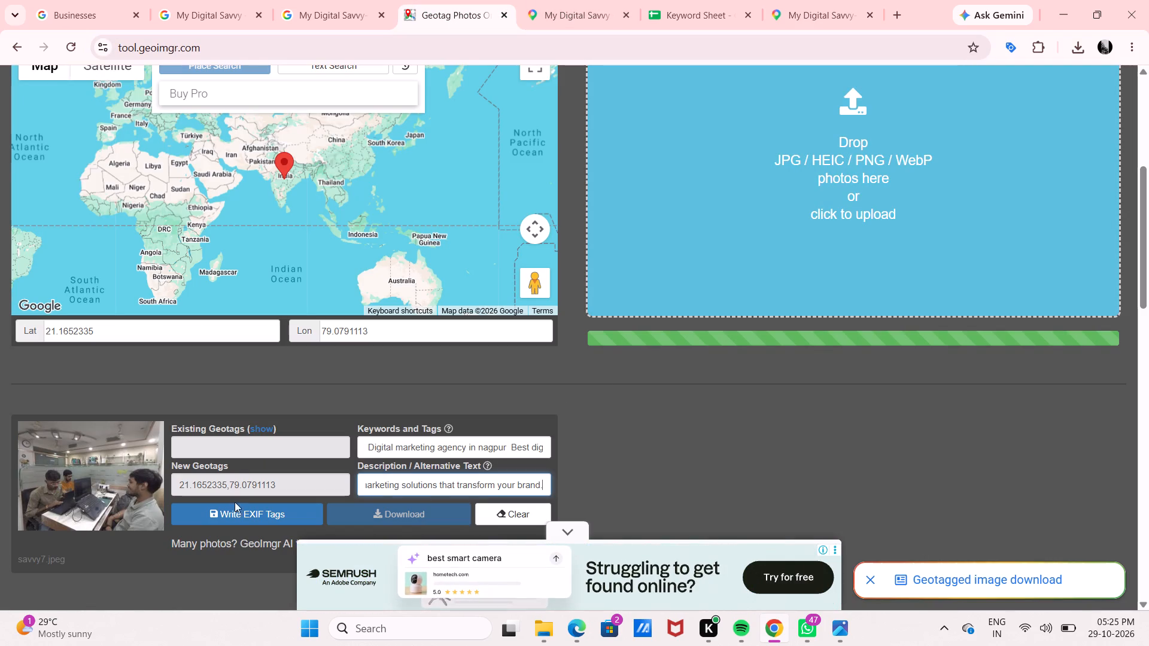
Write the EXIF tags to the savvy7 photo and download the tagged copy.
click(250, 507)
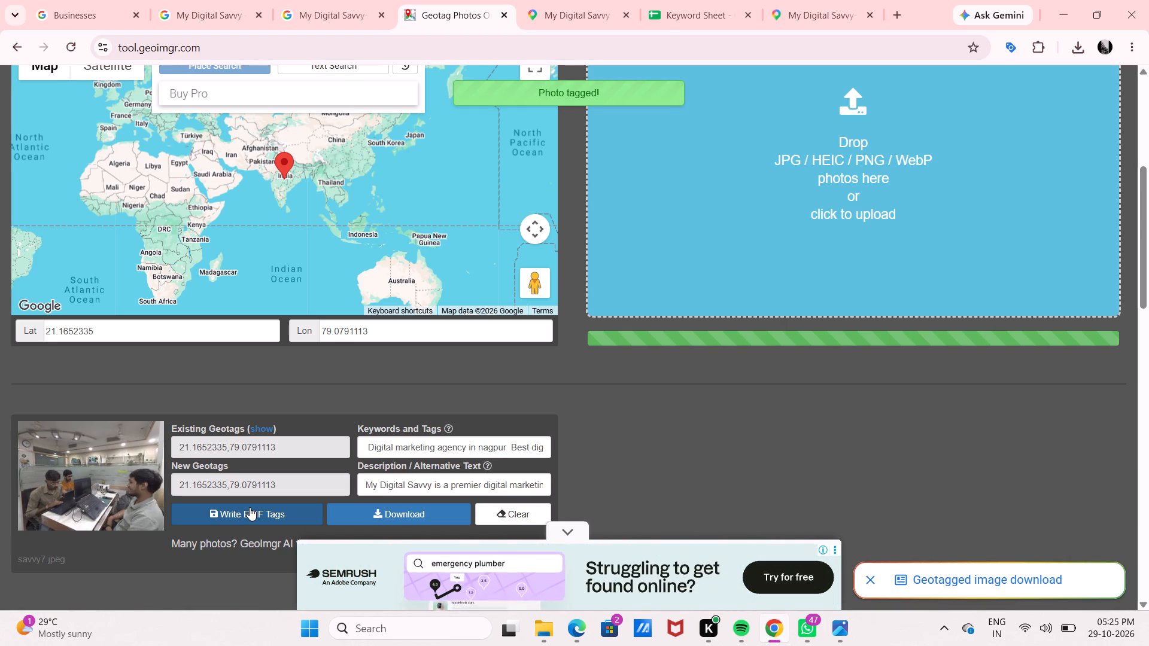
click(379, 505)
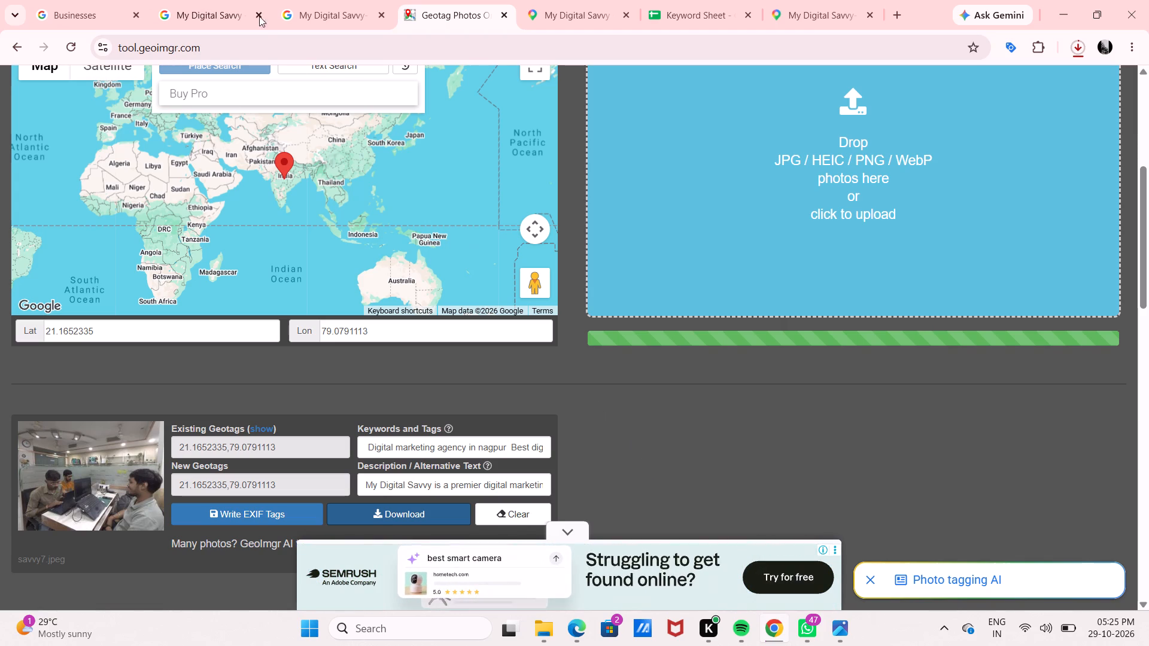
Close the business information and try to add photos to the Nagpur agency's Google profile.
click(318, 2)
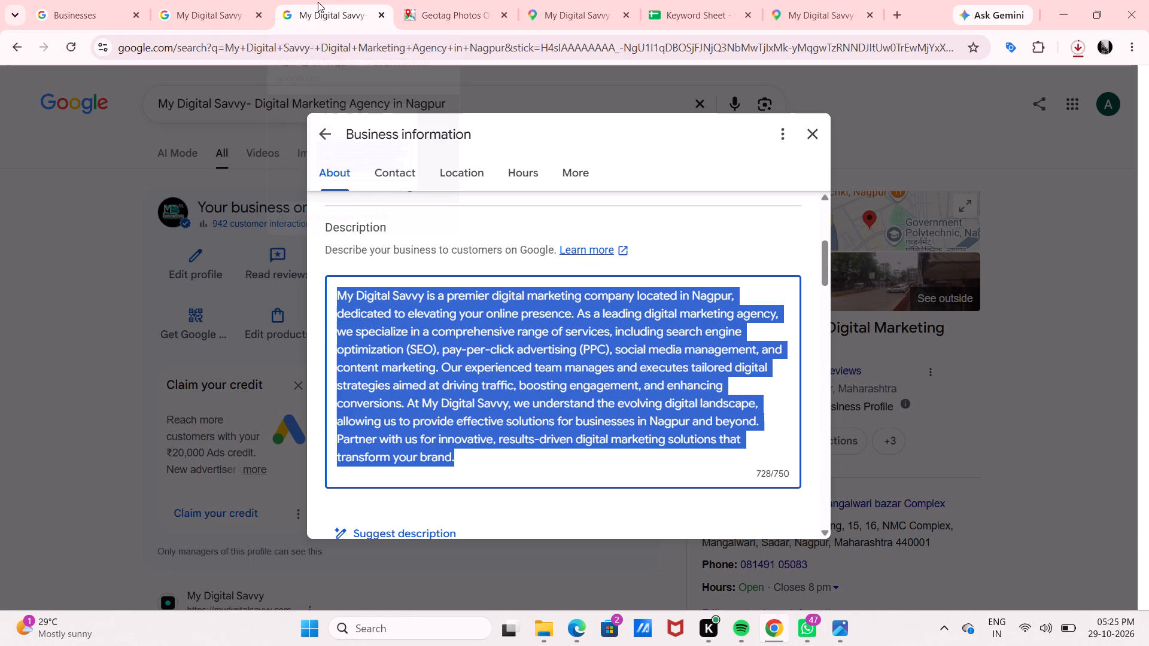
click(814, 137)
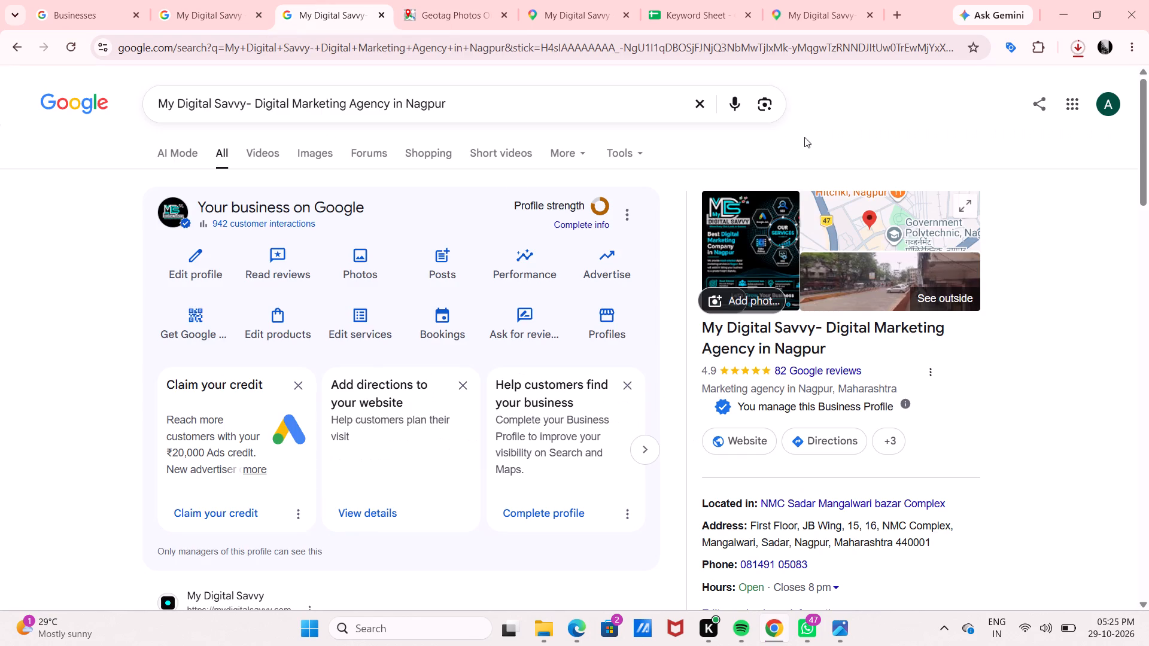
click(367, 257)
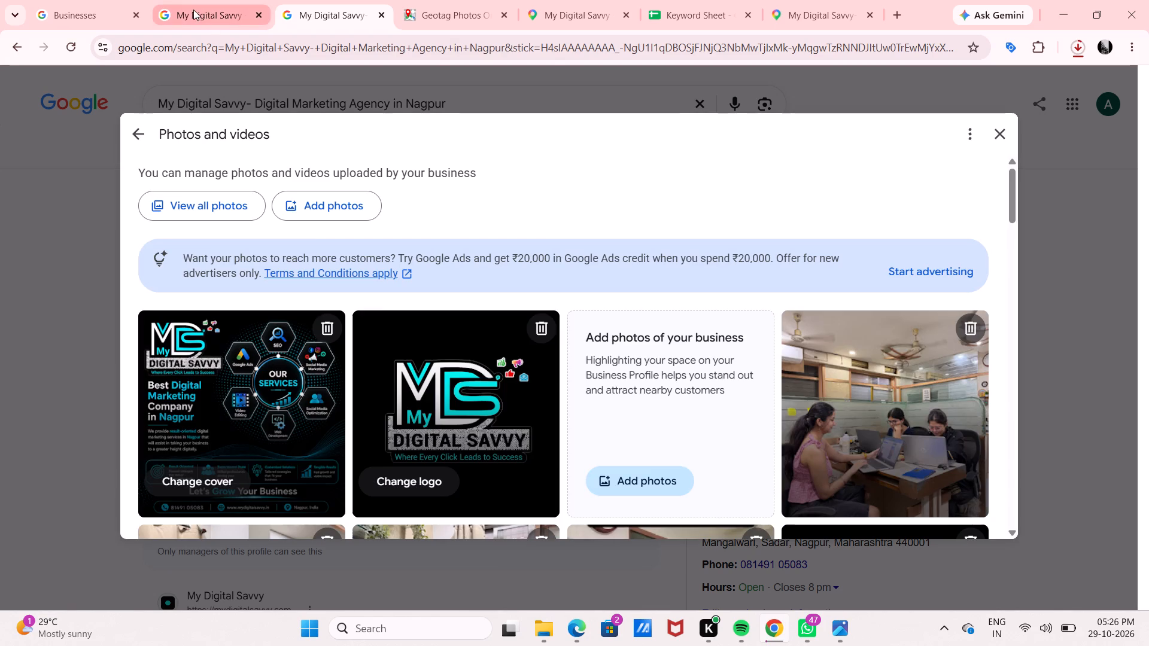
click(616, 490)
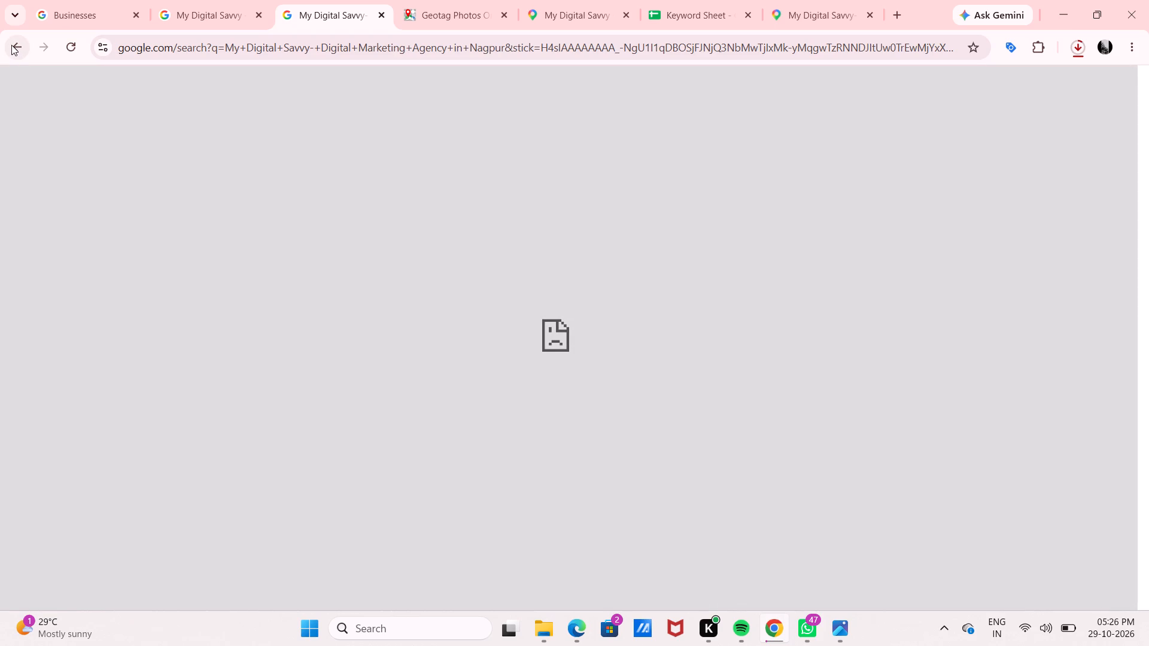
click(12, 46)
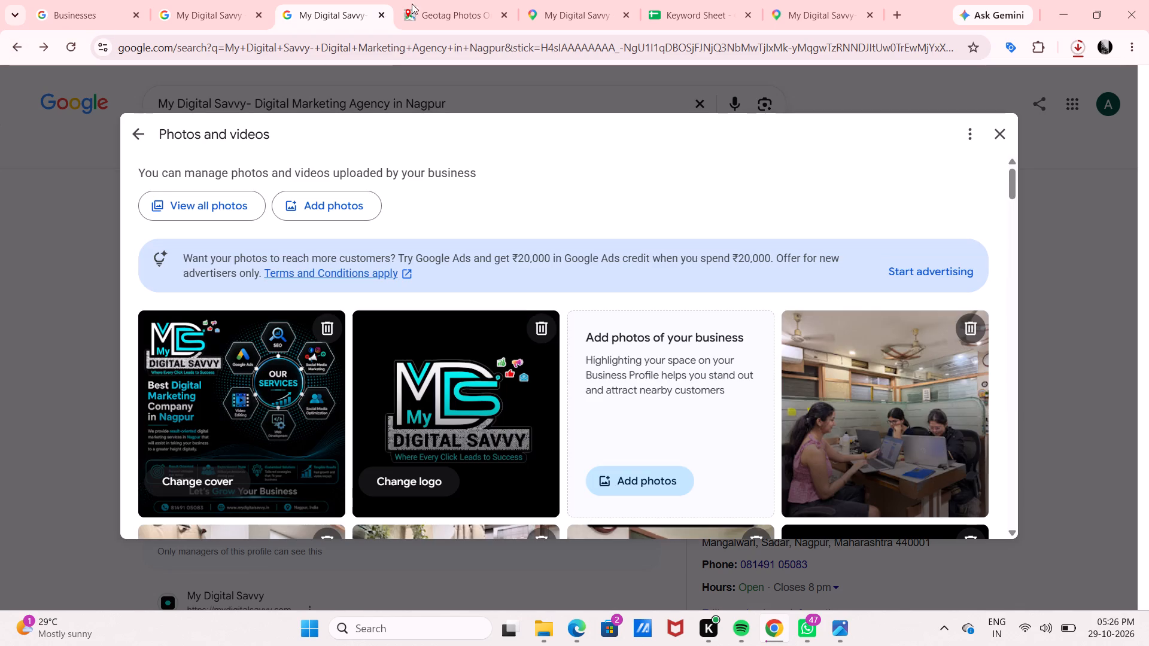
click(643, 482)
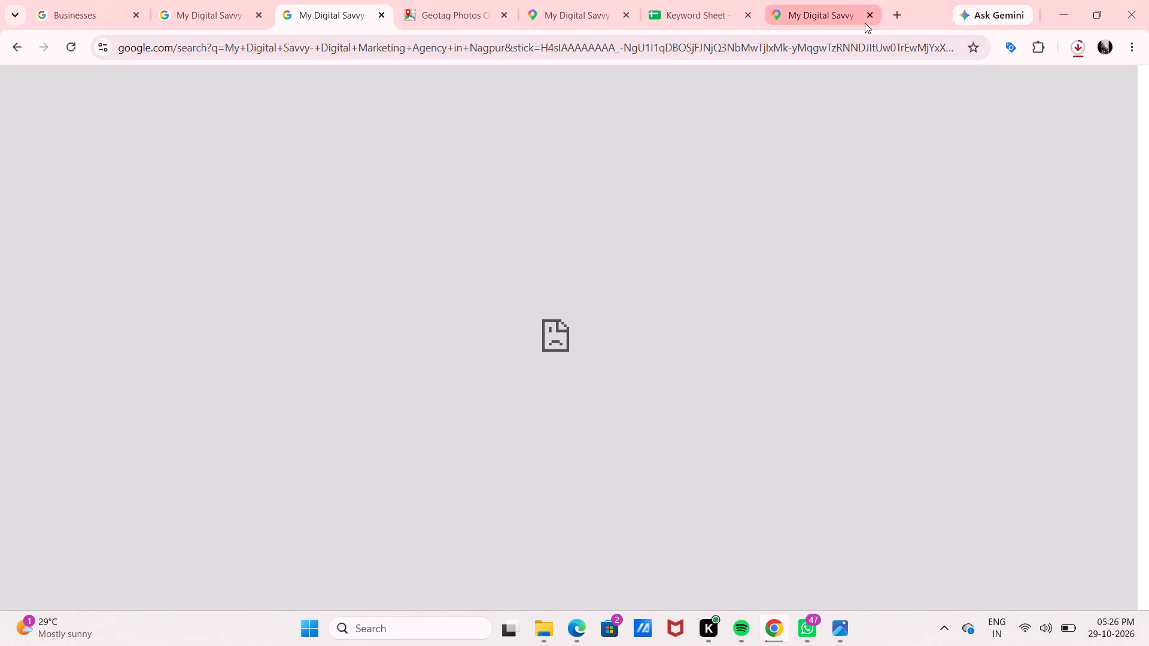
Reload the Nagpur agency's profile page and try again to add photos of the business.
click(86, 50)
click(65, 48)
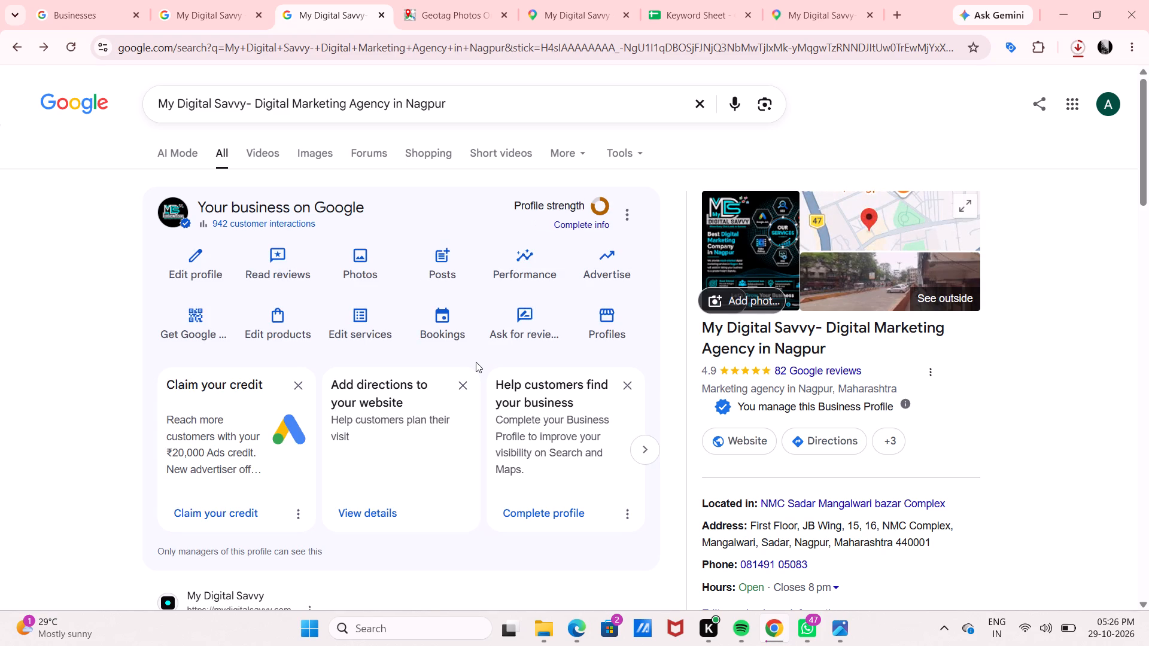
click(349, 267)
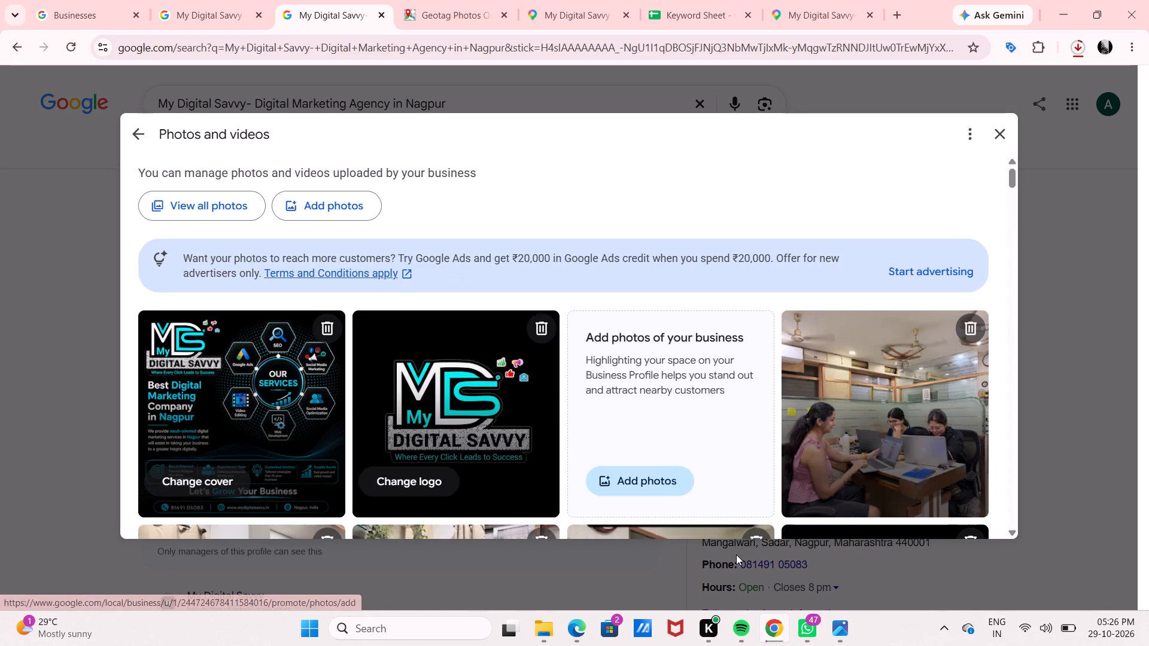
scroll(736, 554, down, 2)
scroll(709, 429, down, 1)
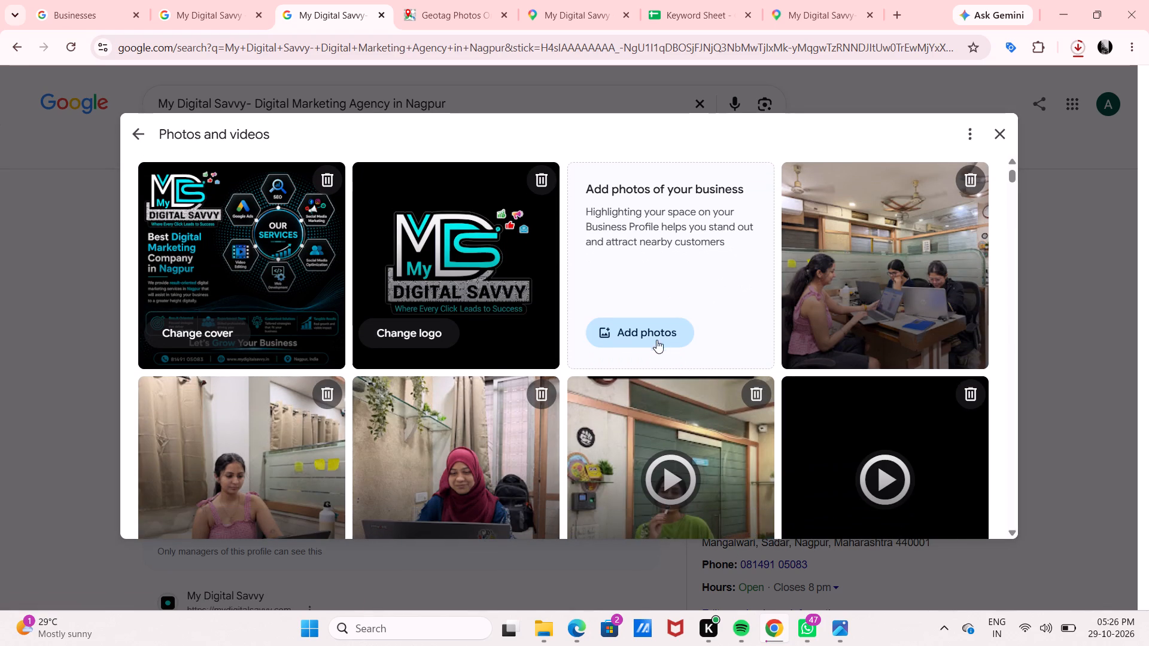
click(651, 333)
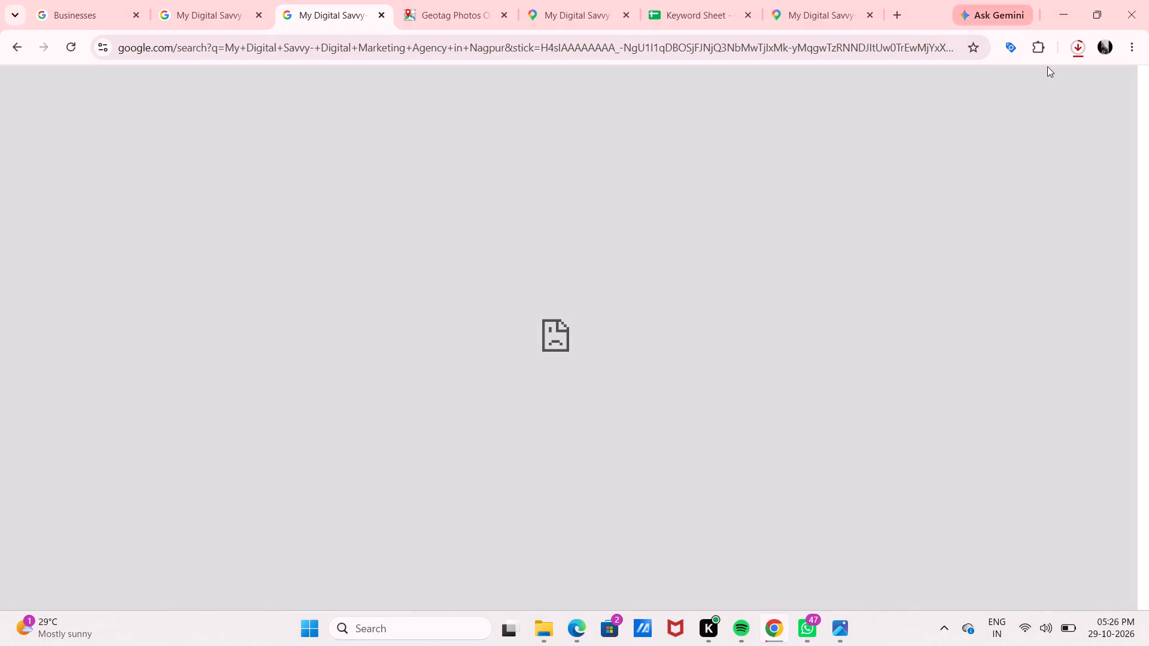
Check the savvy7 (2).jpg download and the Wi-Fi connection, and restart the download by pausing and resuming it.
click(1075, 58)
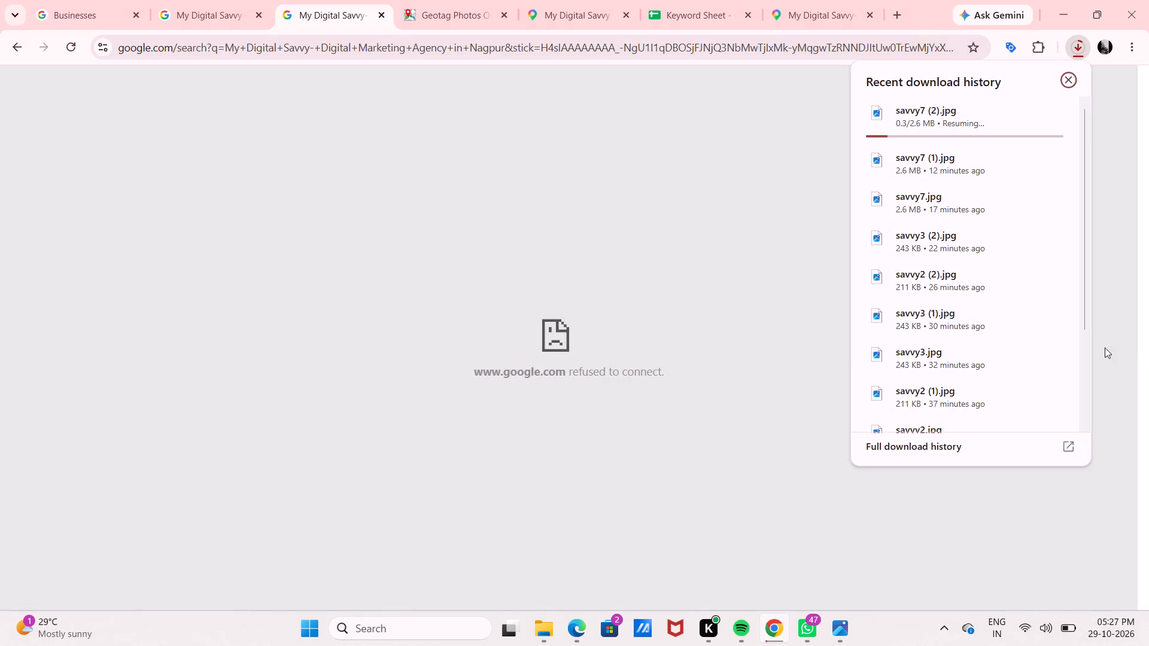
click(1025, 630)
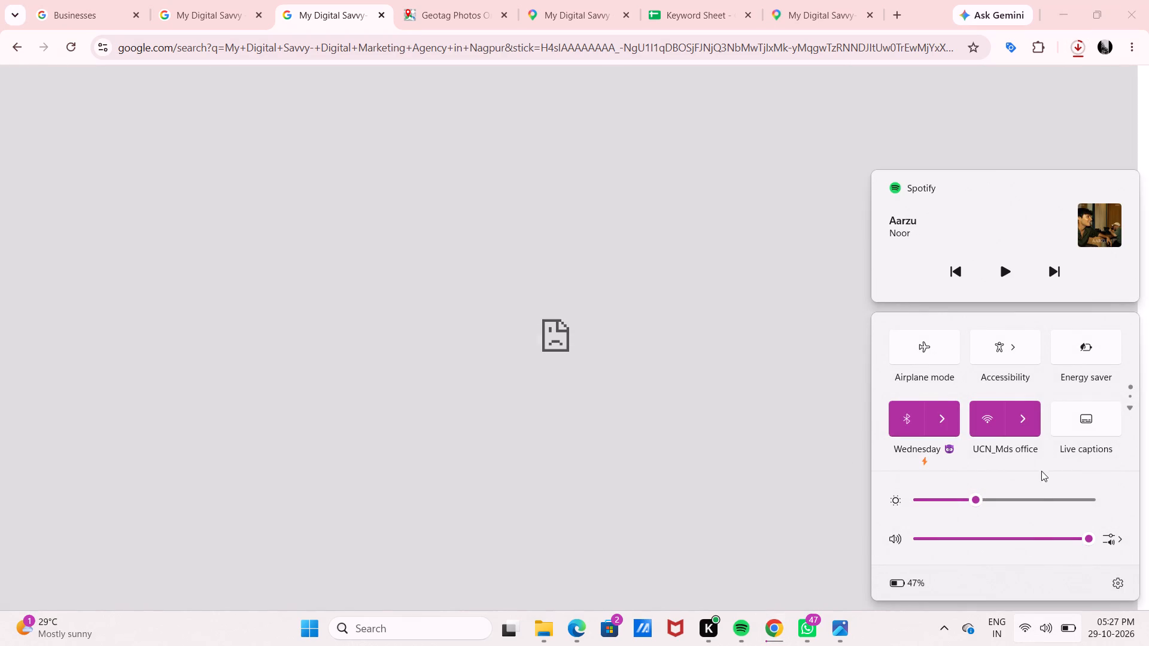
click(1027, 623)
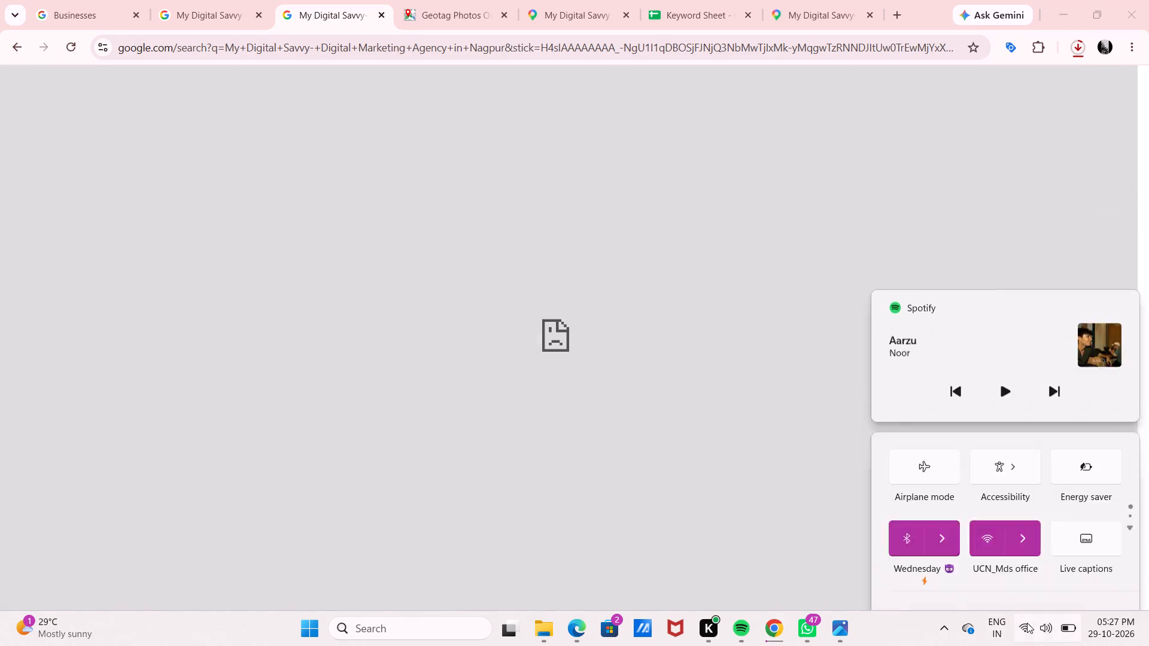
click(1073, 54)
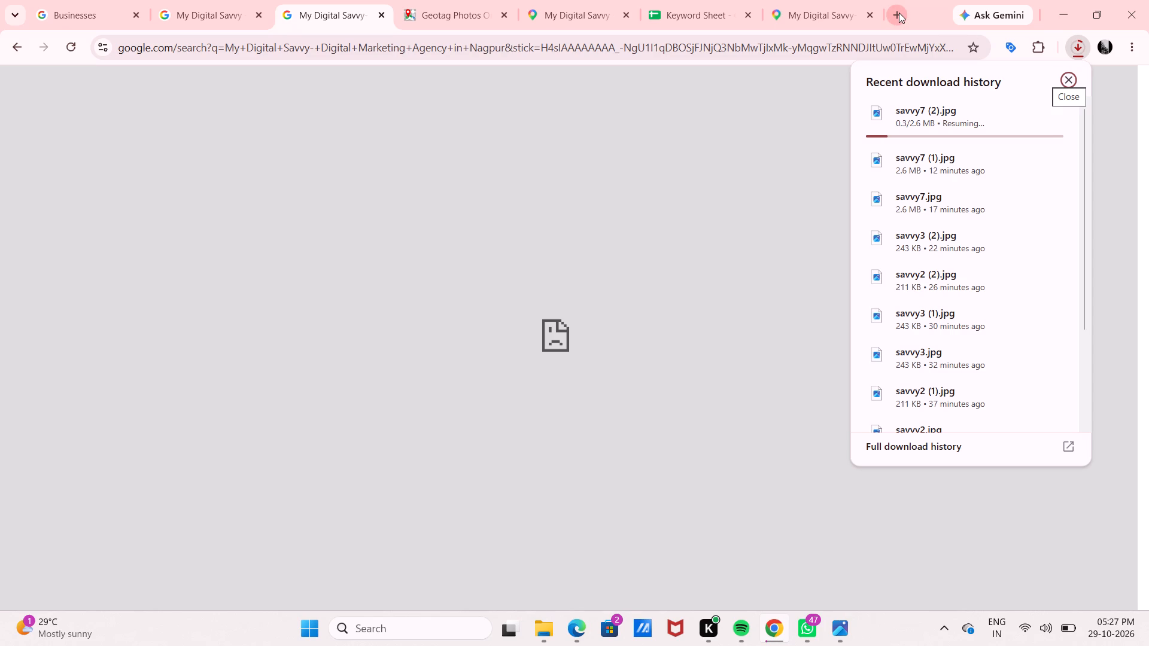
click(899, 13)
click(1079, 48)
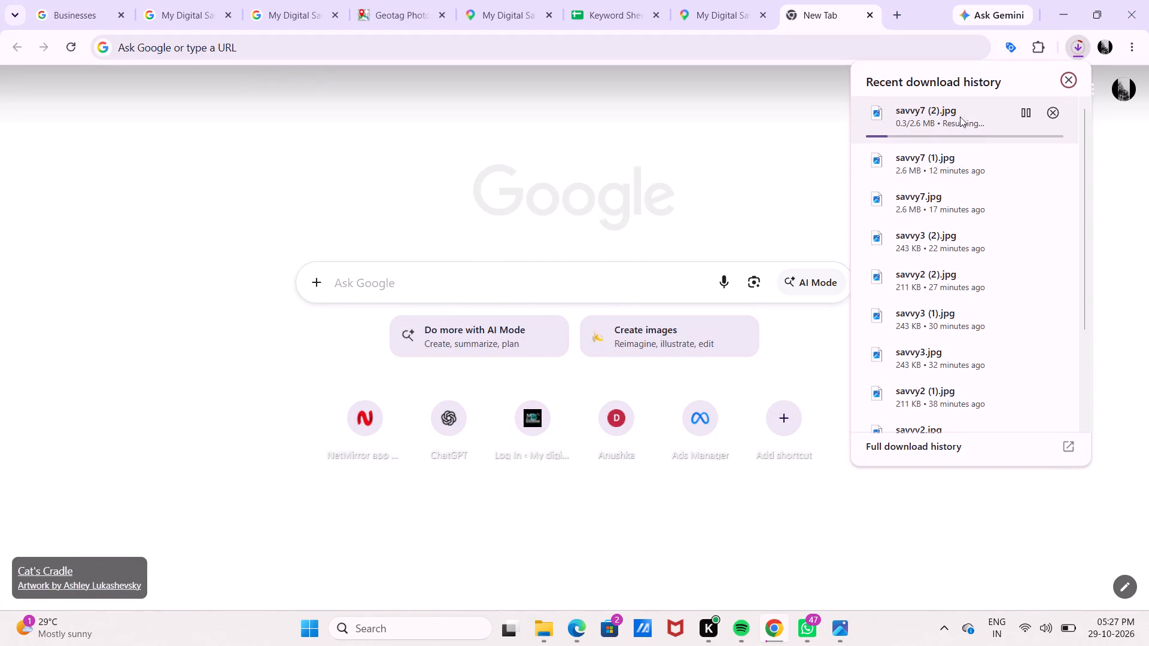
click(1024, 112)
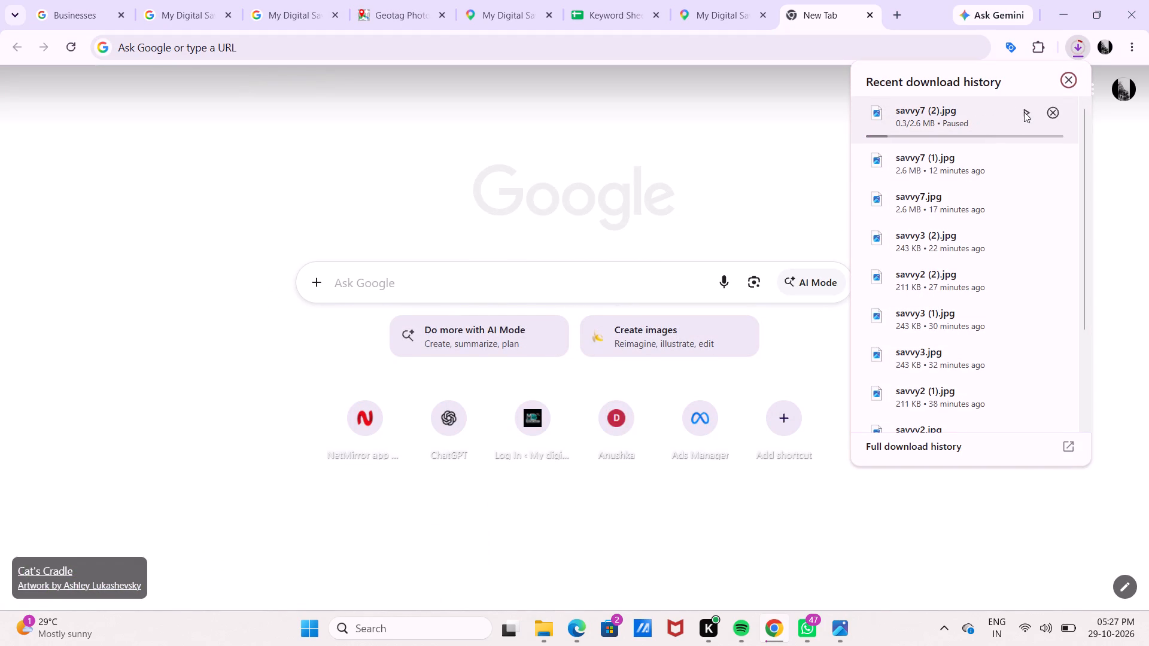
click(1024, 112)
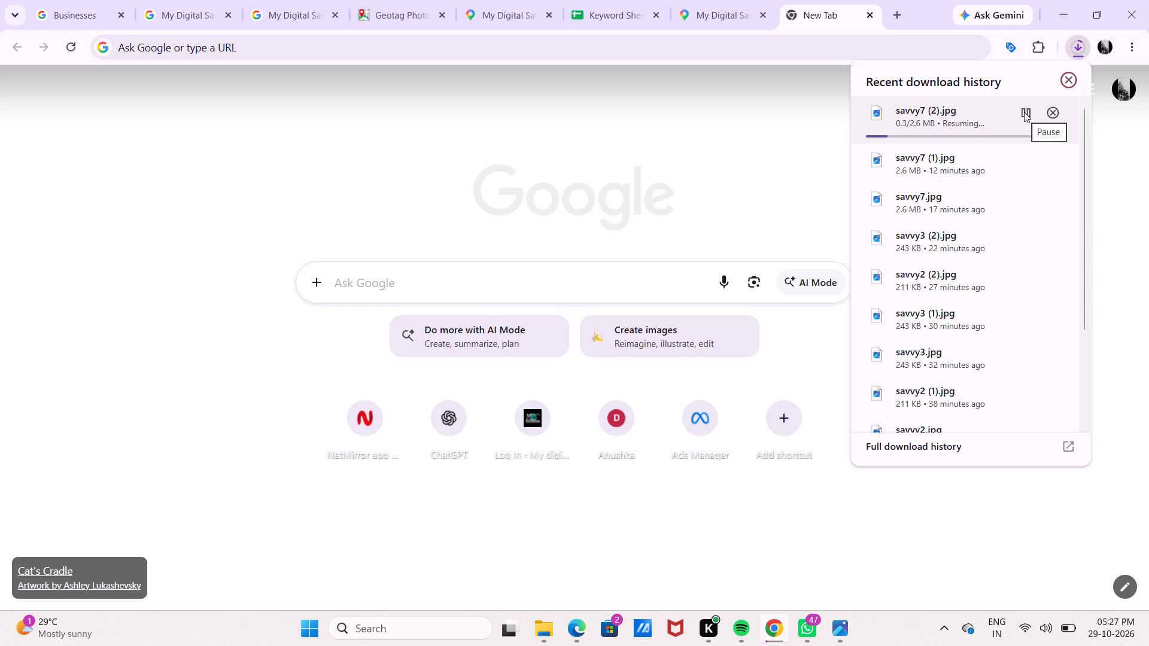
Open the previously downloaded savvy7 (1).jpg to view it.
click(963, 160)
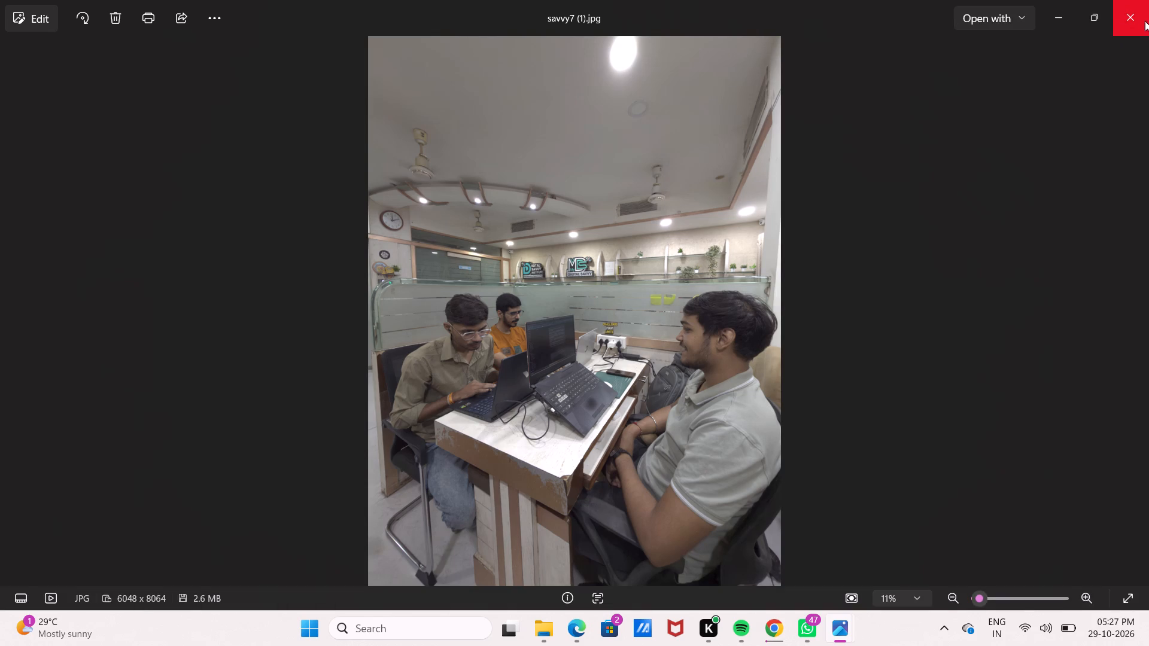
Close the viewed photo and cancel the stalled savvy7 (2).jpg download.
click(1132, 21)
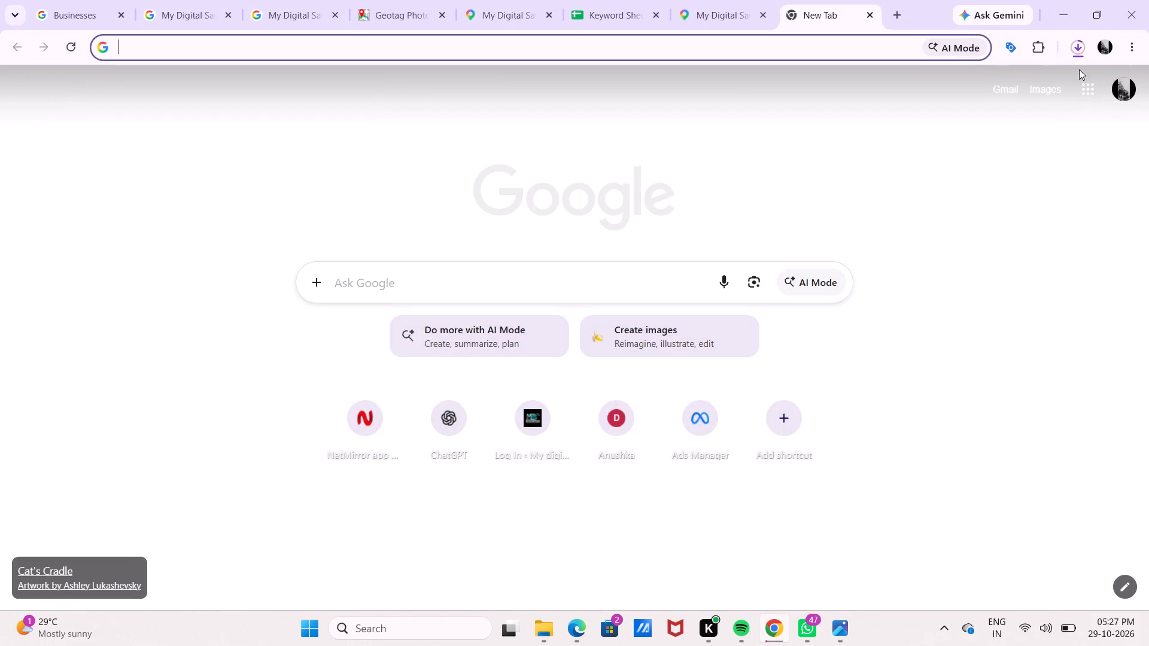
click(1074, 50)
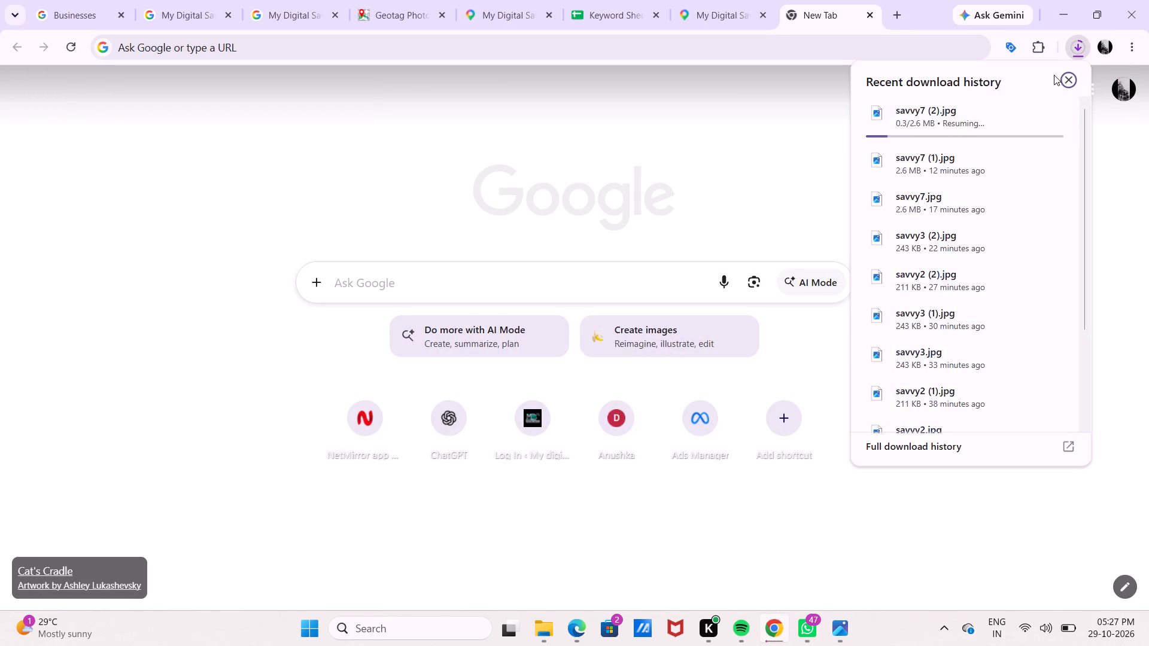
click(1070, 80)
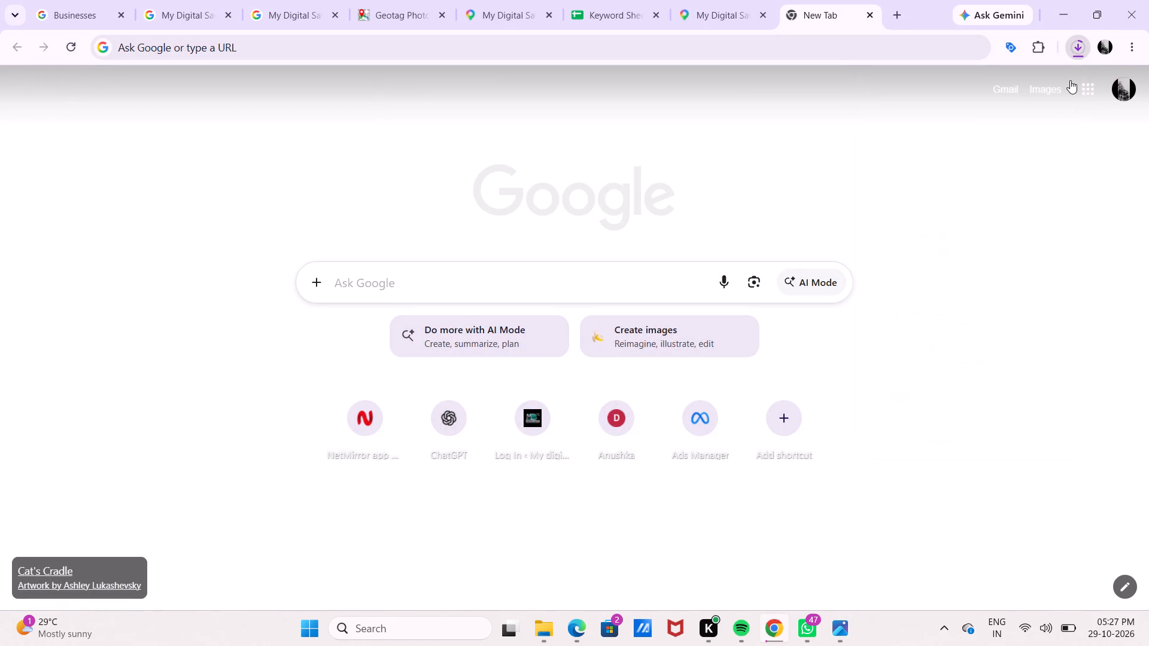
click(1079, 51)
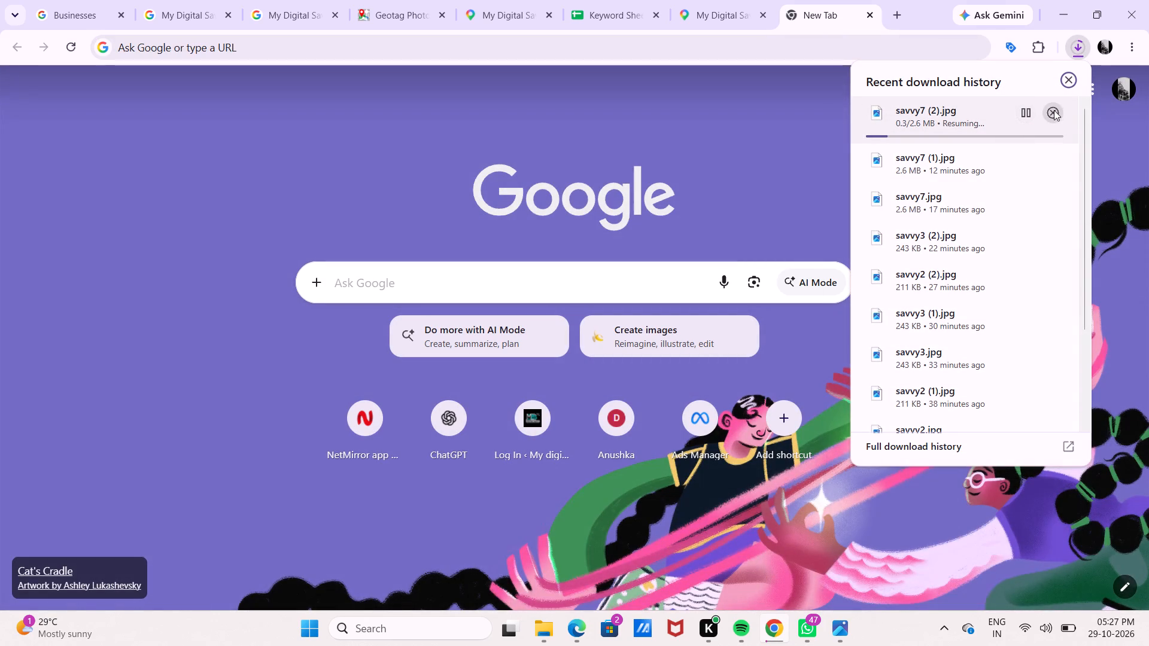
click(1053, 111)
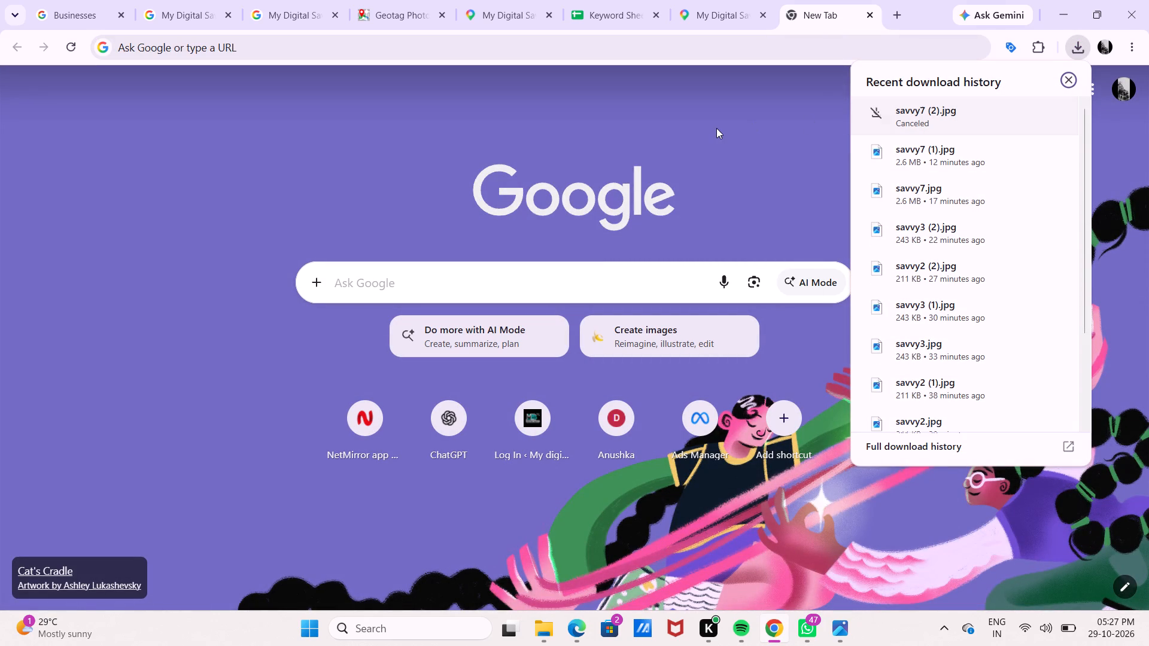
Download the geotagged savvy7.jpeg again from GeoImgr, write its EXIF tags again, and check the download's progress.
click(405, 22)
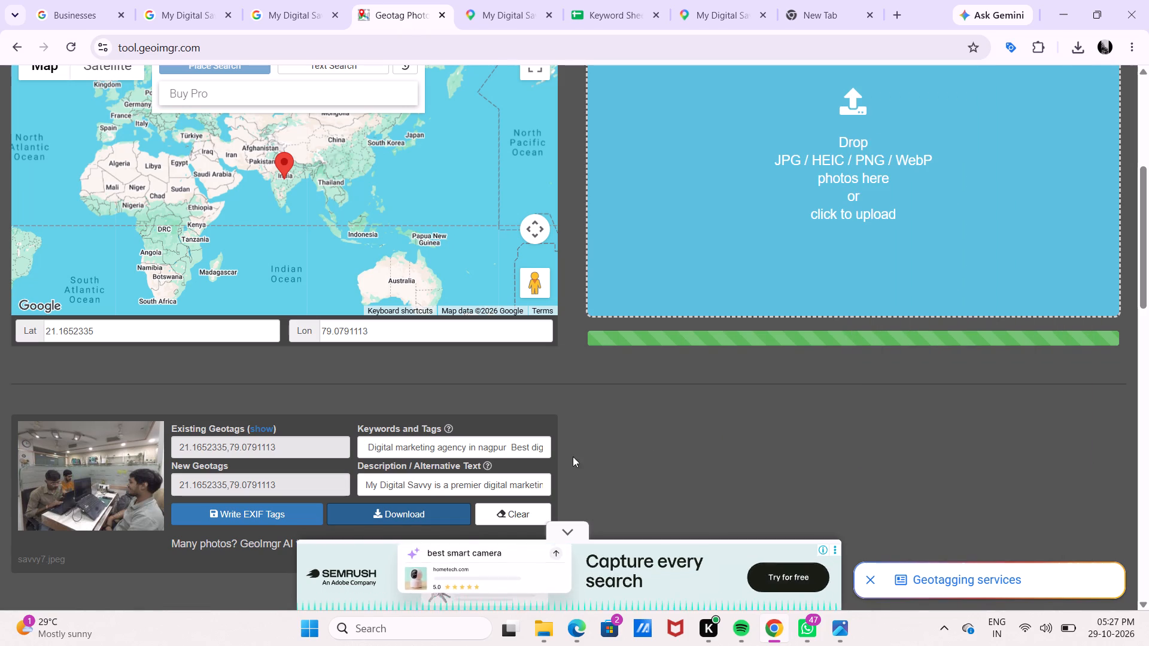
click(378, 519)
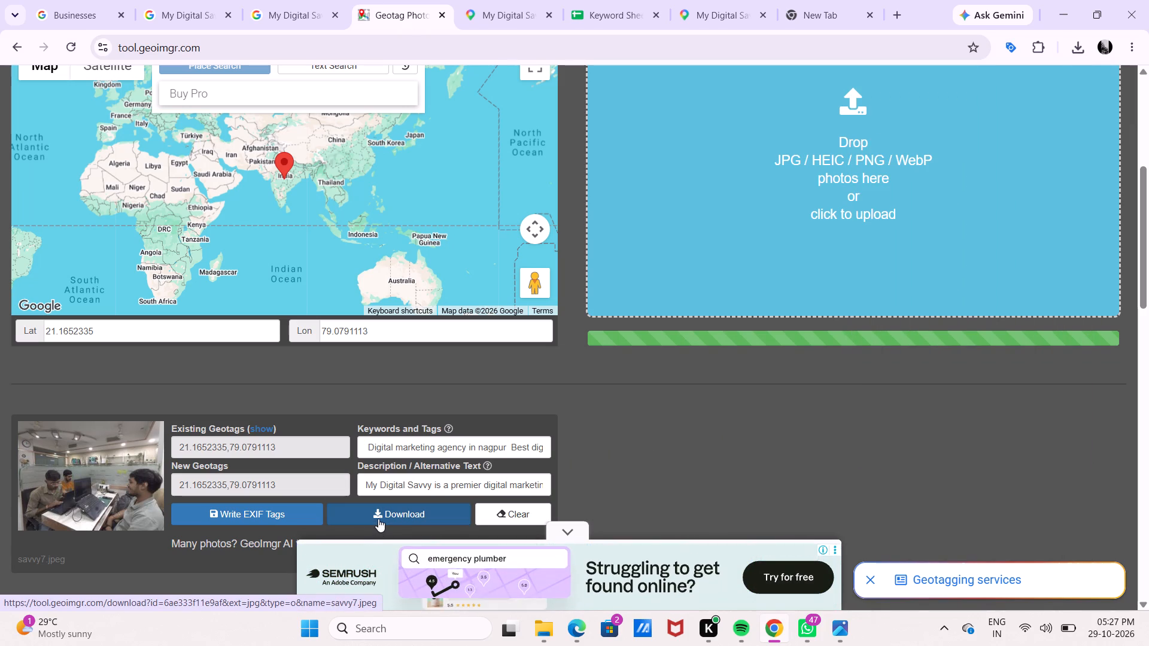
click(304, 515)
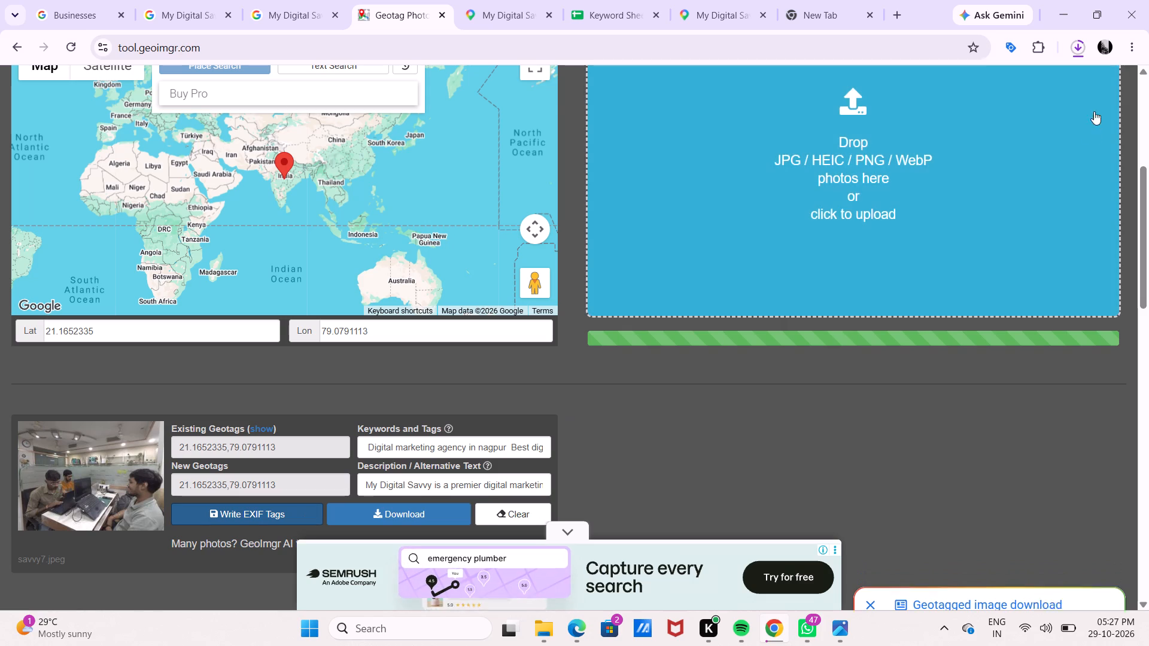
click(1077, 48)
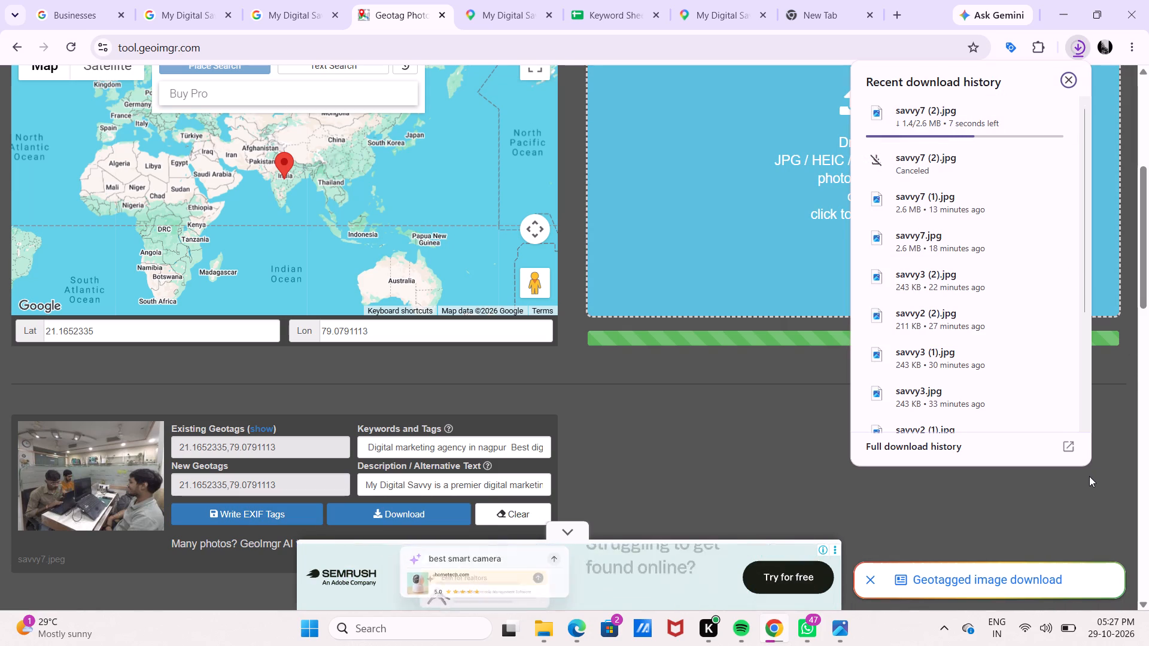
Return to the Nagpur agency's Google profile and go back from the photo upload page that refused to connect.
click(260, 0)
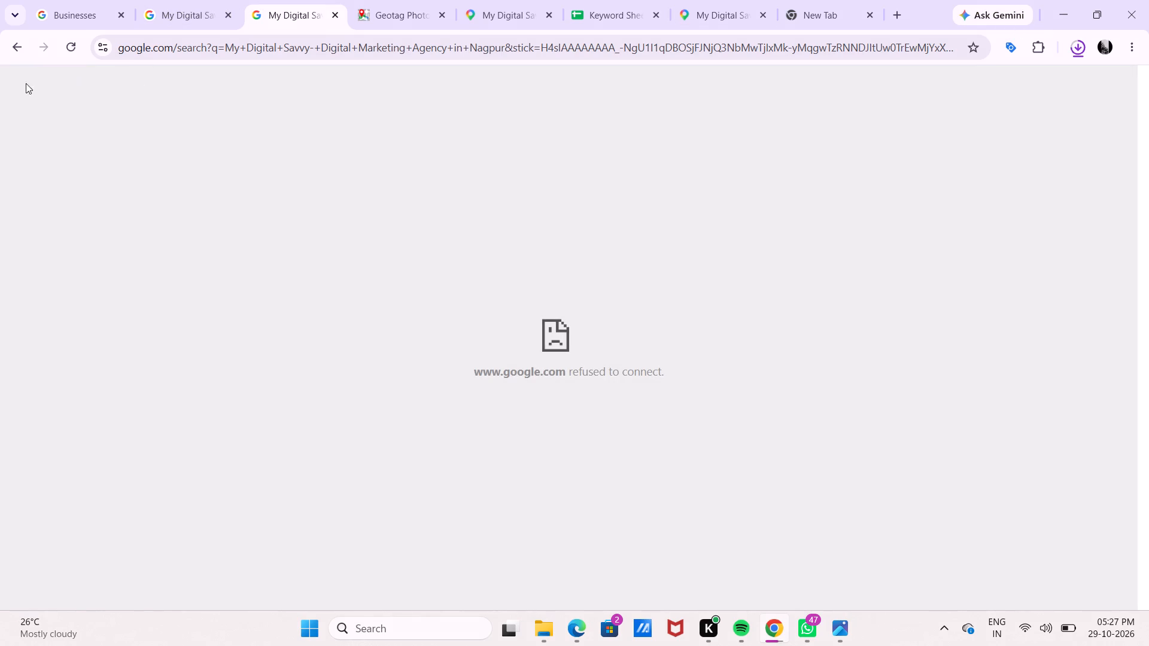
click(11, 46)
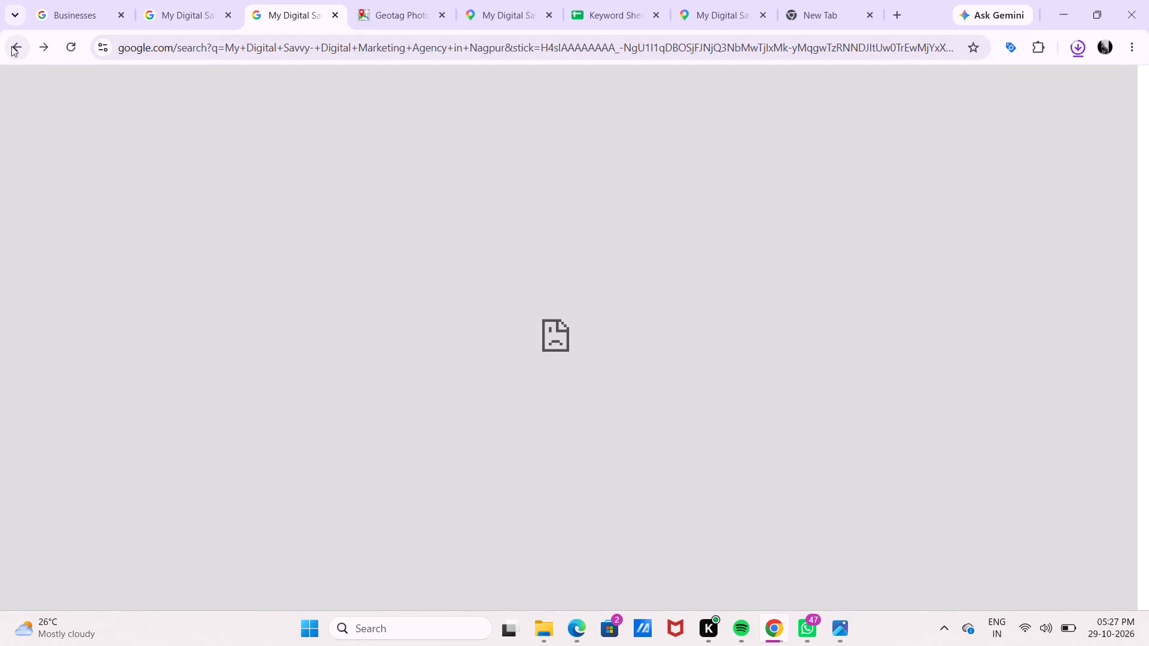